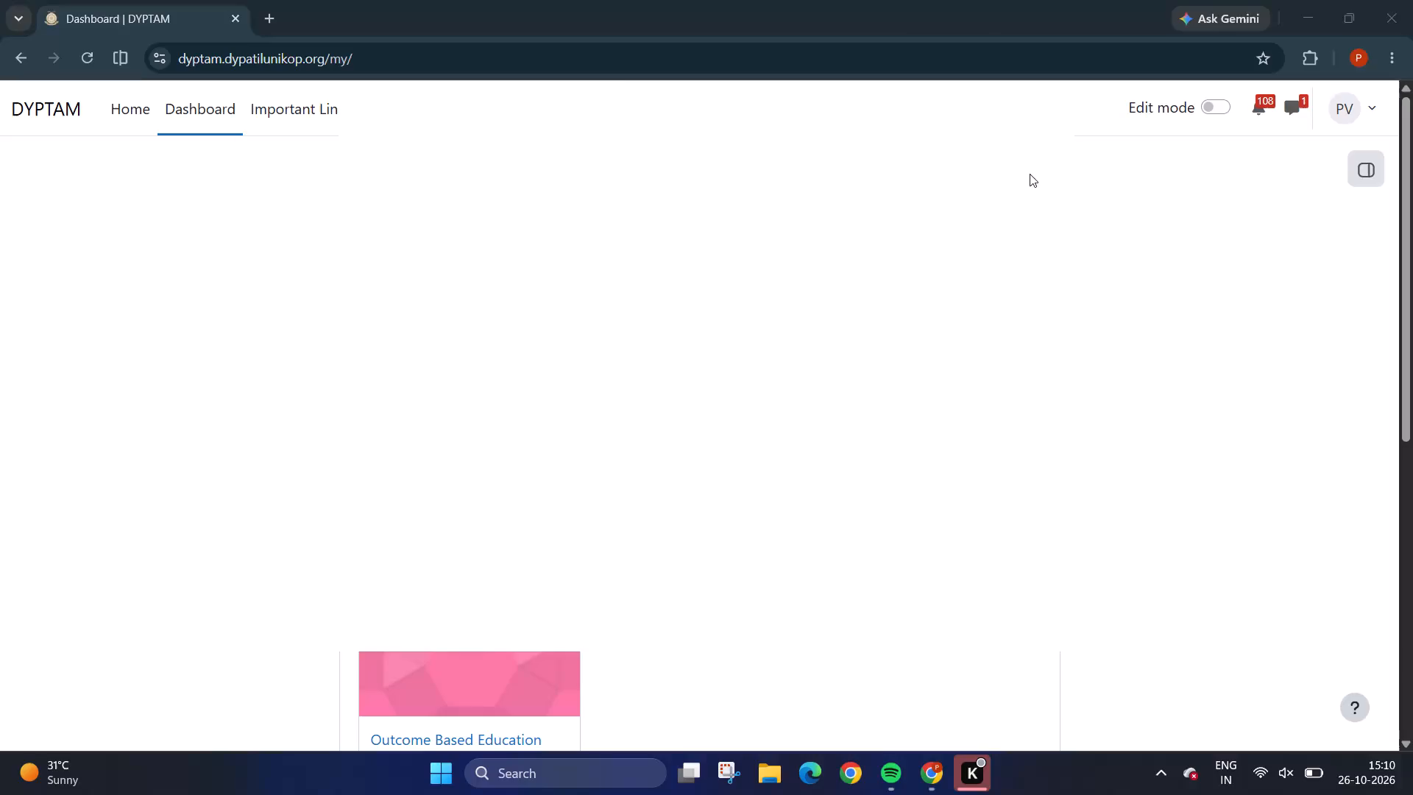
Turn on edit mode for the dashboard.
left_click(1225, 112)
left_click(1176, 405)
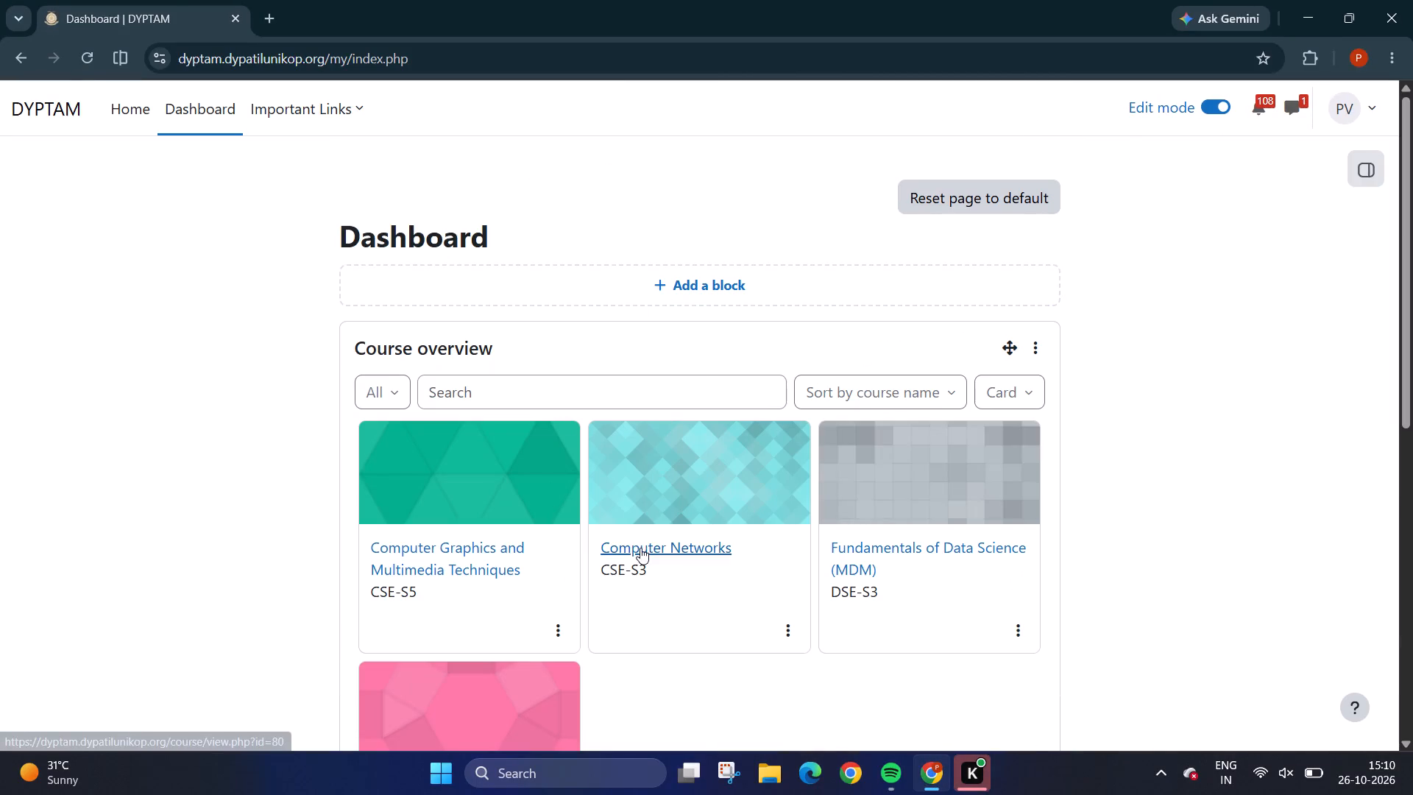
Open the Computer Networks course and go to its Computer Networks Lab section.
left_click(640, 548)
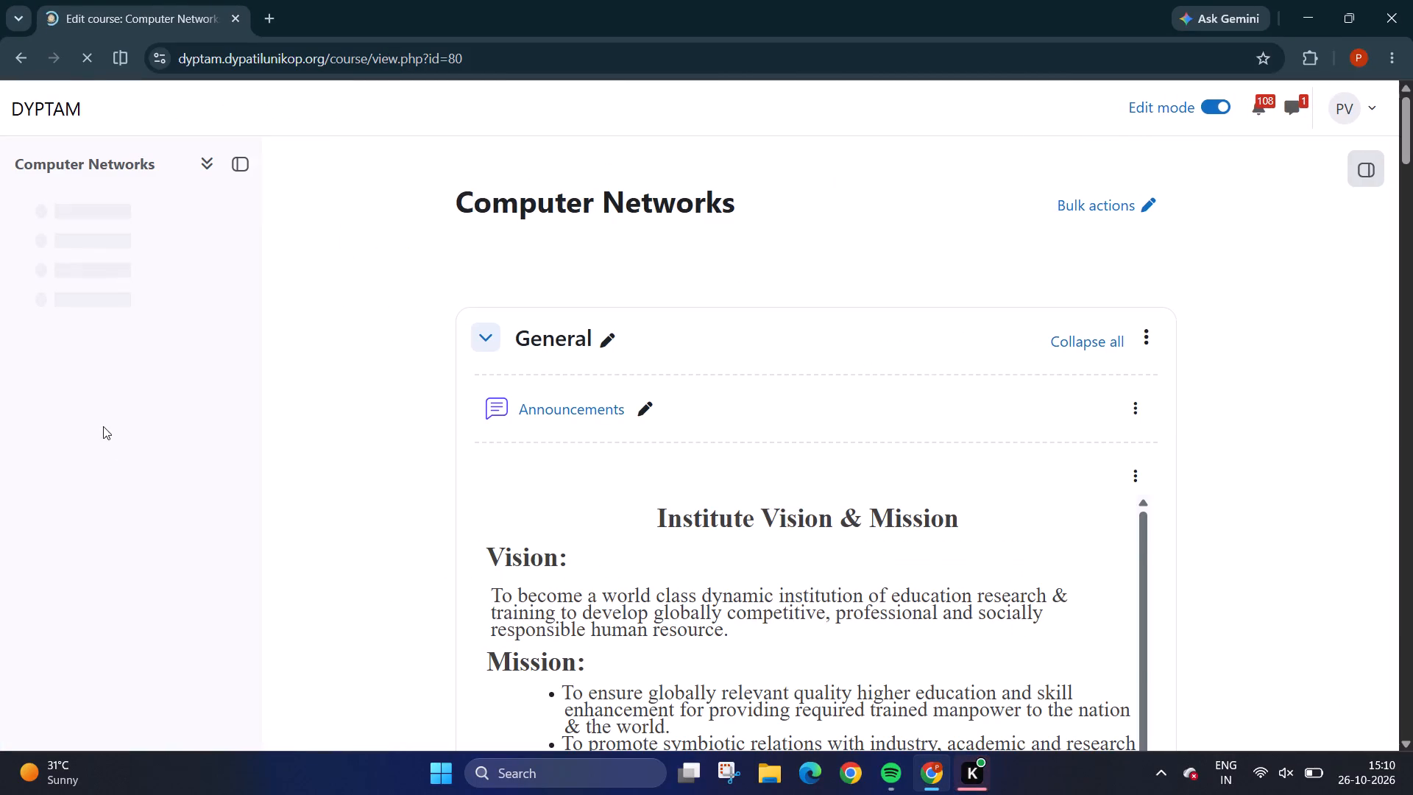
scroll(176, 521, "down", 20)
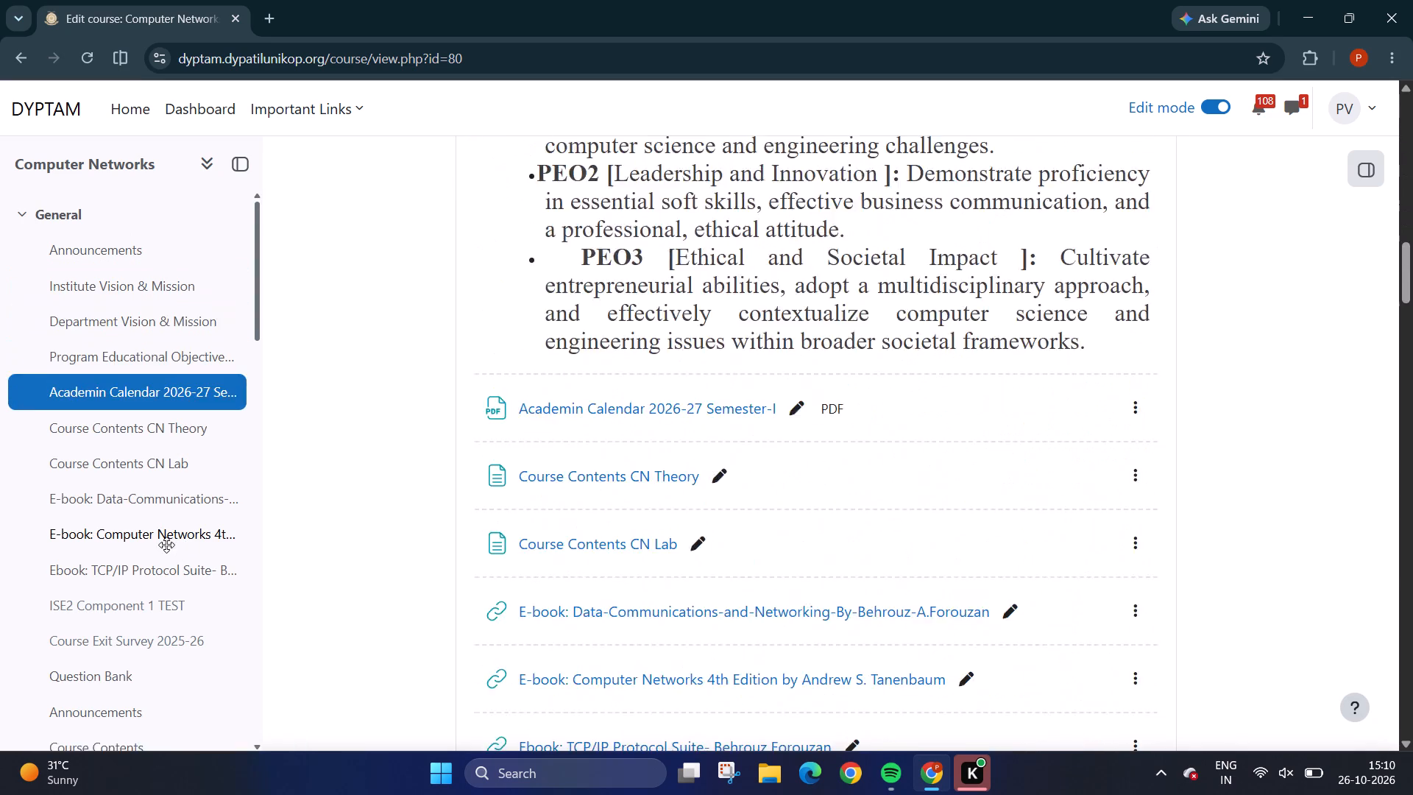
scroll(166, 545, "down", 12)
scroll(68, 554, "down", 4)
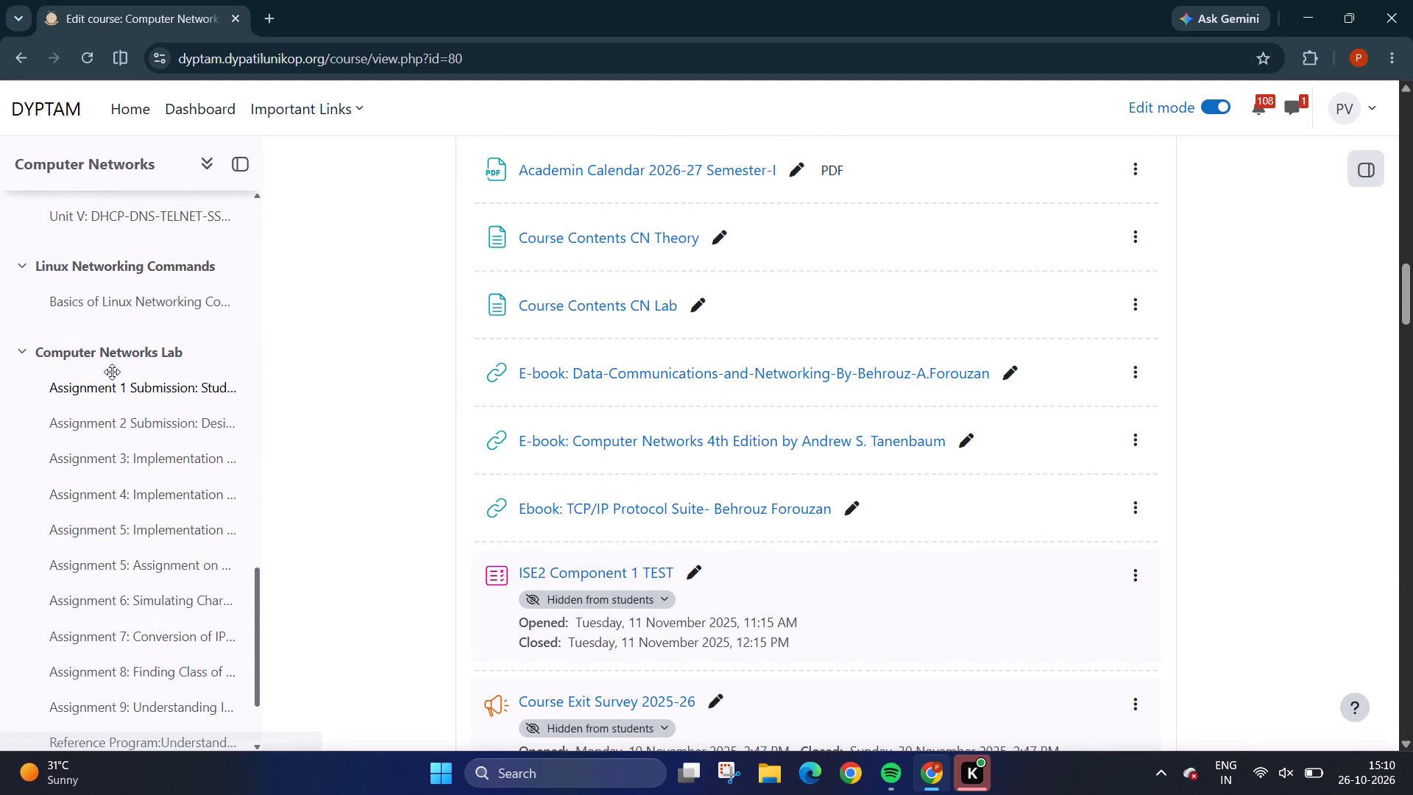
left_click(125, 357)
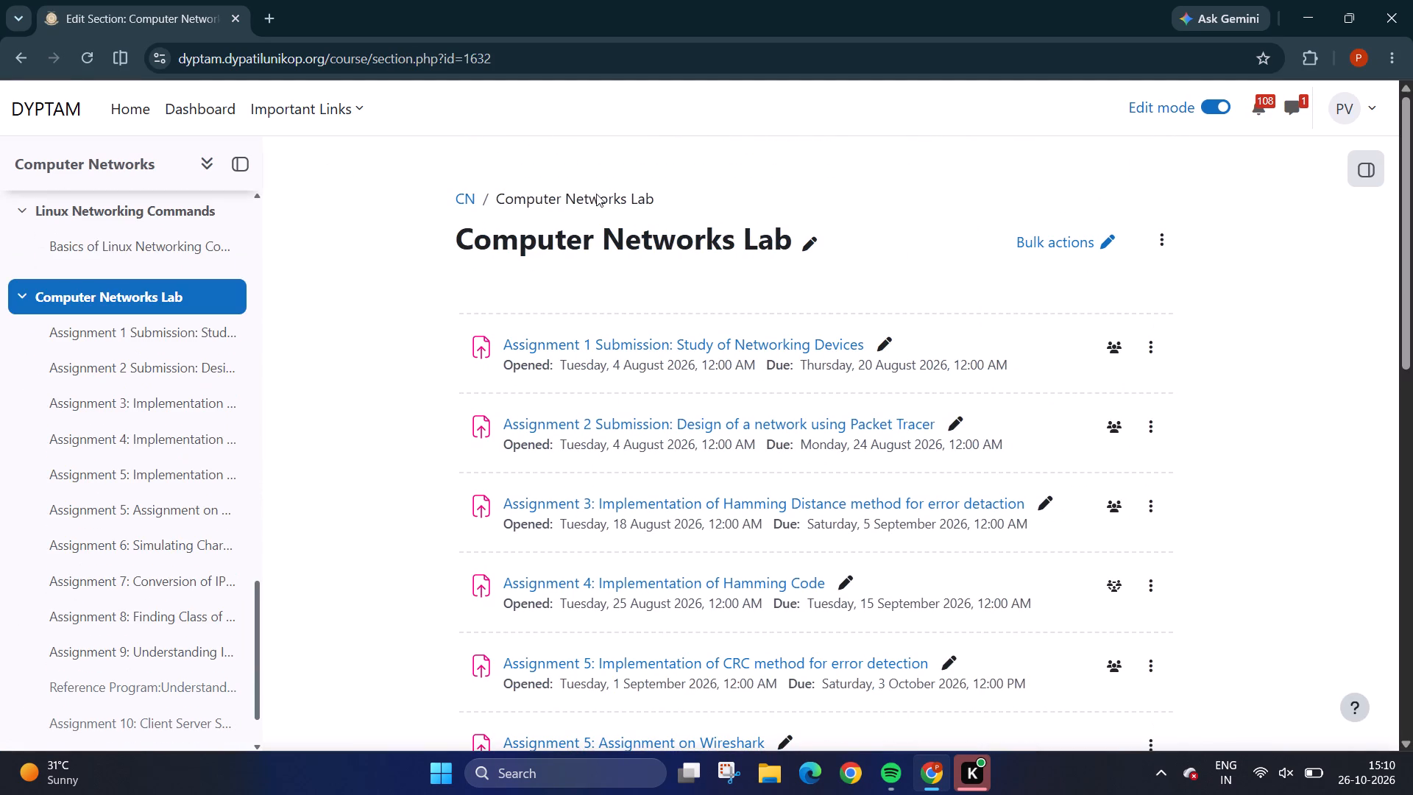
Open Assignment 3: Implementation of Hamming Distance method for error detection.
scroll(894, 334, "down", 1)
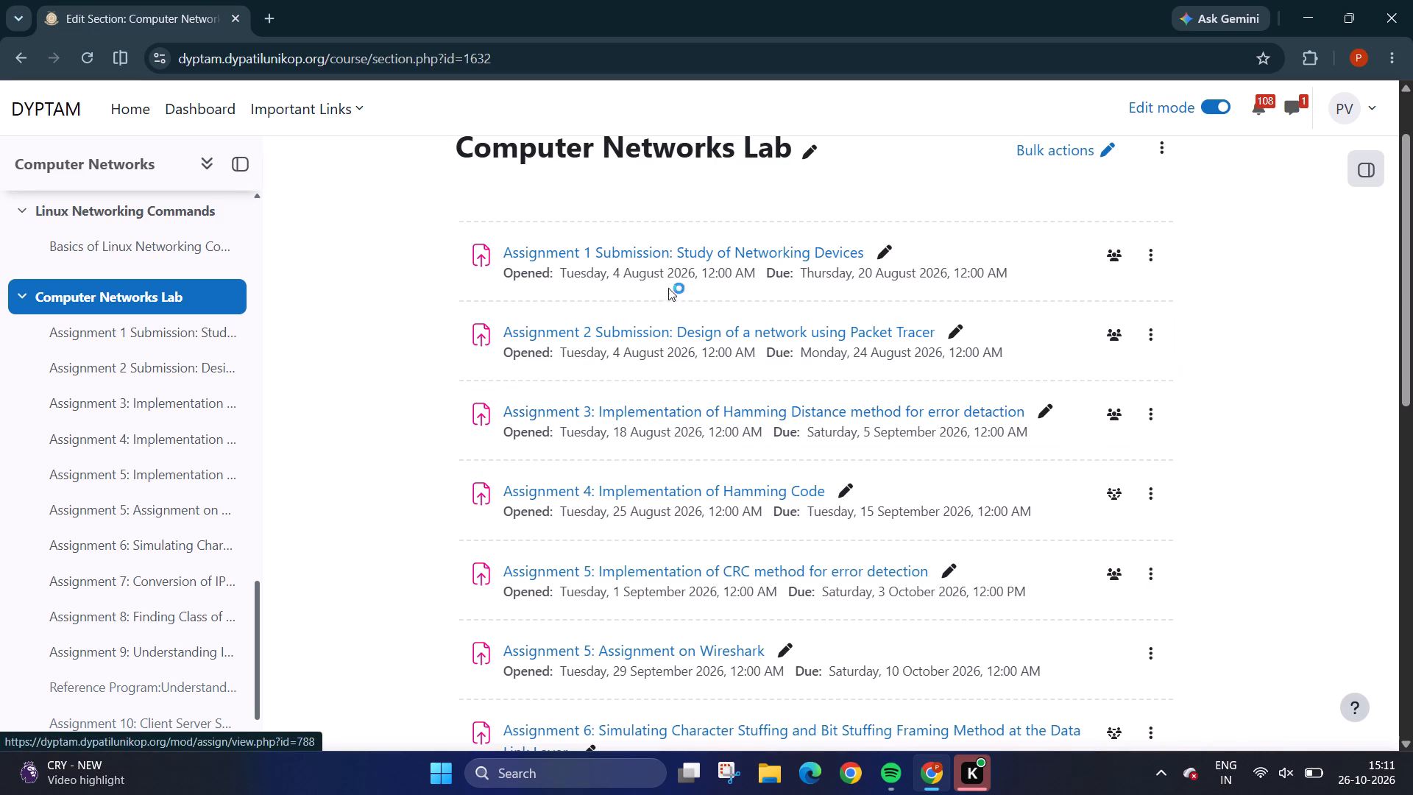
left_click(655, 423)
left_click(655, 417)
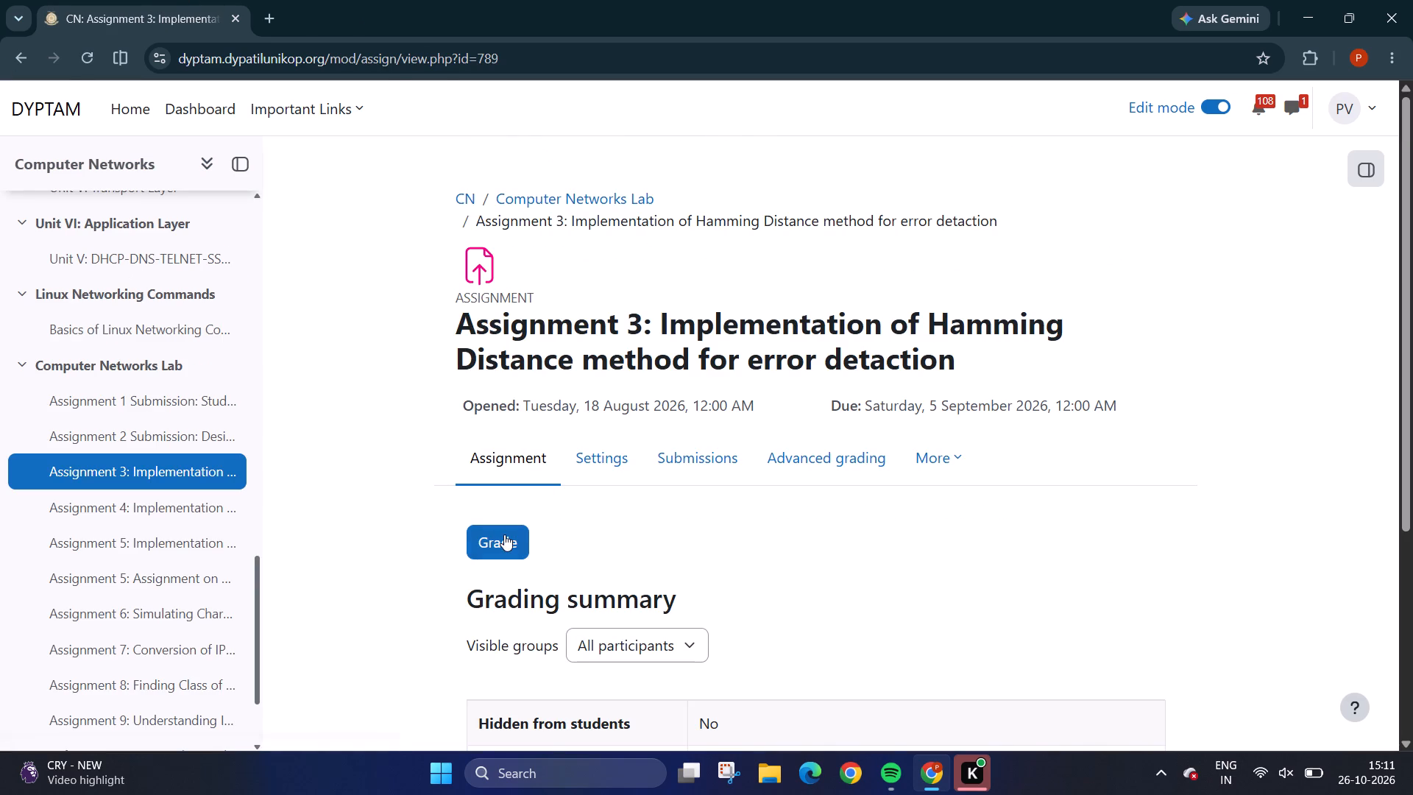
Limit the assignment's visible groups to CSE2B1 and open the grading view for that group.
left_click(504, 534)
left_click(10, 65)
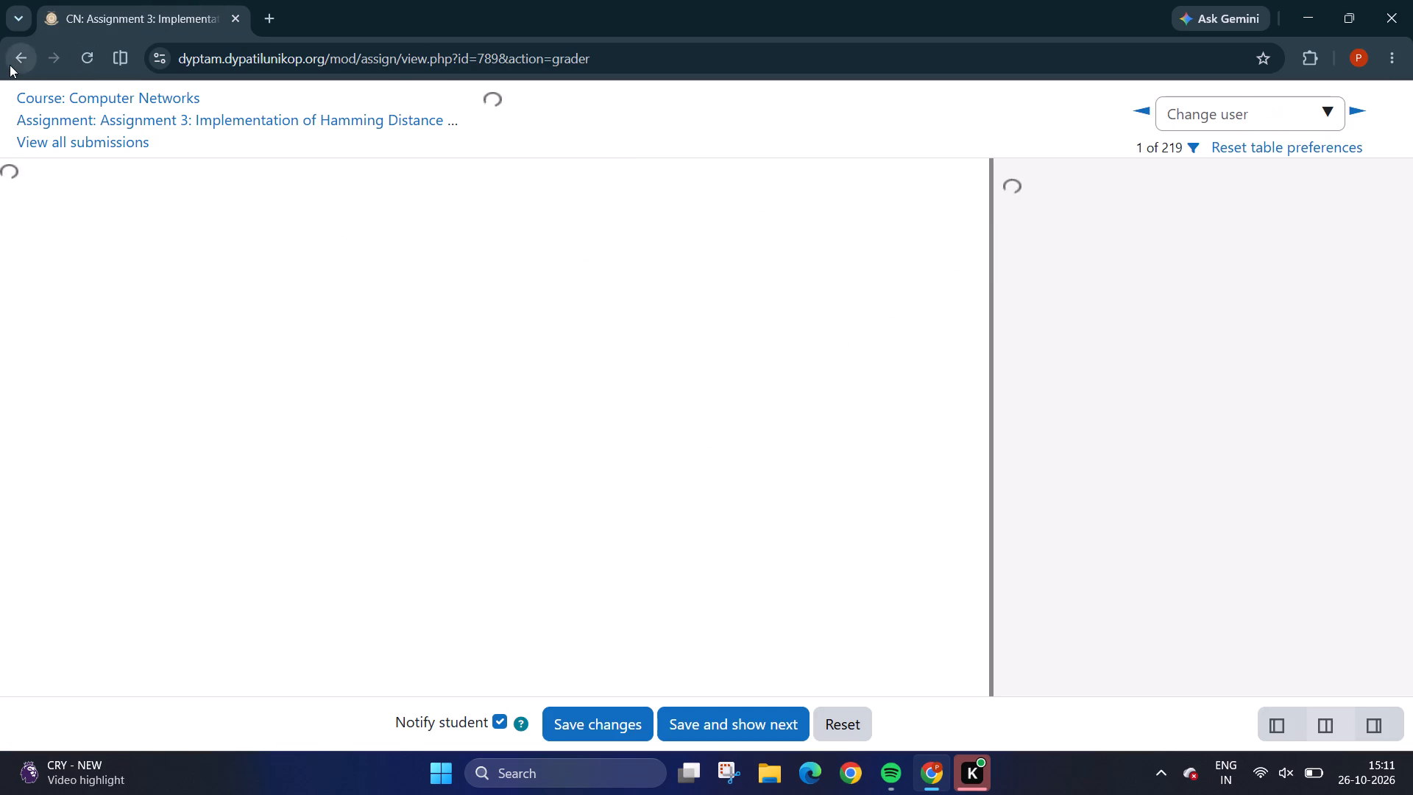
scroll(480, 399, "down", 2)
left_click(653, 446)
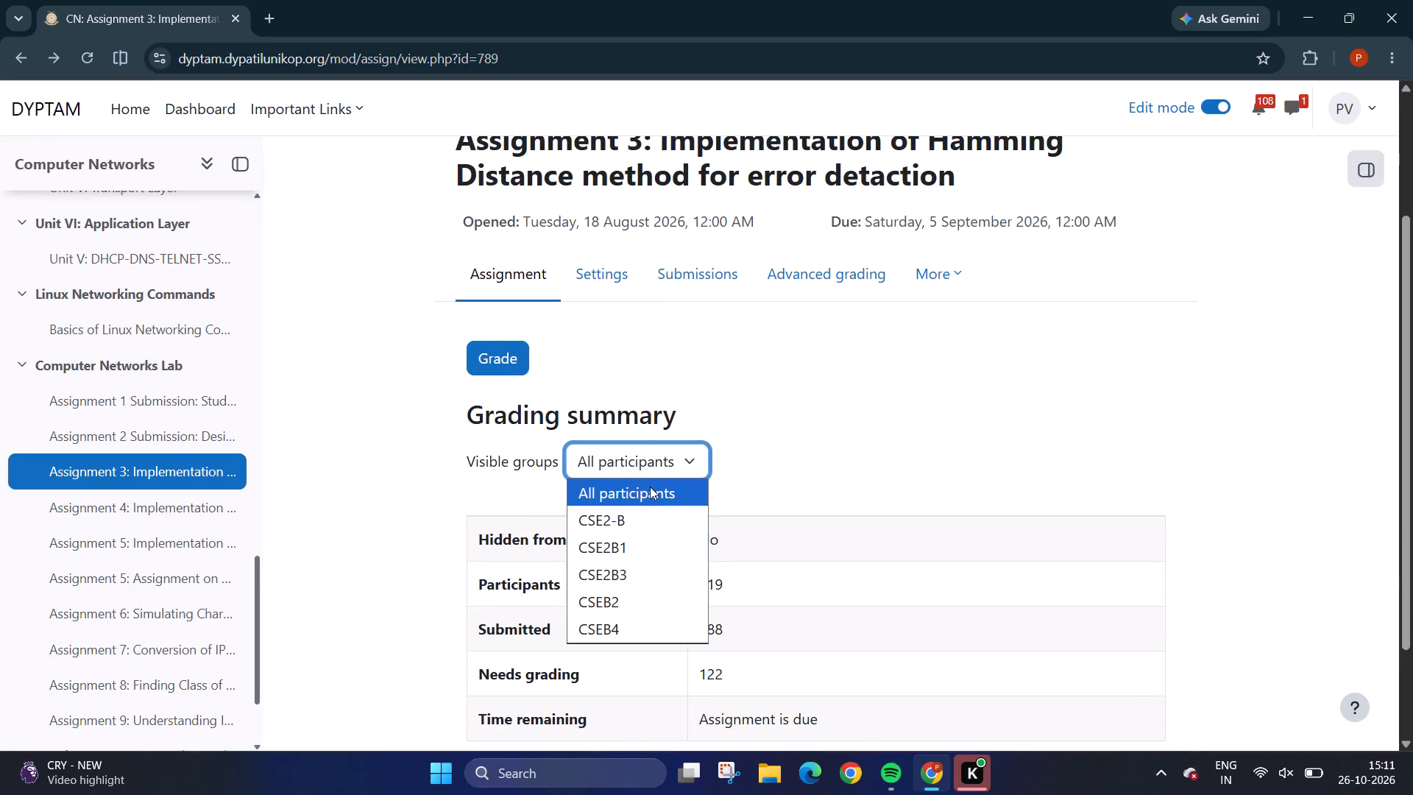
left_click(648, 533)
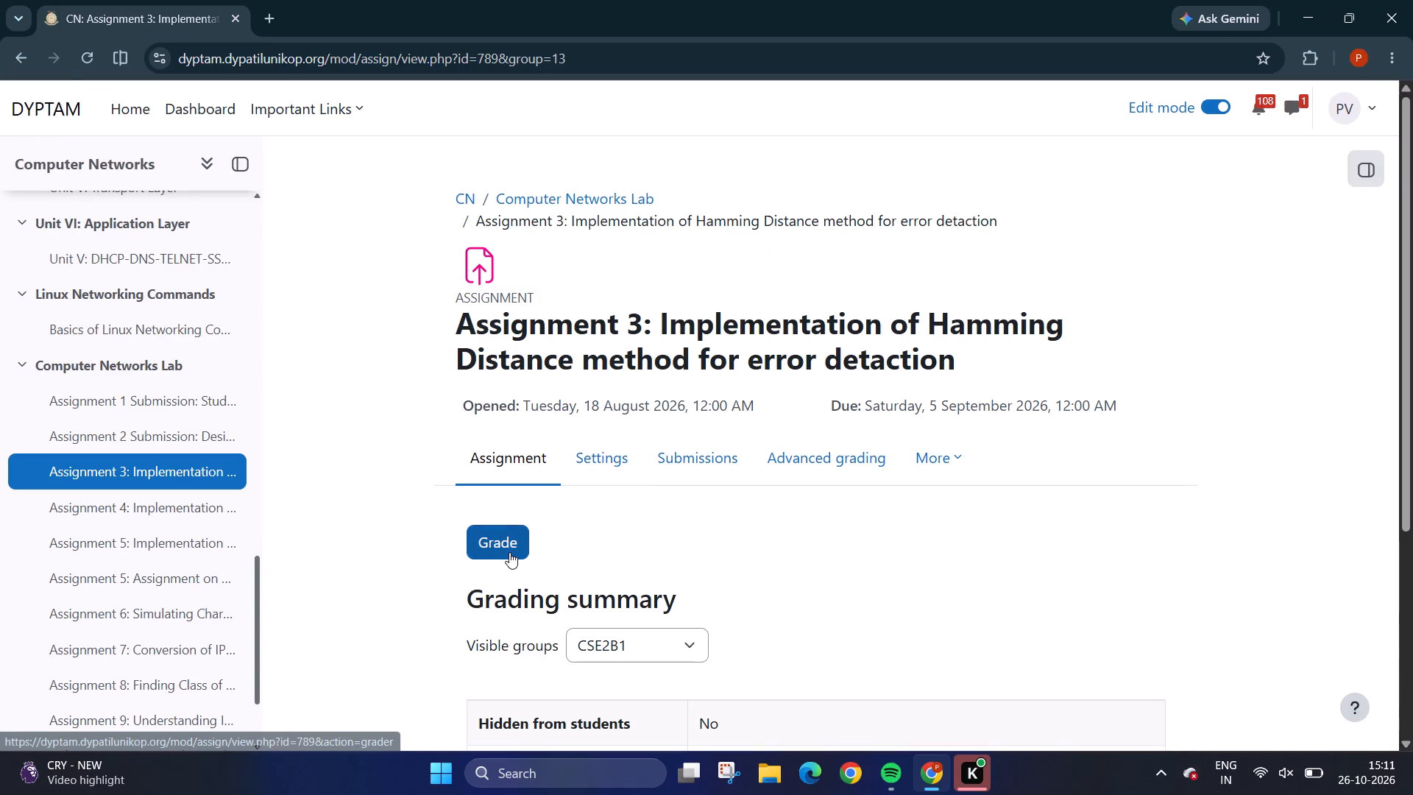
left_click(509, 548)
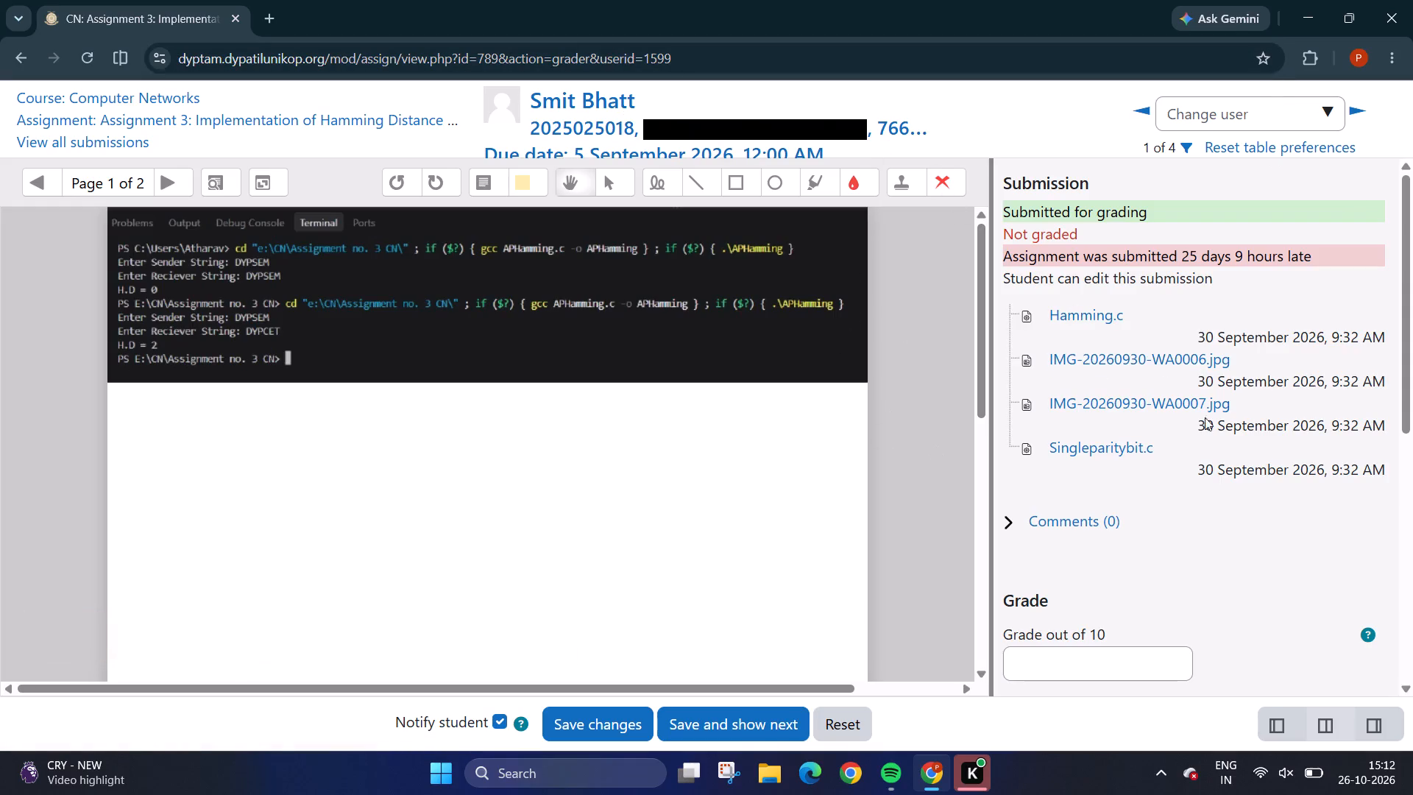
Review the first student's late submission, grade it 8 out of 10, and save it while advancing to the next student.
left_click_drag(1320, 260, 1002, 255)
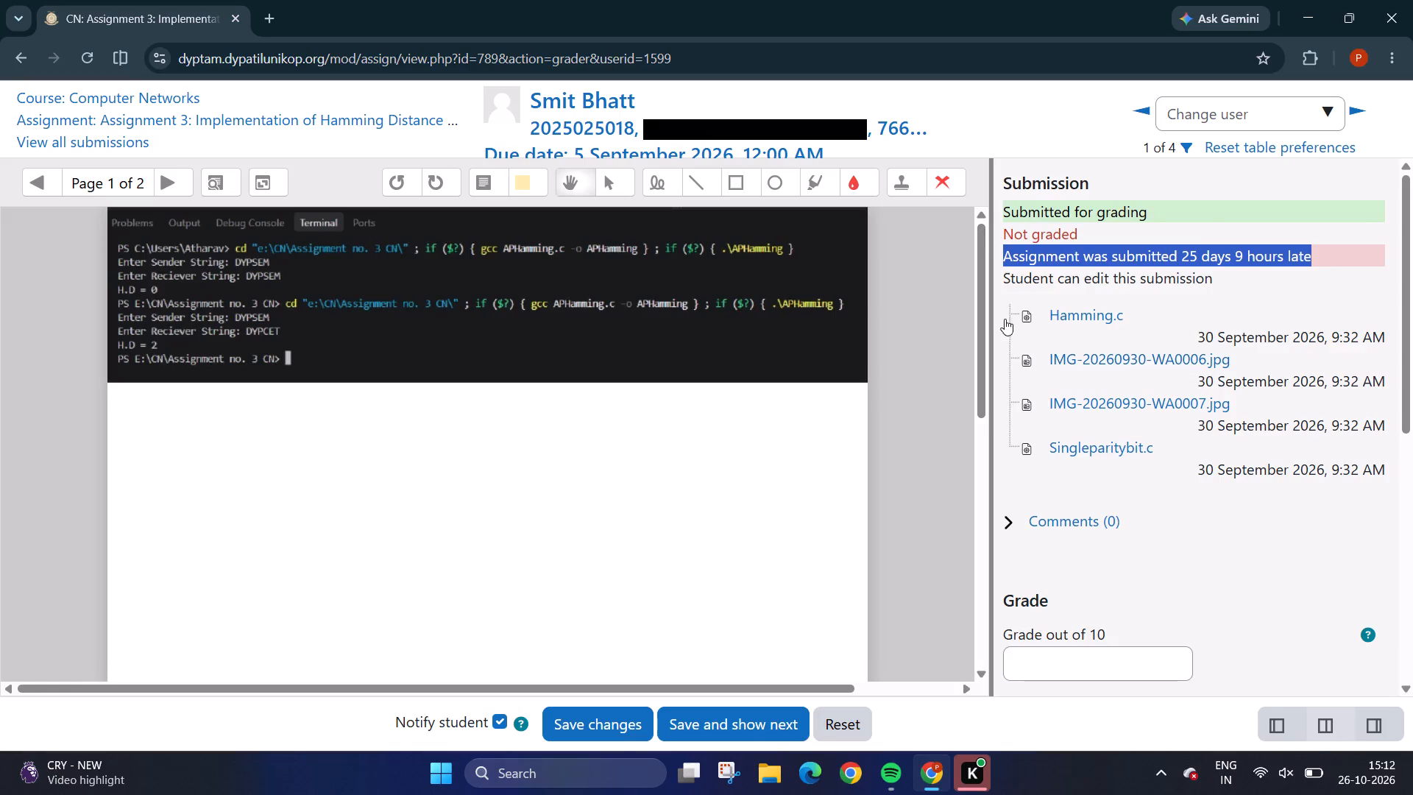
left_click(978, 430)
scroll(787, 483, "up", 20)
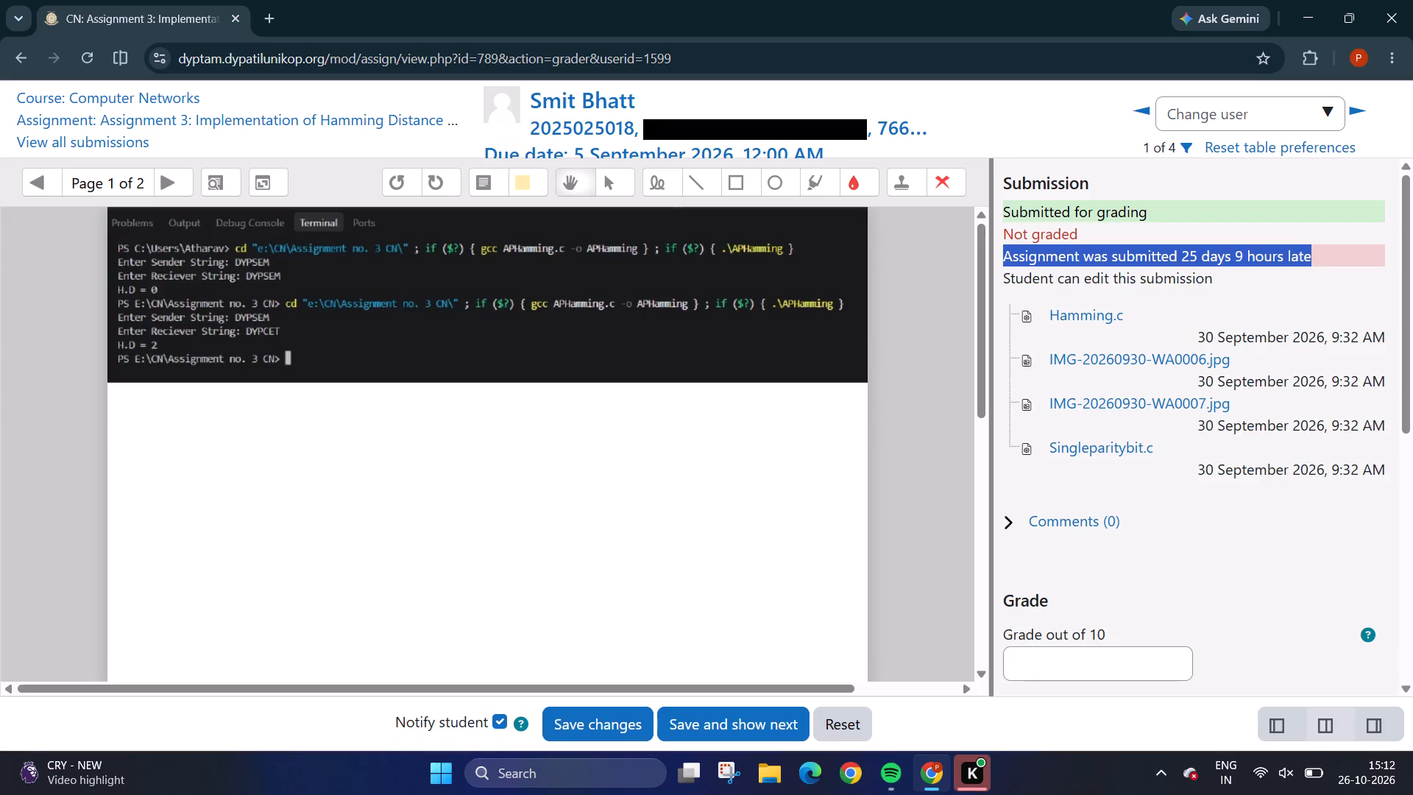
left_click(1069, 665)
type("80")
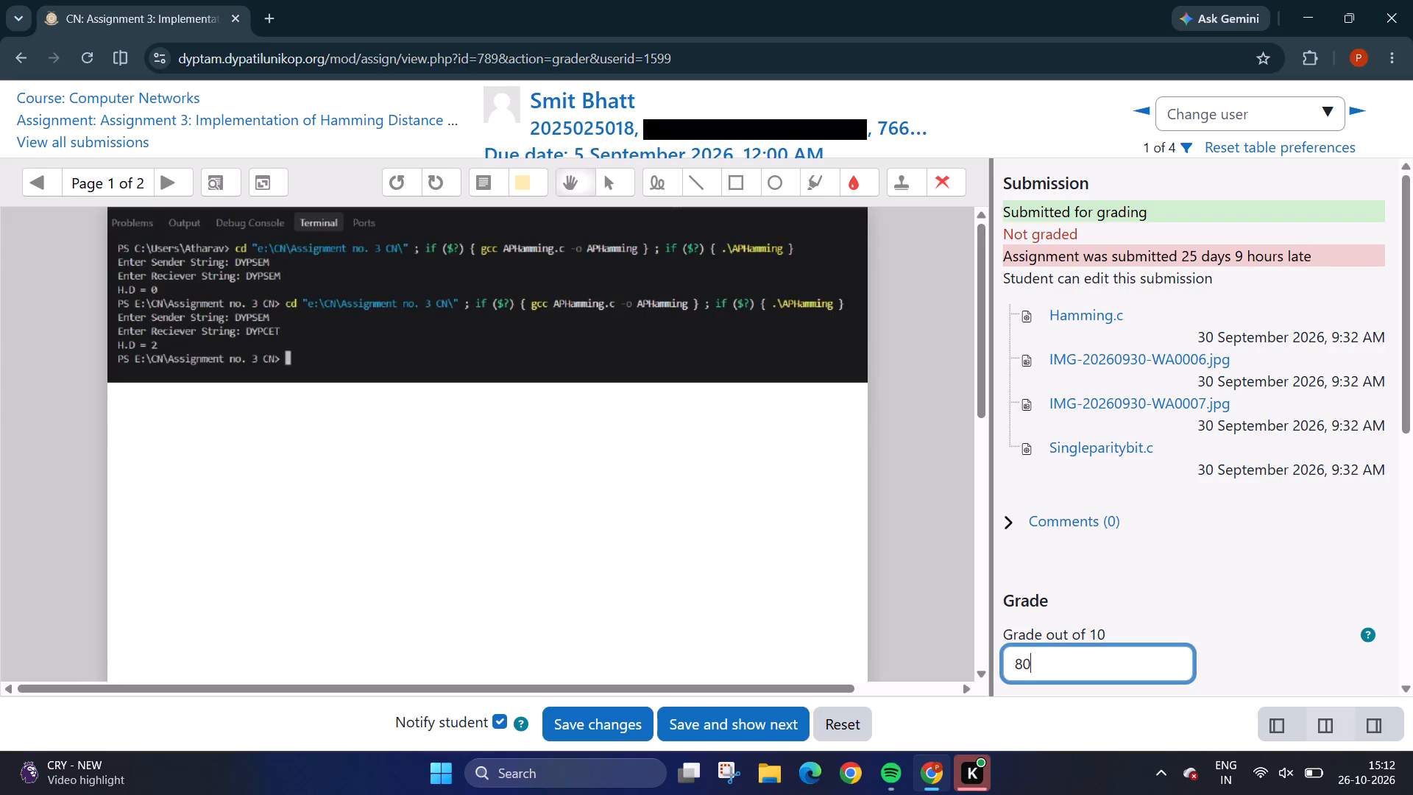
left_click(790, 715)
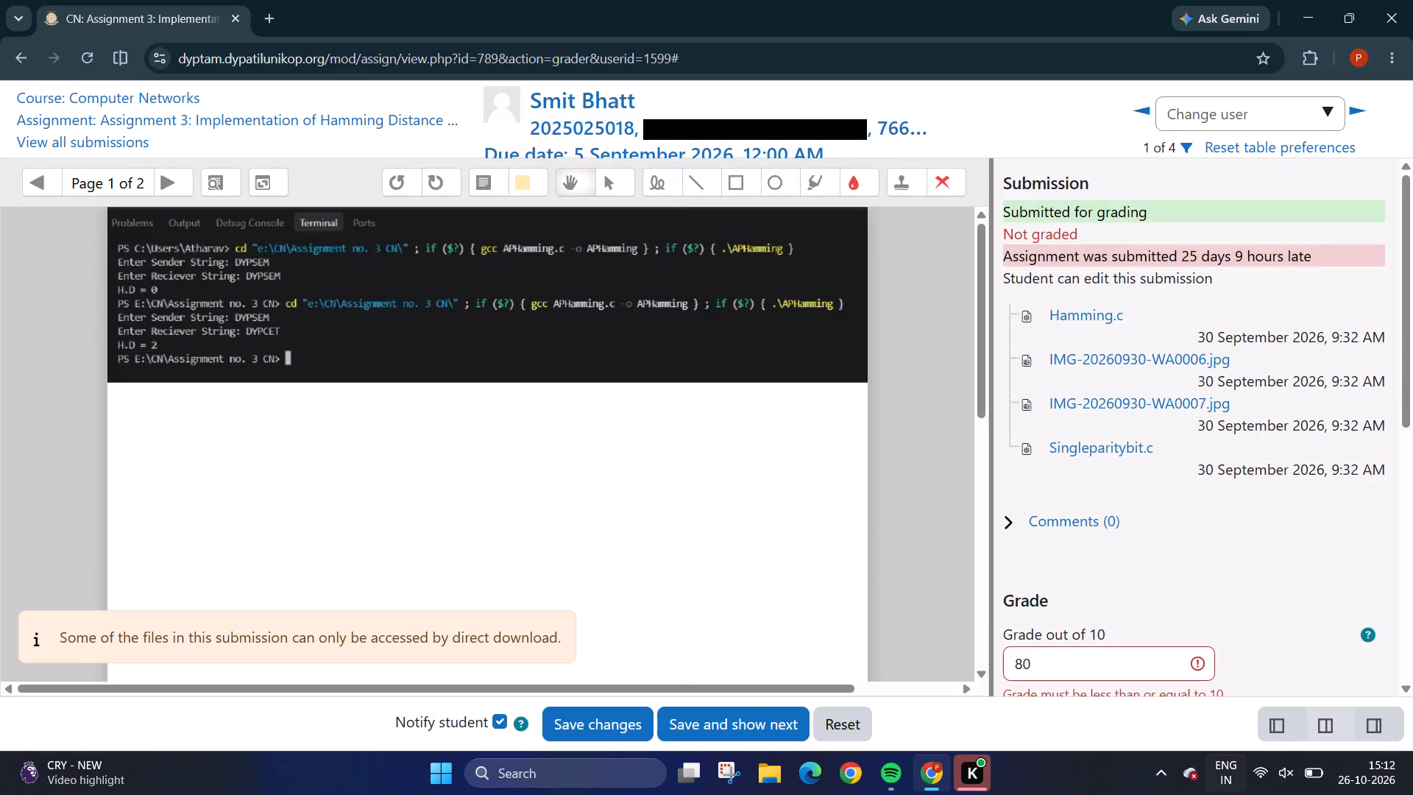
left_click(1123, 668)
key("BackSpace")
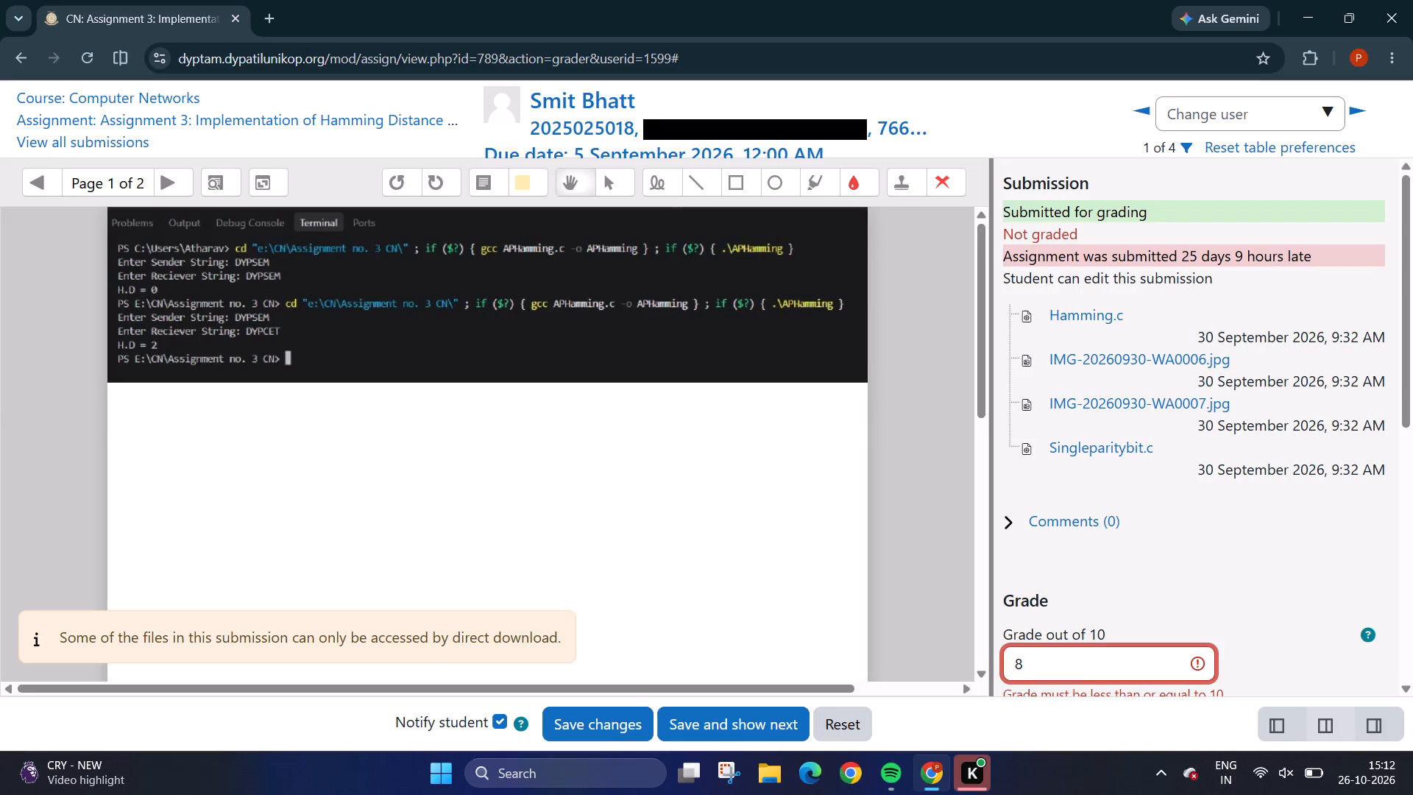
left_click(759, 722)
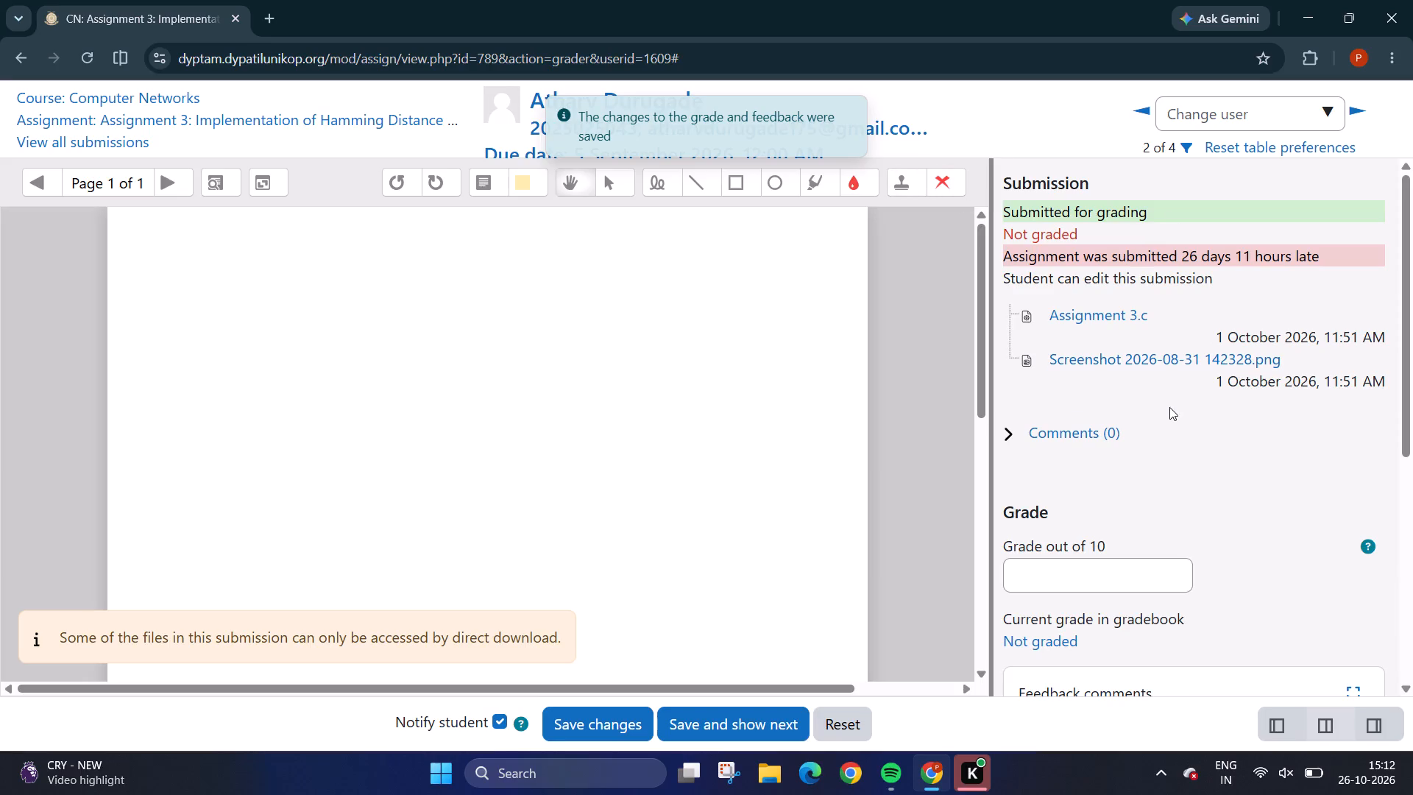
Grade the second student's submission 8 out of 10 and save it while advancing to the next student.
scroll(1160, 416, "up", 3)
left_click(1117, 565)
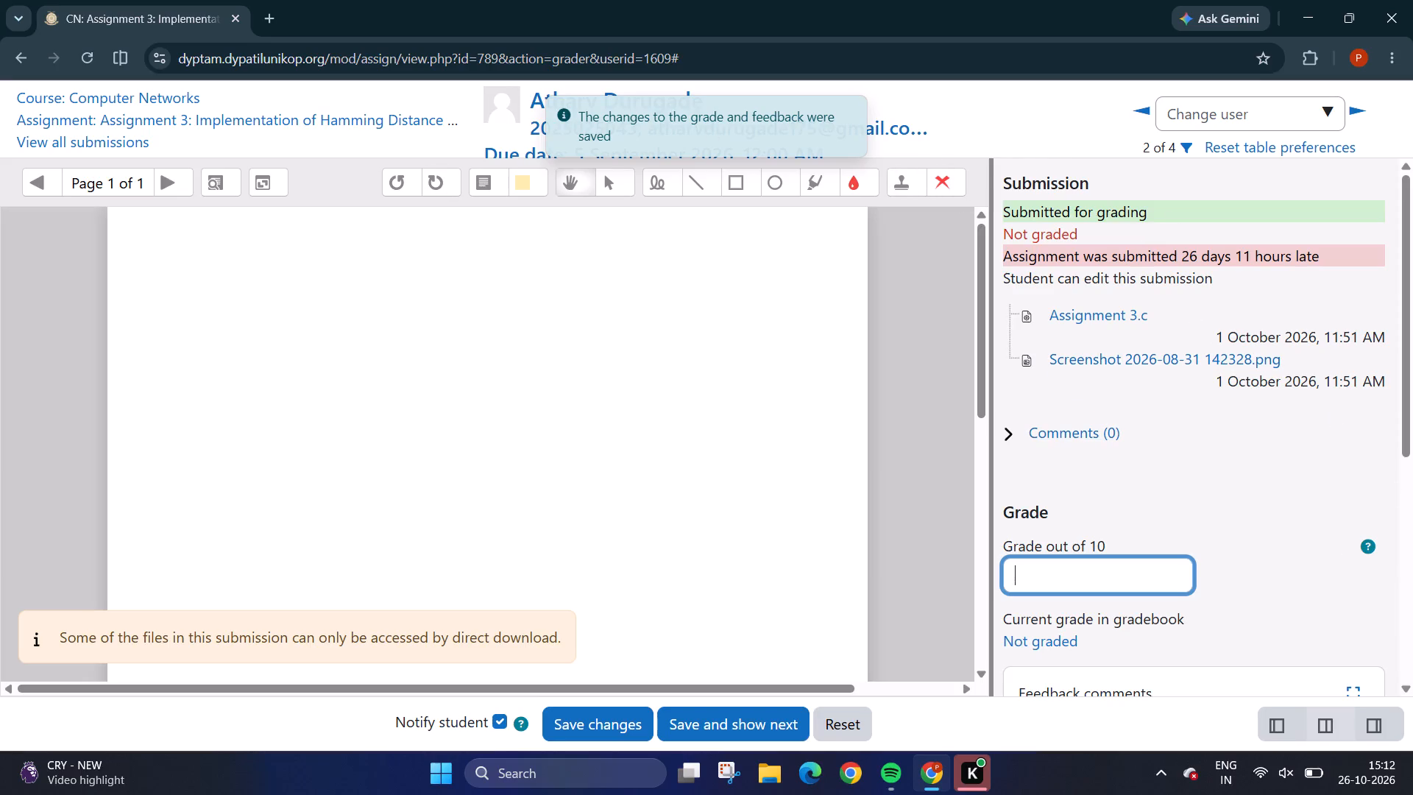
key("8")
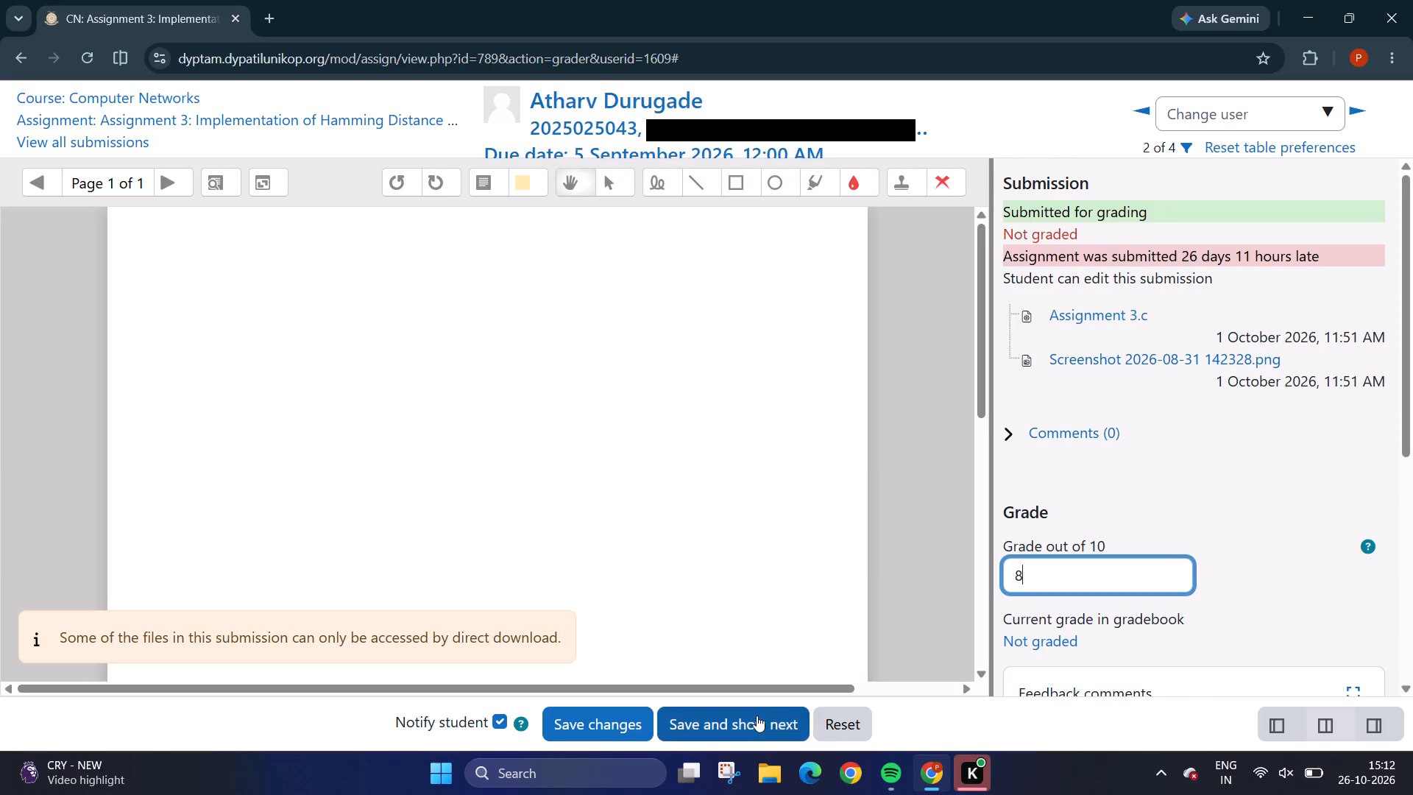
left_click(757, 715)
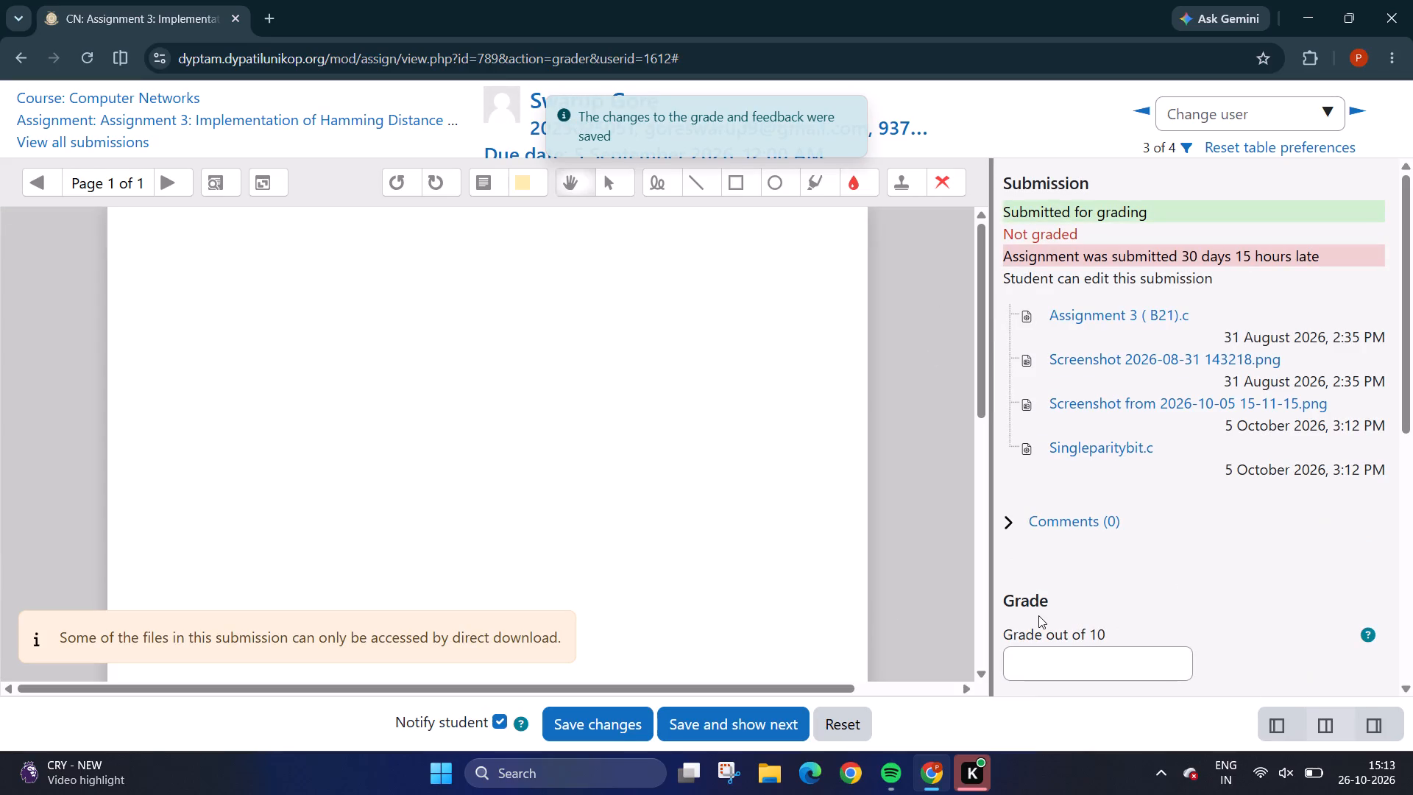
Grade the third student's submission 9 out of 10 and save it while advancing to the next student.
left_click(1038, 673)
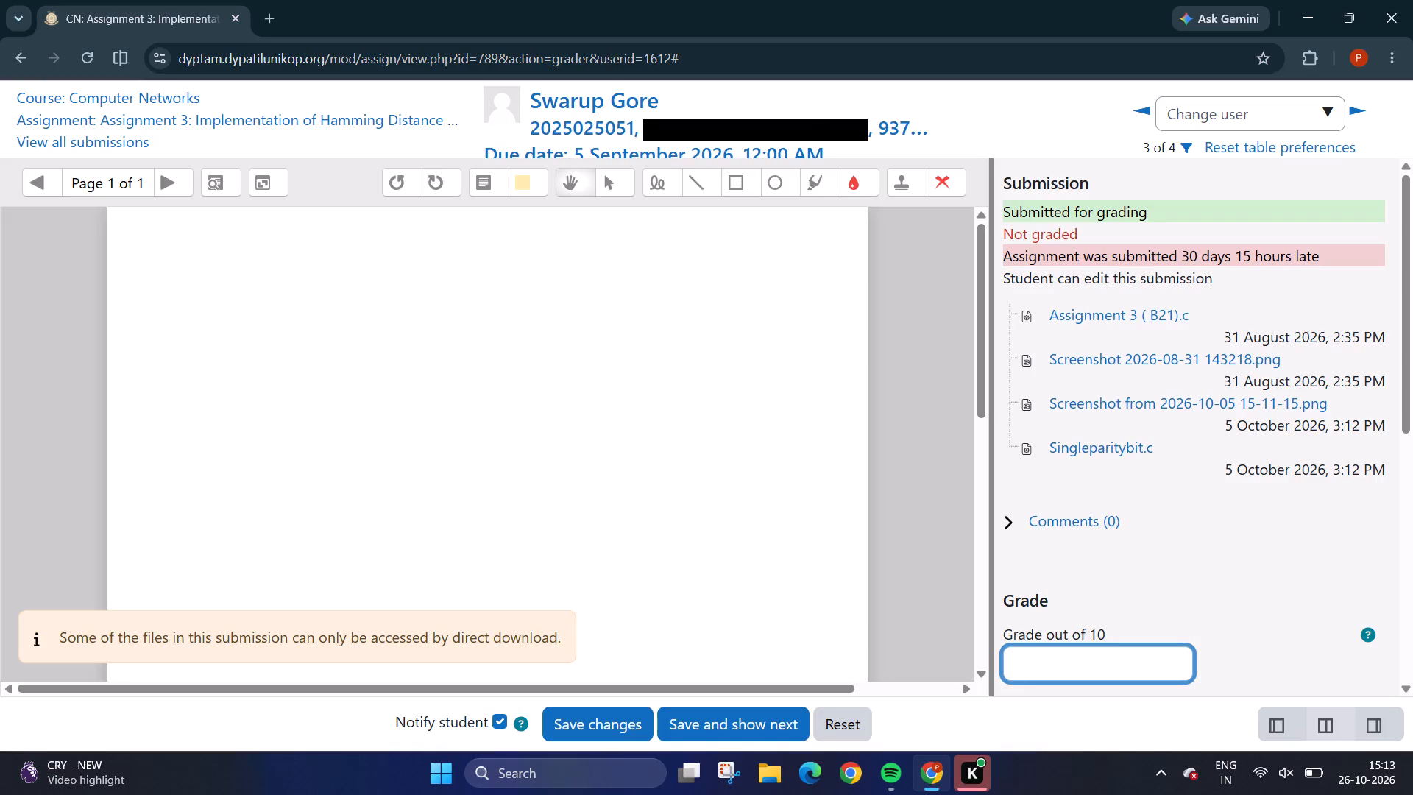
key("7")
key("BackSpace")
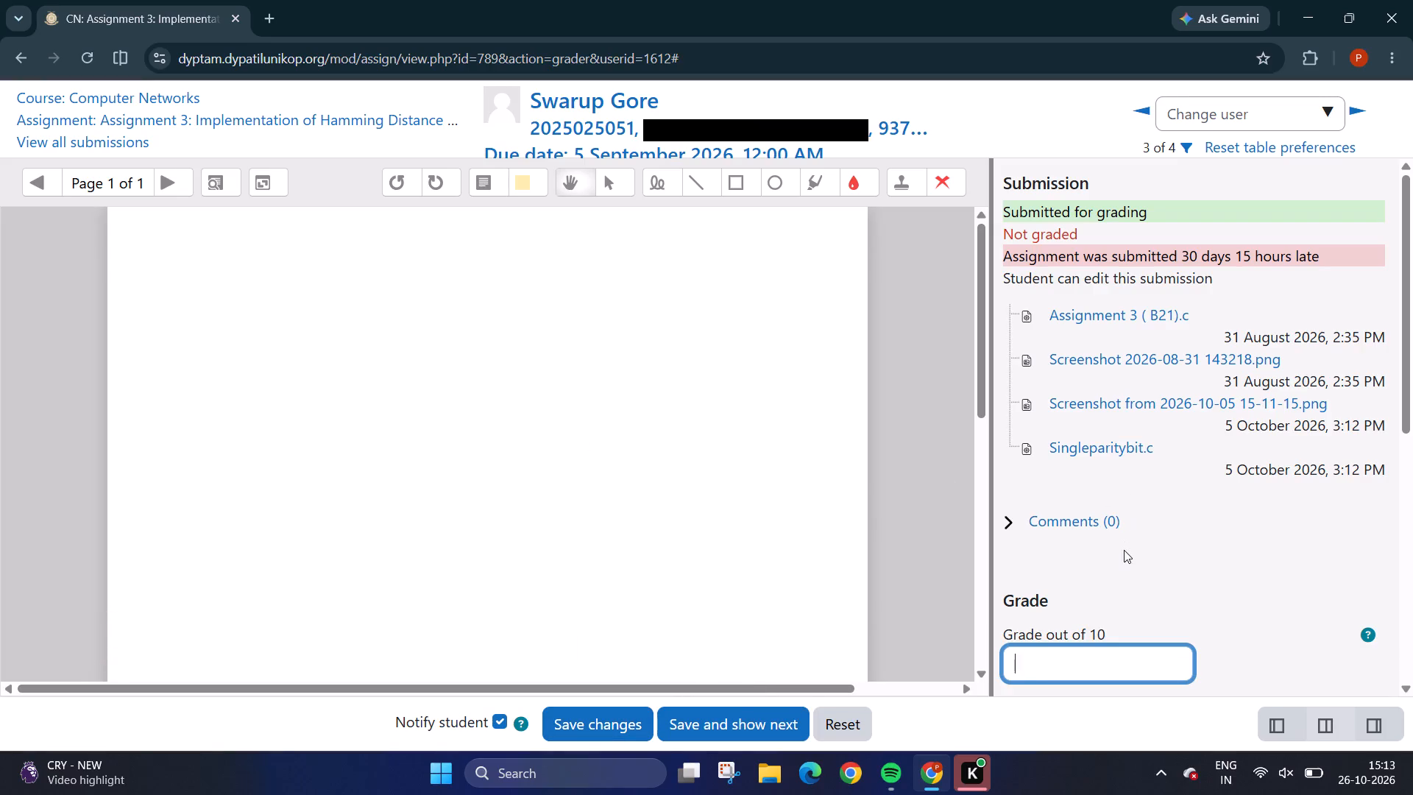
key("9")
left_click(695, 732)
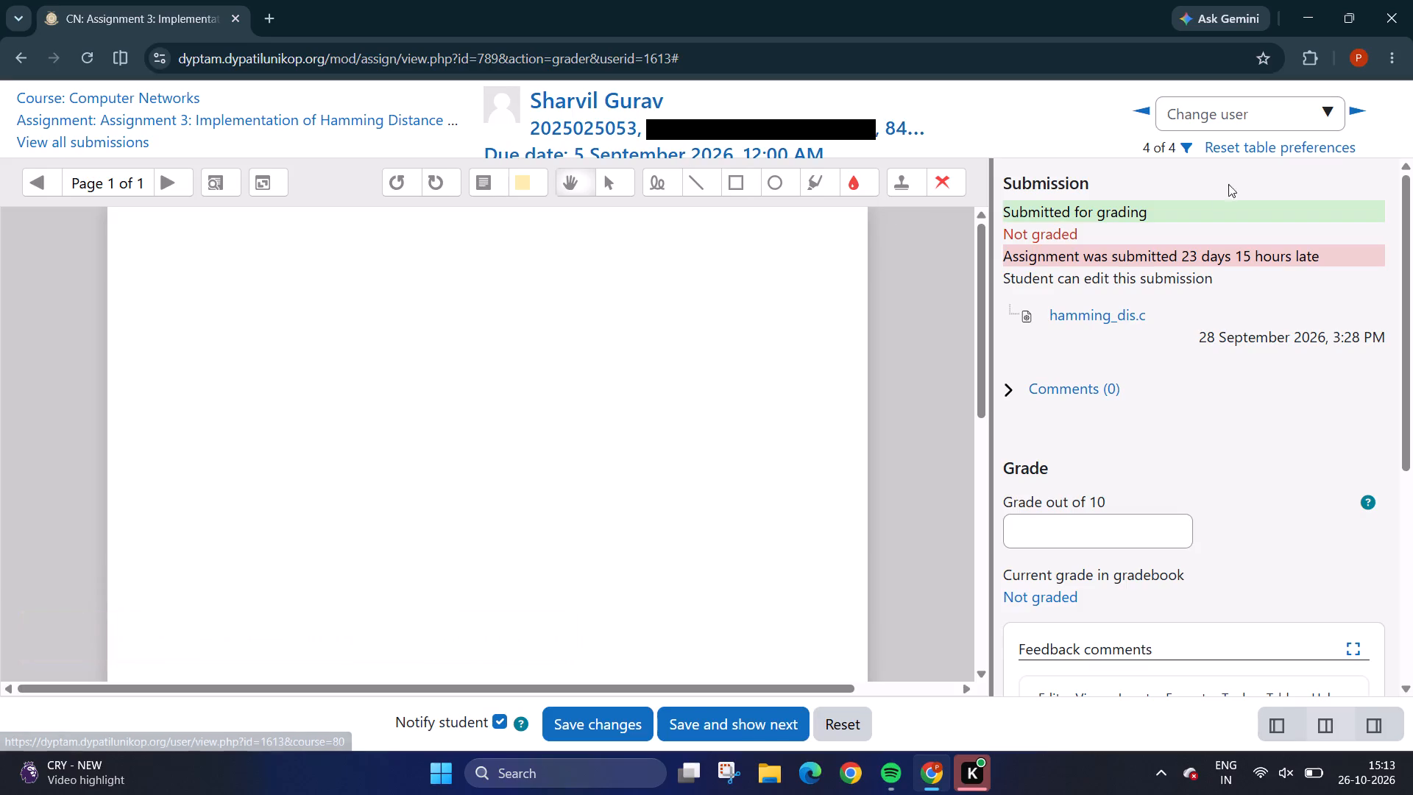
Download the fourth student's hamming_dis.c, examine its code in Visual Studio Code, and return to the grading page in Chrome.
scroll(1088, 361, "down", 4)
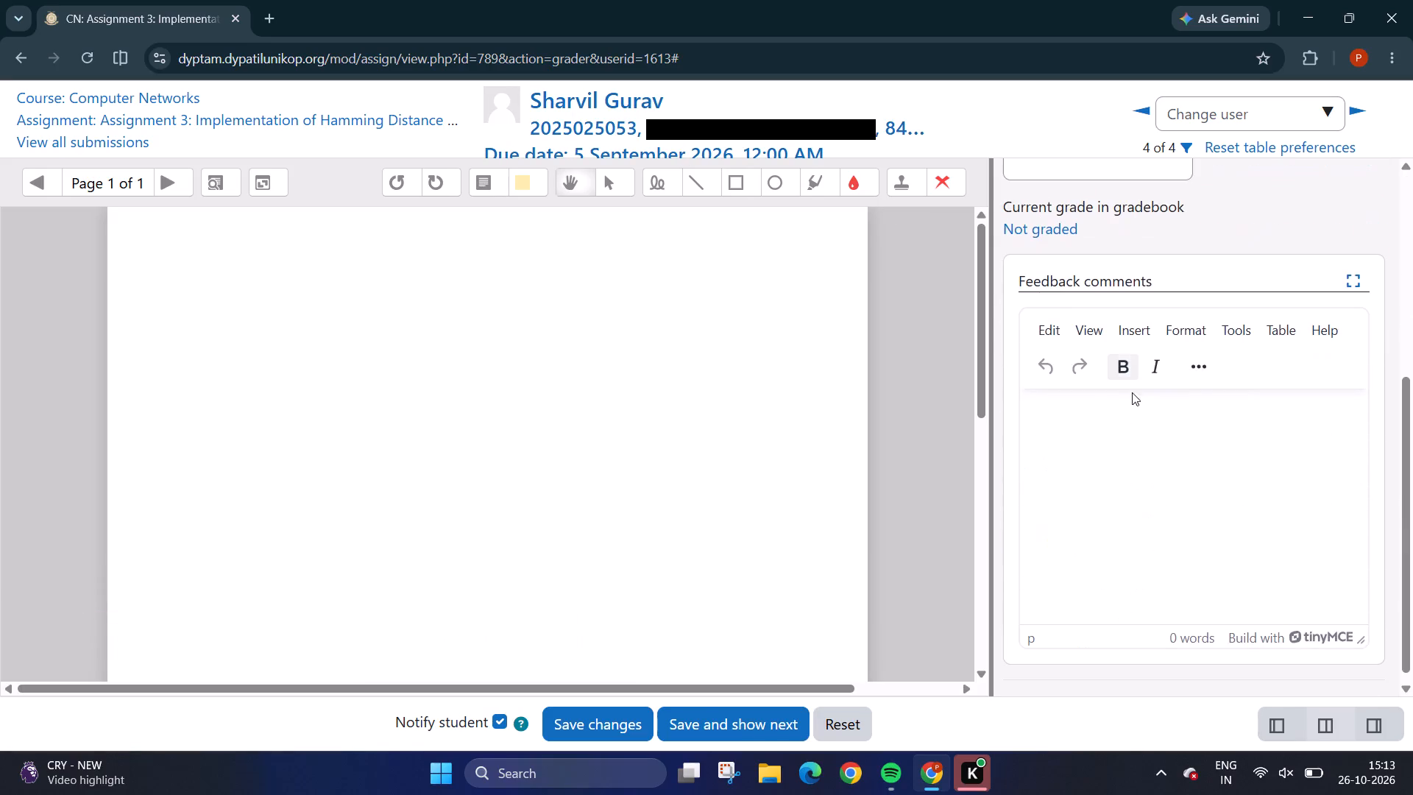
scroll(1141, 408, "up", 4)
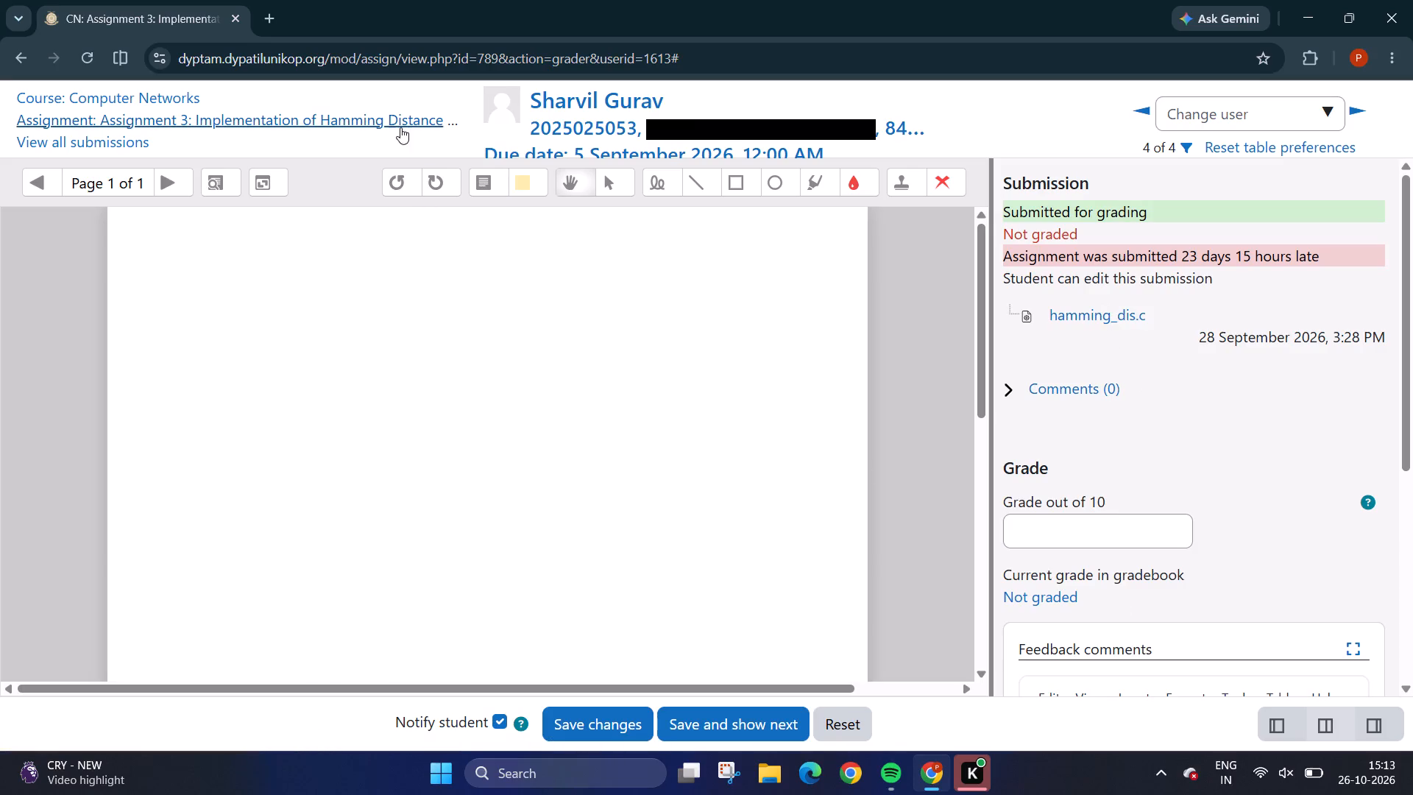
left_click(1068, 317)
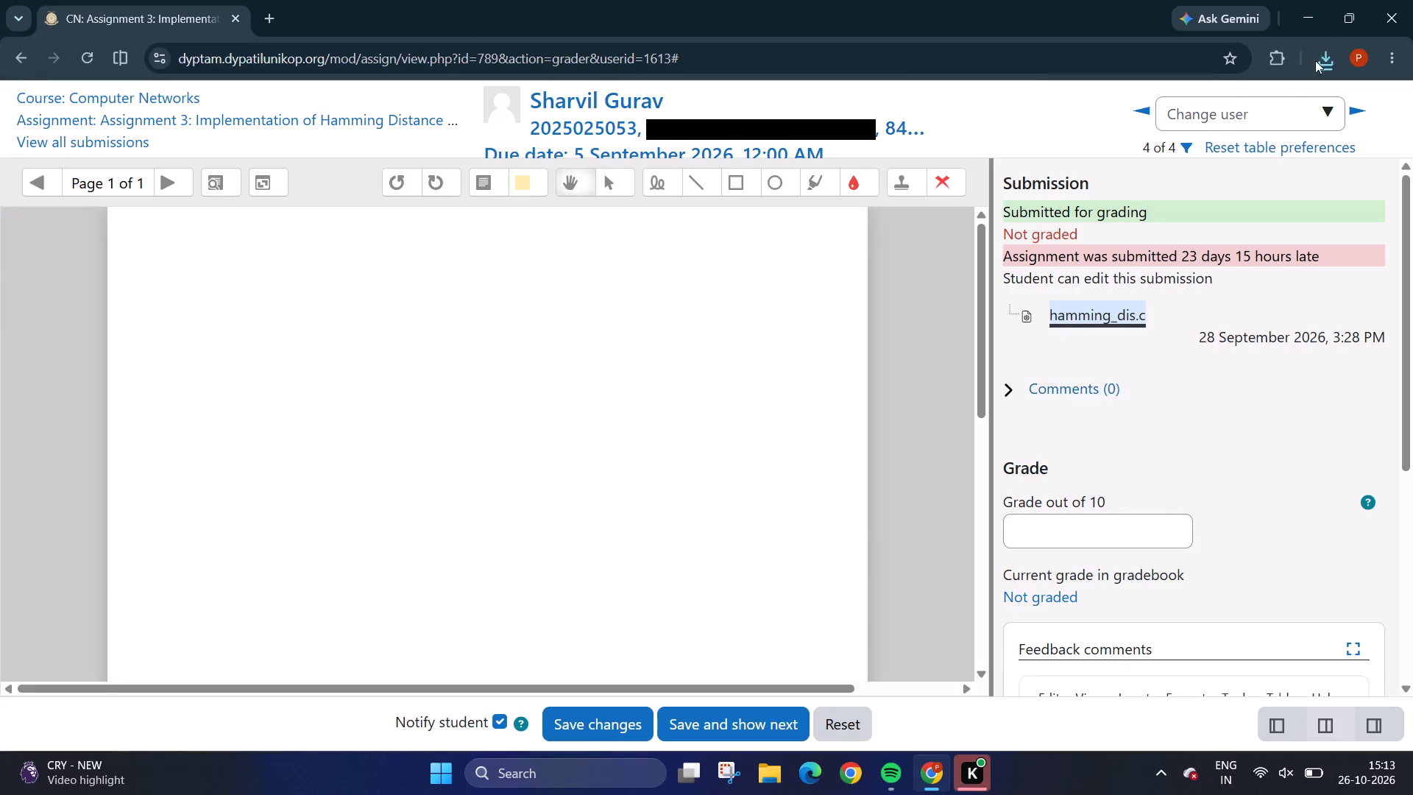
left_click(1222, 107)
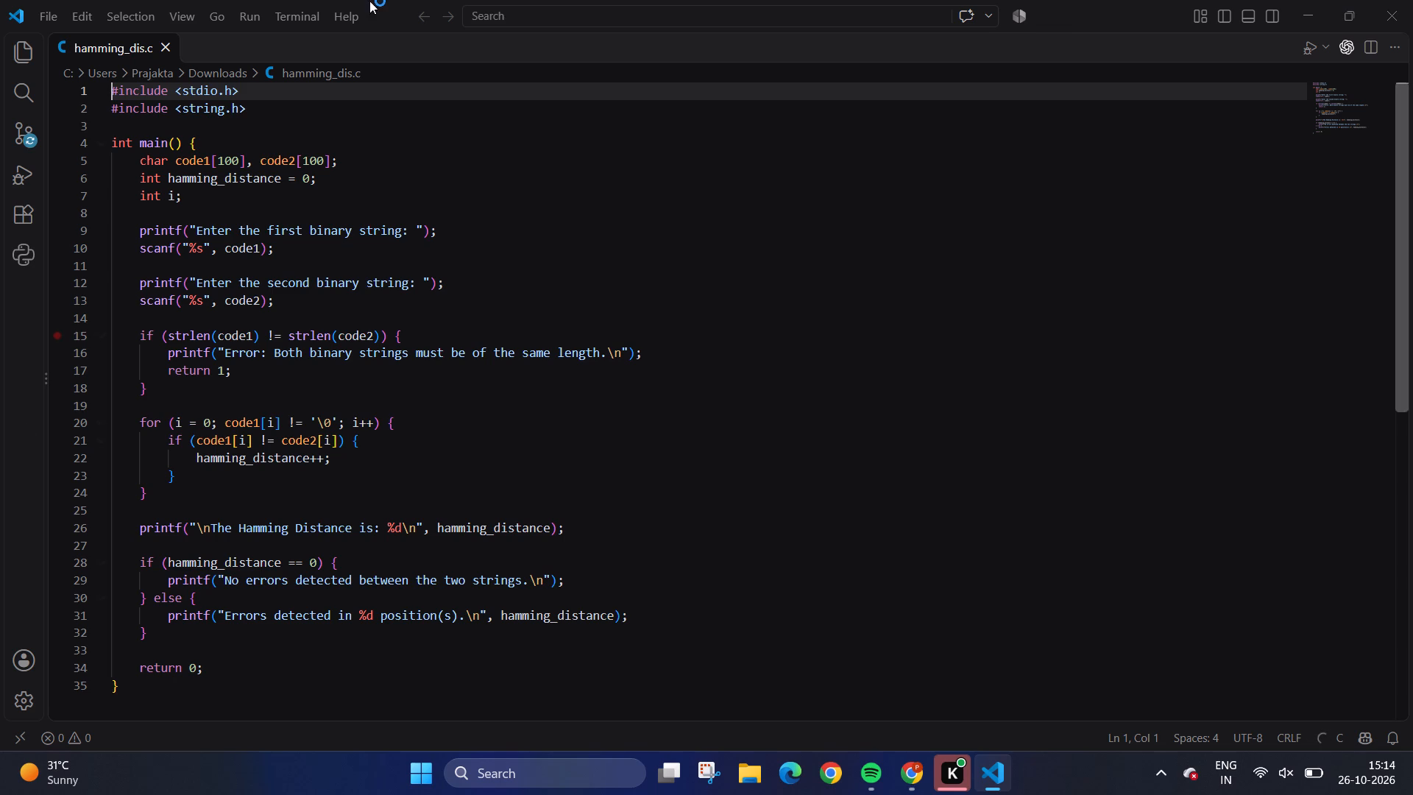
scroll(754, 328, "up", 4)
scroll(754, 328, "down", 6)
scroll(754, 329, "up", 15)
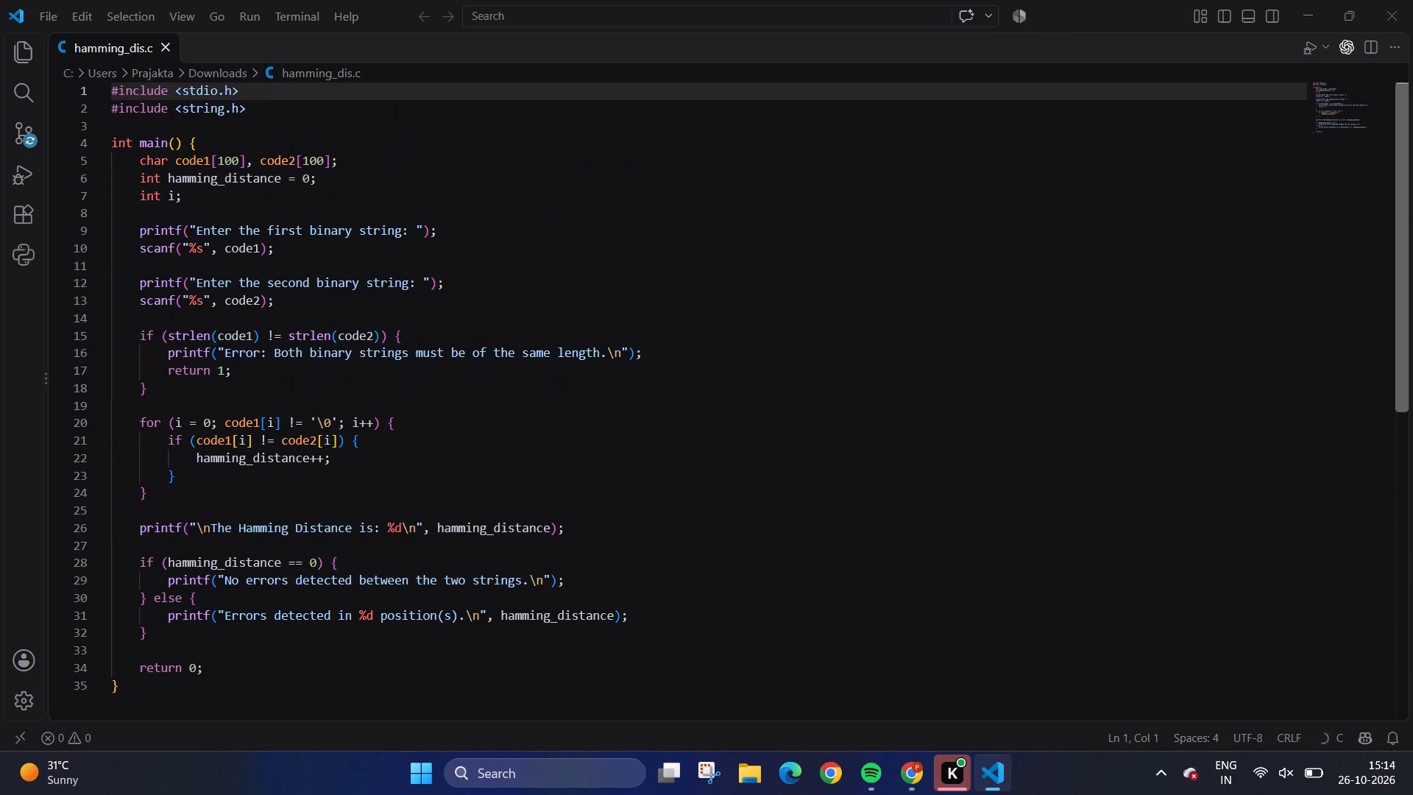
left_click(1291, 1)
left_click(1149, 425)
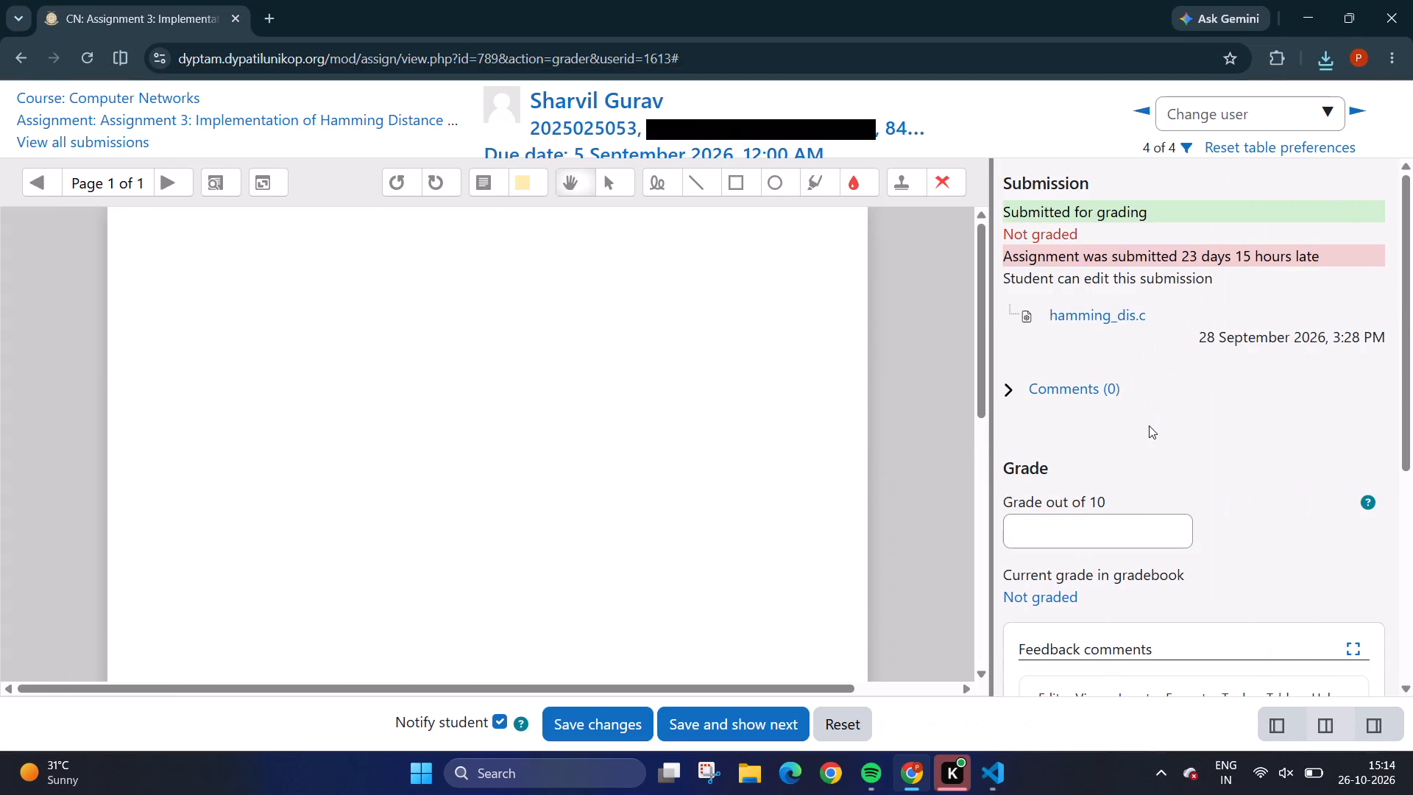
Add the feedback comment "also upload simple parity code" for the fourth student, leave the grade blank, and save while advancing.
scroll(1181, 554, "down", 4)
left_click(1168, 499)
type("also pu")
key("BackSpace")
key("BackSpace")
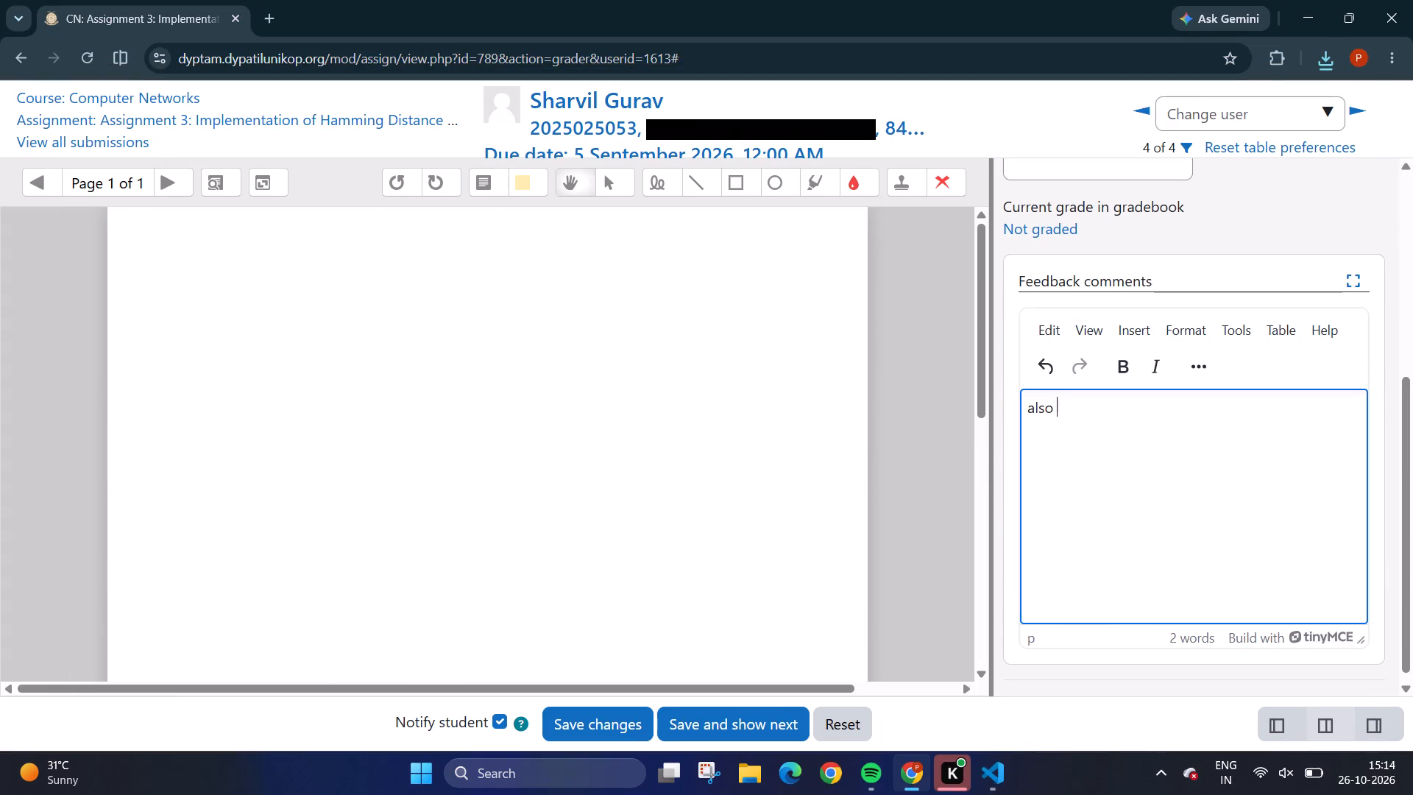
key("BackSpace")
key("space")
type("upload")
key("space")
type("single parity")
key("space")
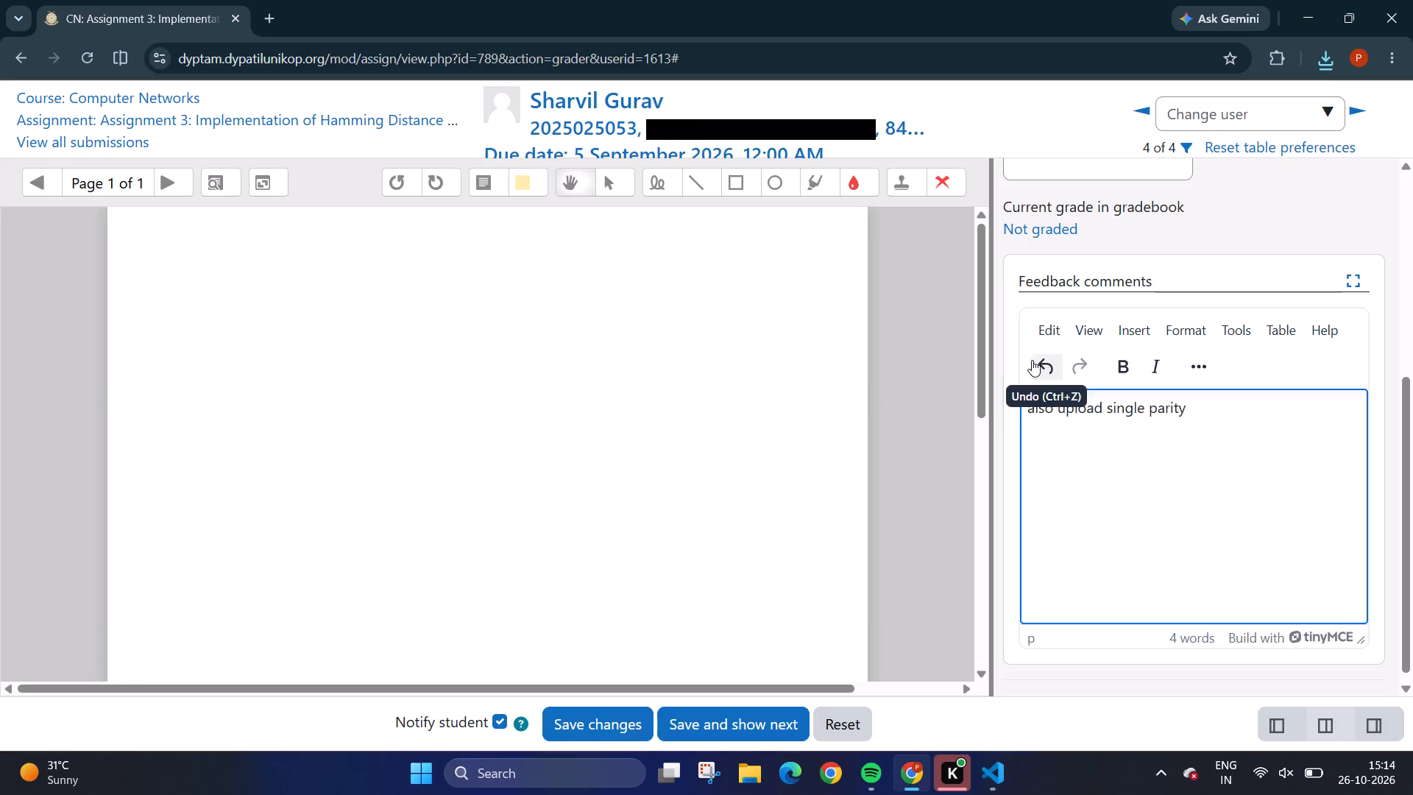
double_click(1128, 415)
type("sij")
key("BackSpace")
type("mple")
key("space")
key("ctrl+Right")
key("space")
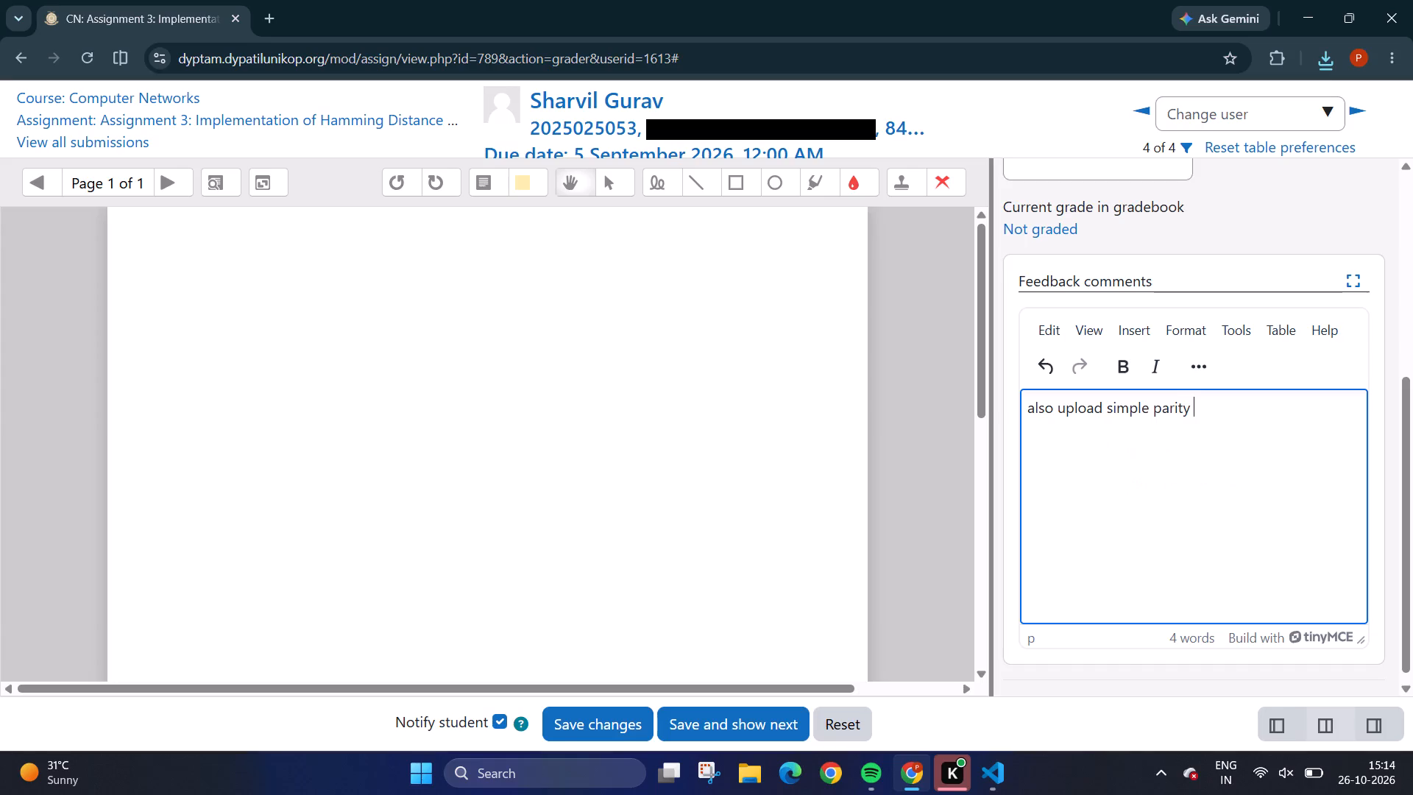
type("cpd")
key("BackSpace")
key("BackSpace")
type("ode")
scroll(1127, 365, "up", 3)
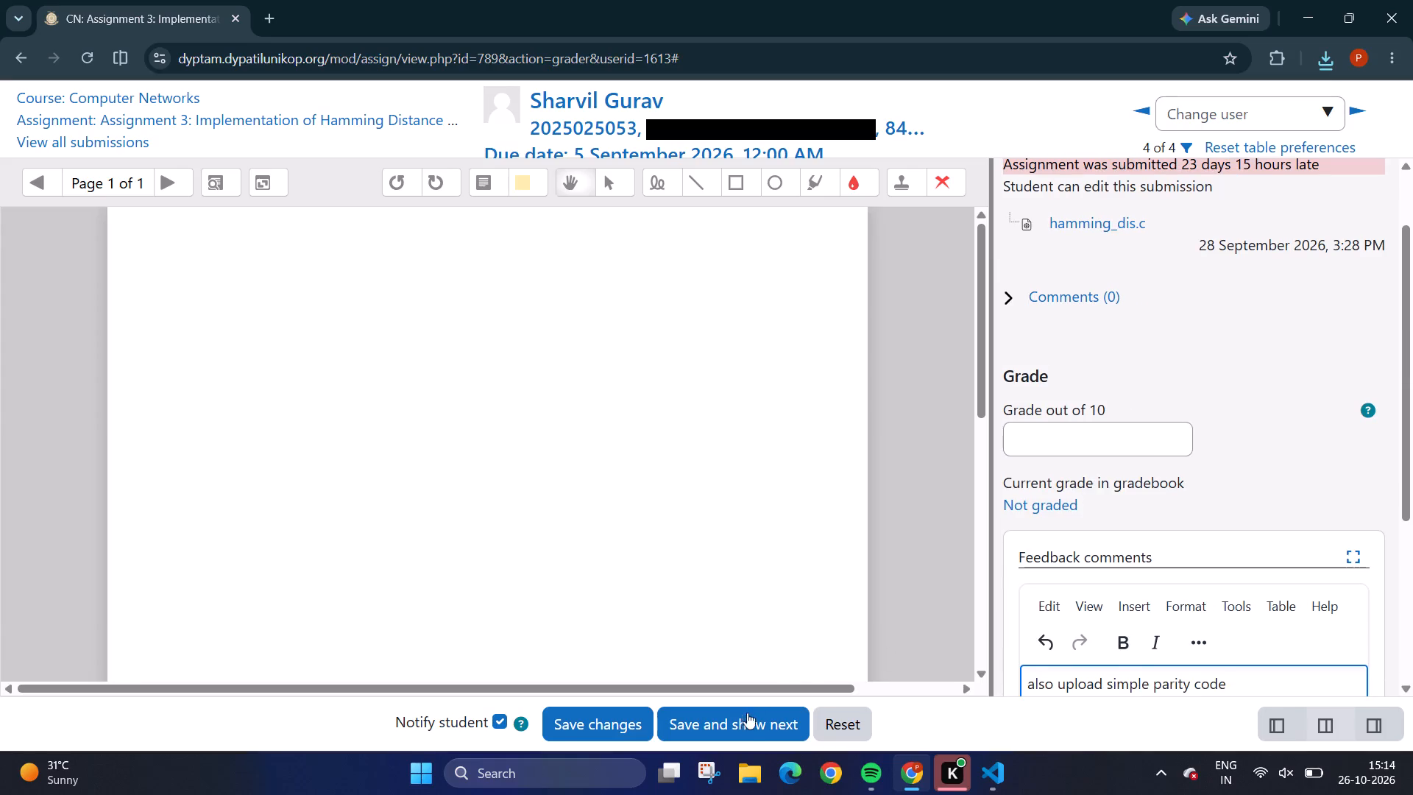
left_click(746, 719)
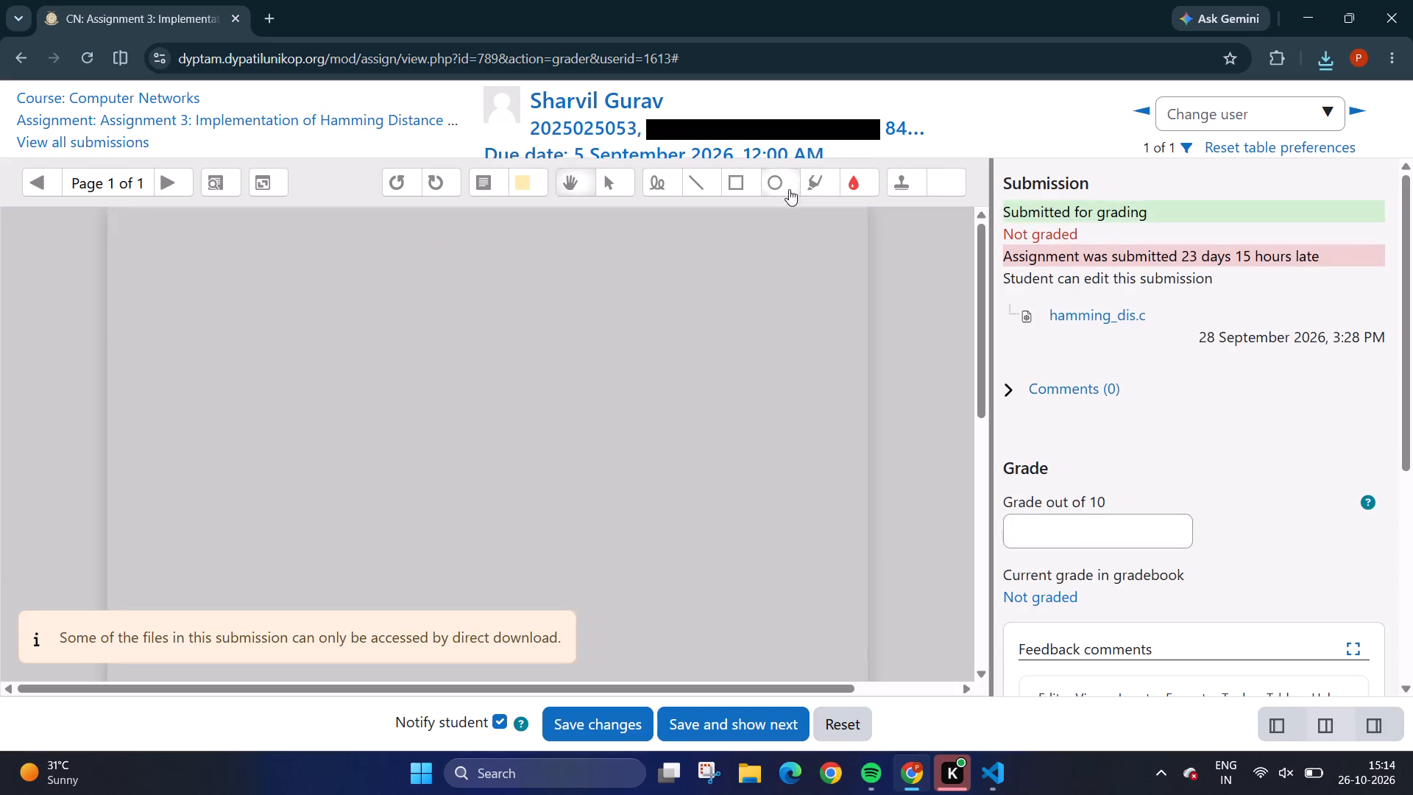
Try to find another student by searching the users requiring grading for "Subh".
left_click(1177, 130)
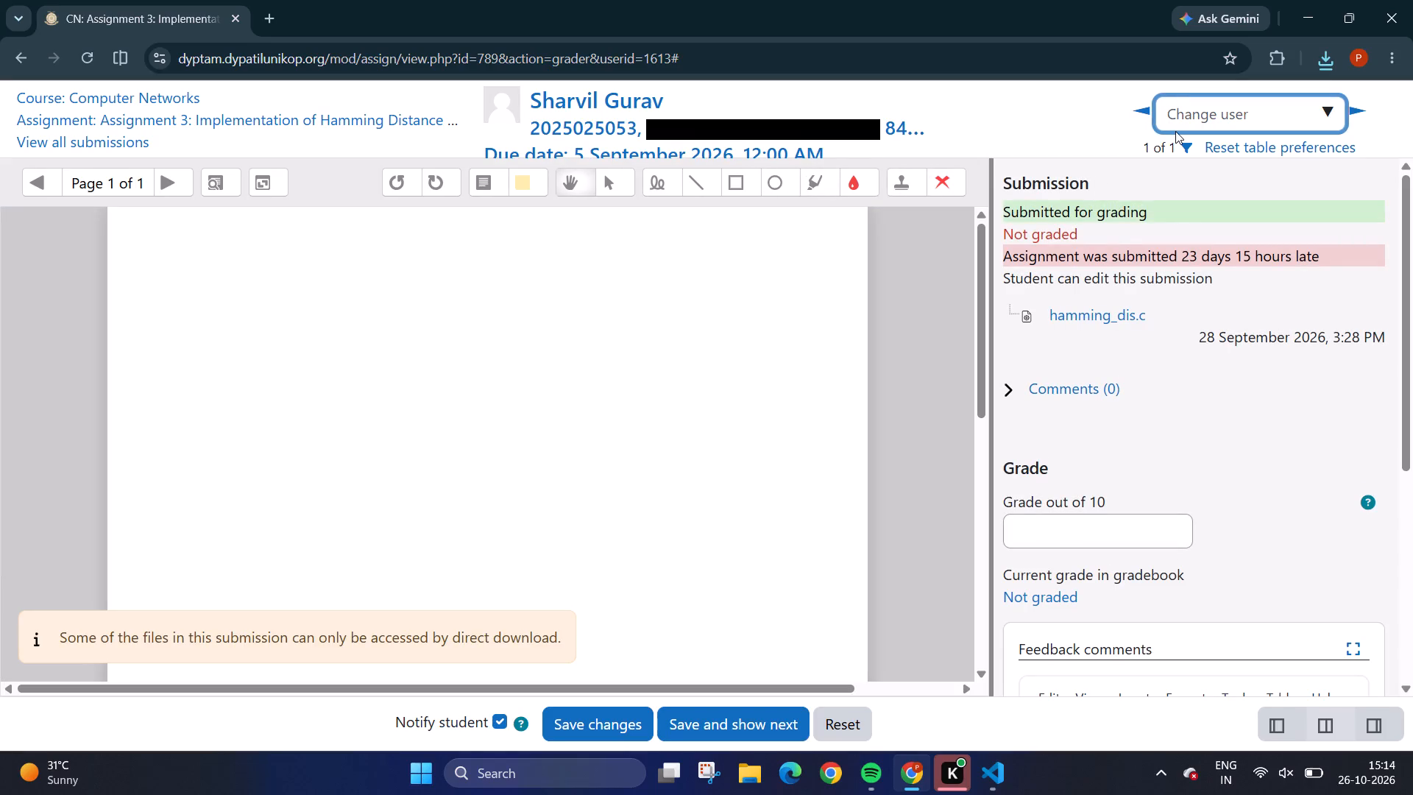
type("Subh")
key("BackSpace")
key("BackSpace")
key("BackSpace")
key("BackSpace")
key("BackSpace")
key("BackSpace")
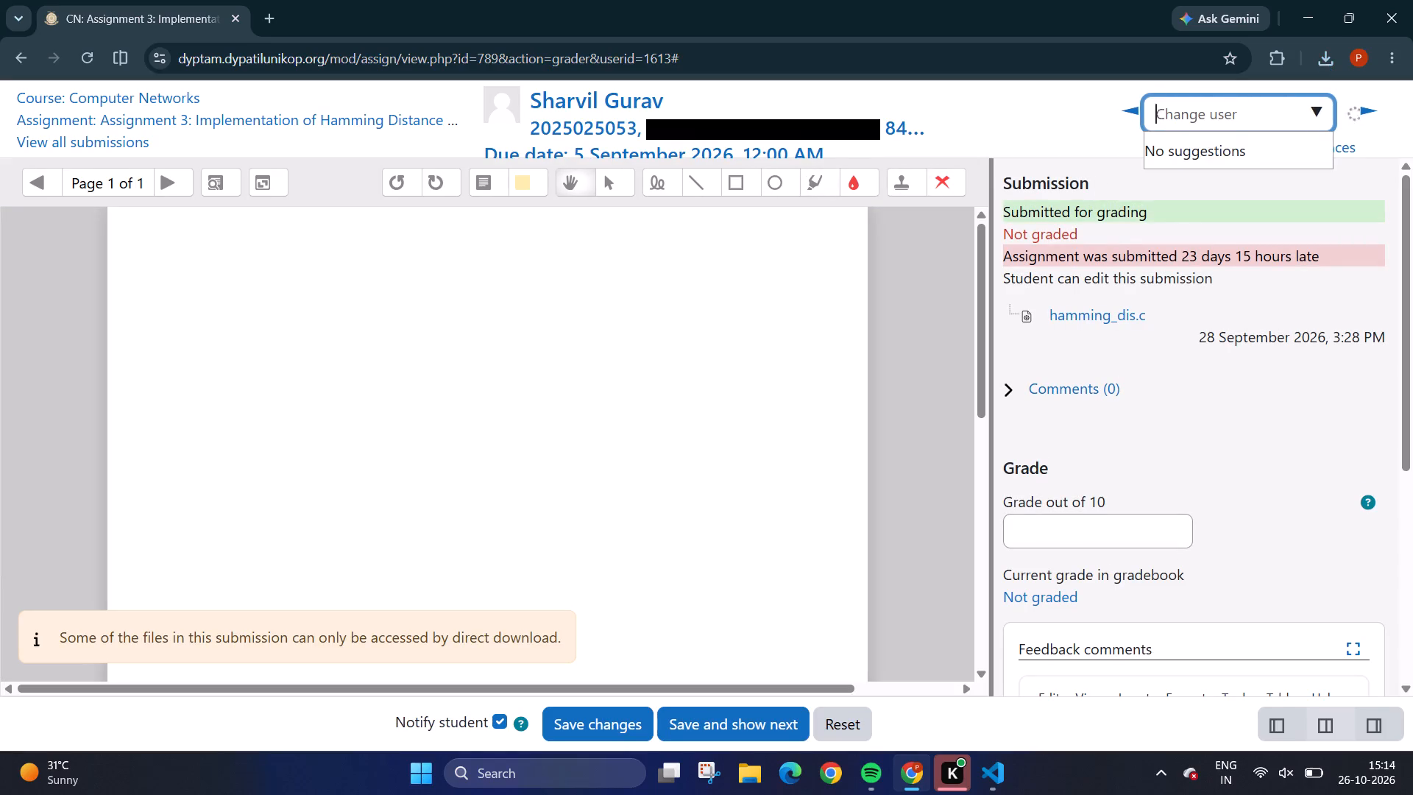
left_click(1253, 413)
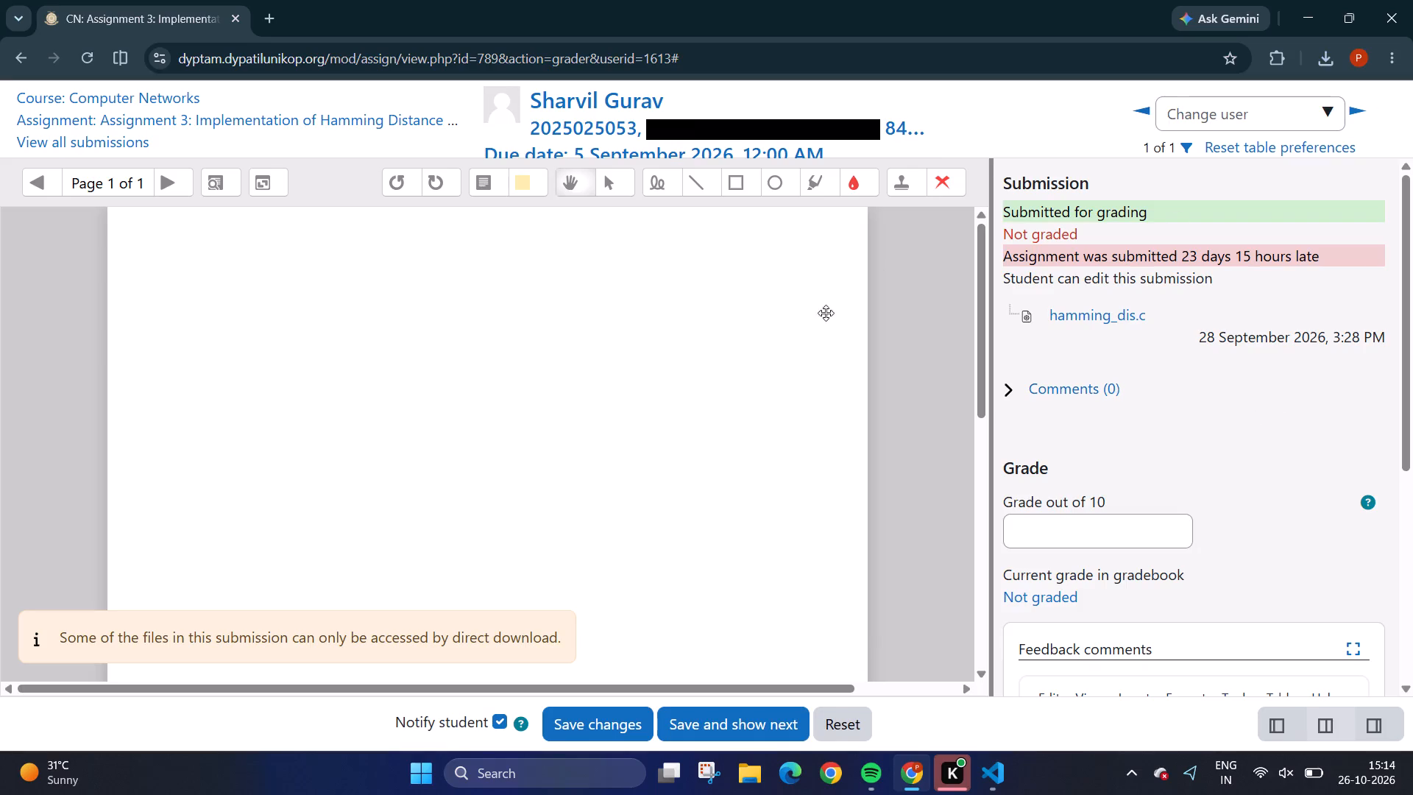
Change the student filter to Submitted.
left_click(1189, 144)
left_click(1163, 186)
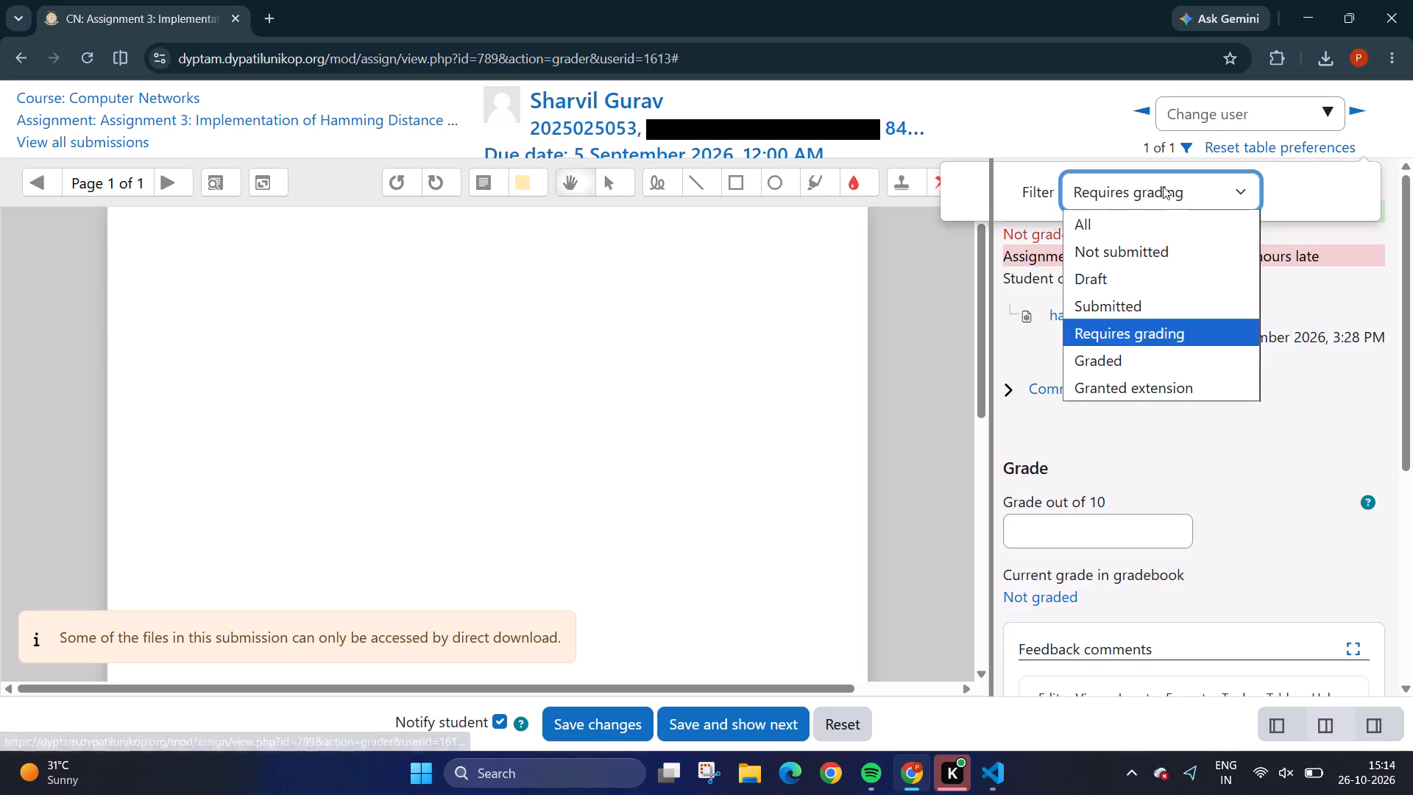
left_click(1151, 292)
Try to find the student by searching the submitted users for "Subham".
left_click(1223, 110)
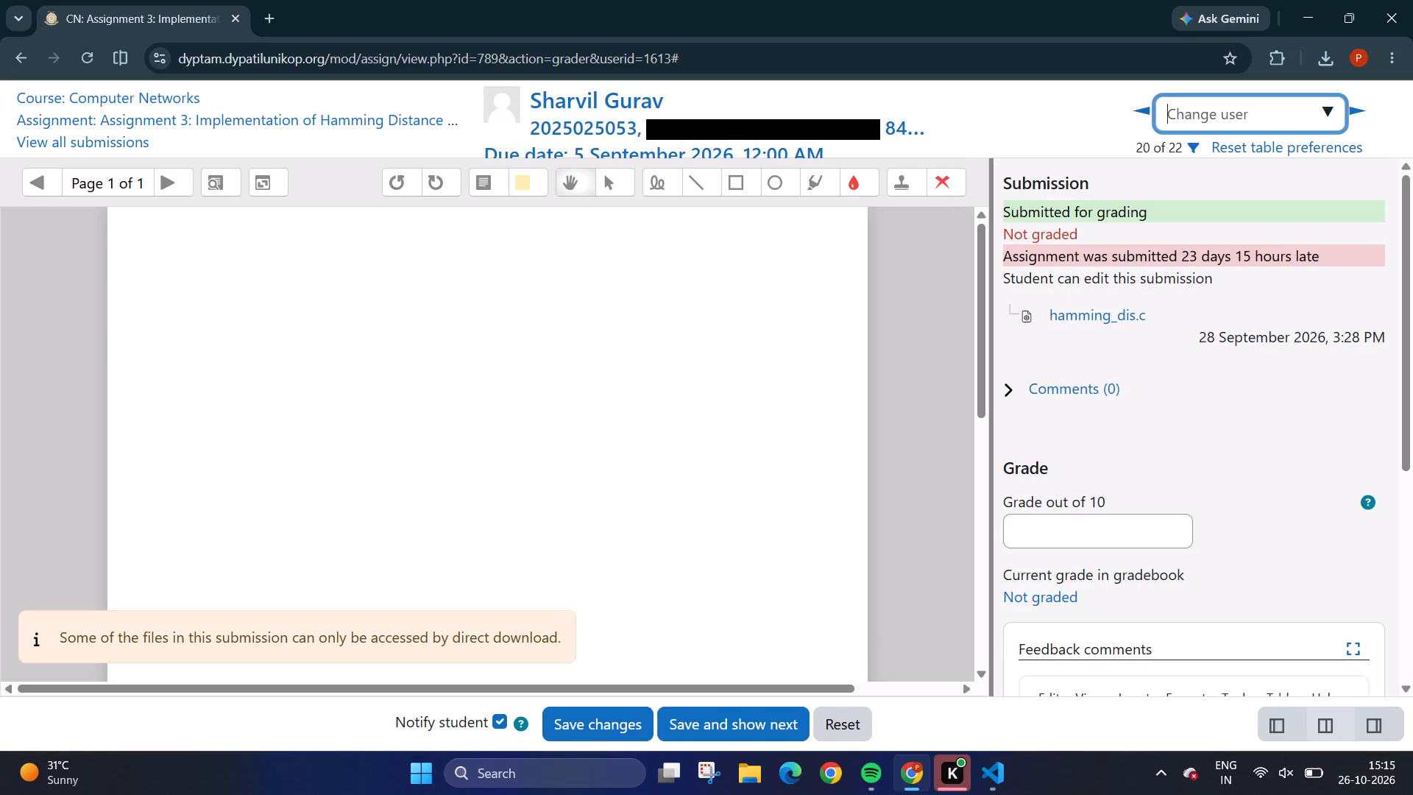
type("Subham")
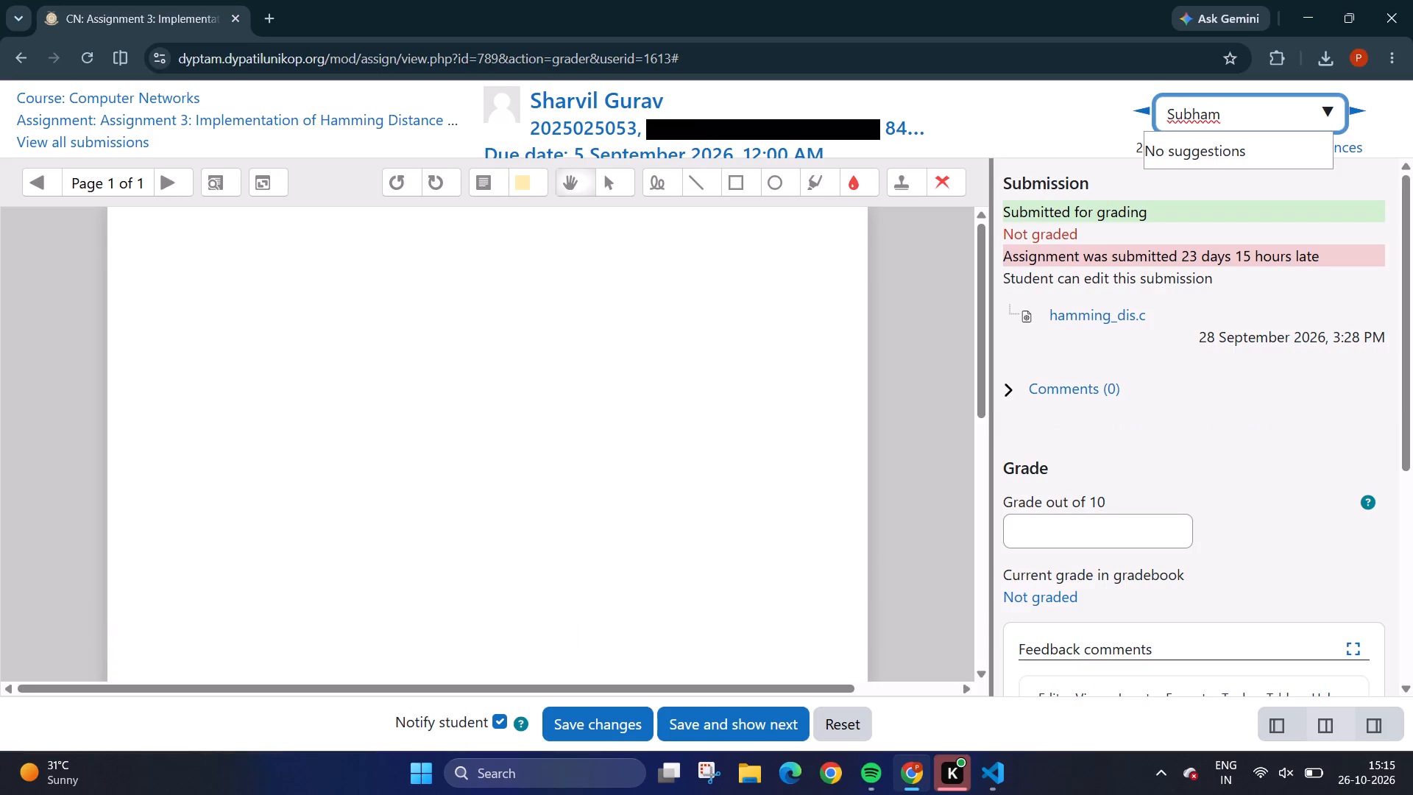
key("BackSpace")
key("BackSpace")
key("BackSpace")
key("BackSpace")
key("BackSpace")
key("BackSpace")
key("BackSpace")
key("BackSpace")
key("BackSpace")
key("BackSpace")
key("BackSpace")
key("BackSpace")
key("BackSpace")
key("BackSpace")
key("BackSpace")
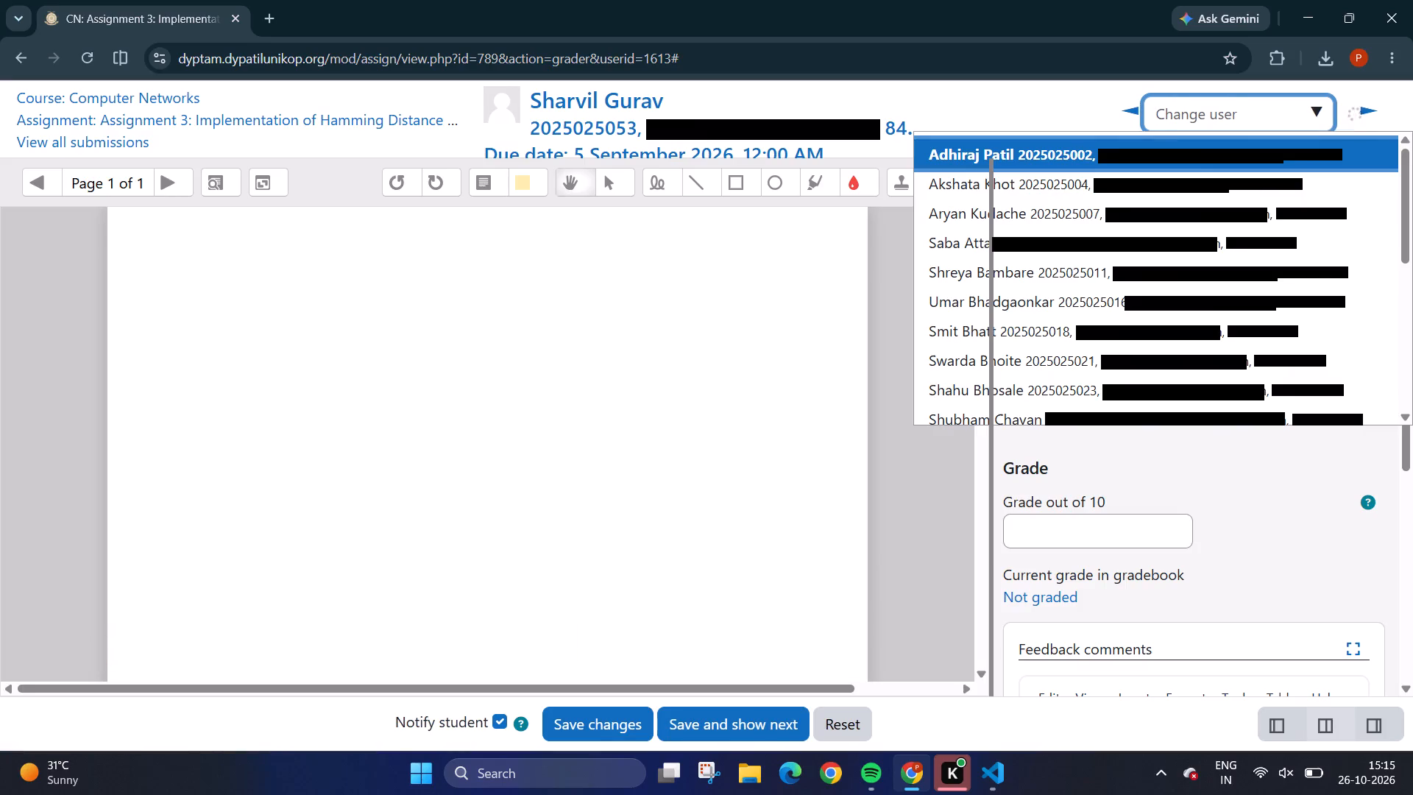
Search the submitted users for "sh" and open Shubham's submission.
type("sh")
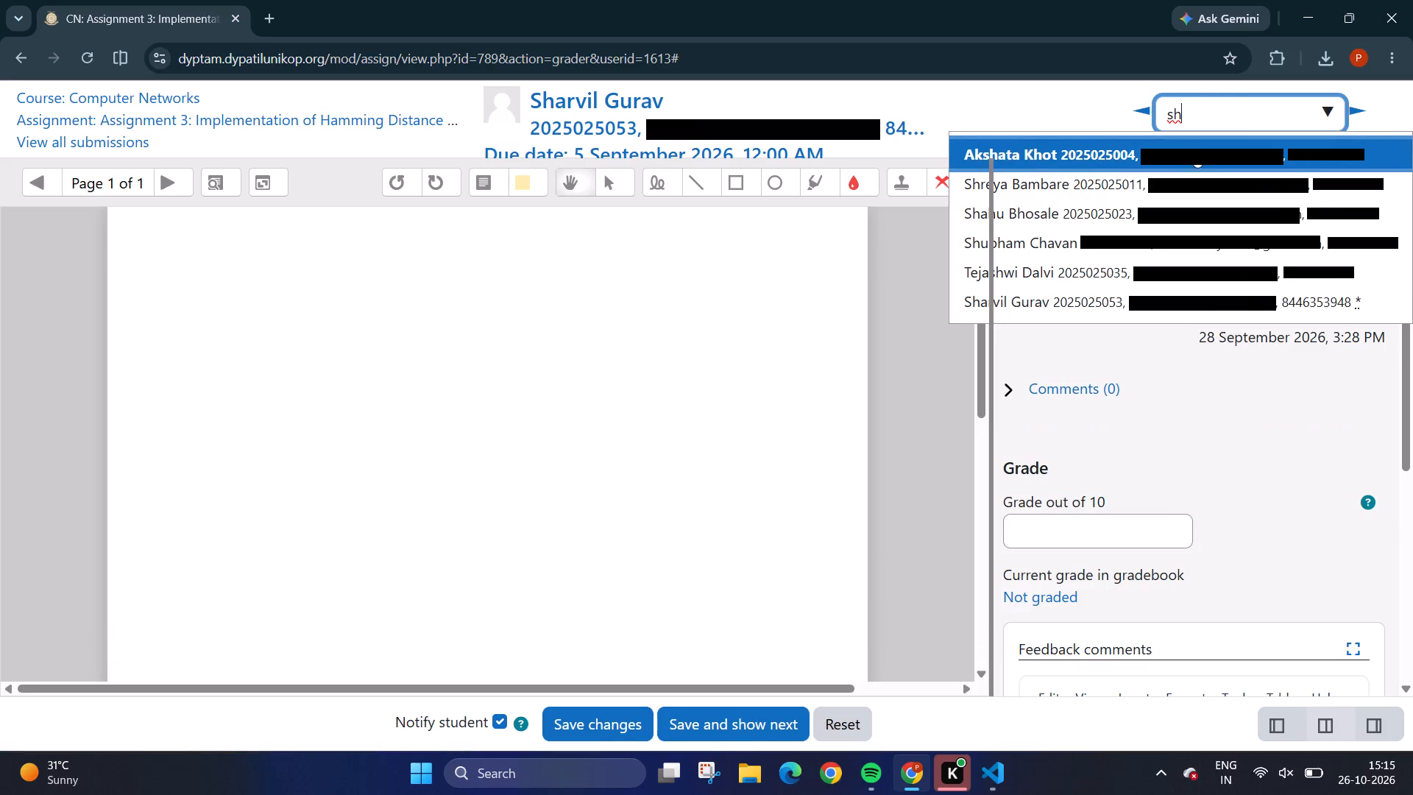
key("Down")
key("Down")
key("Down")
key("Return")
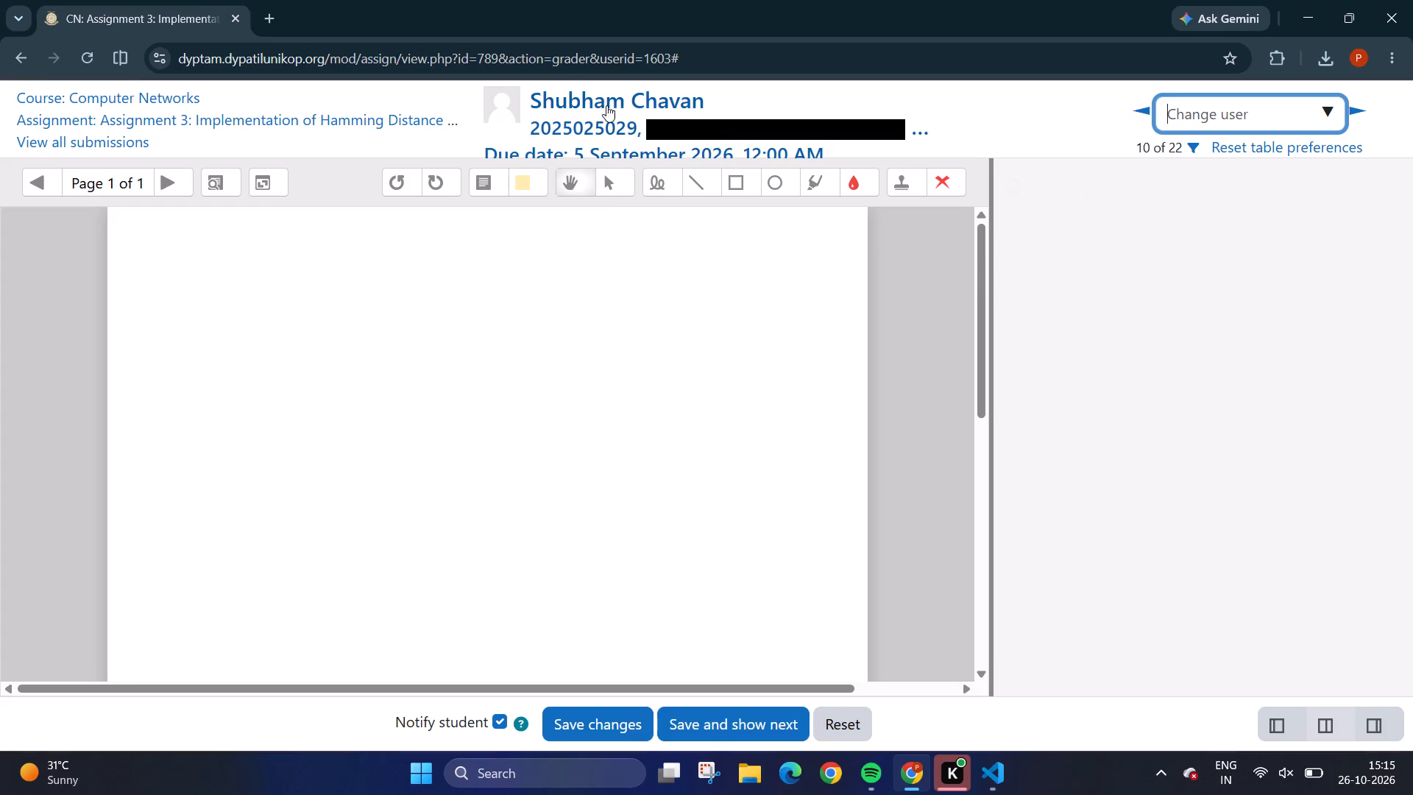
Look over the student's submission, download Assignment 3.c, examine its code in Visual Studio Code, and return to the grading page in Chrome.
scroll(1253, 408, "down", 2)
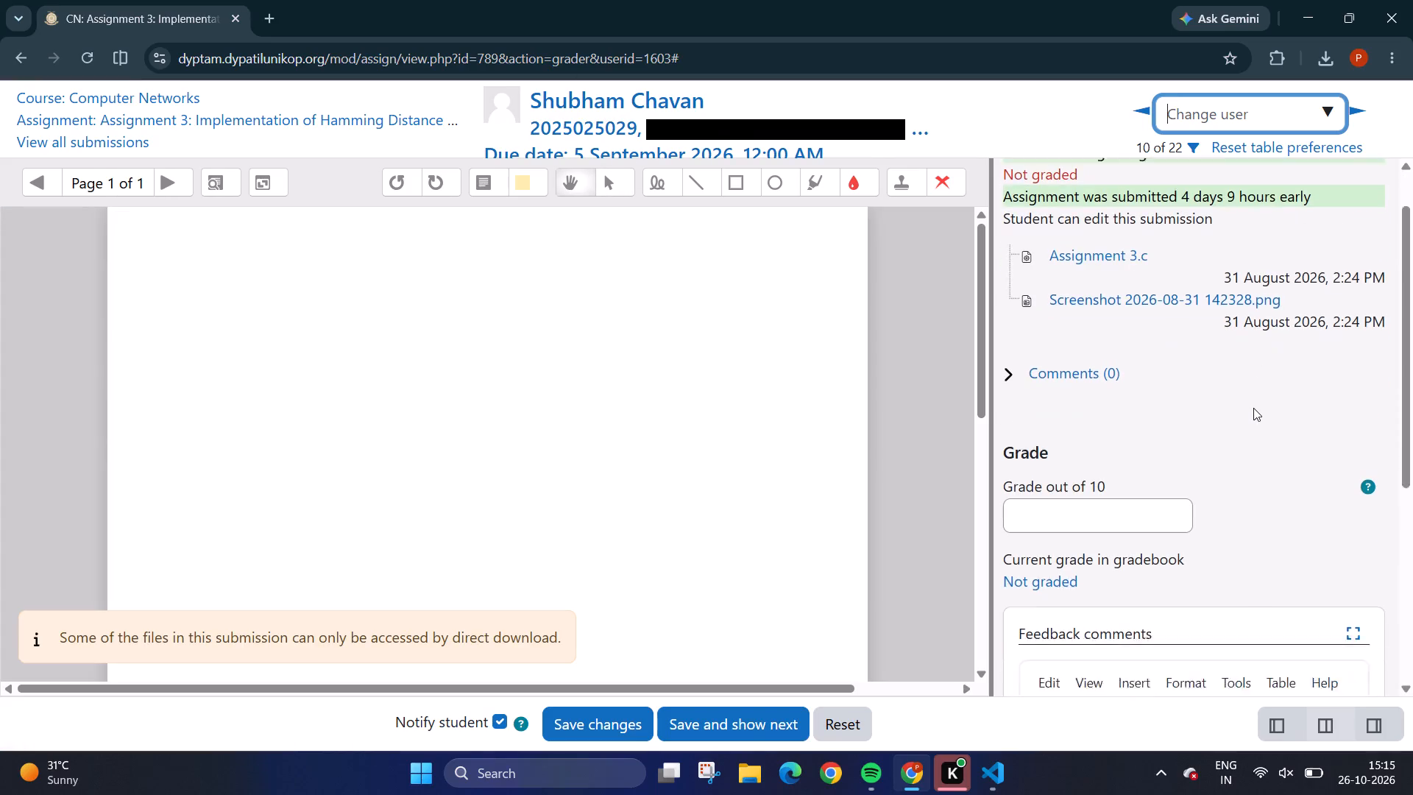
scroll(1253, 408, "down", 3)
scroll(1253, 411, "up", 6)
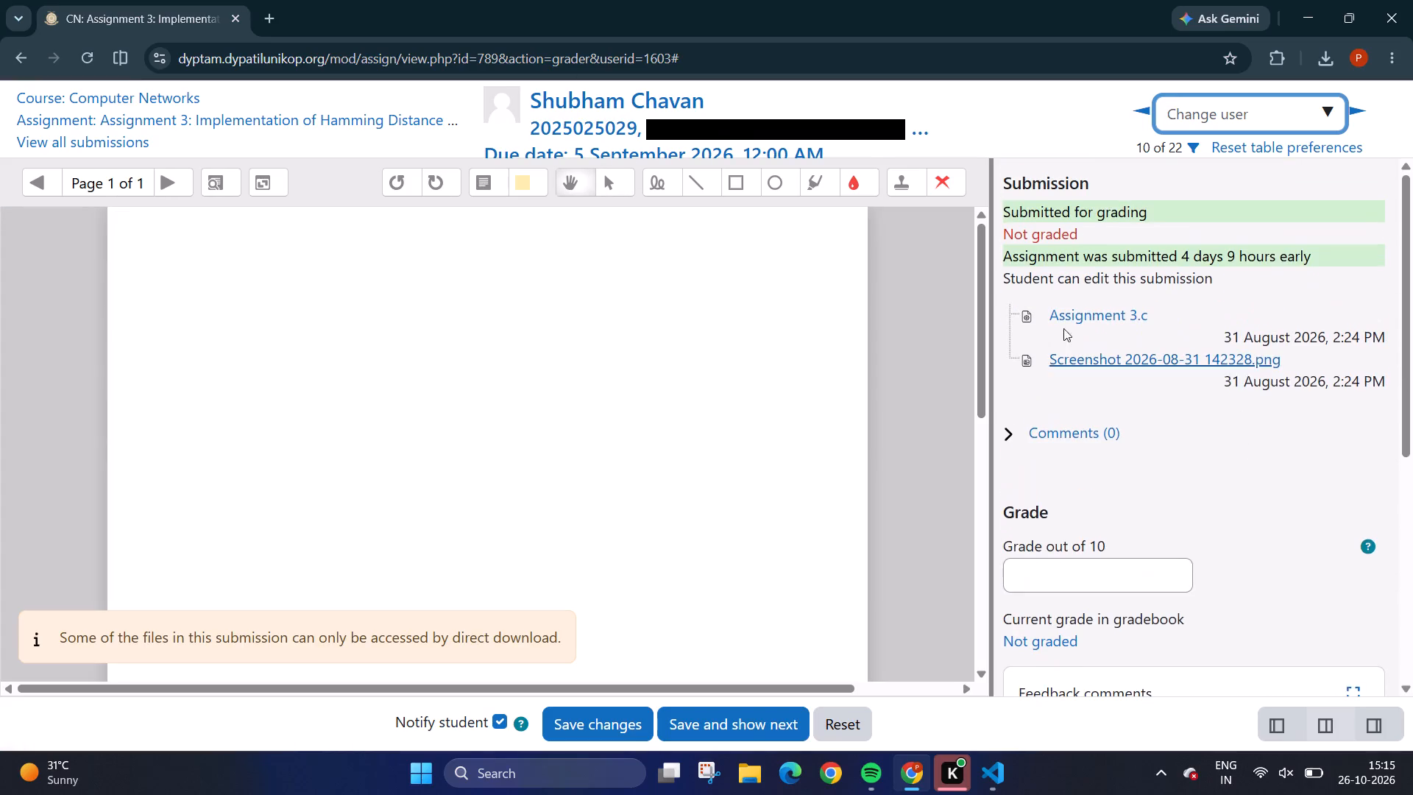
left_click(1115, 305)
left_click(1175, 88)
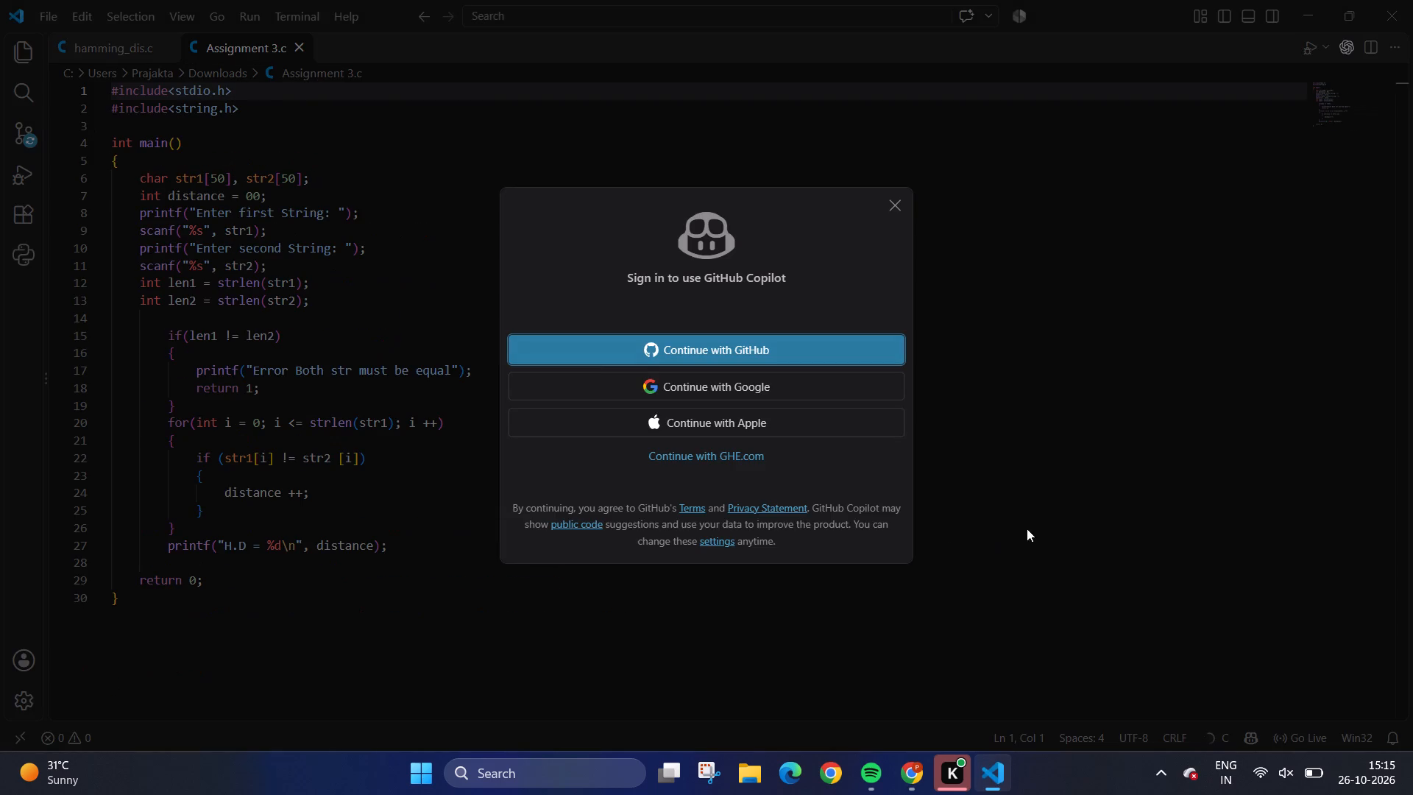
left_click(887, 208)
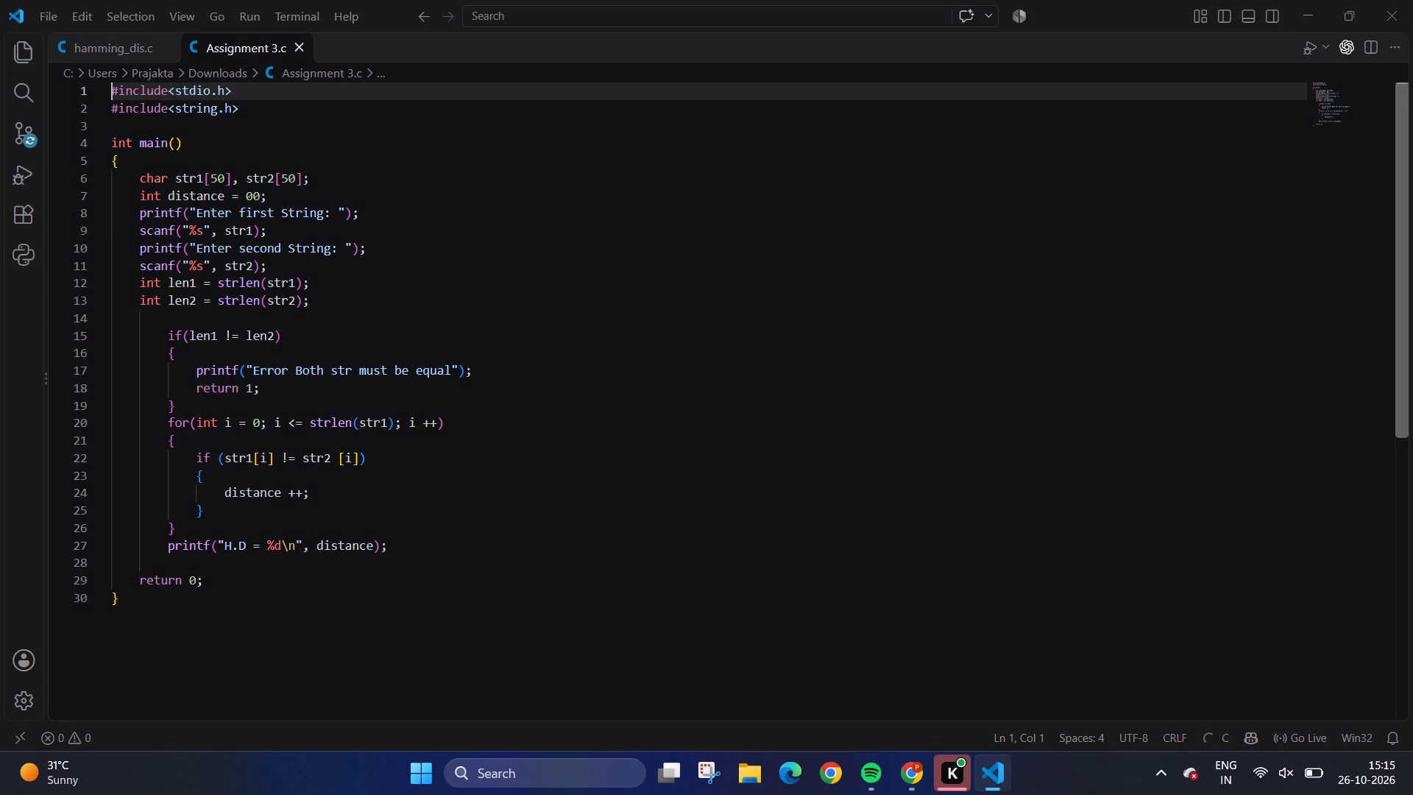
scroll(265, 441, "down", 1)
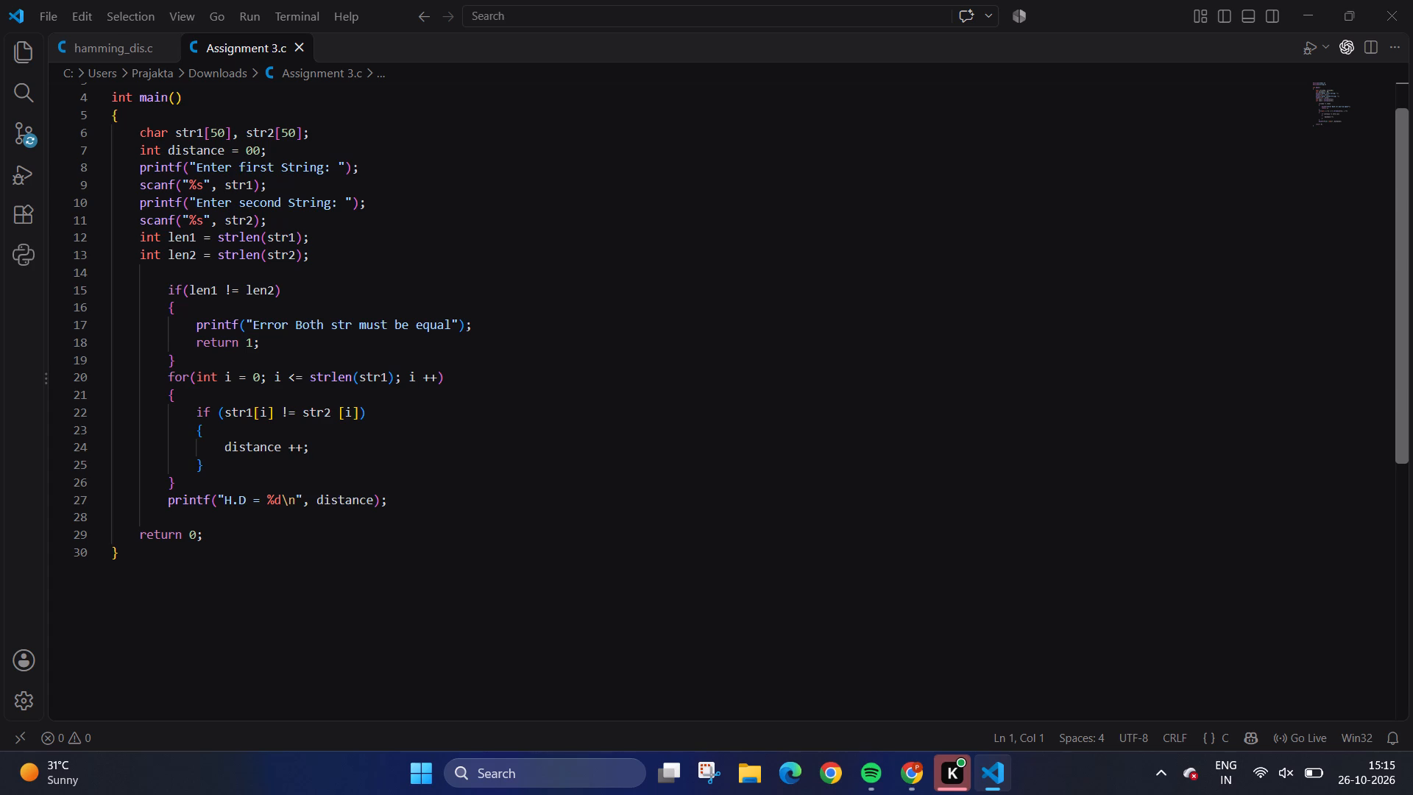
scroll(265, 441, "down", 2)
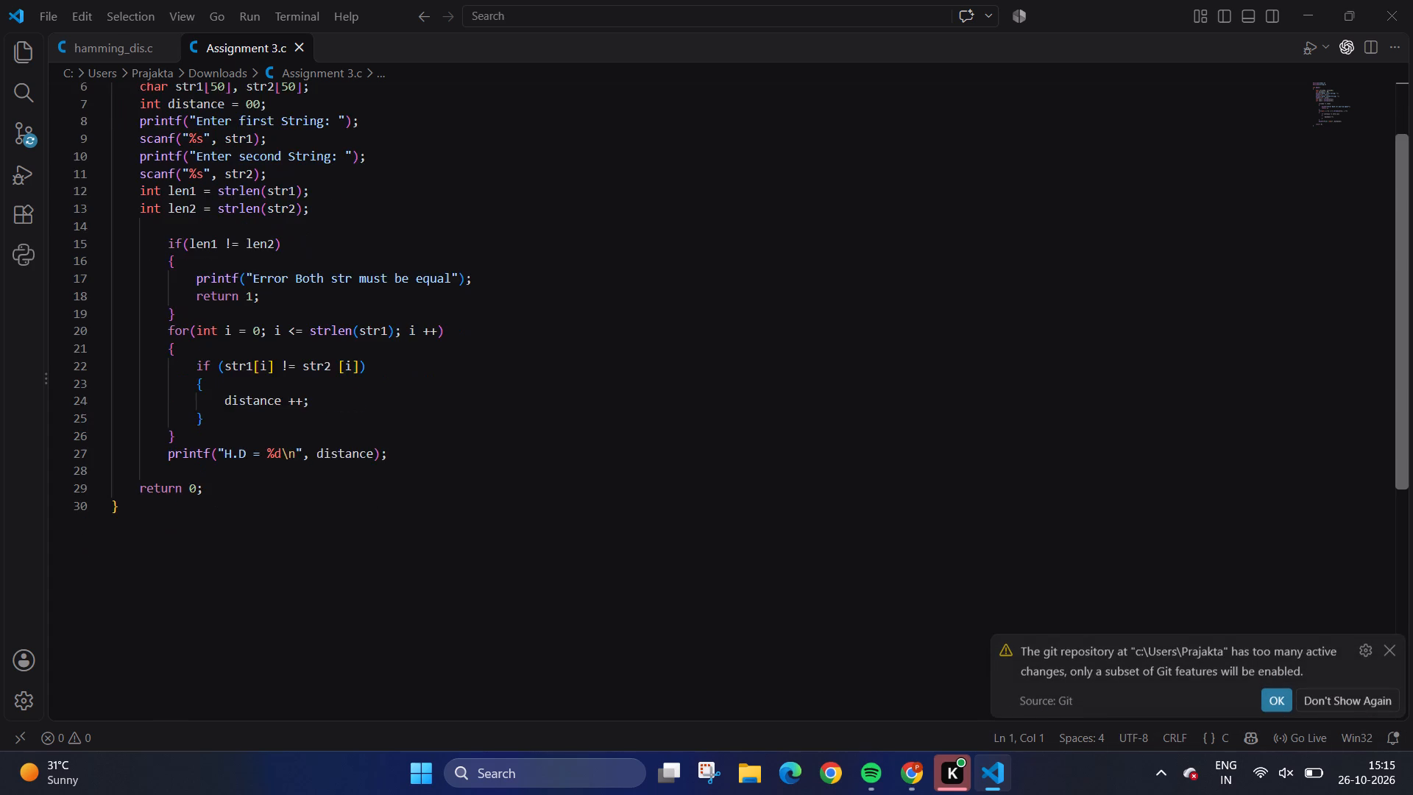
scroll(265, 441, "up", 14)
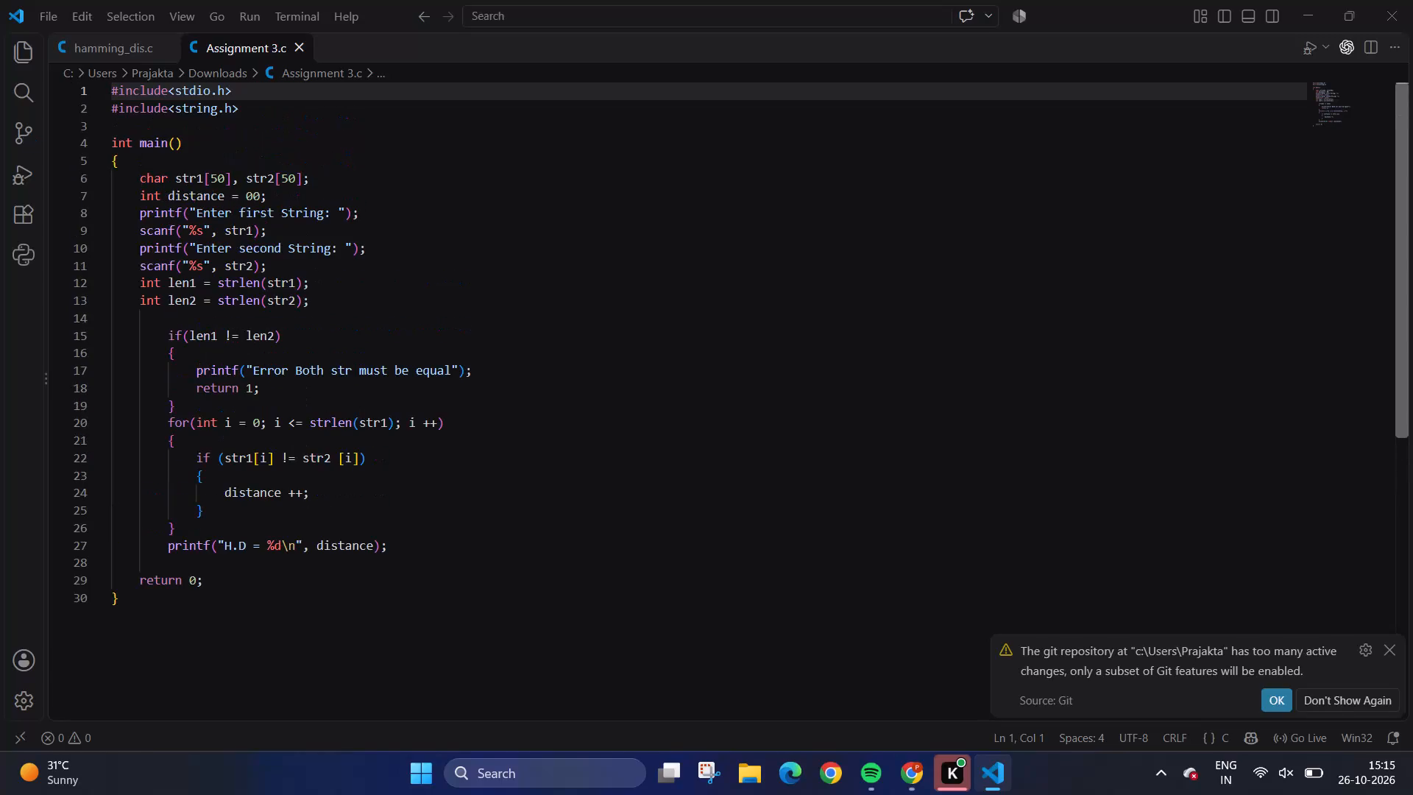
left_click(1412, 0)
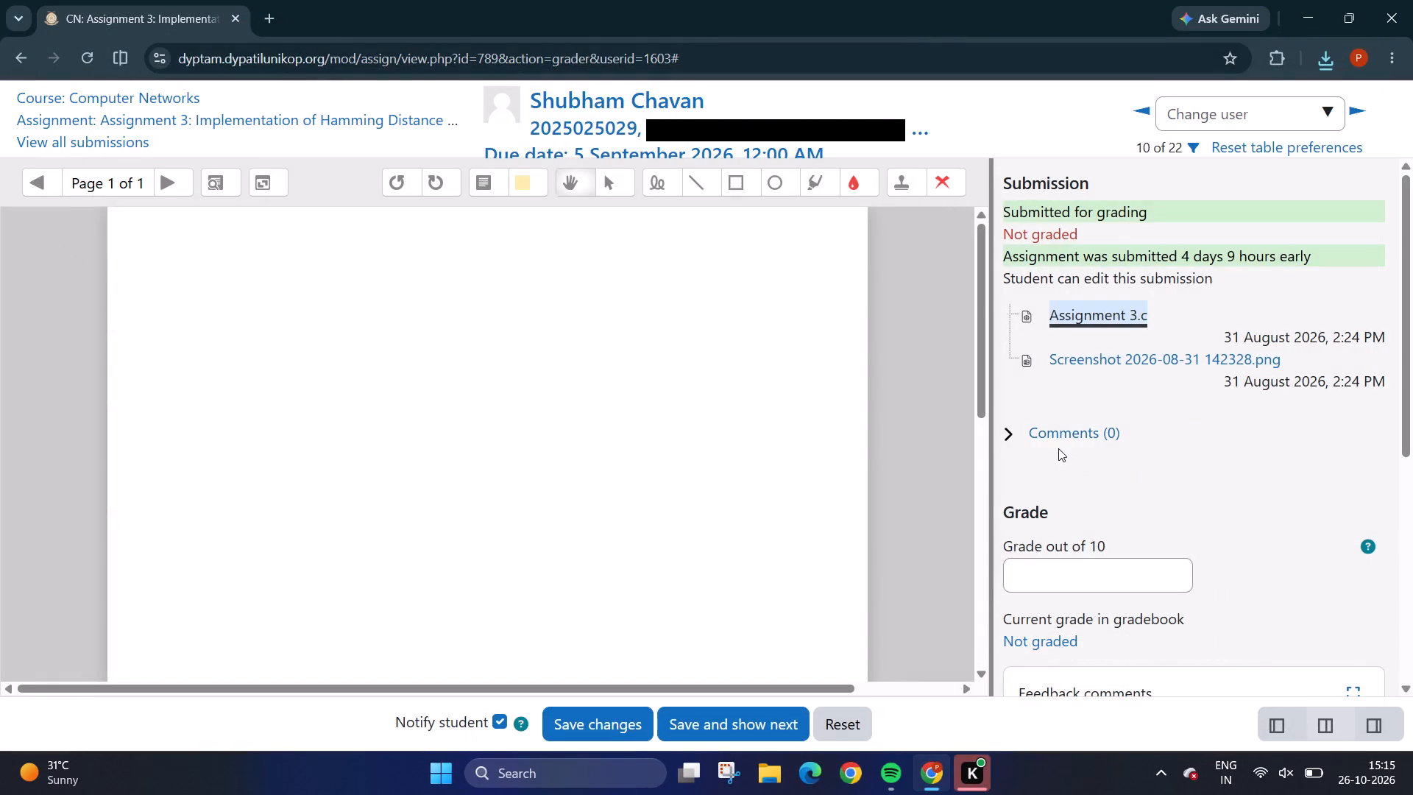
Review the existing feedback comment, submission details and grade field for this student.
scroll(1229, 564, "down", 4)
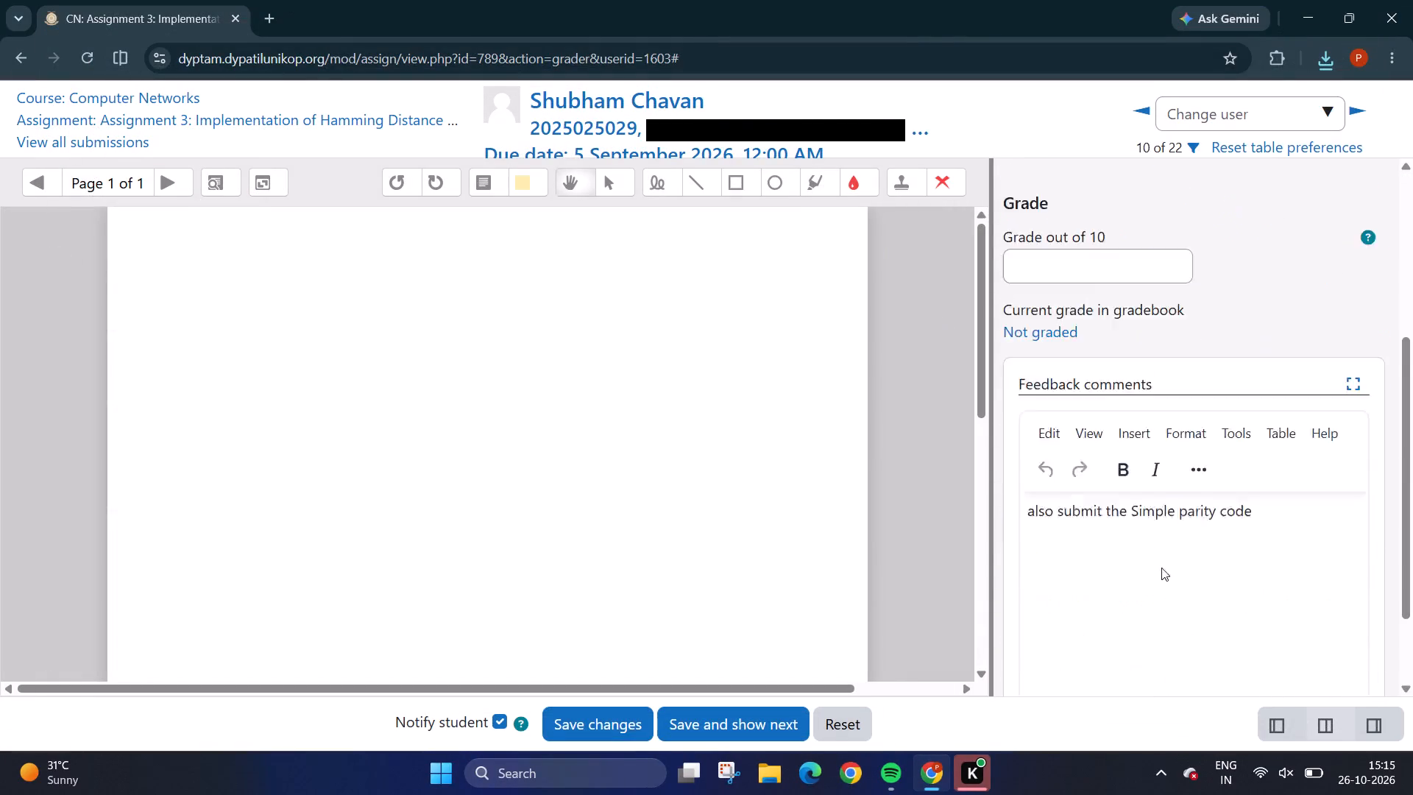
left_click_drag(1264, 459, 947, 457)
left_click(1089, 531)
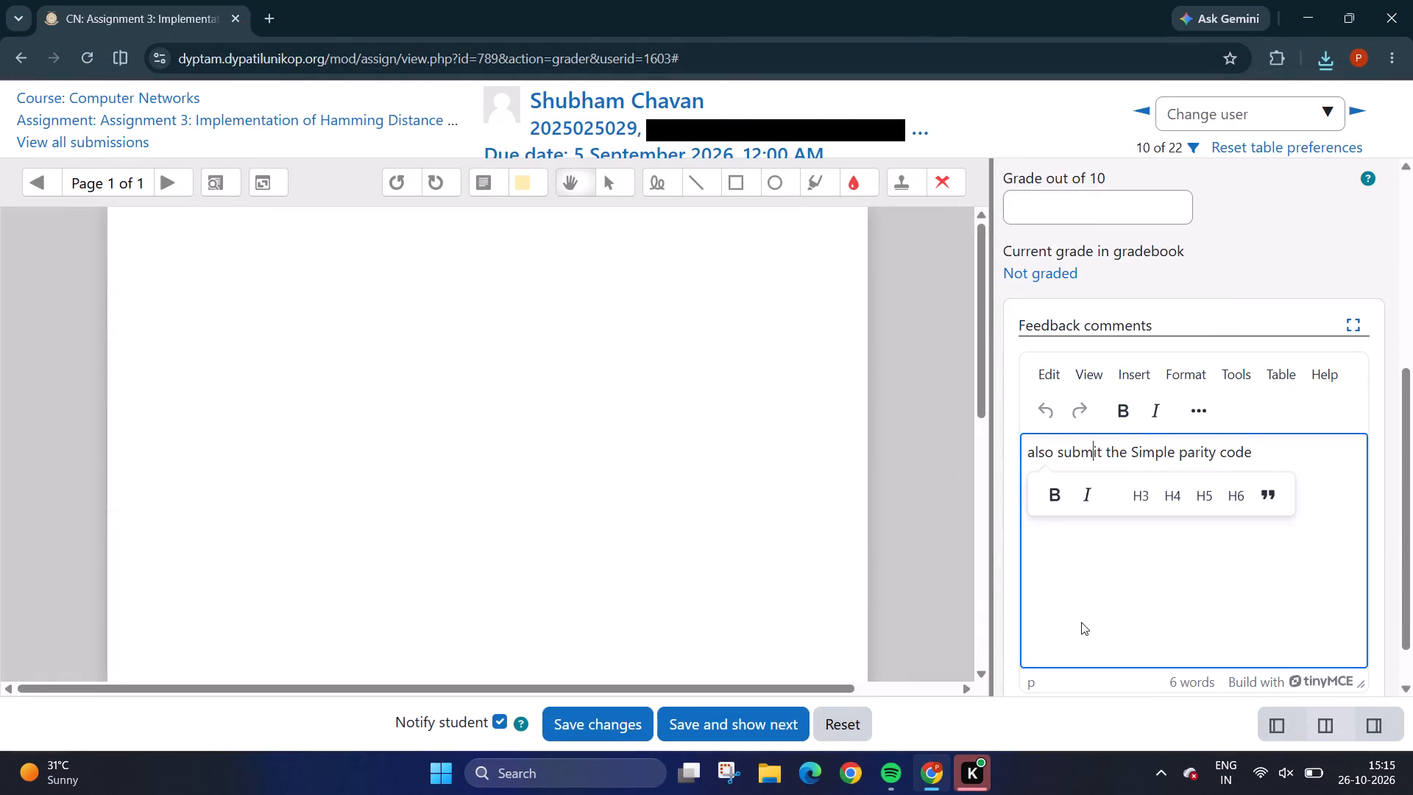
scroll(1083, 604, "up", 5)
scroll(768, 471, "up", 7)
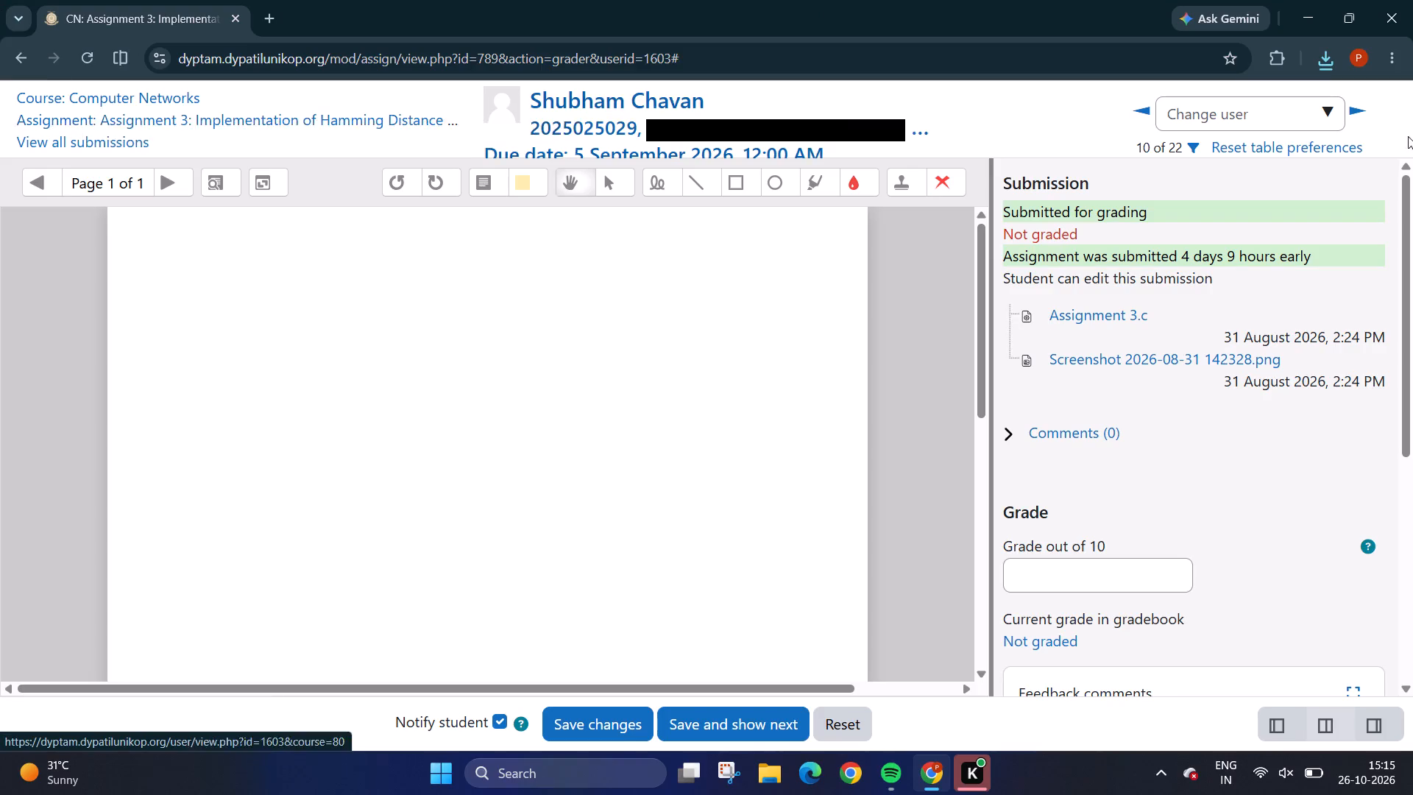
scroll(1201, 291, "down", 2)
scroll(1190, 434, "down", 2)
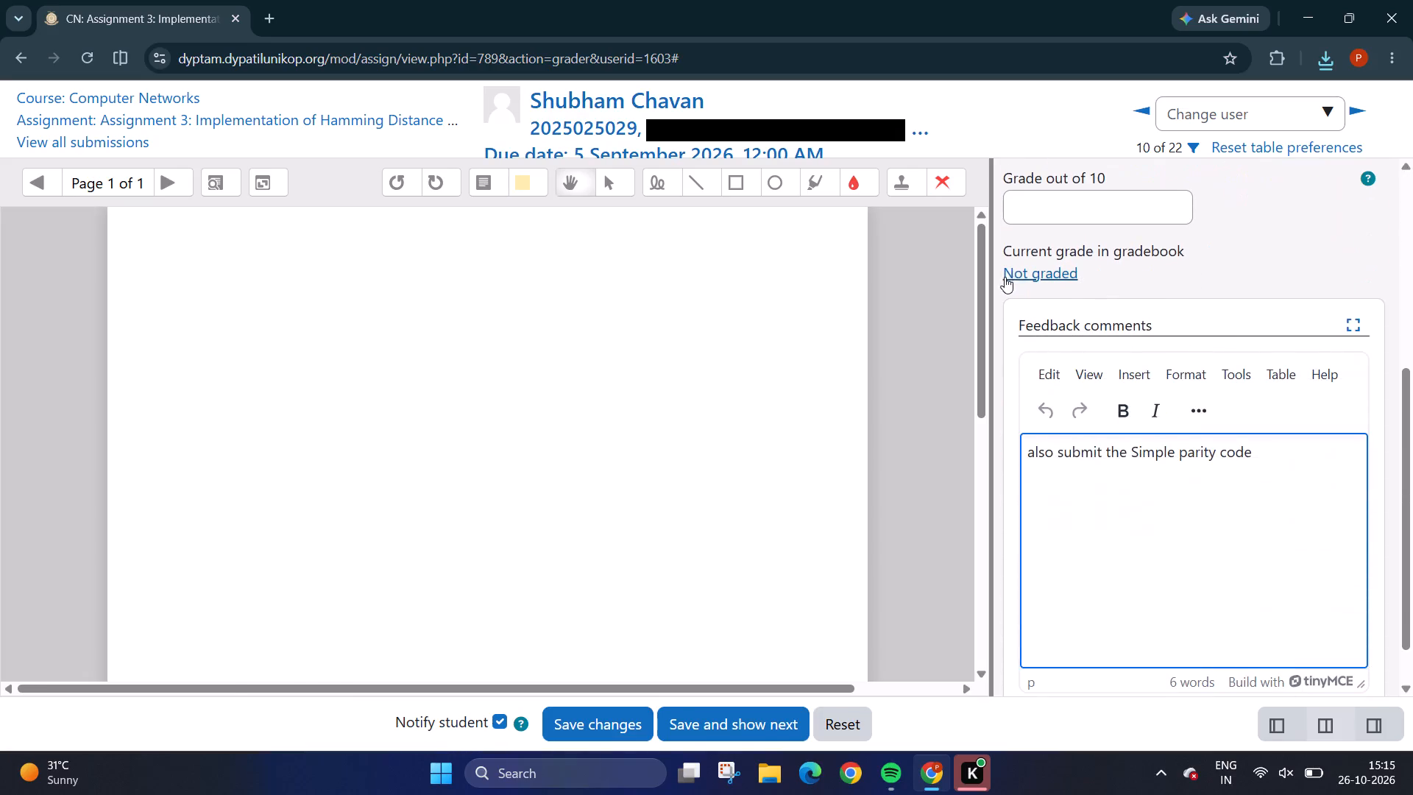
left_click(1086, 219)
scroll(1136, 337, "up", 4)
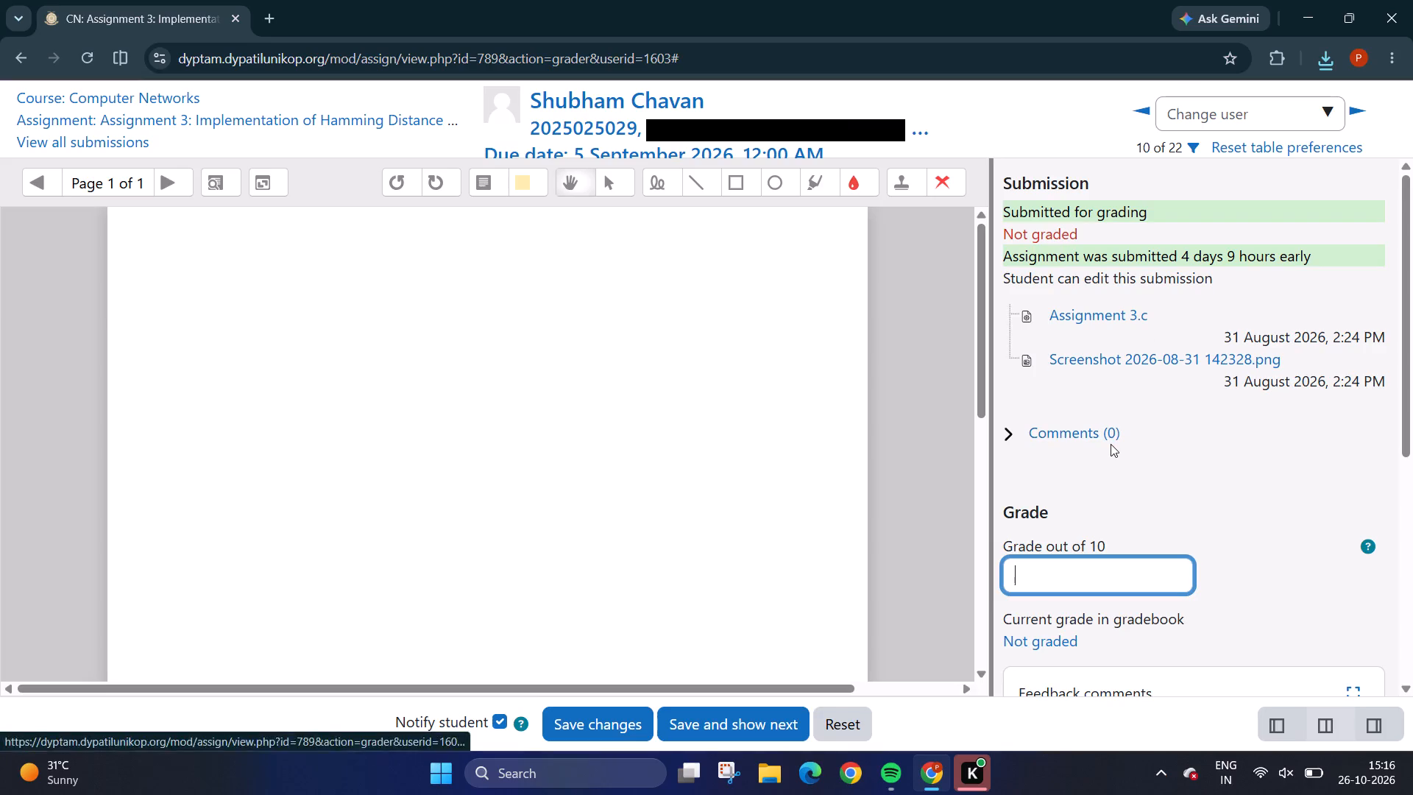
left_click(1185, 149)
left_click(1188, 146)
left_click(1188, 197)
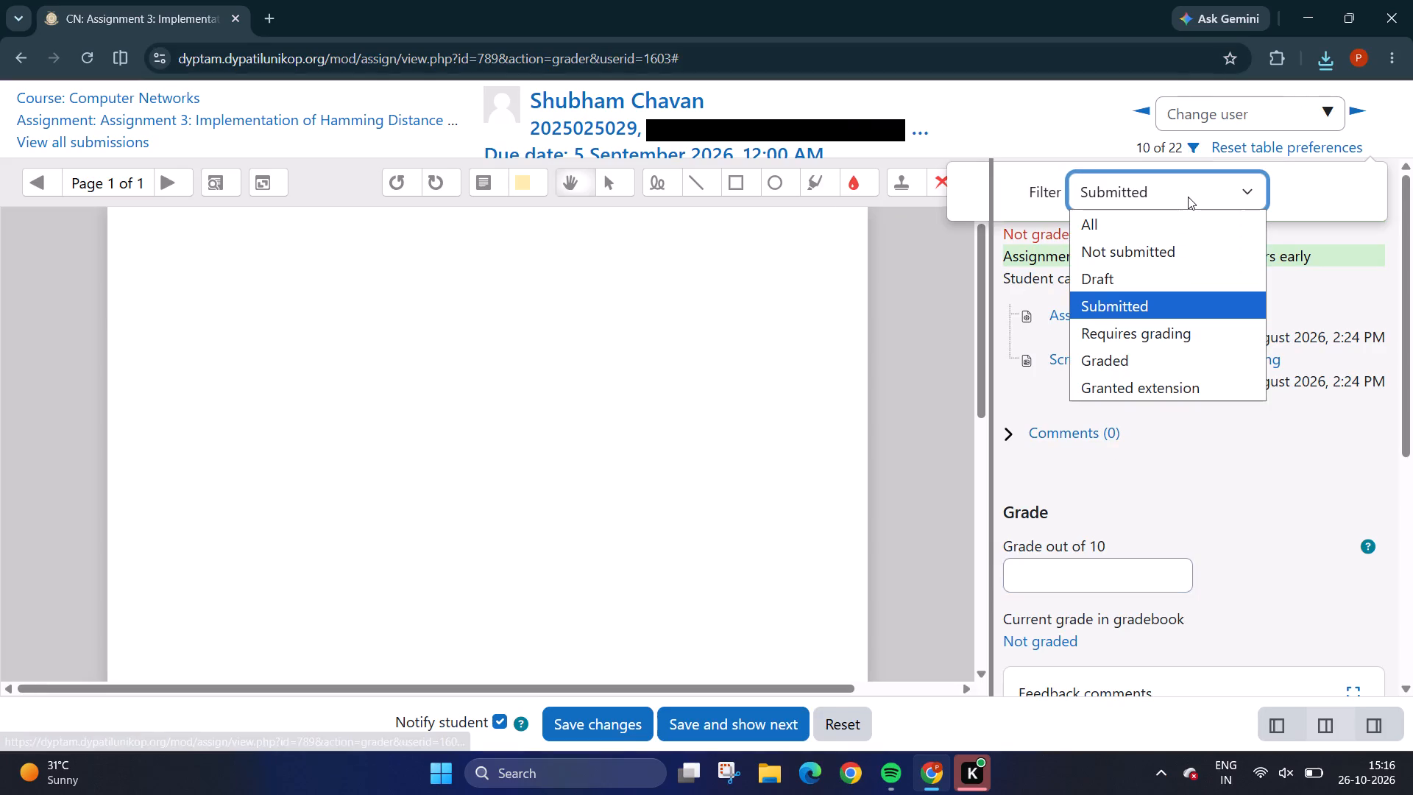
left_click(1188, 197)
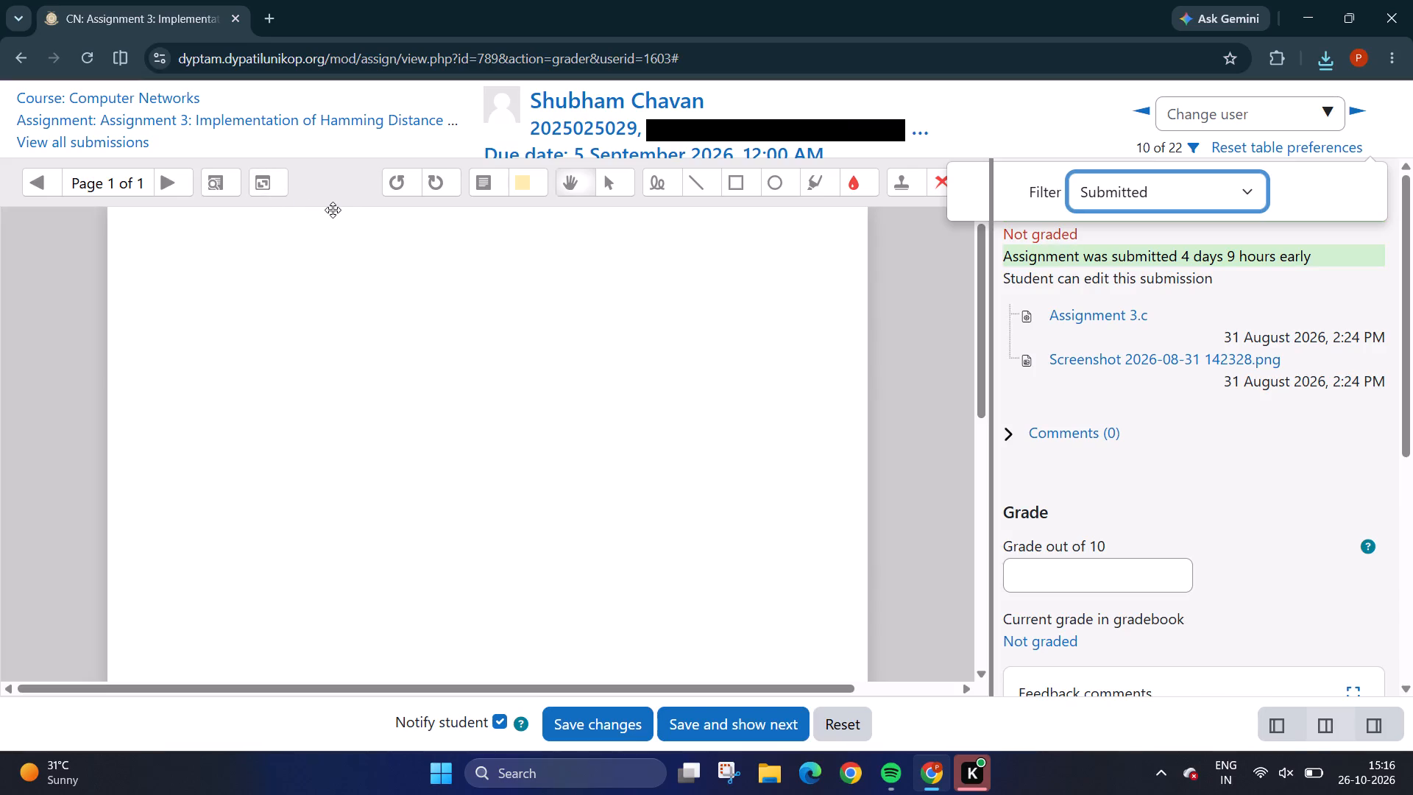
Return to the Computer Networks course page and open Assignment 3 from the Computer Networks Lab section.
left_click(163, 101)
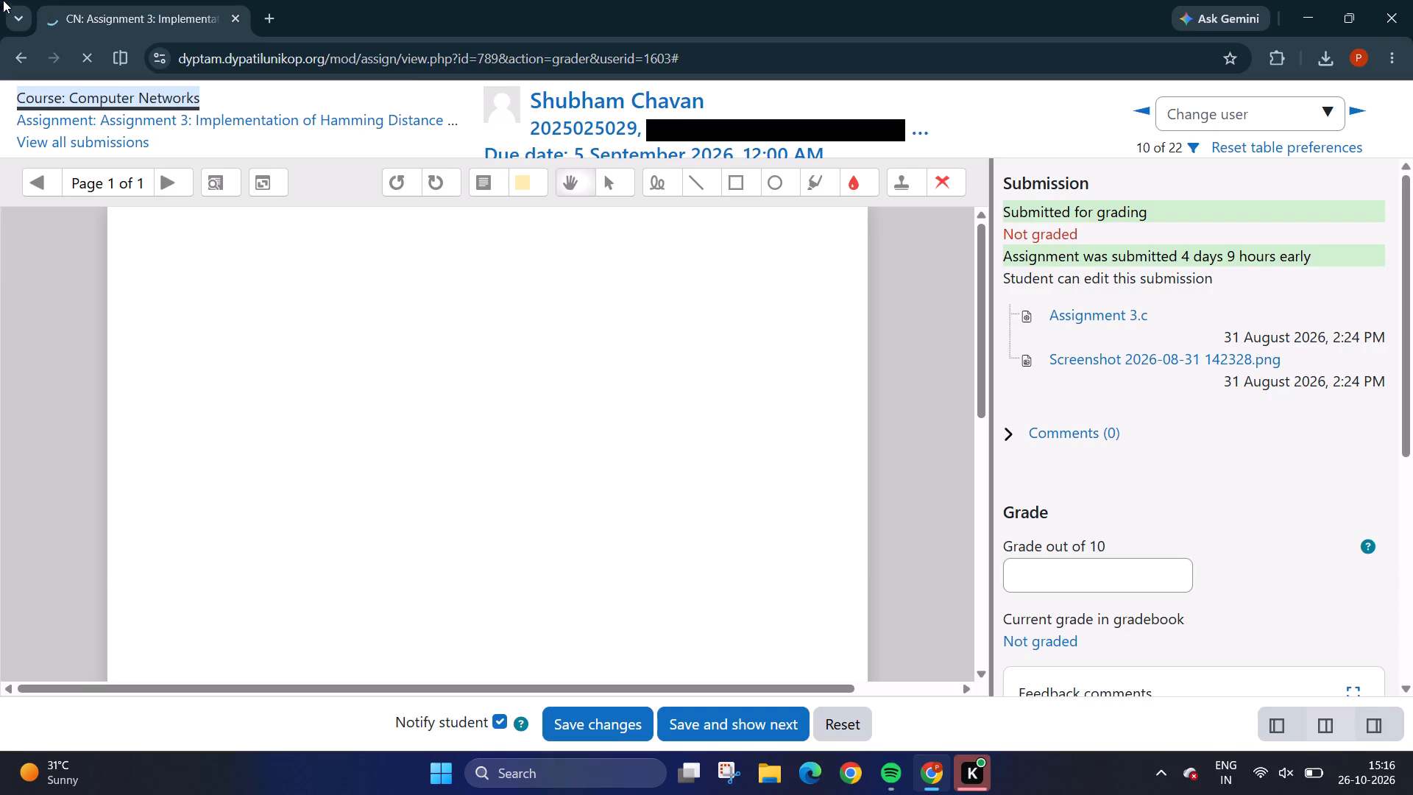
left_click(121, 101)
left_click(152, 94)
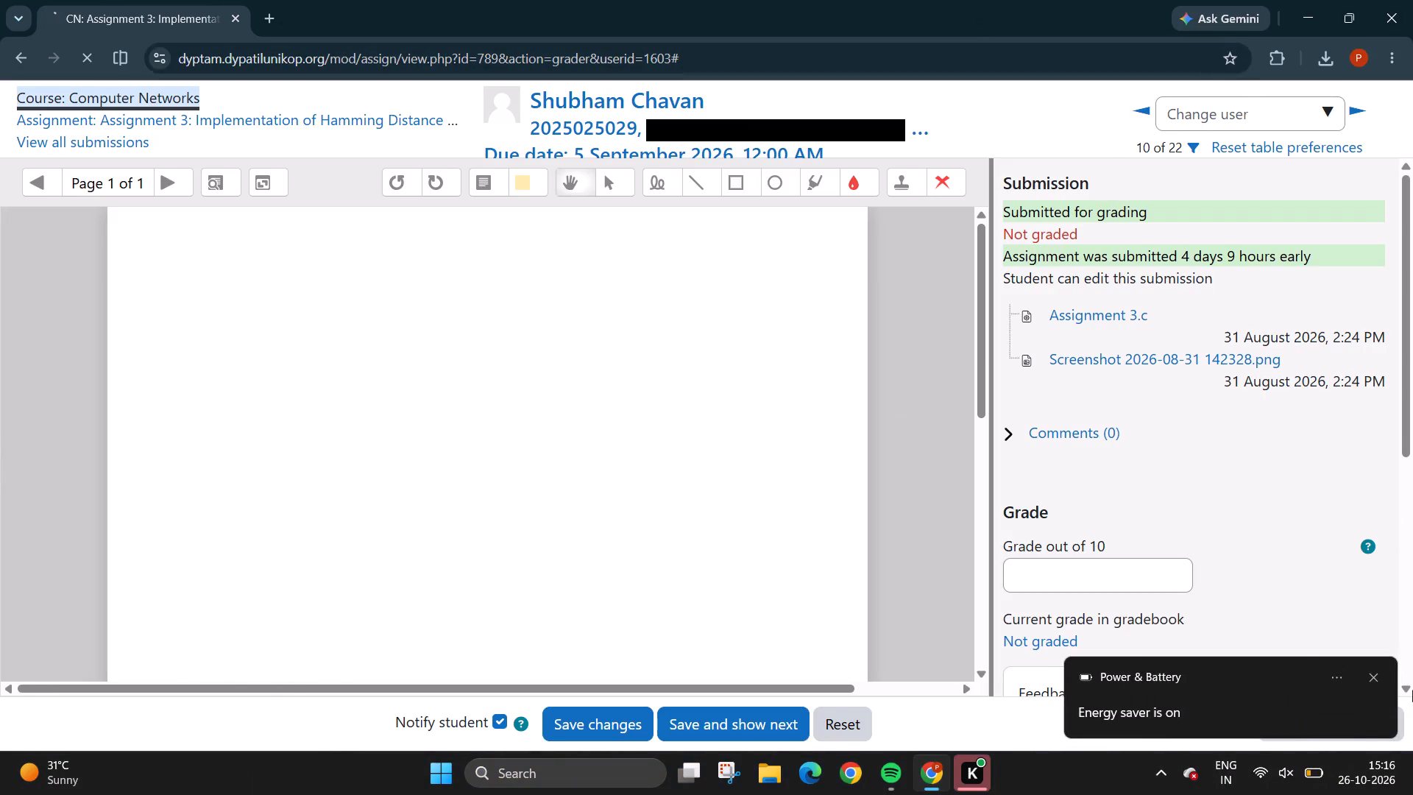
left_click(1372, 679)
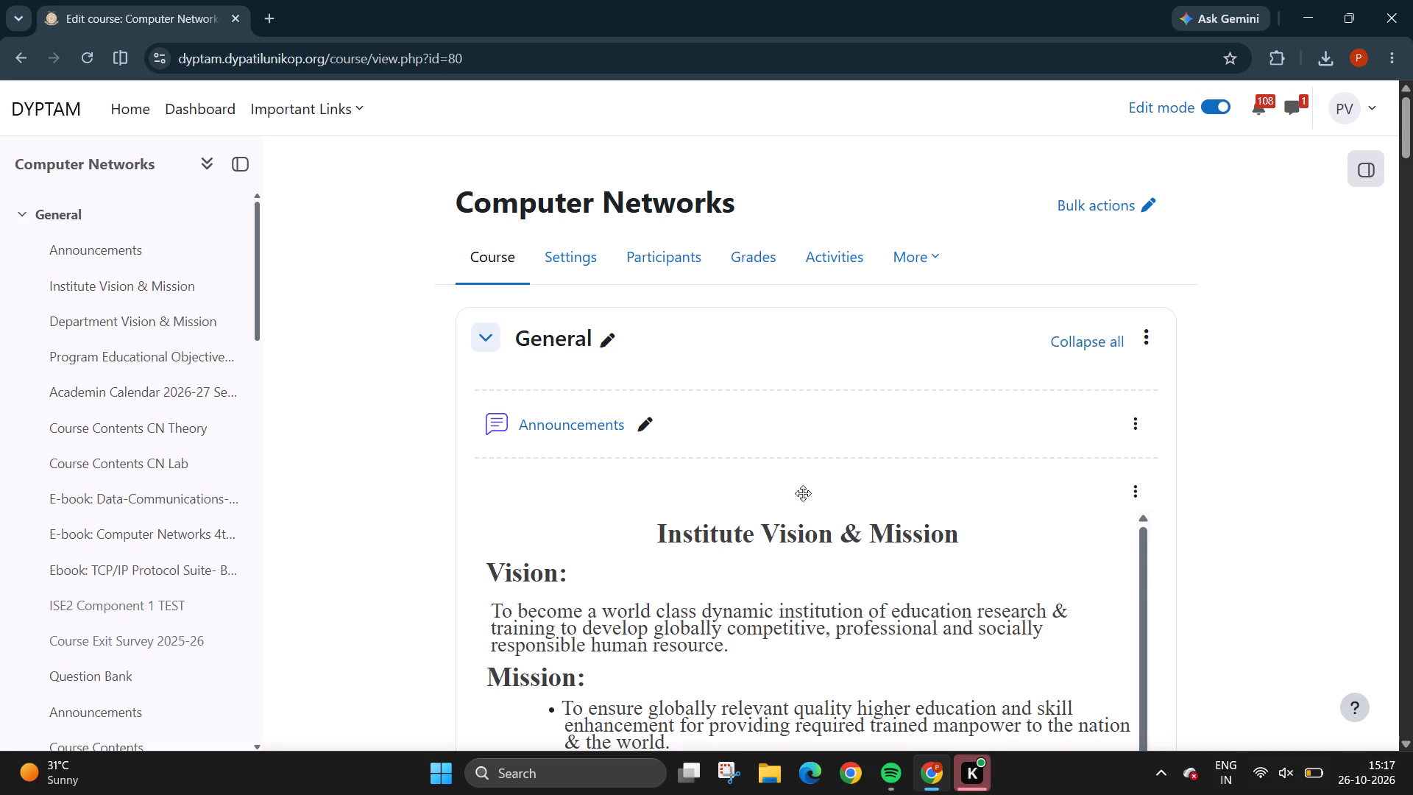
scroll(88, 371, "down", 11)
scroll(98, 461, "down", 3)
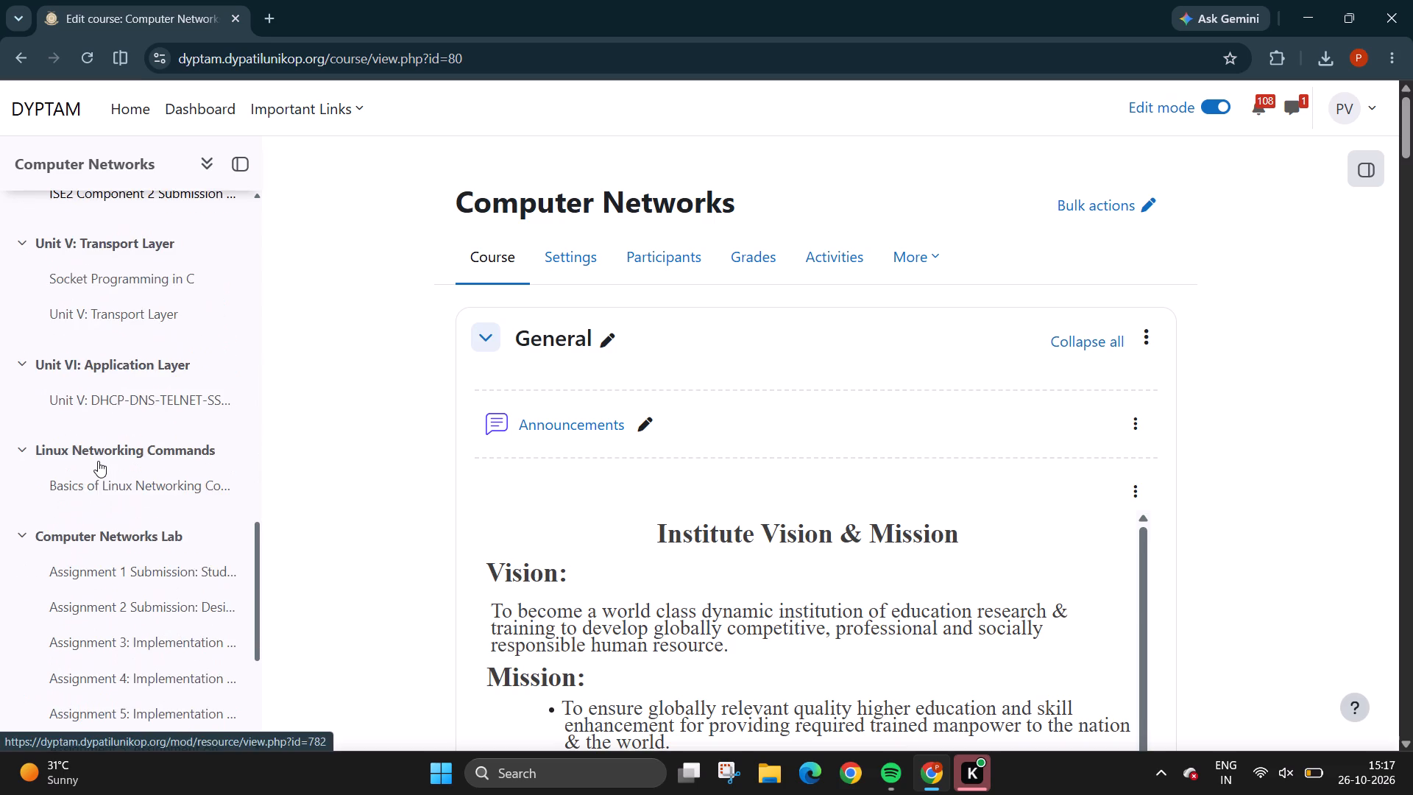
scroll(98, 461, "down", 2)
left_click(113, 361)
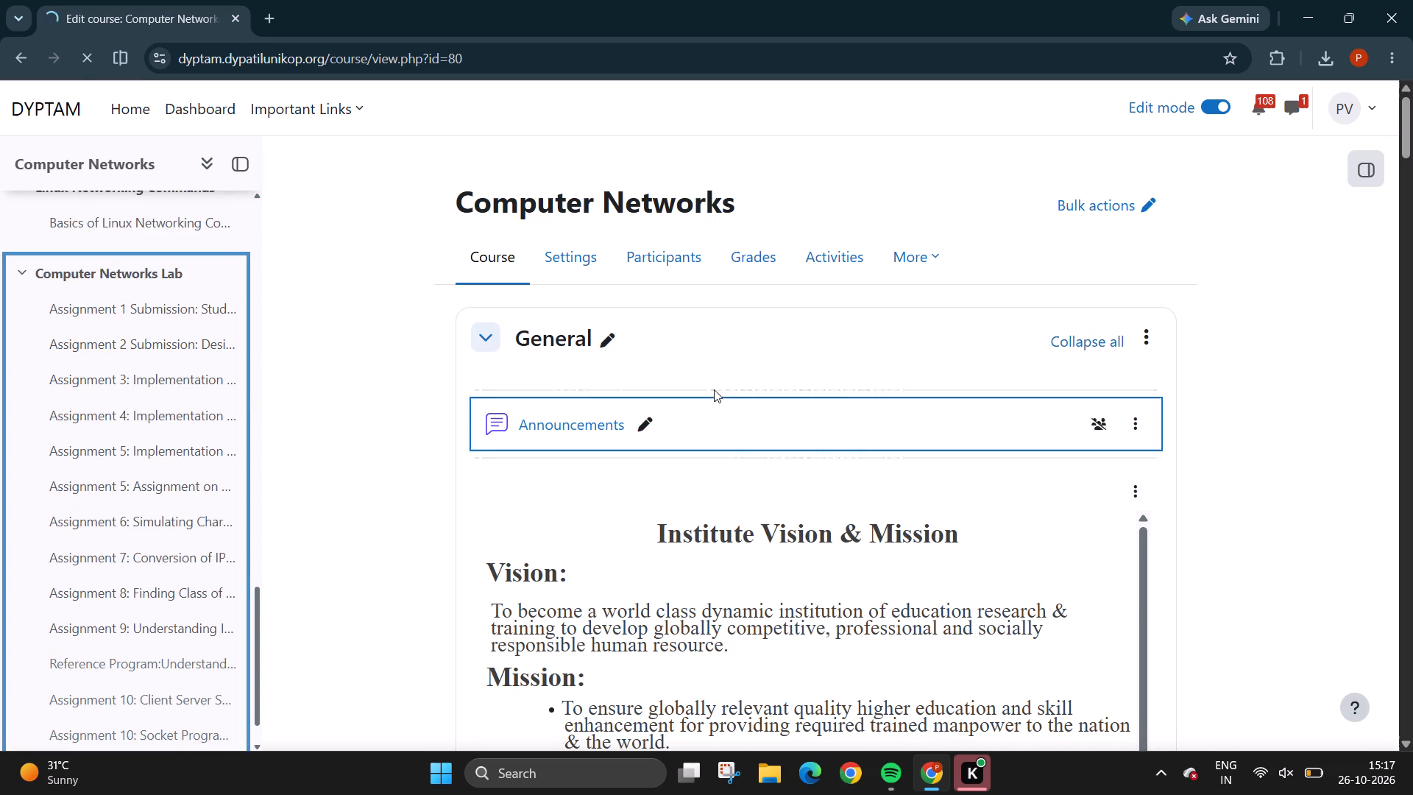
Open Assignment 4: Implementation of Hamming Code from the Computer Networks Lab section of the course.
left_click(150, 410)
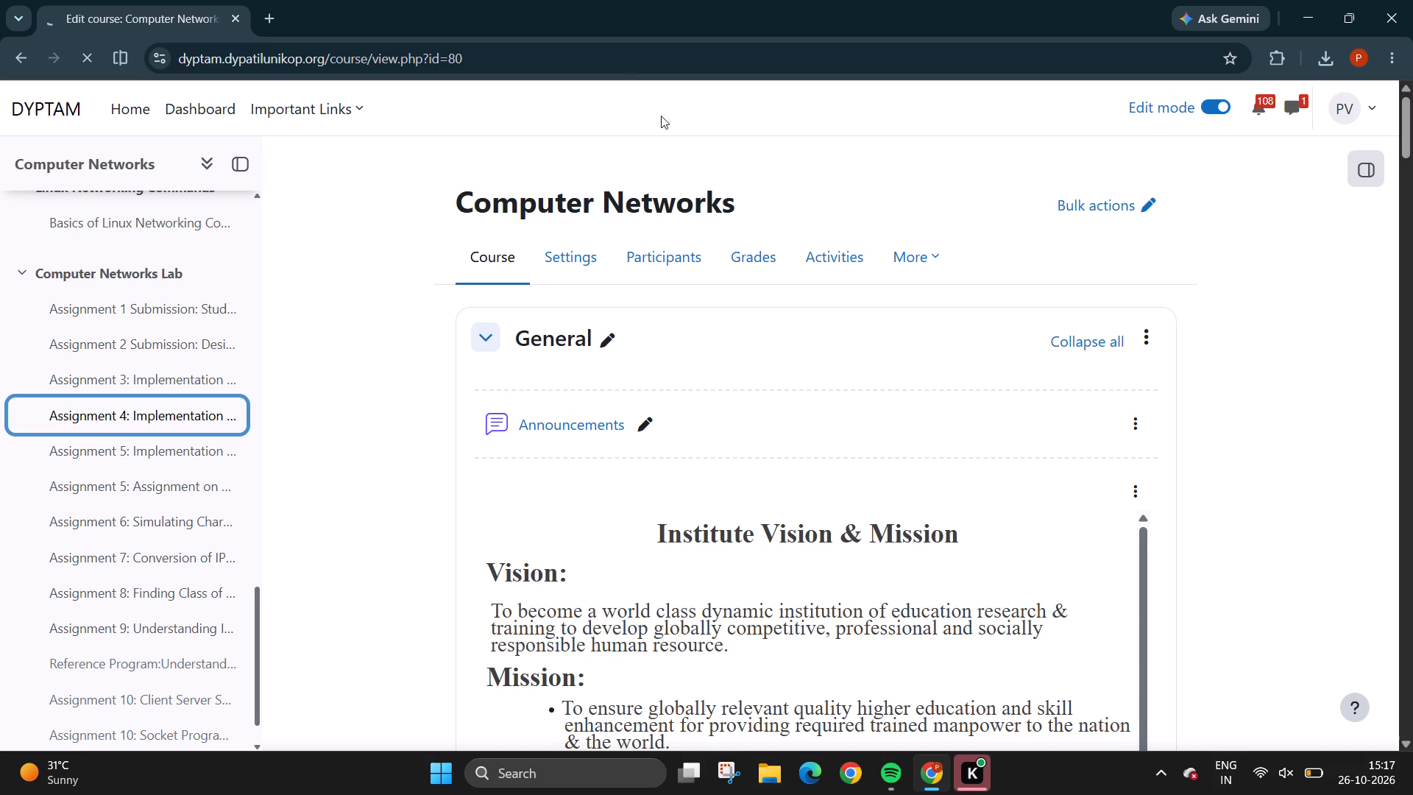
Switch the computer's Wi-Fi connection to the Soham network, keeping automatic connection enabled.
left_click(1268, 786)
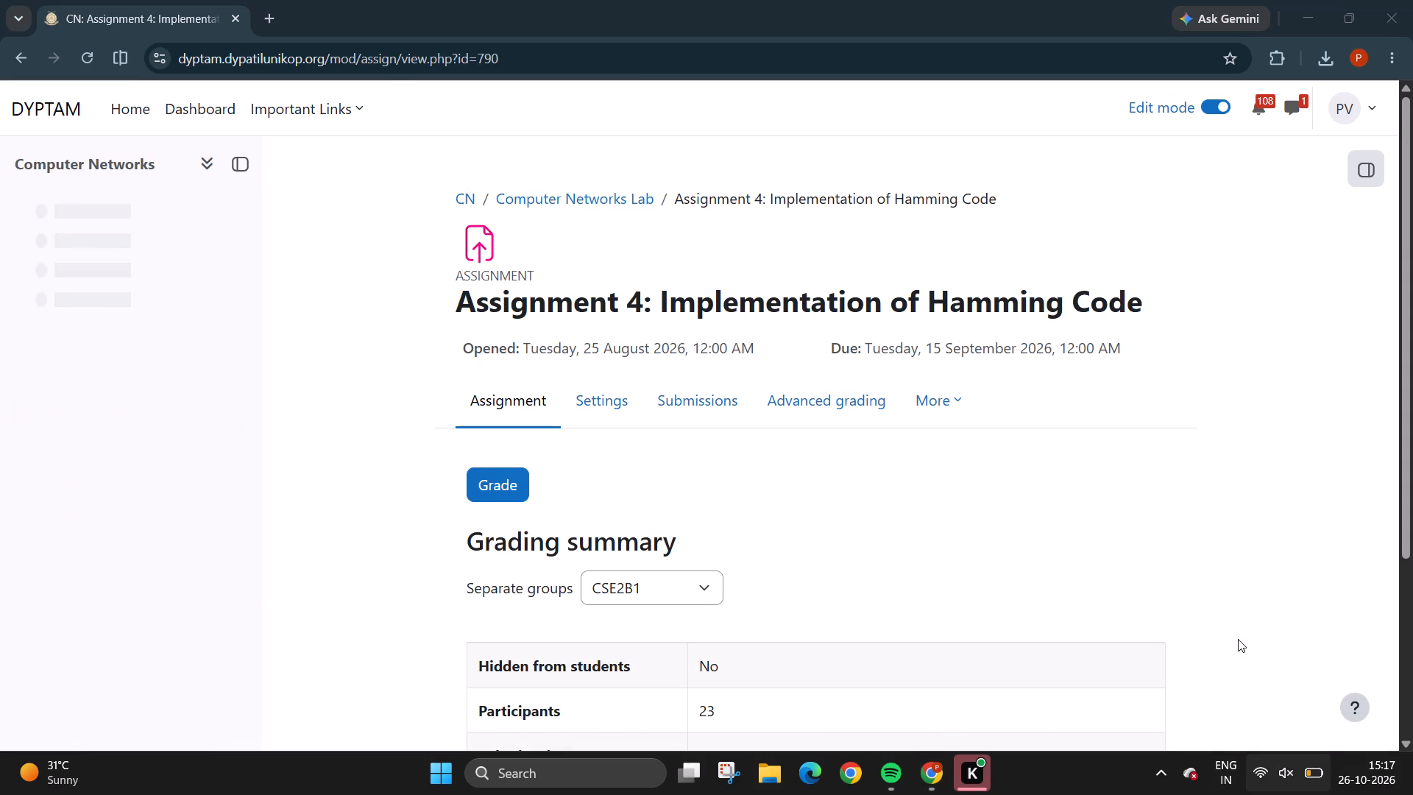
left_click(1166, 437)
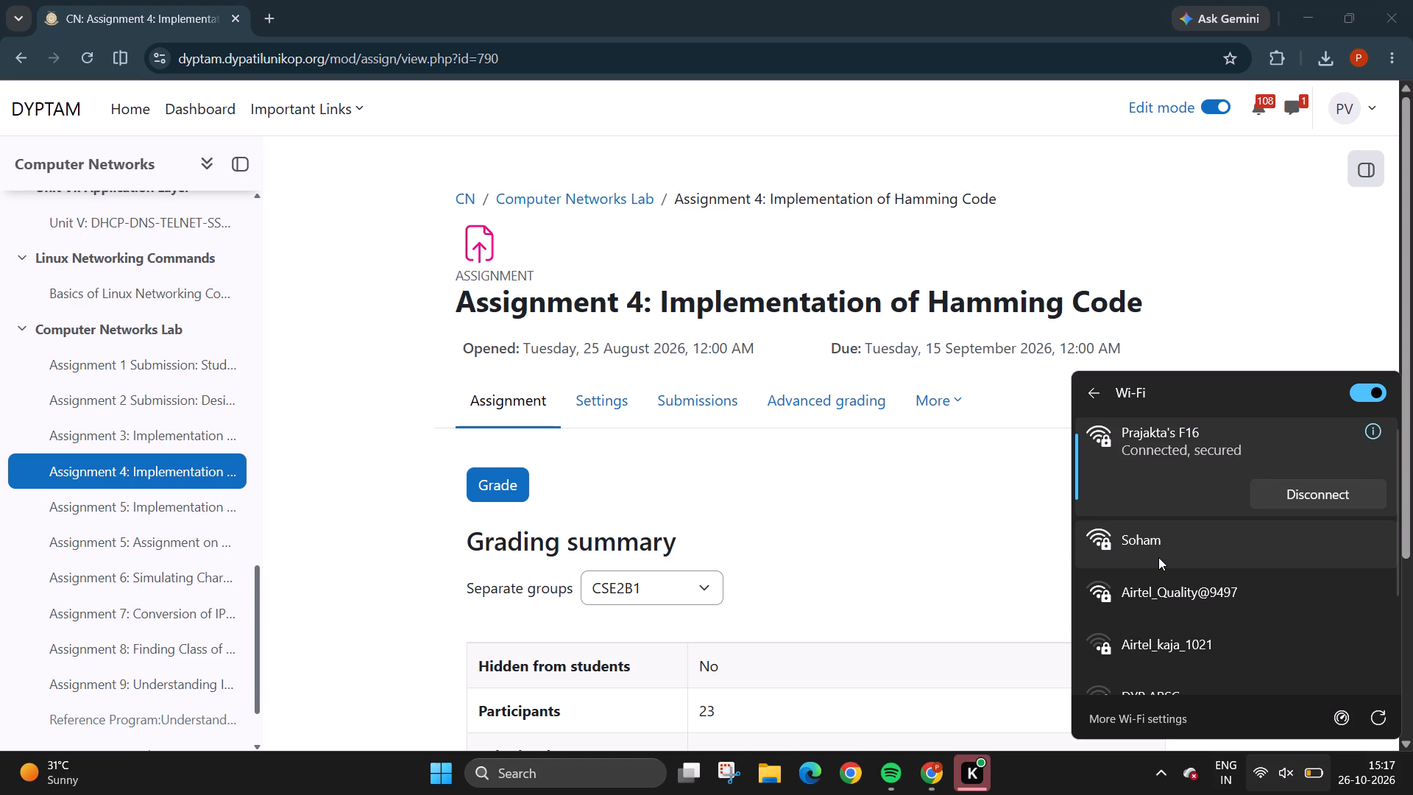
left_click(1158, 557)
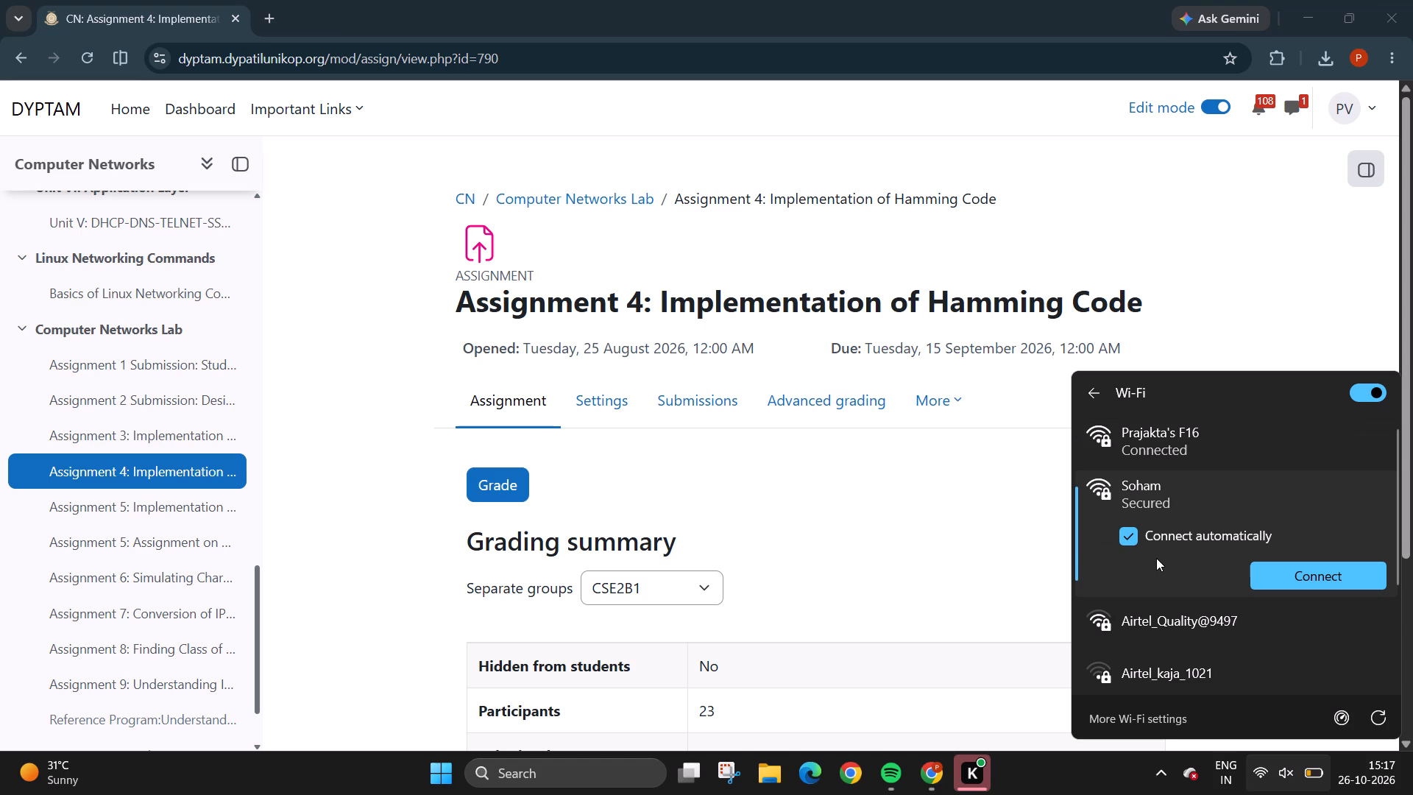
left_click(1345, 573)
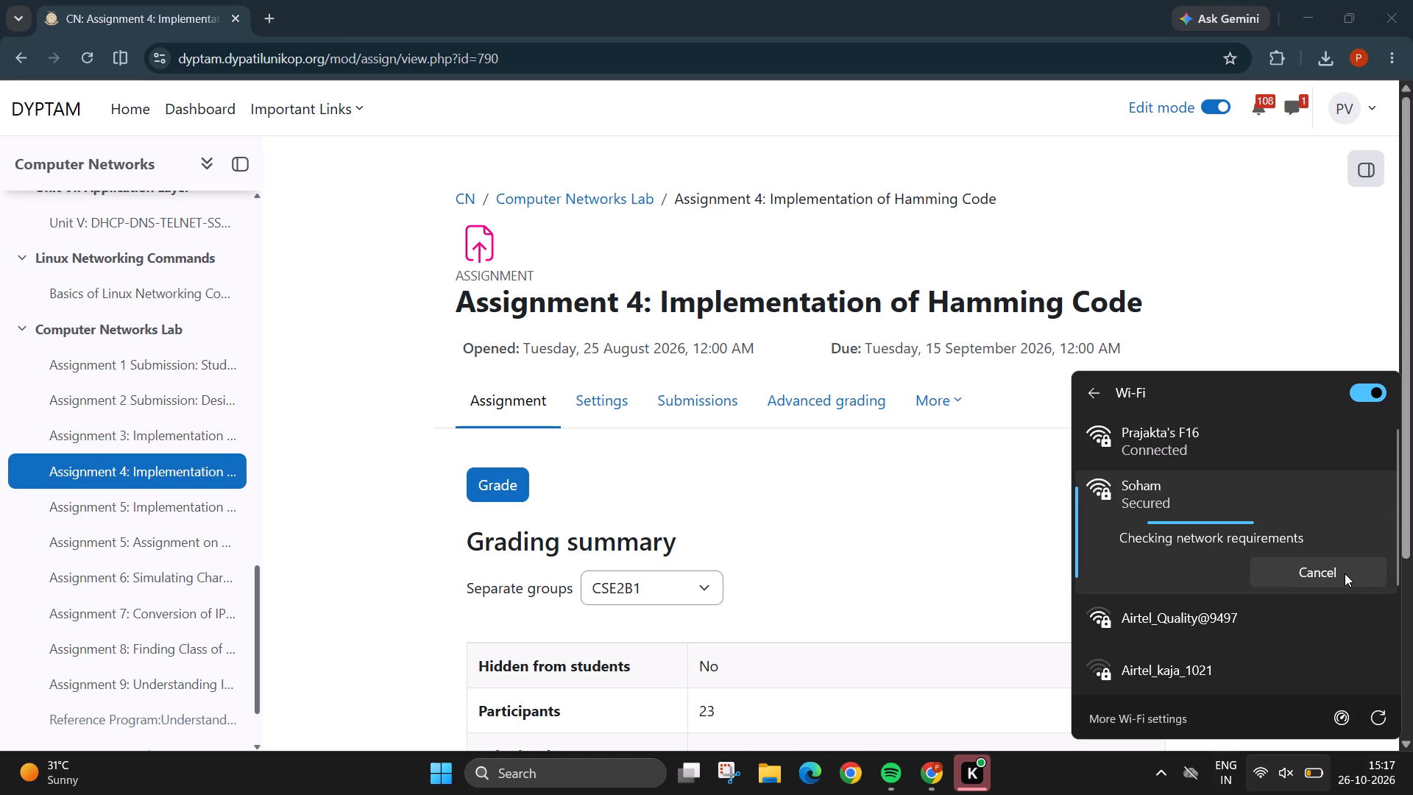
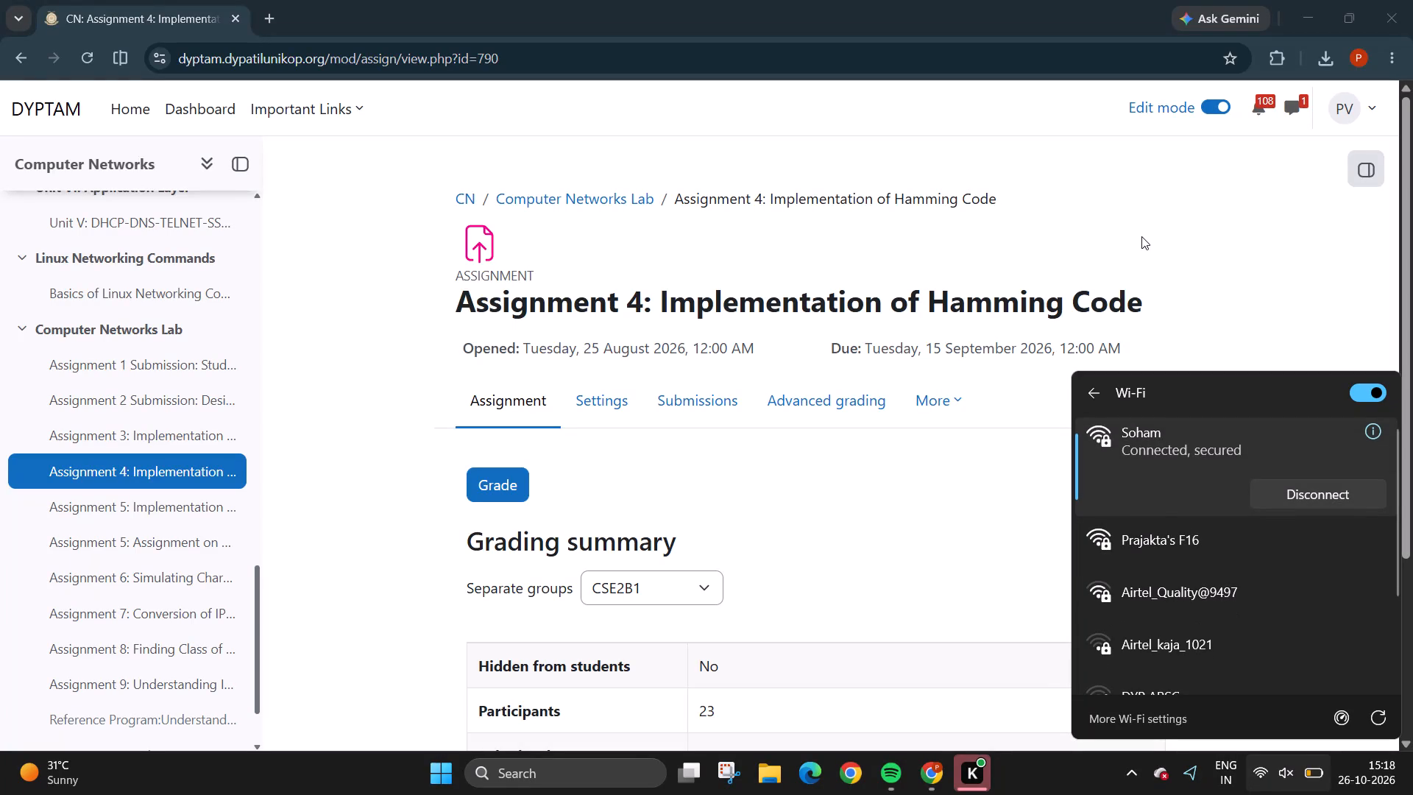
Leave the Wi-Fi network list and dismiss the Windows quick settings covering the Assignment 4 page.
left_click(1097, 378)
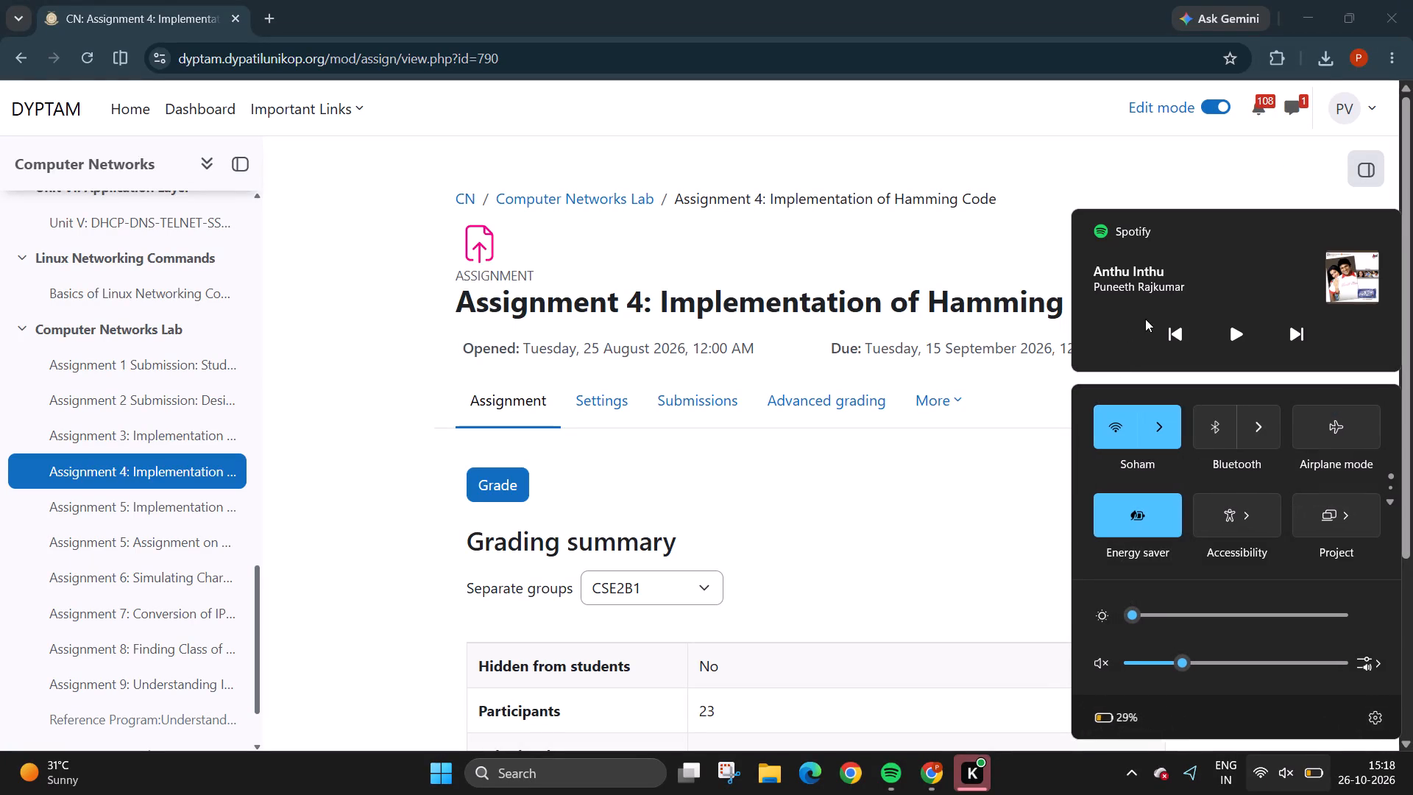
left_click(1066, 766)
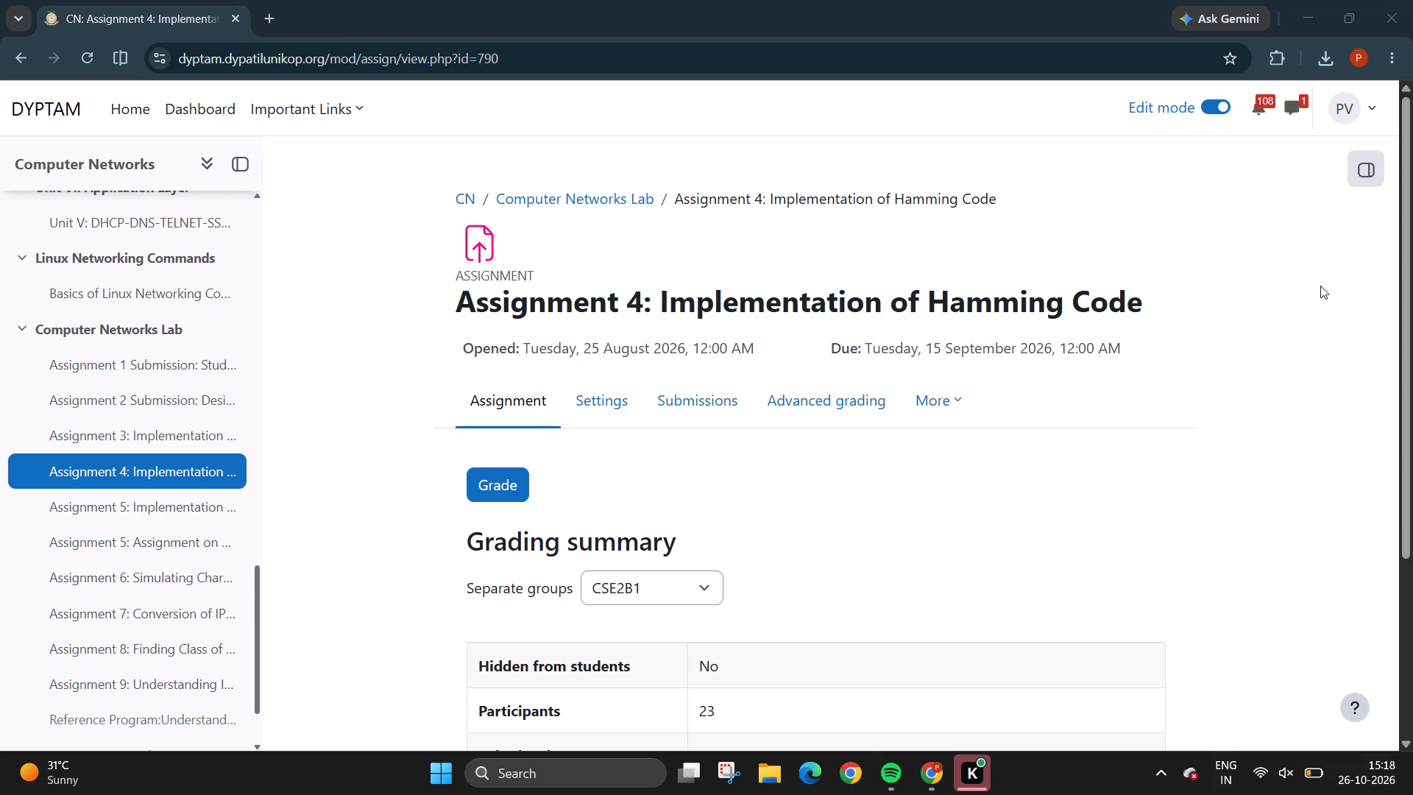
Open the grading view for Assignment 4: Implementation of Hamming Code and activate its user search.
left_click(497, 478)
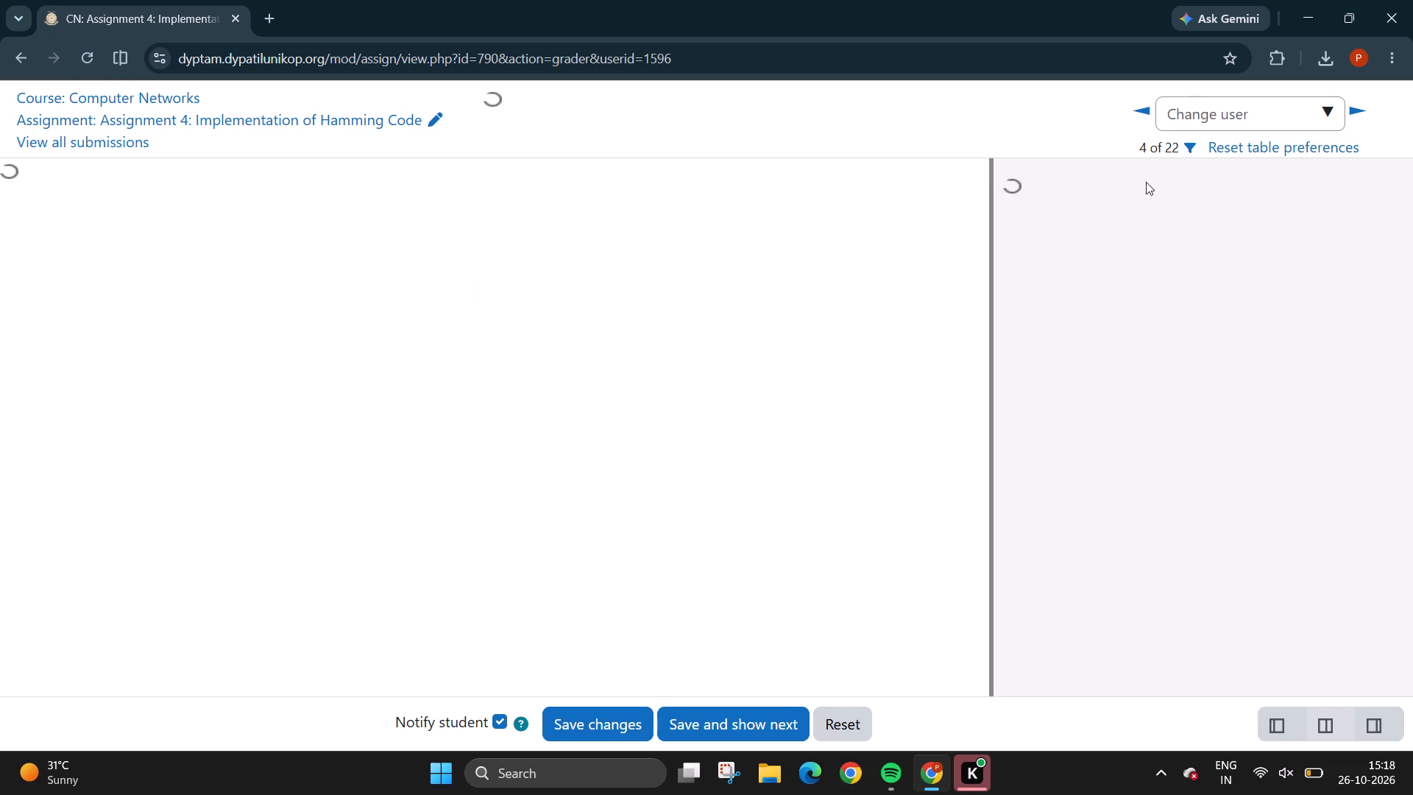
left_click(1169, 118)
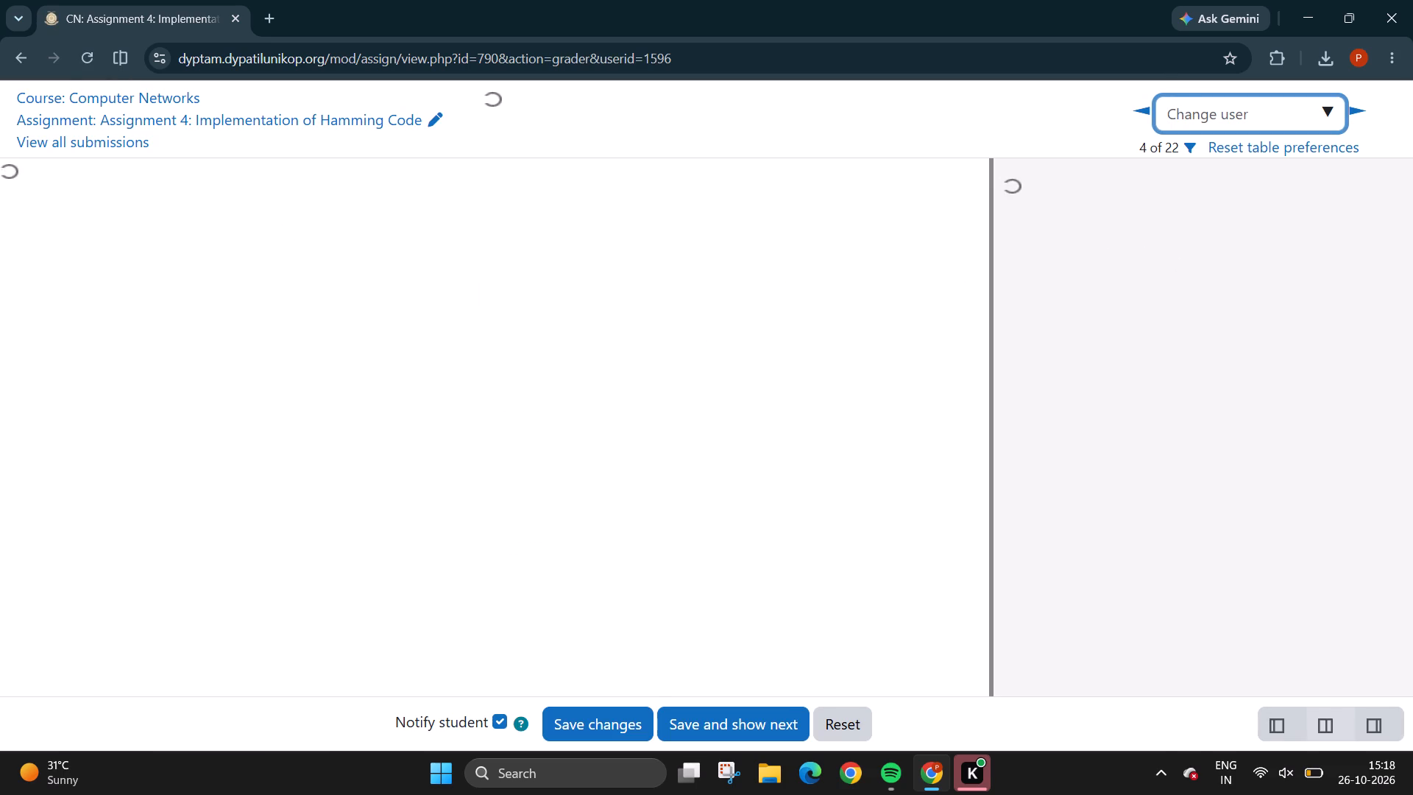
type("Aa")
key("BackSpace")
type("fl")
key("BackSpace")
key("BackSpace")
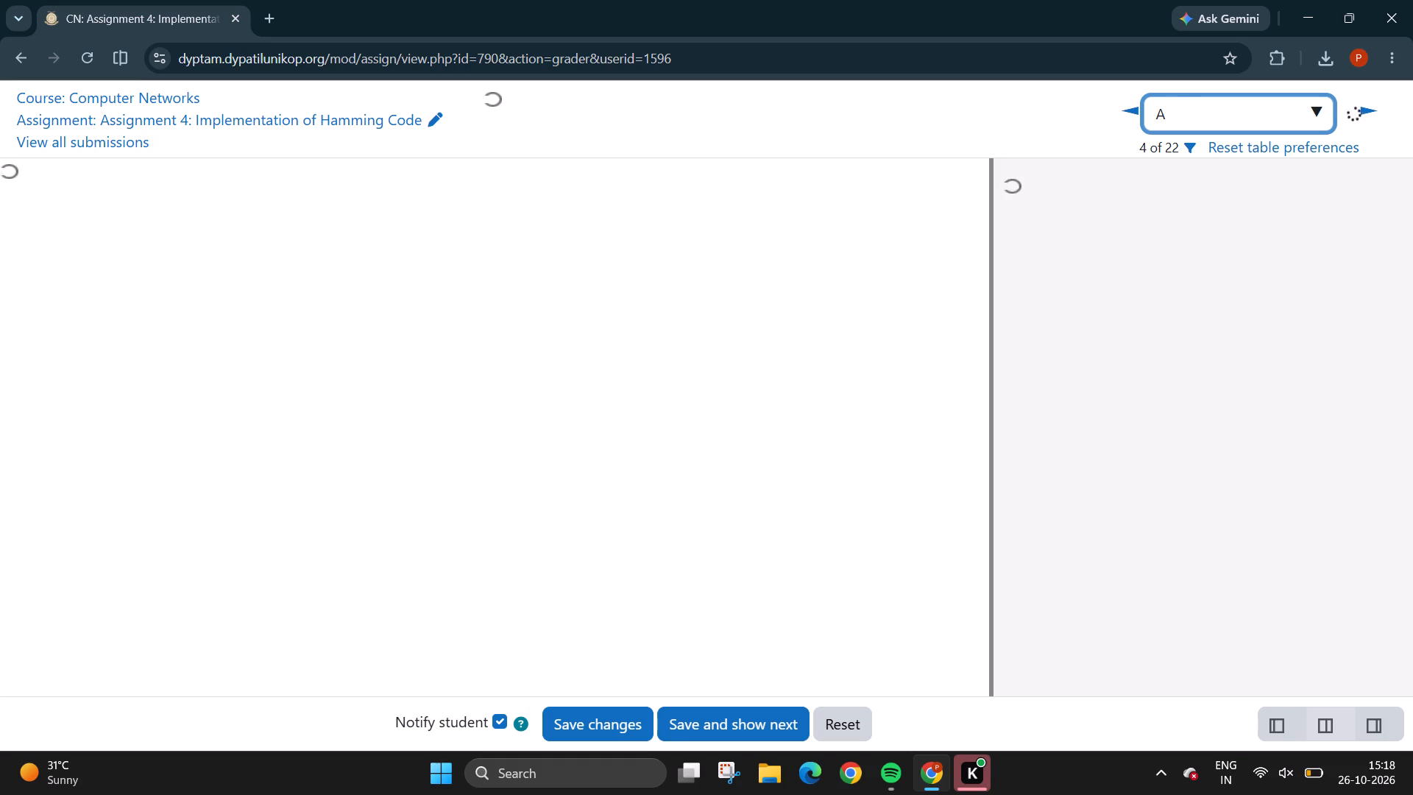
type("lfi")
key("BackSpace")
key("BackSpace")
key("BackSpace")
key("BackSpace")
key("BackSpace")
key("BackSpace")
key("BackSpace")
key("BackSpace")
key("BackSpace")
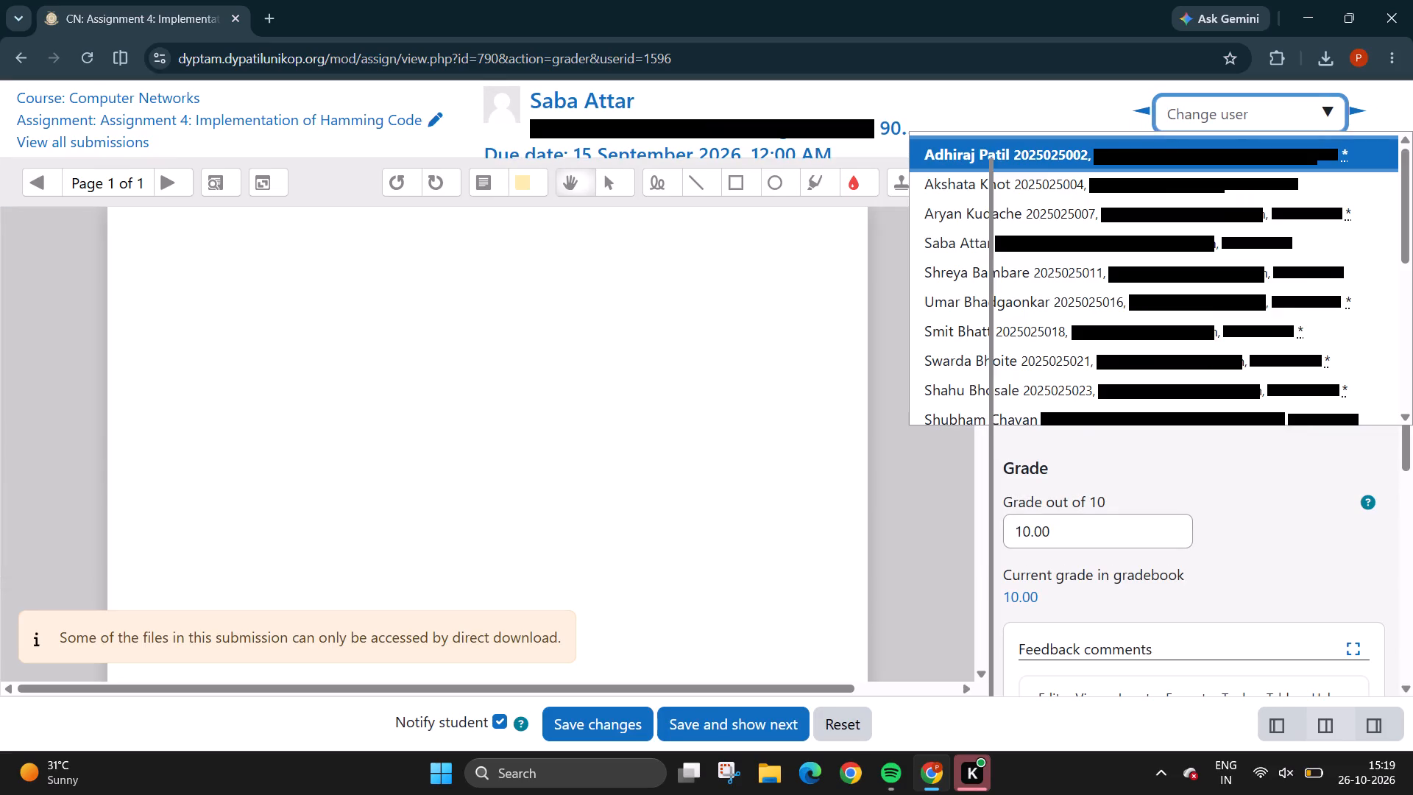
Search the submitted users for "Alfi" and open Alfiya's Assignment 4 submission.
type("Aa")
key("BackSpace")
type("lfi")
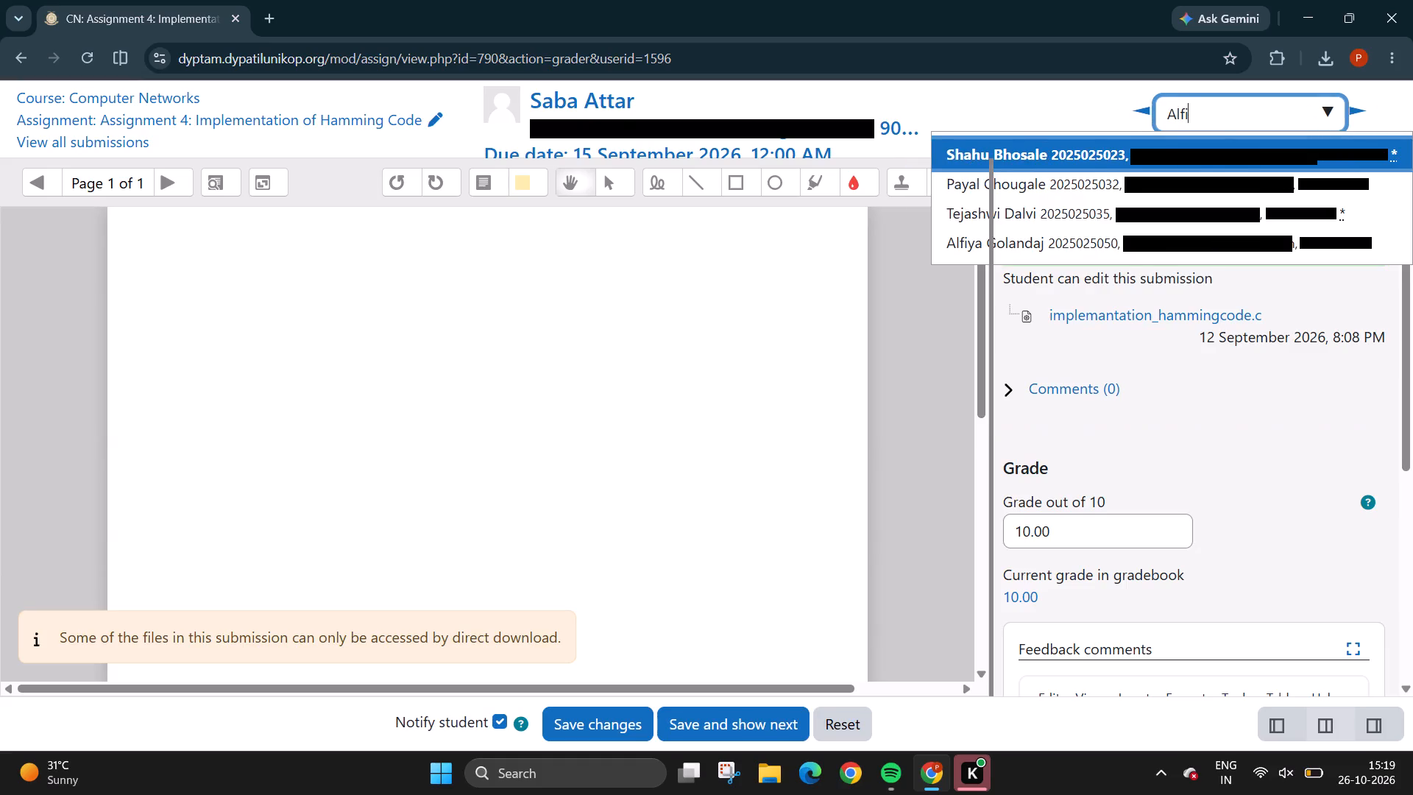
key("Return")
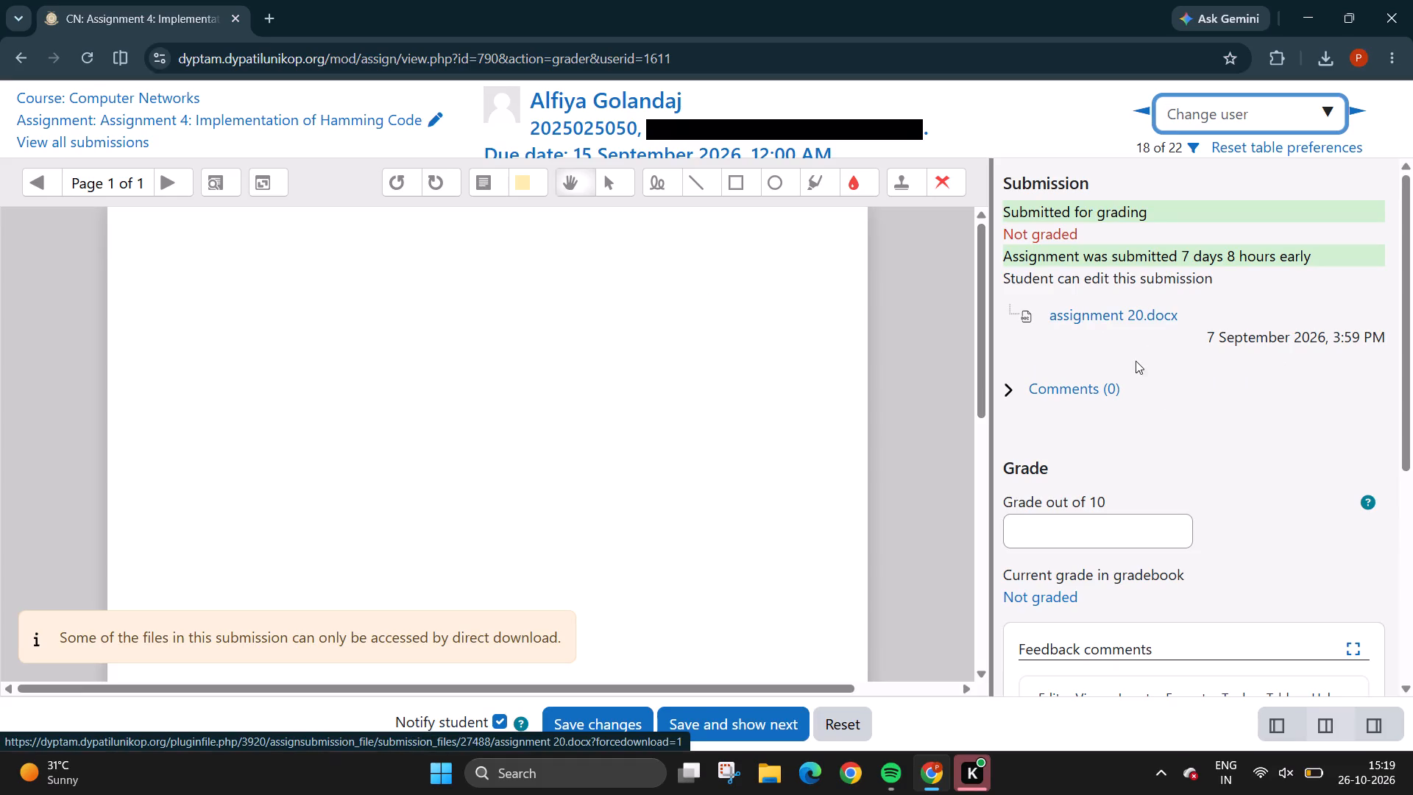
Grade Alfiya's Hamming Code submission 10 out of 10, save it and show the next student.
left_click(1156, 523)
type("10")
left_click(698, 704)
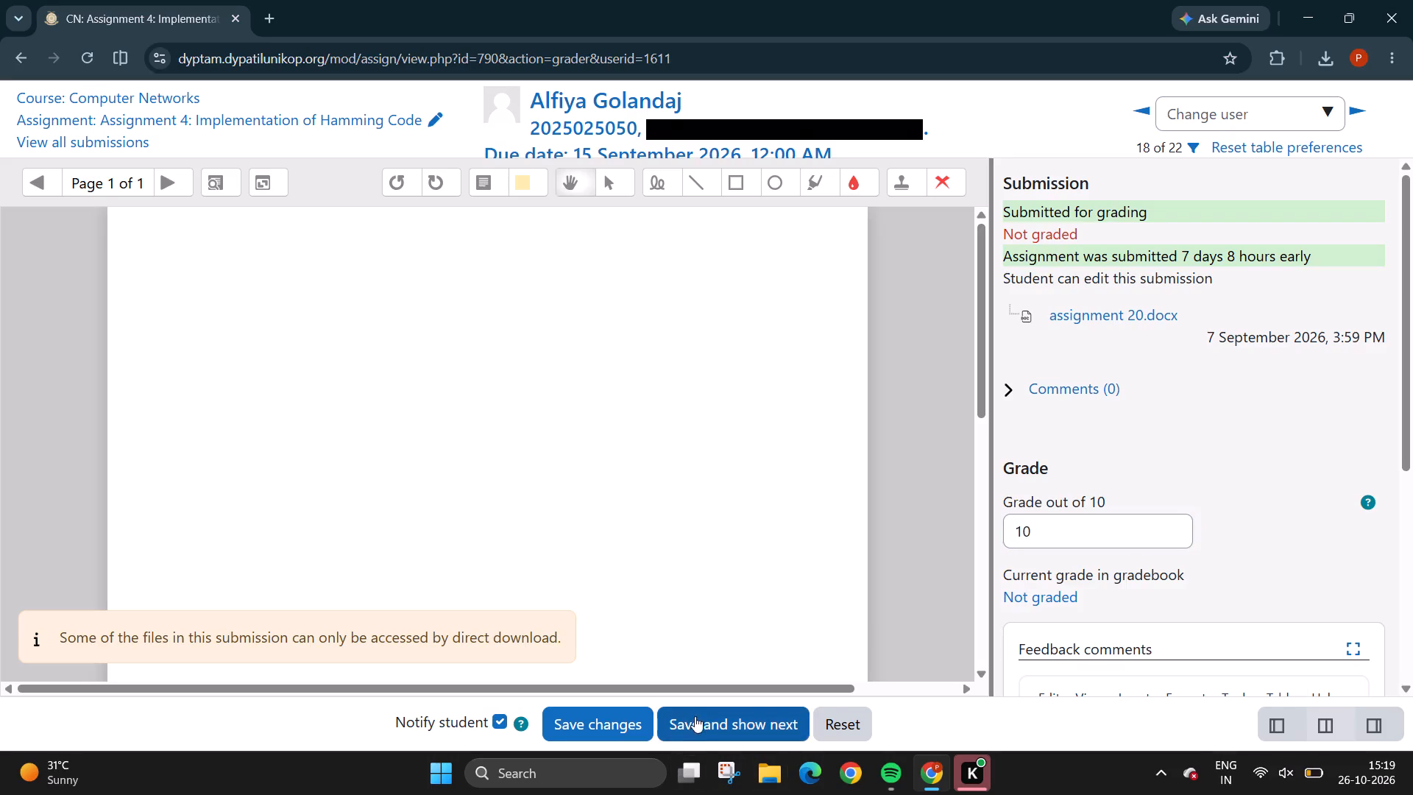
left_click(695, 716)
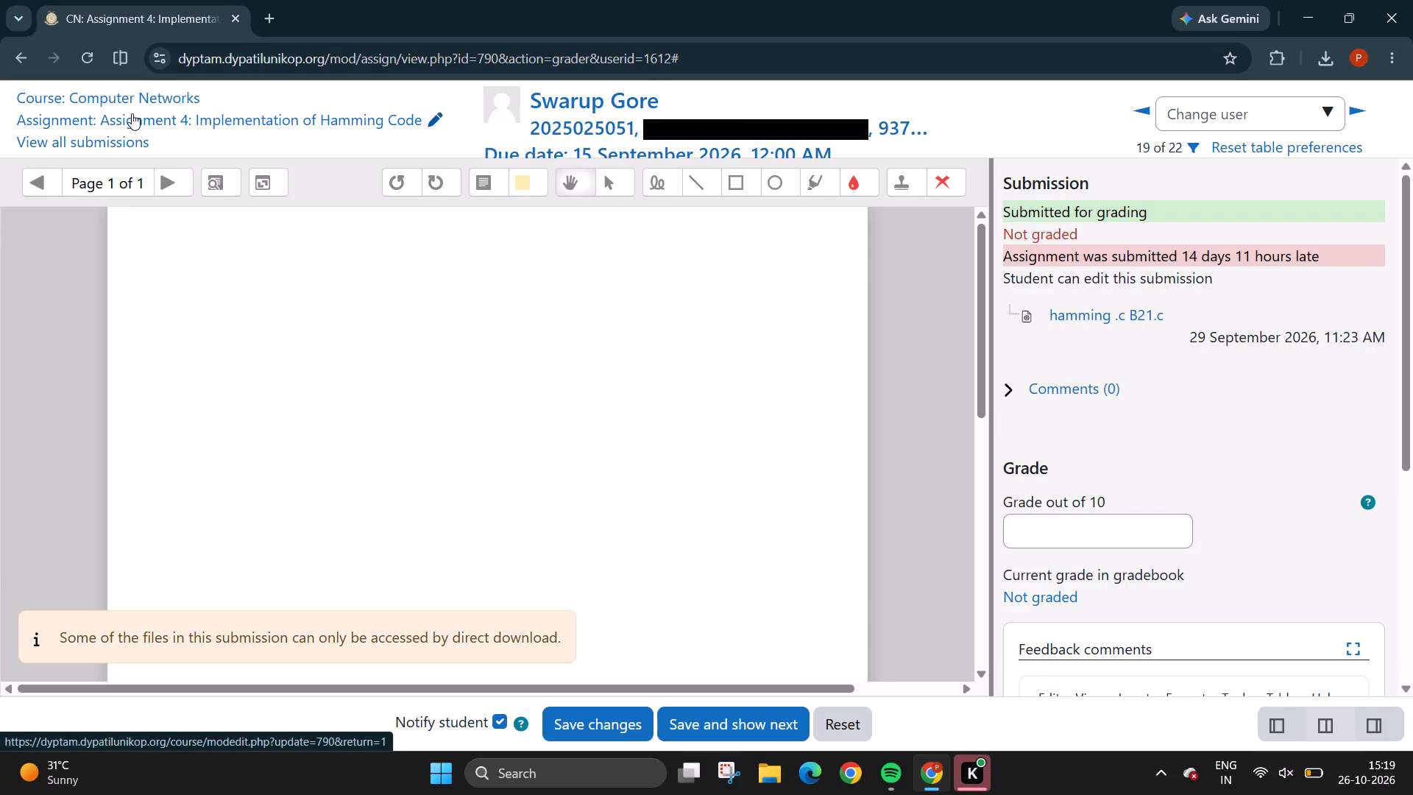
Return to the Computer Networks course, open Assignment 8: Finding Class of an IP address from the Computer Networks Lab section, and start grading it.
left_click(53, 99)
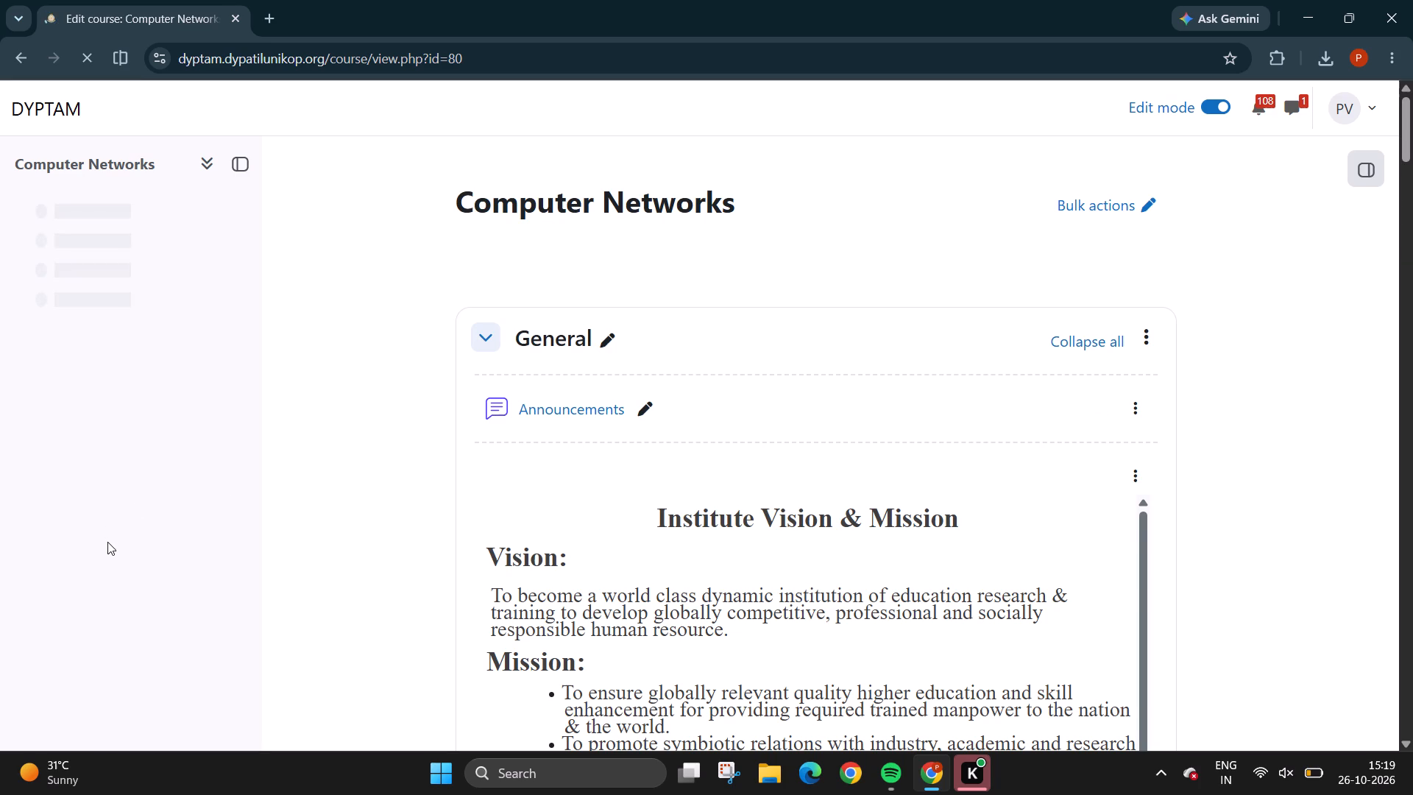
scroll(107, 542, "down", 11)
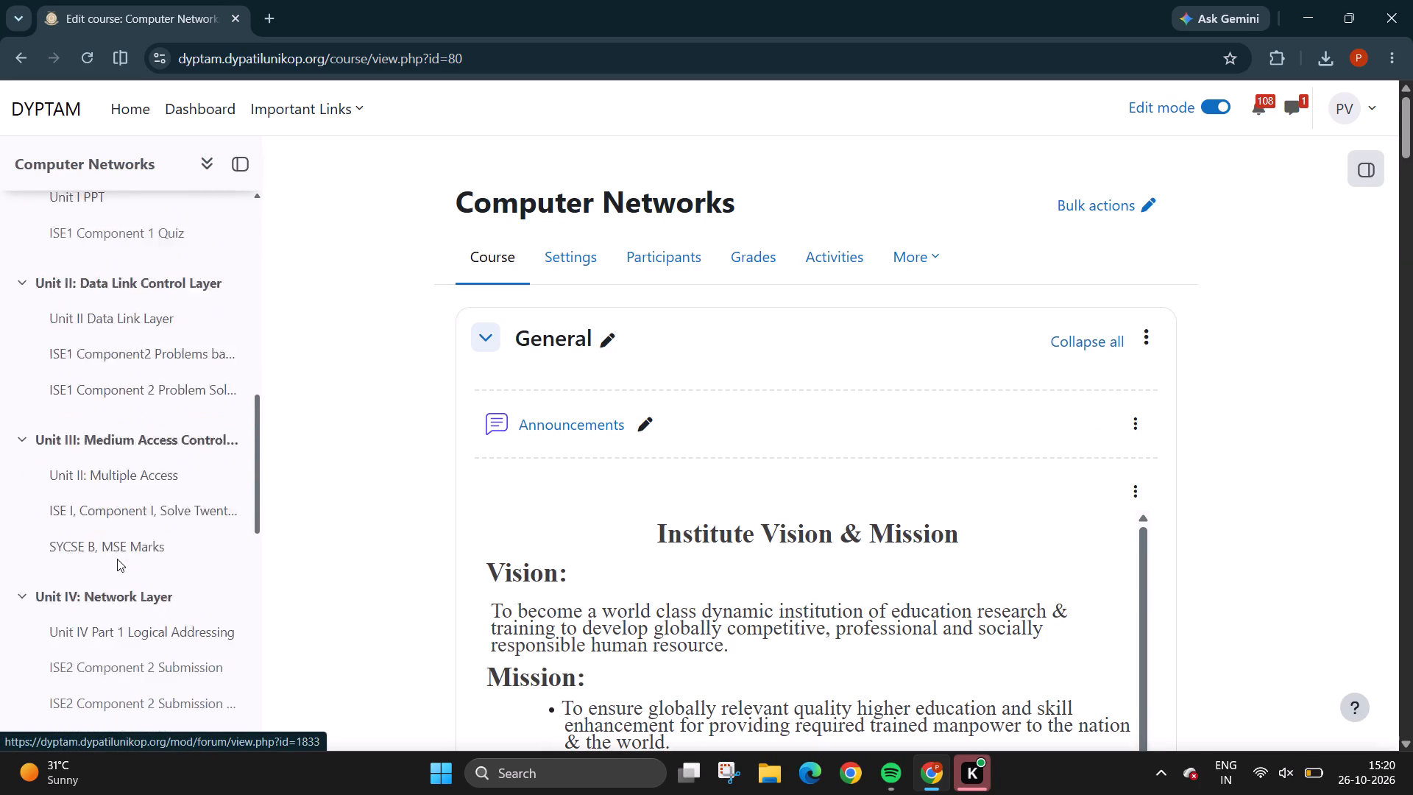
scroll(117, 559, "down", 5)
left_click(124, 358)
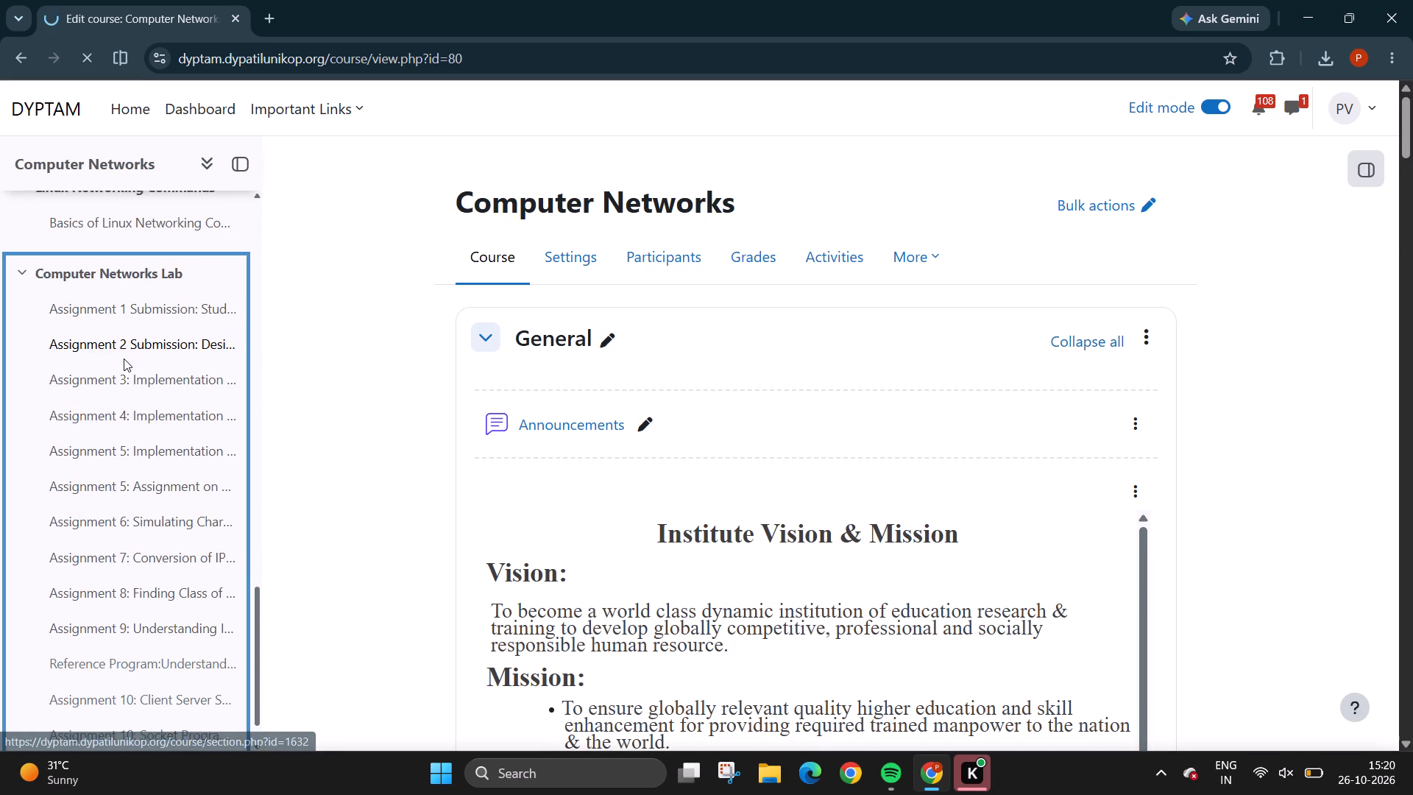
scroll(636, 560, "down", 11)
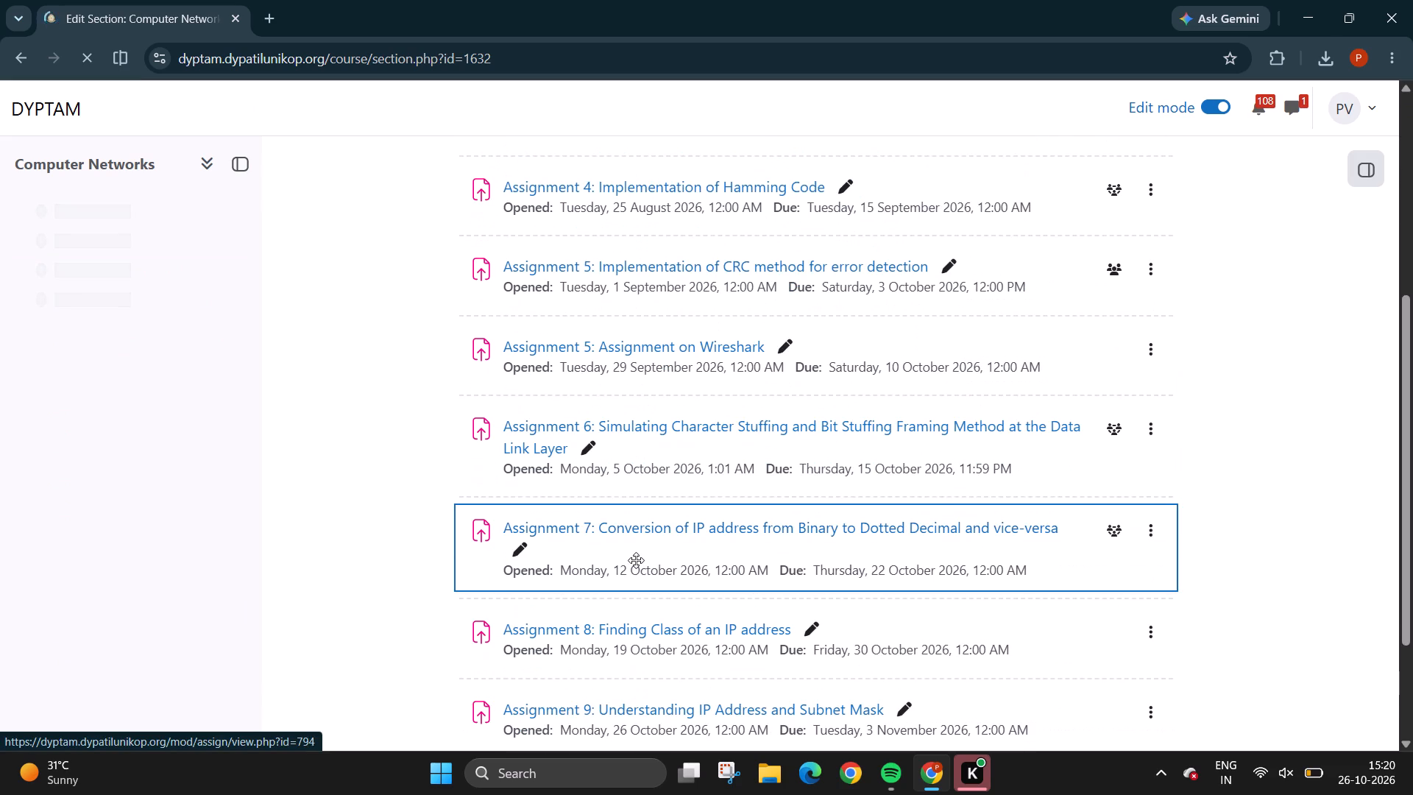
scroll(636, 560, "down", 3)
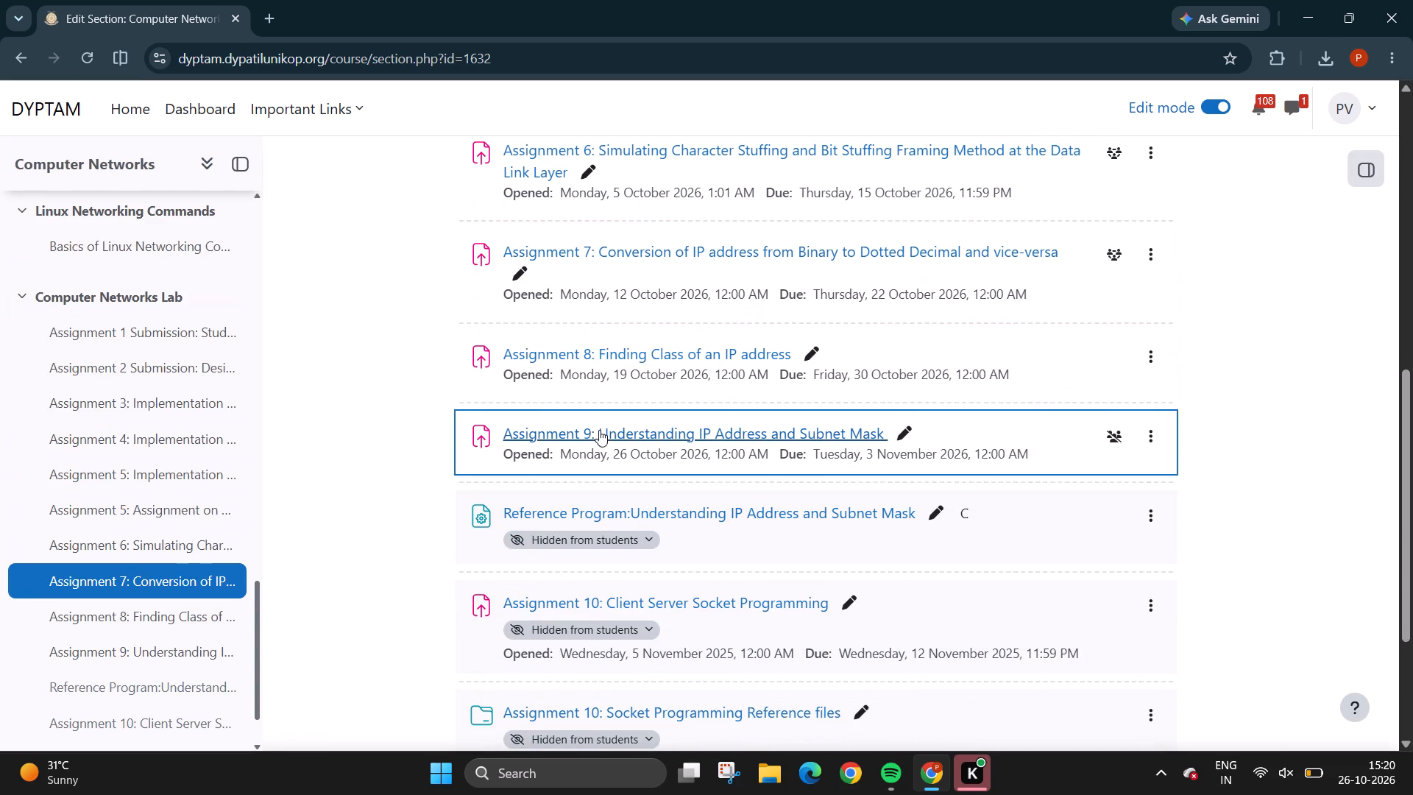
left_click(604, 349)
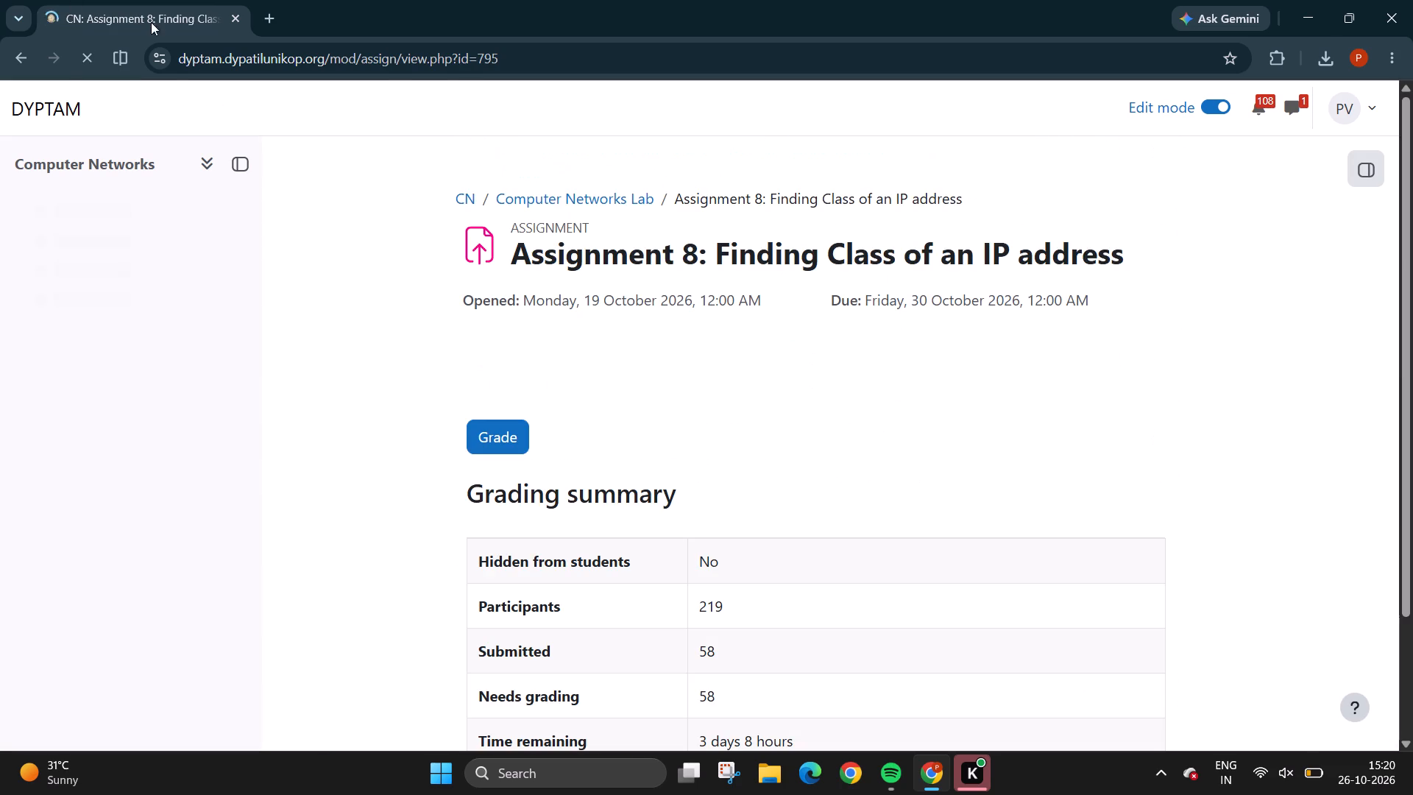
left_click(496, 442)
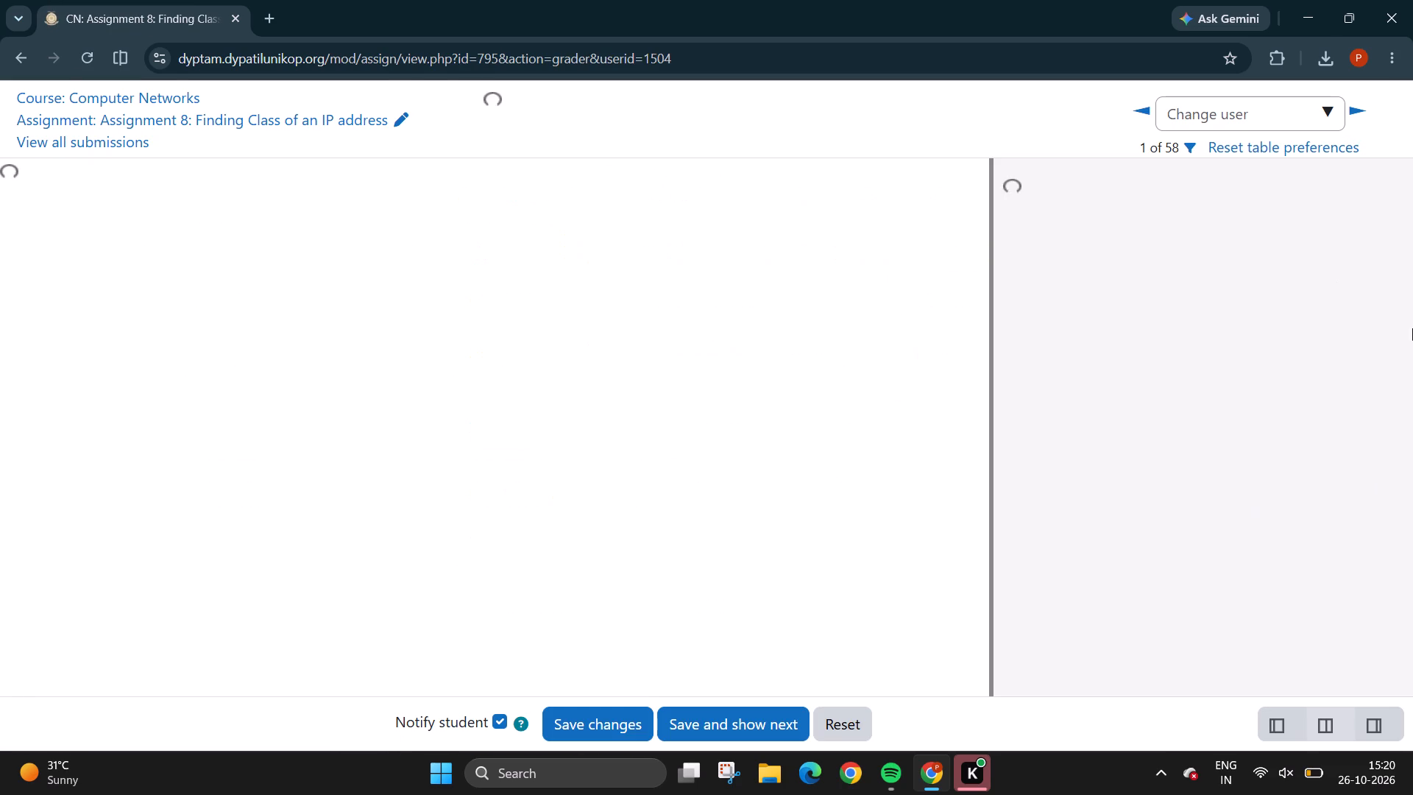
Search the Assignment 8 users for "Alfiya".
left_click(1201, 106)
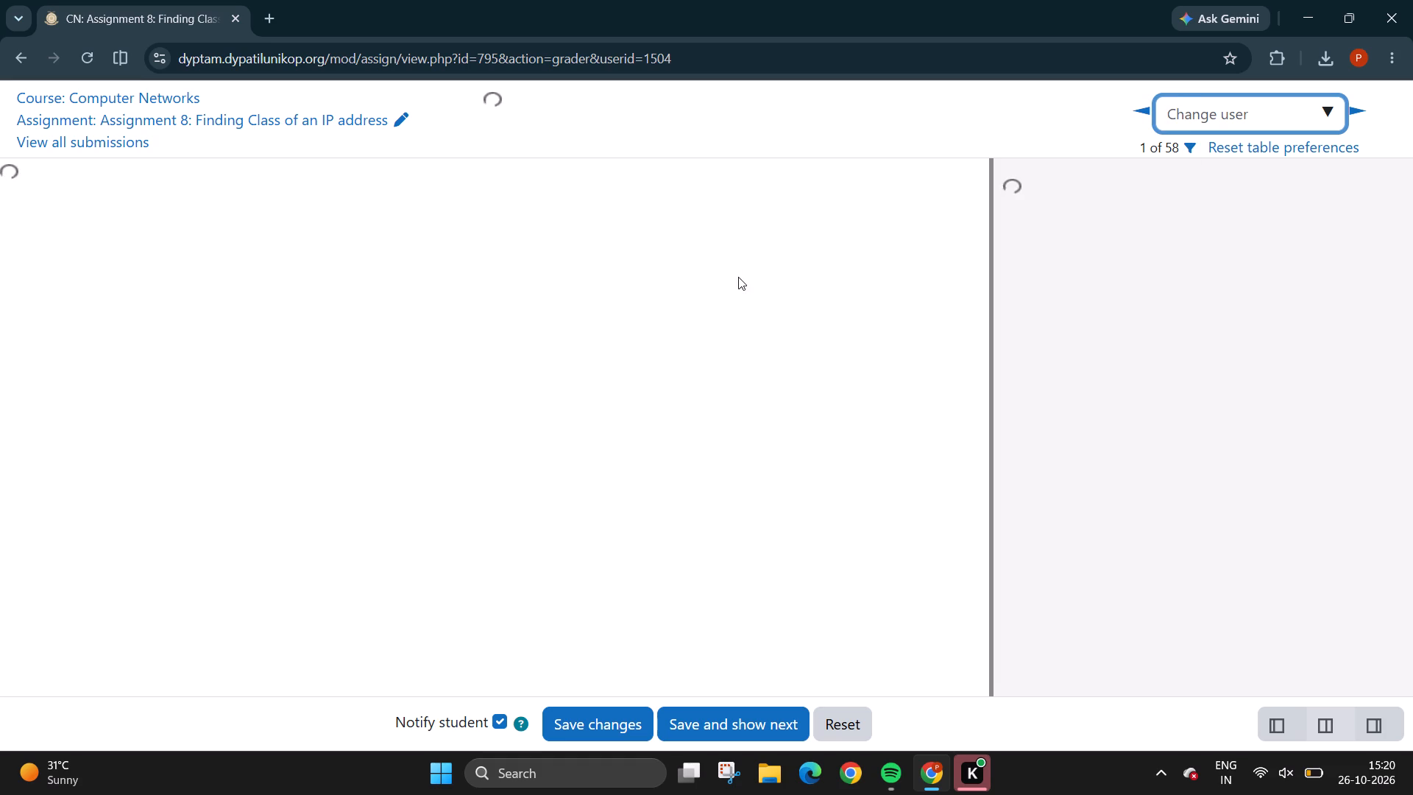
key("shift+a")
type("lfiya")
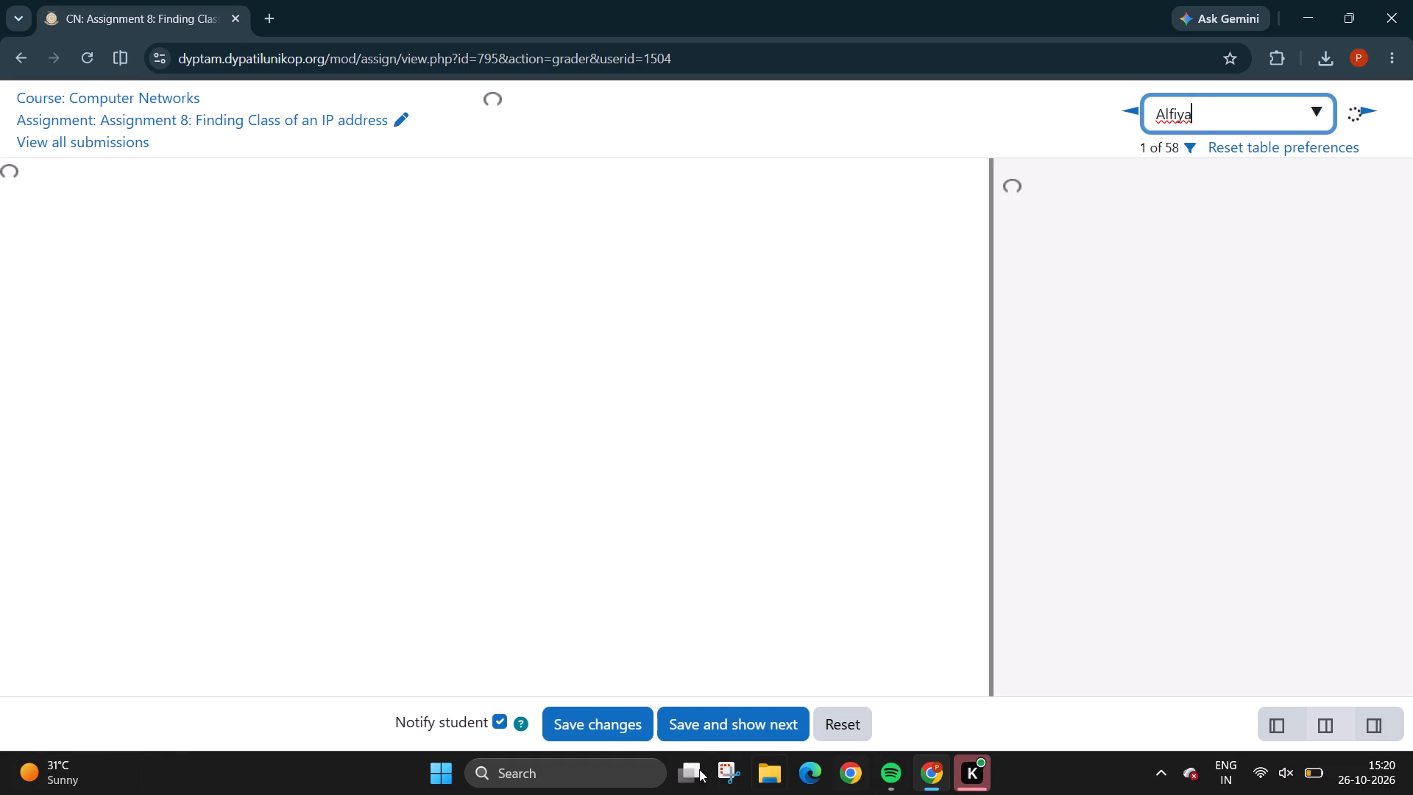
left_click_drag(1261, 107, 1034, 115)
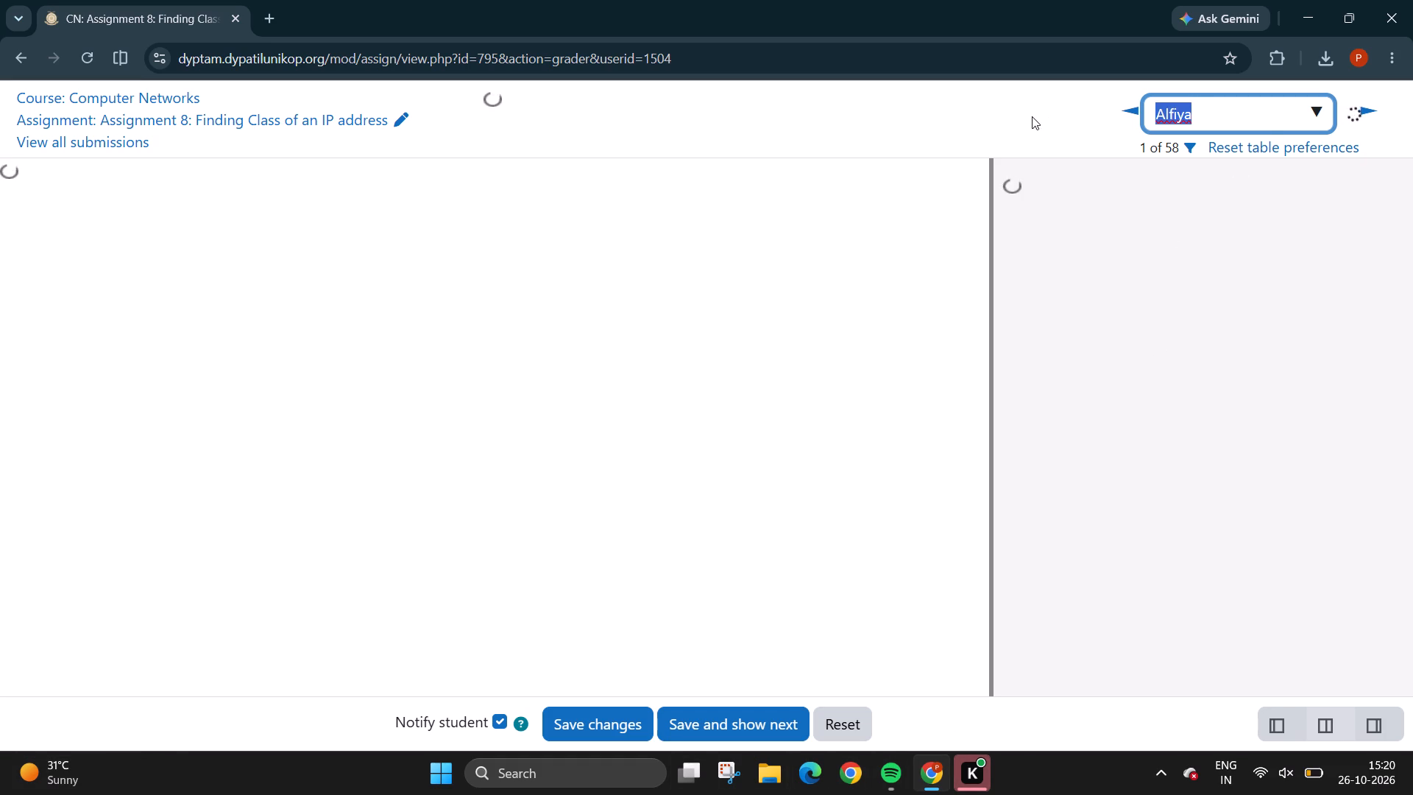
left_click(1246, 118)
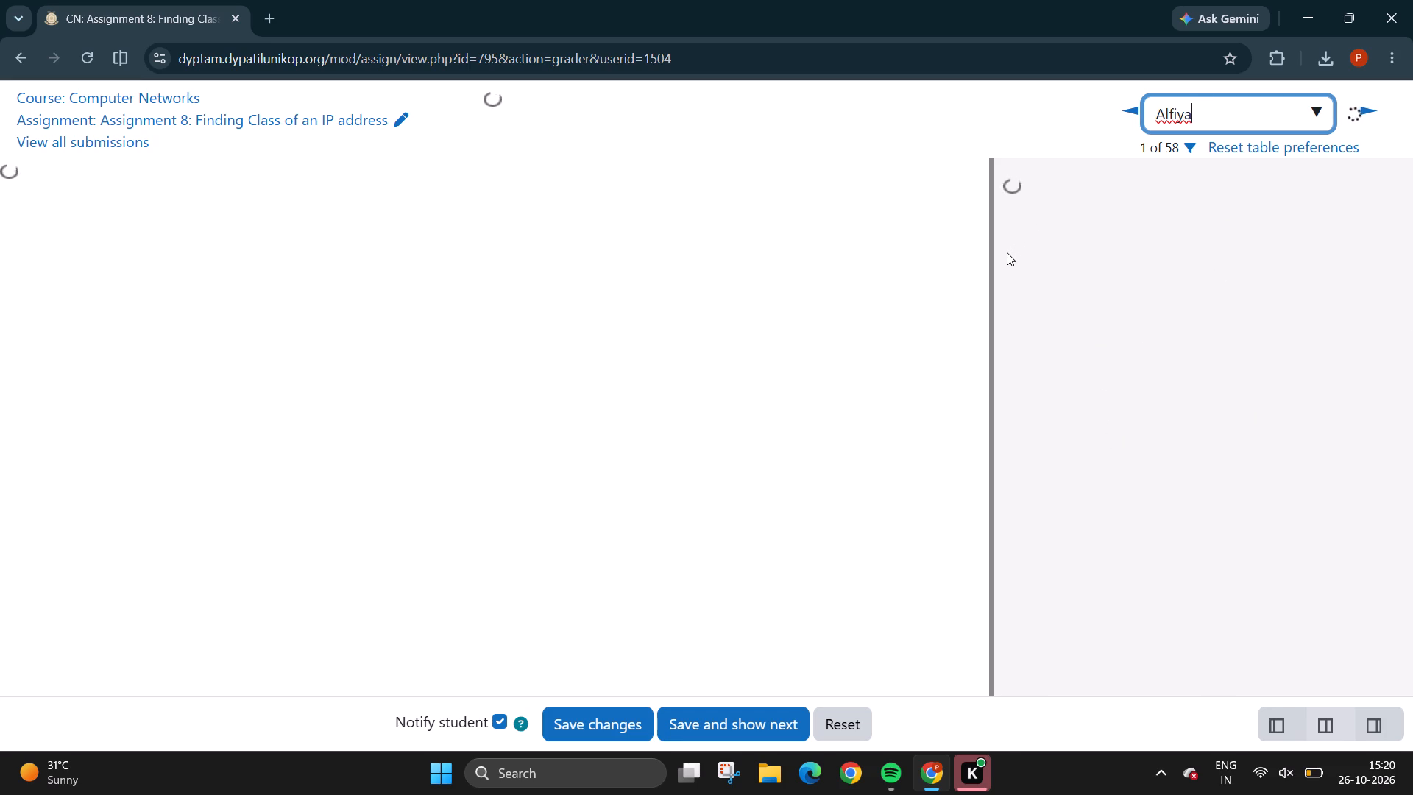
Turn off student notification for the Assignment 8 grading.
left_click(494, 724)
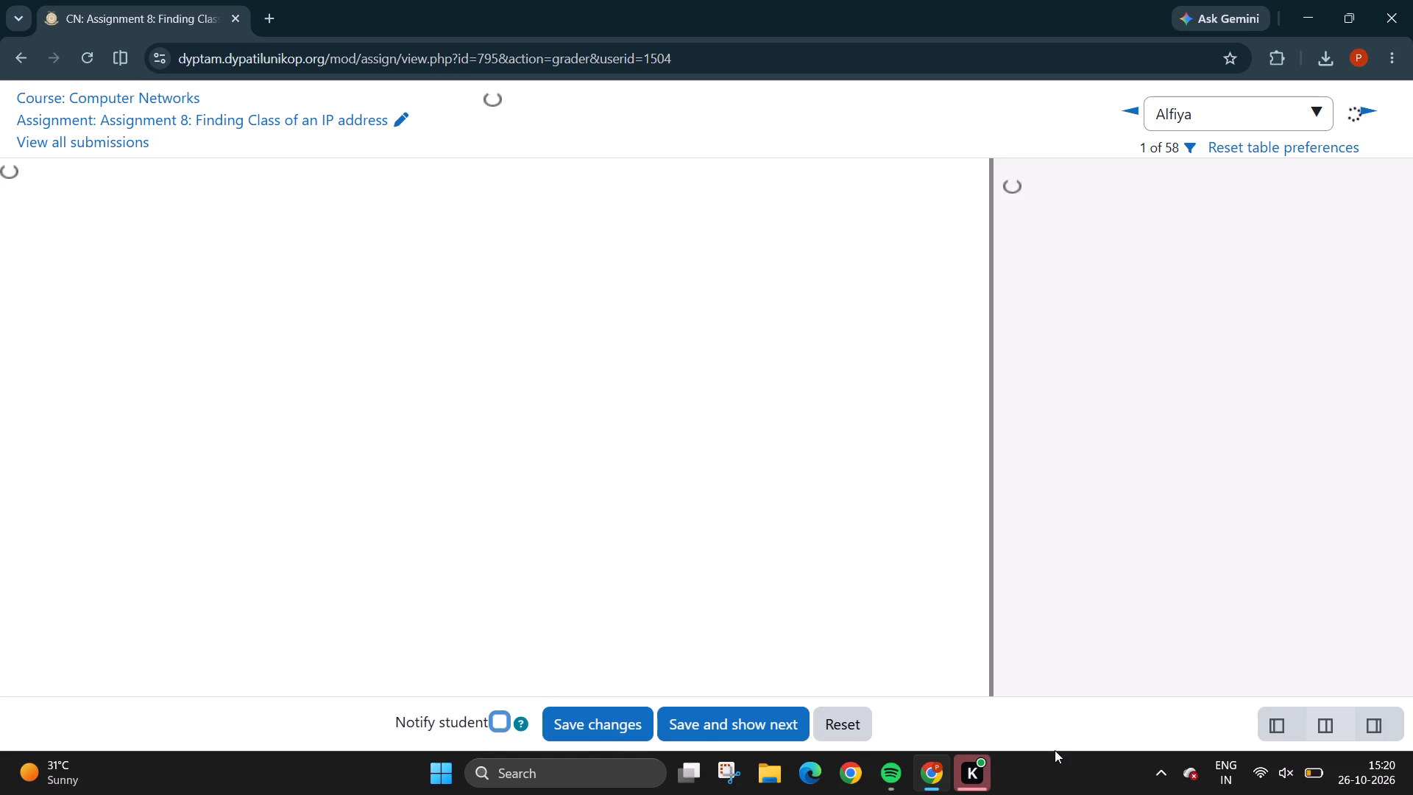
left_click(1055, 750)
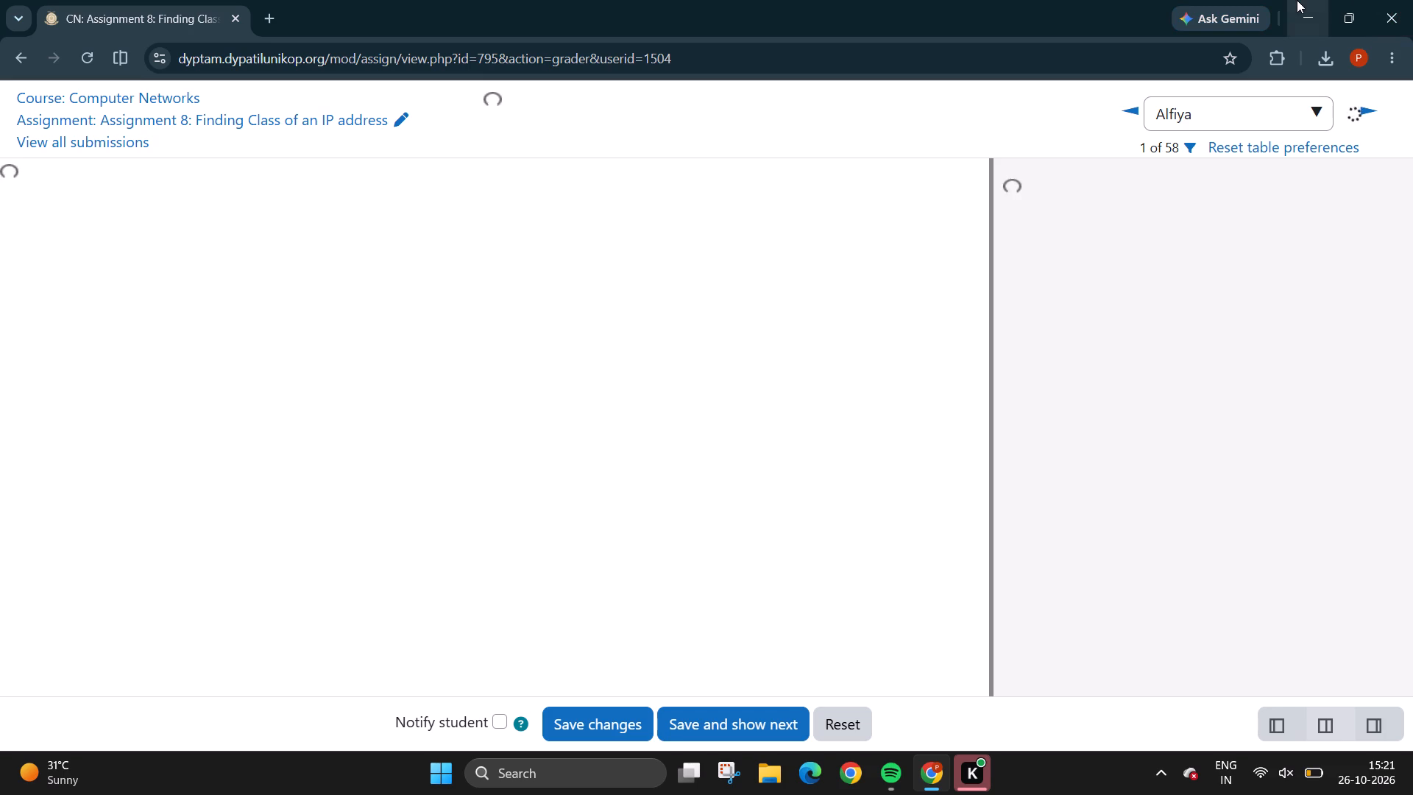
Find Control Panel through Windows search and open its Programs and Features list of installed programs.
left_click(558, 769)
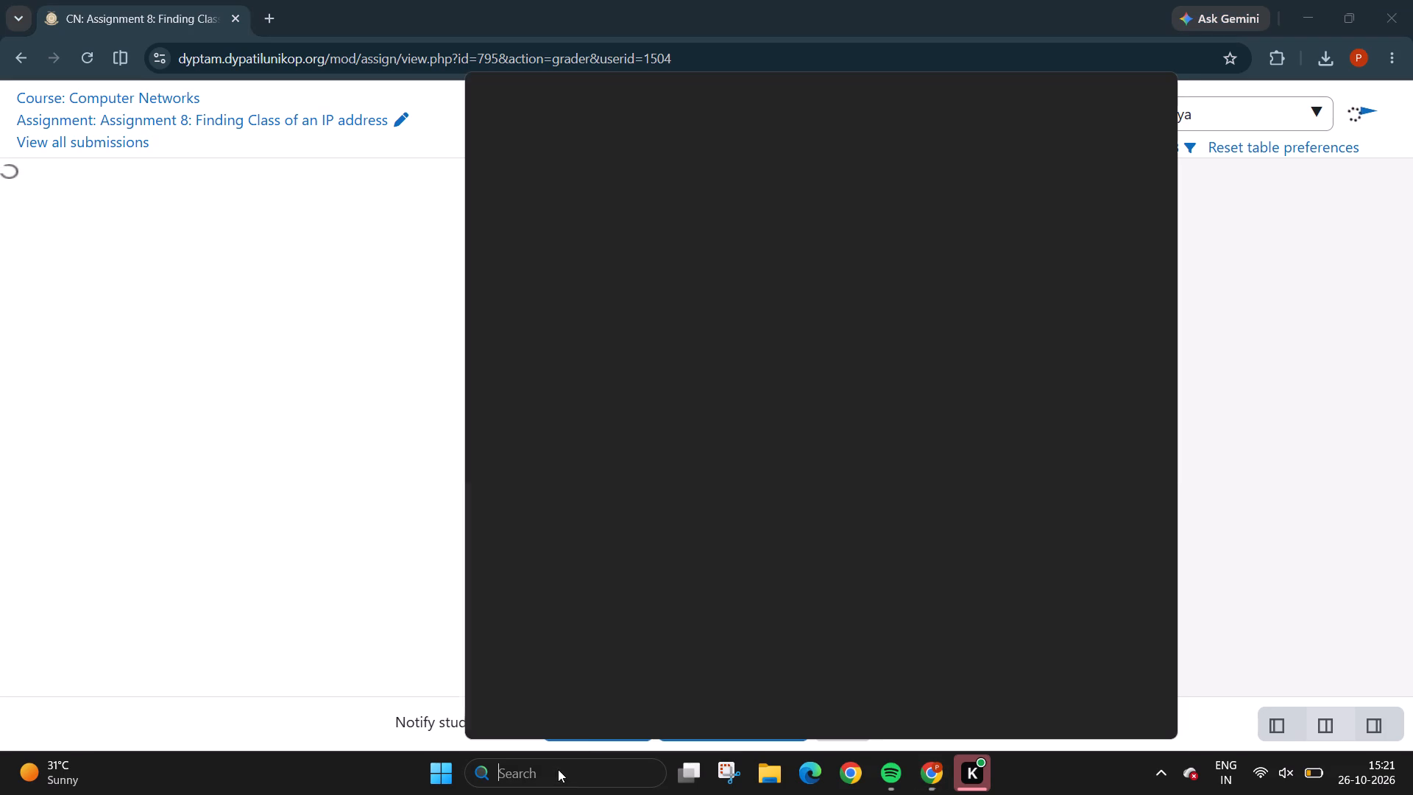
type("con")
left_click(617, 183)
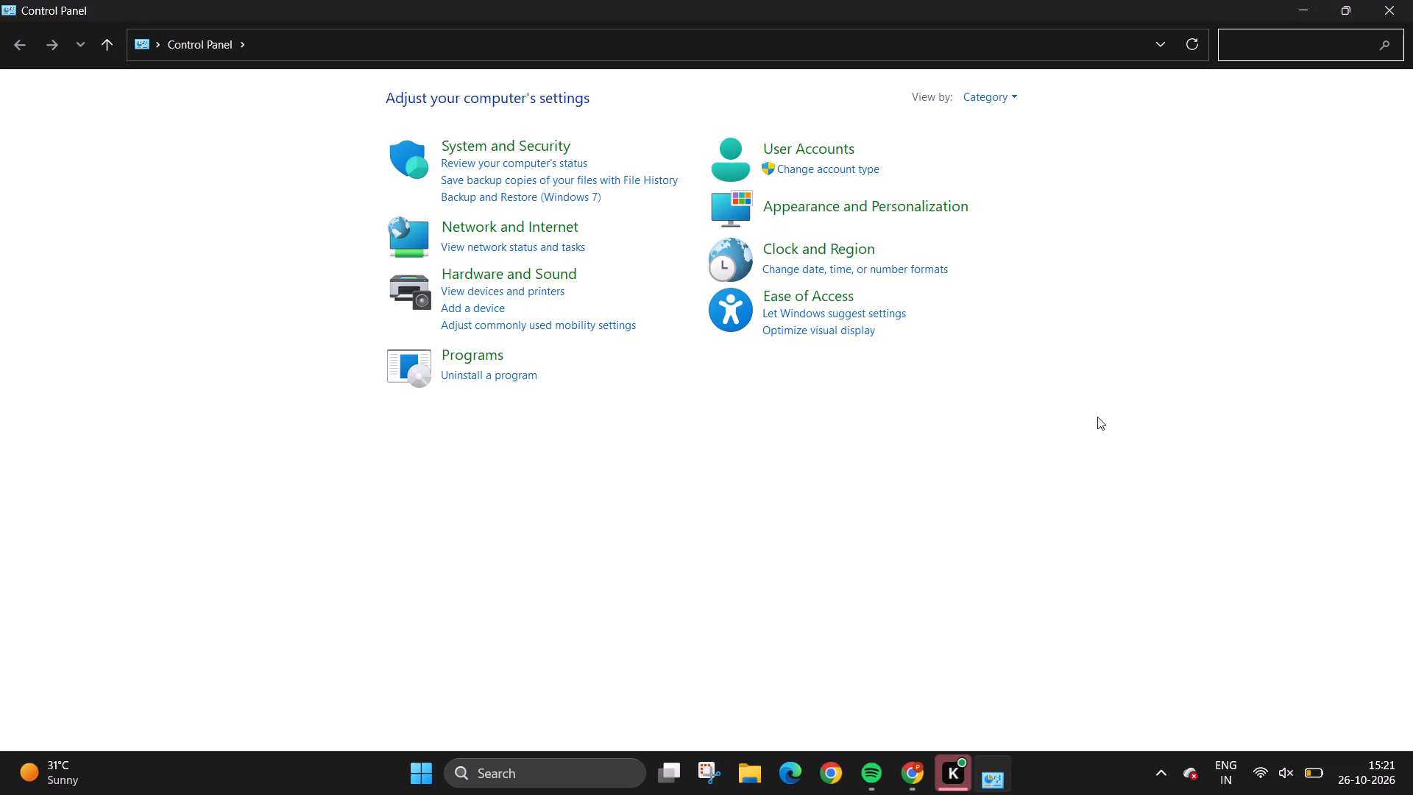
left_click(500, 363)
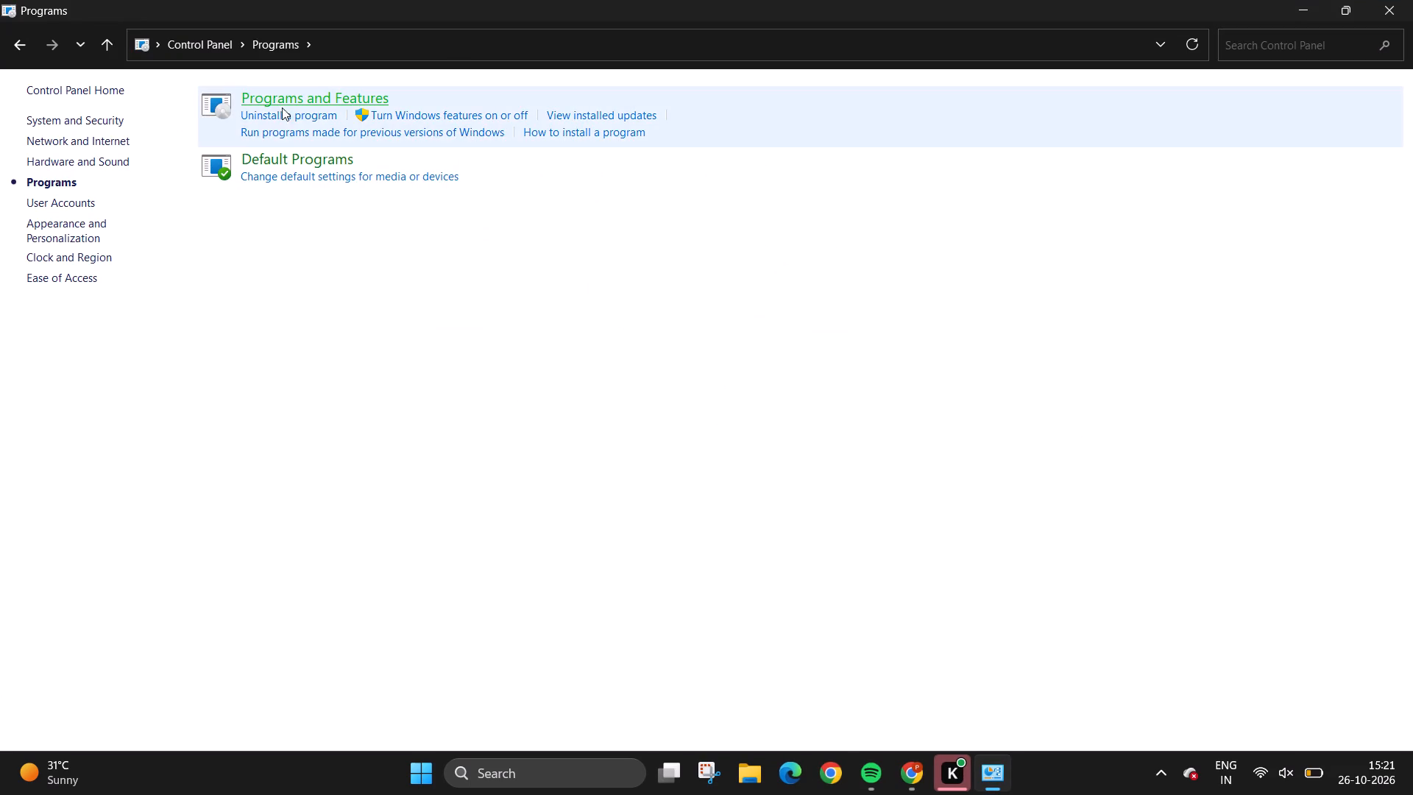
left_click(283, 154)
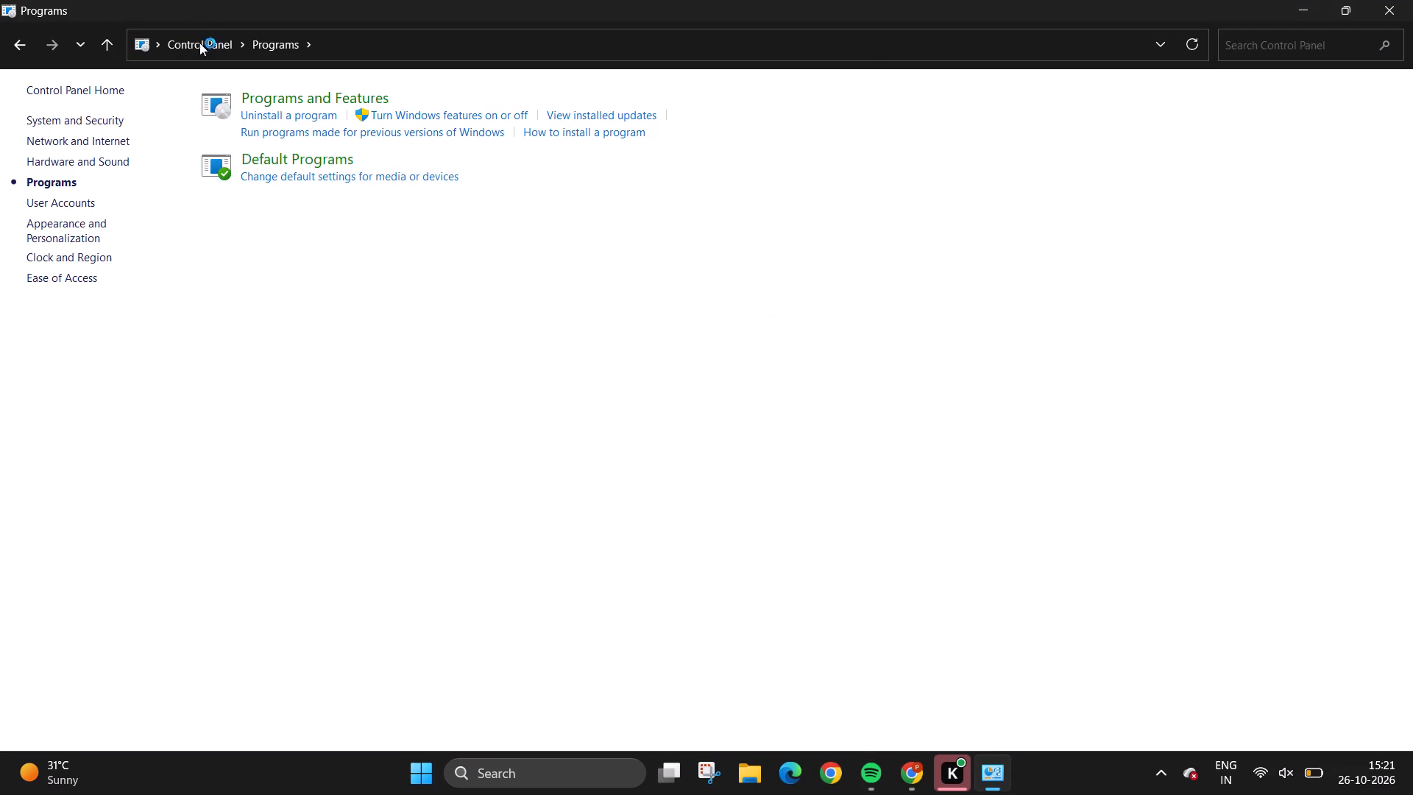
left_click(1400, 0)
left_click(303, 93)
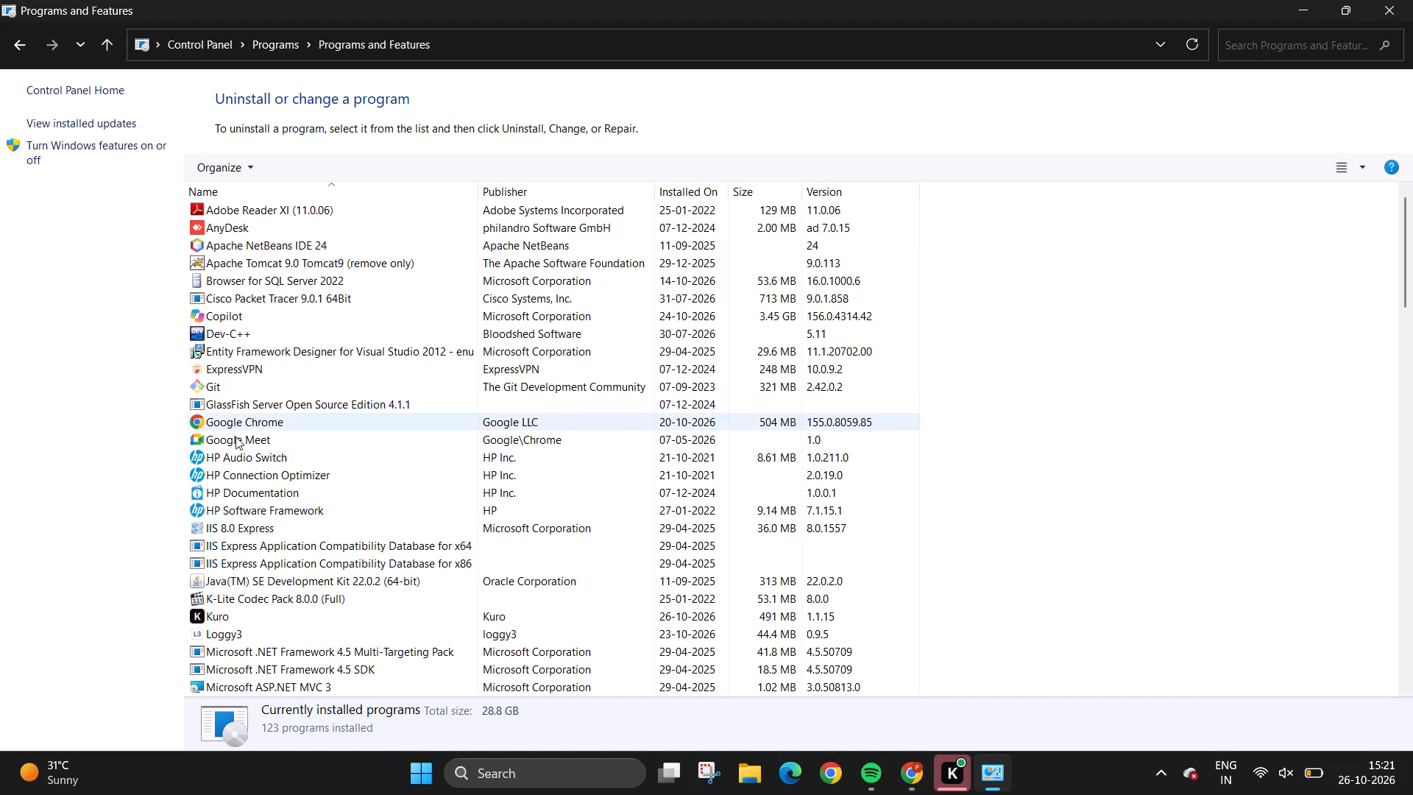
Uninstall Loggy3 together with its application data, and close the Programs and Features window.
scroll(247, 565, "down", 1)
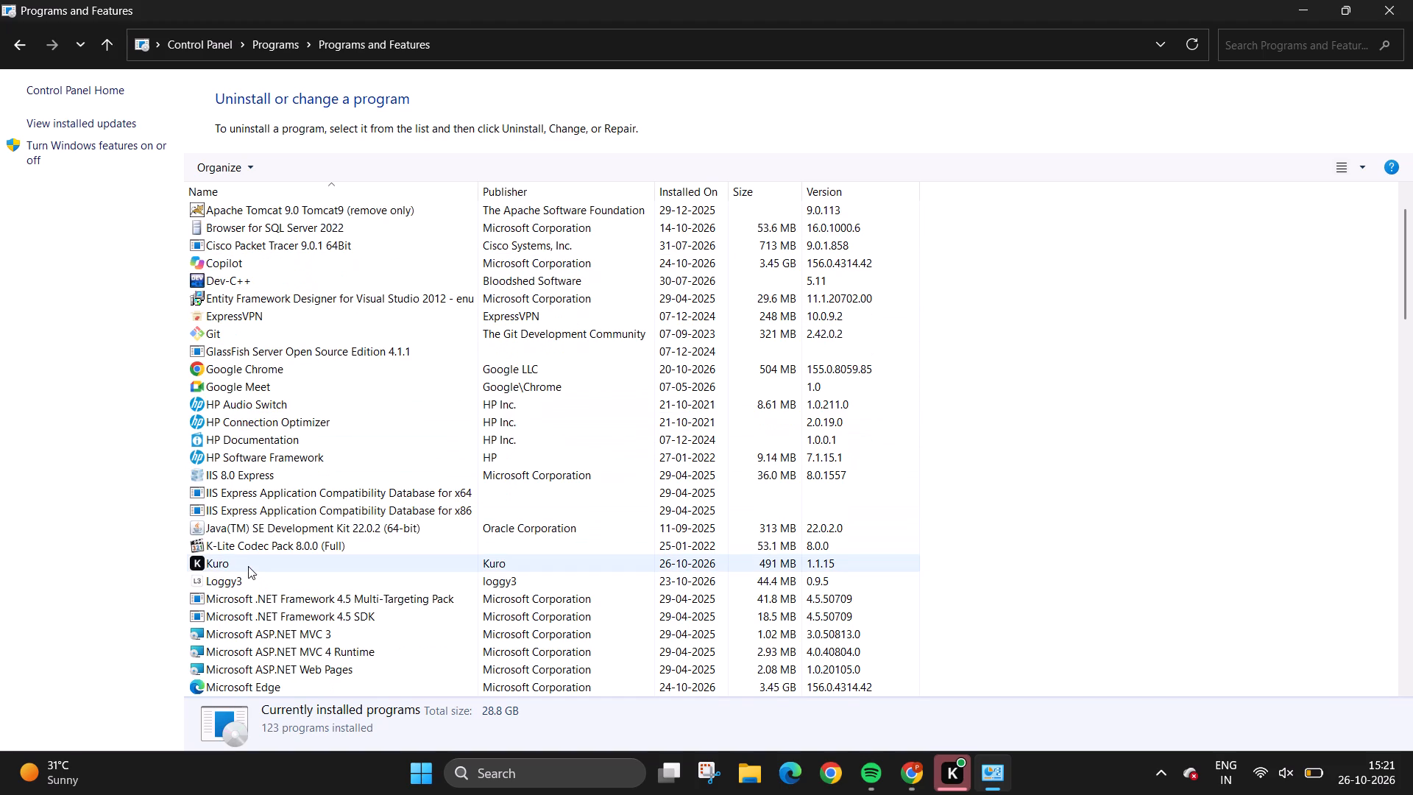
left_click(249, 576)
right_click(248, 576)
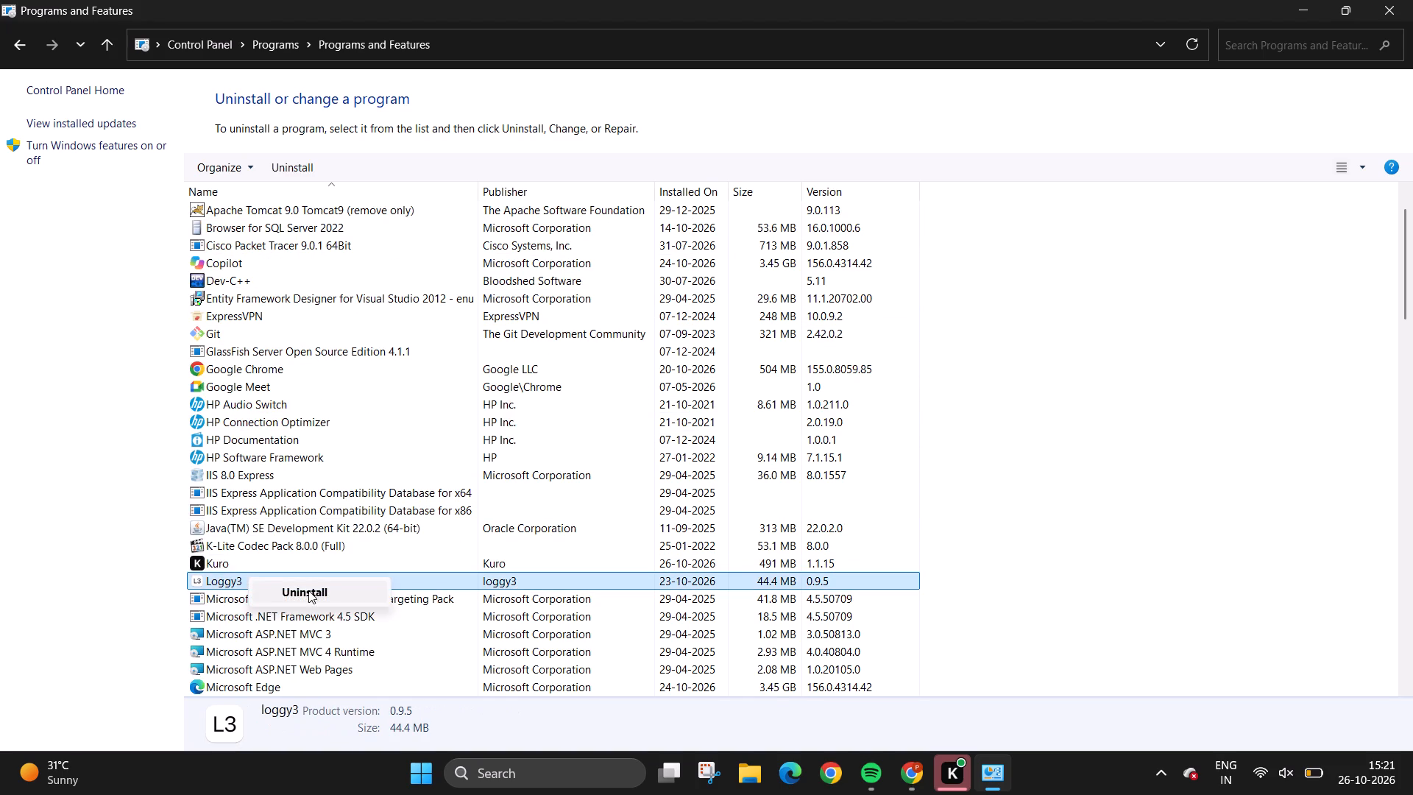
left_click(308, 590)
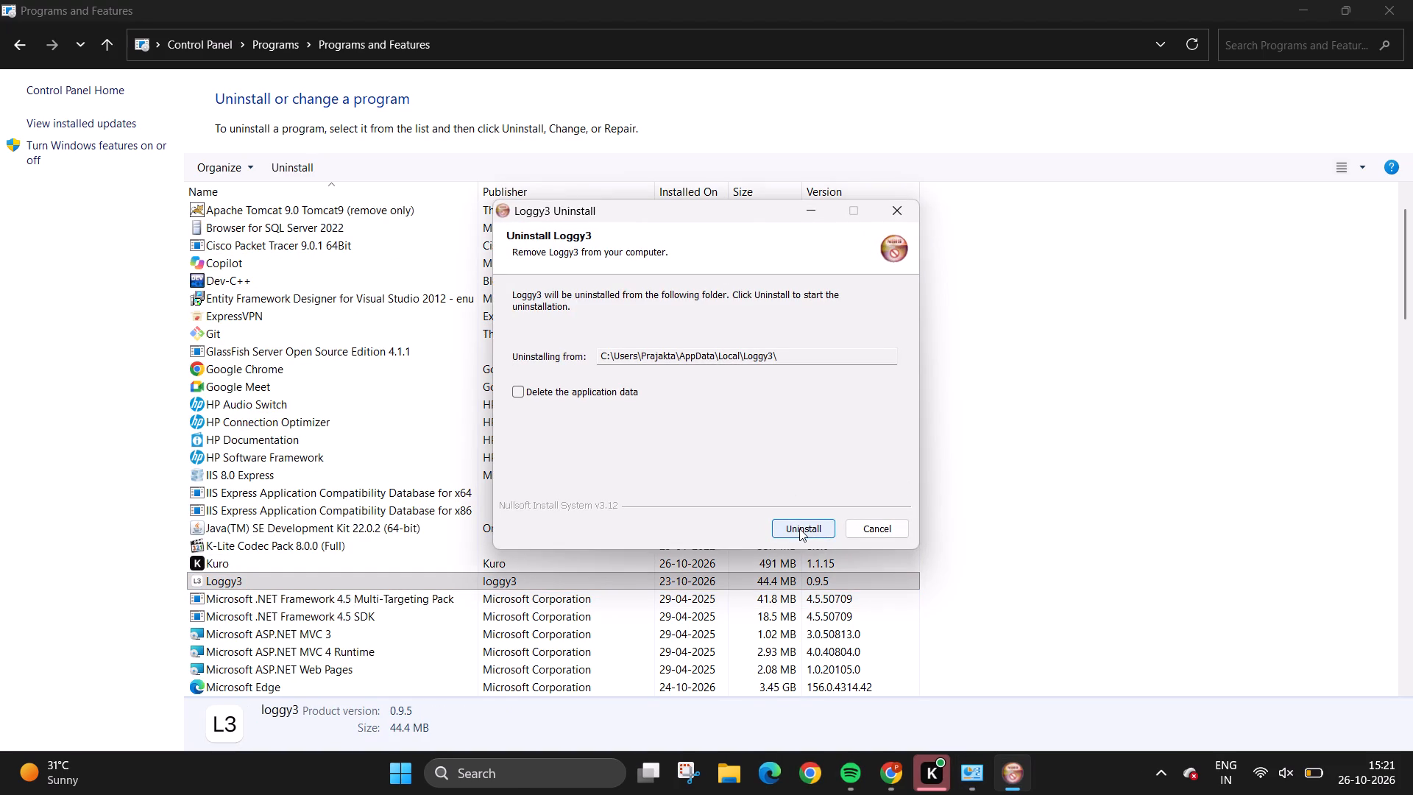
left_click(527, 391)
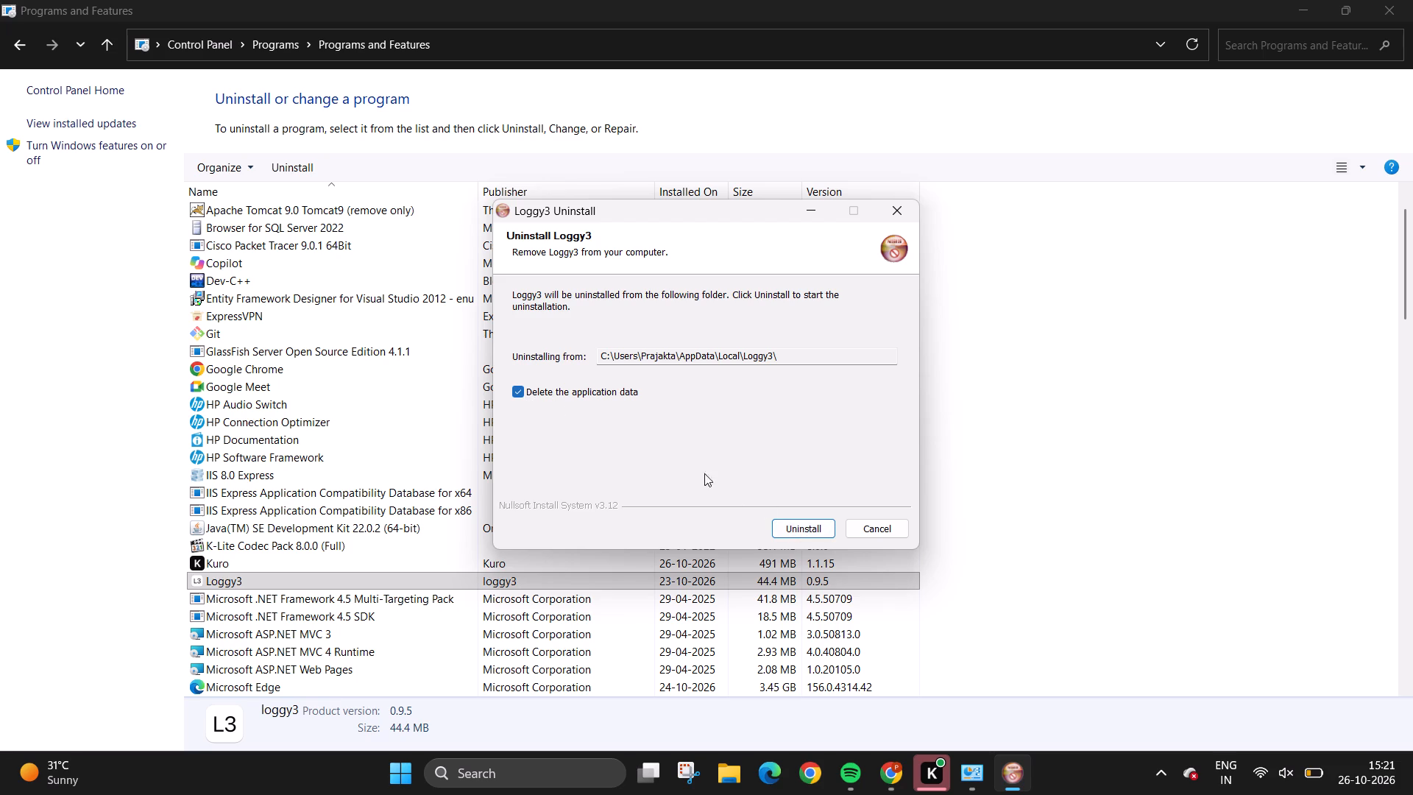
left_click(829, 527)
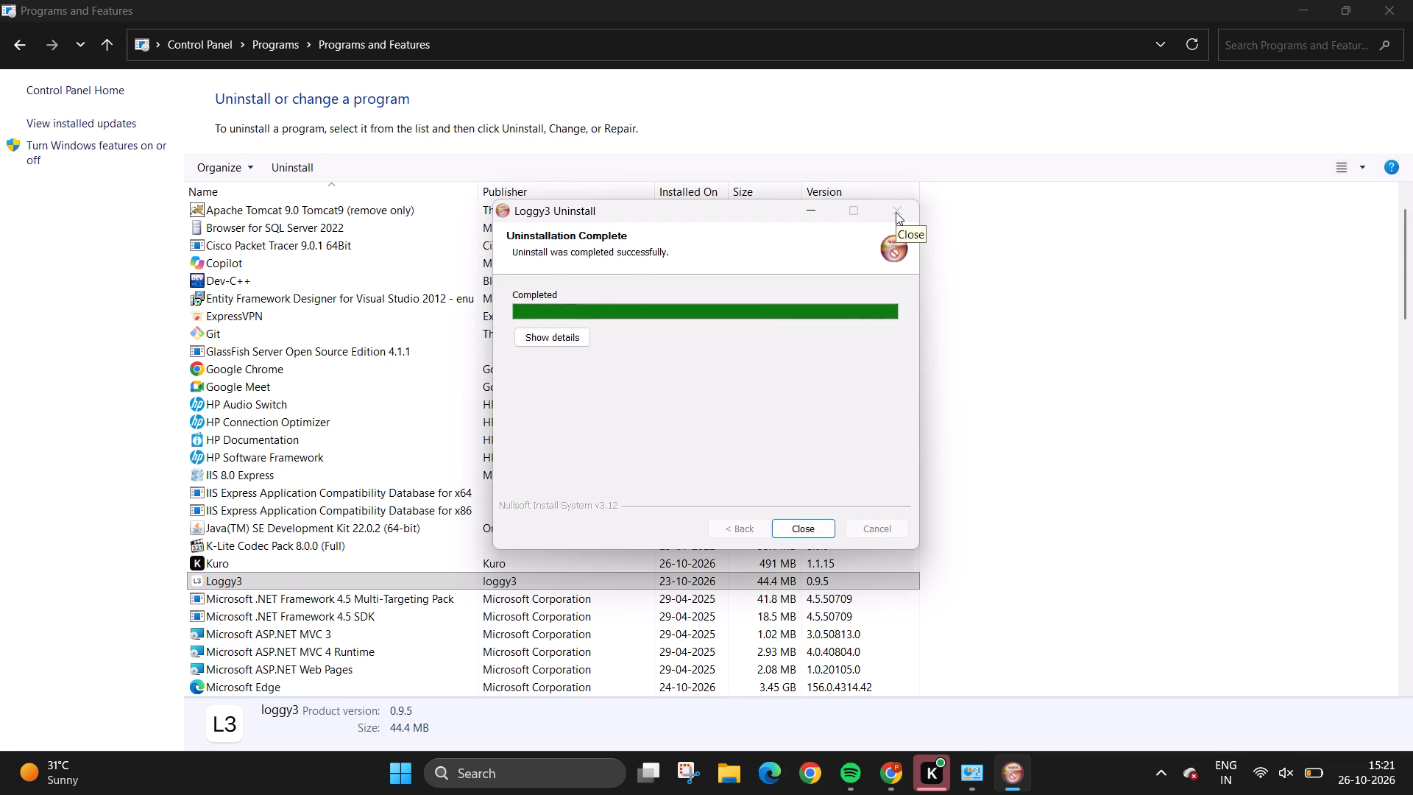
left_click(826, 532)
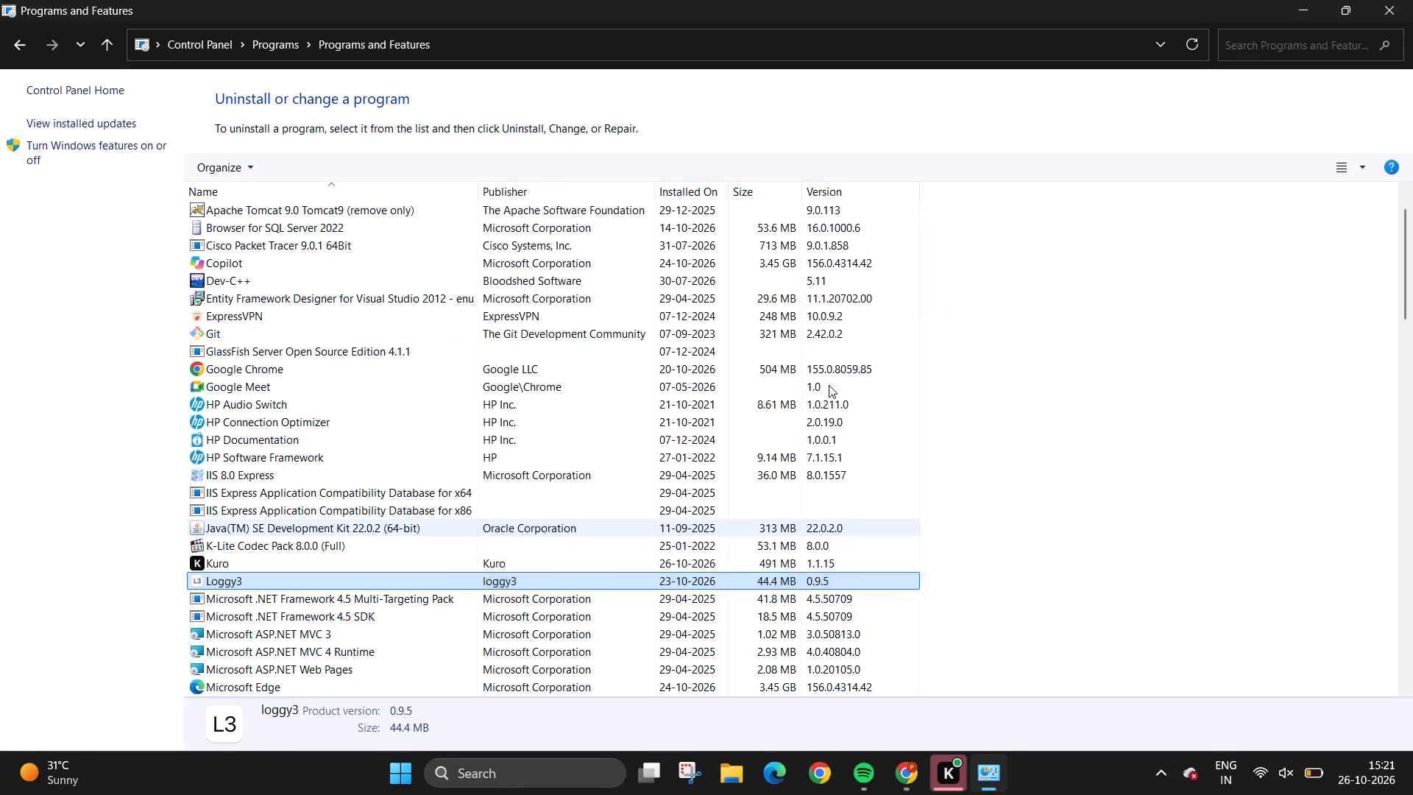
left_click(1384, 13)
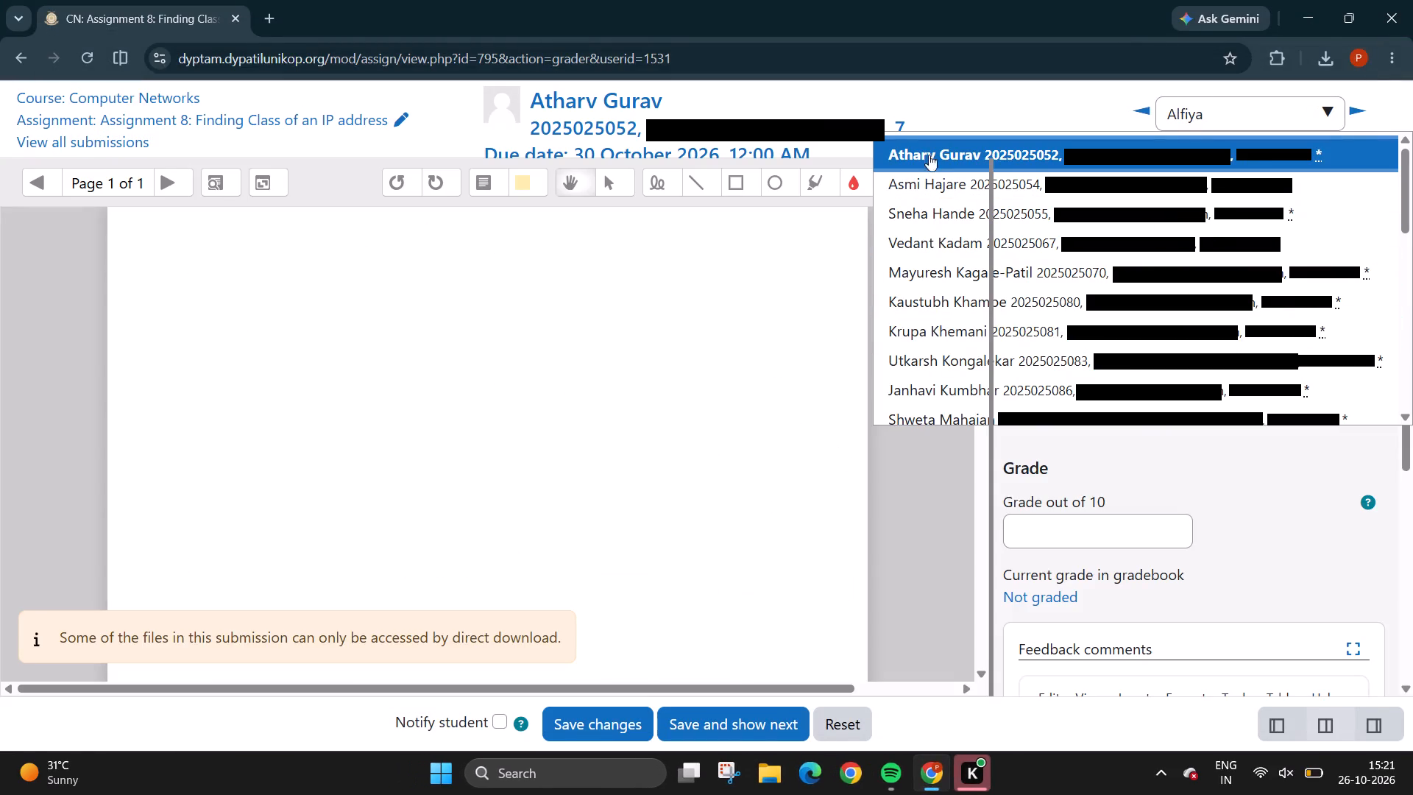
Find Alfiya in the Assignment 8 user search and open her submission for grading.
left_click(1256, 116)
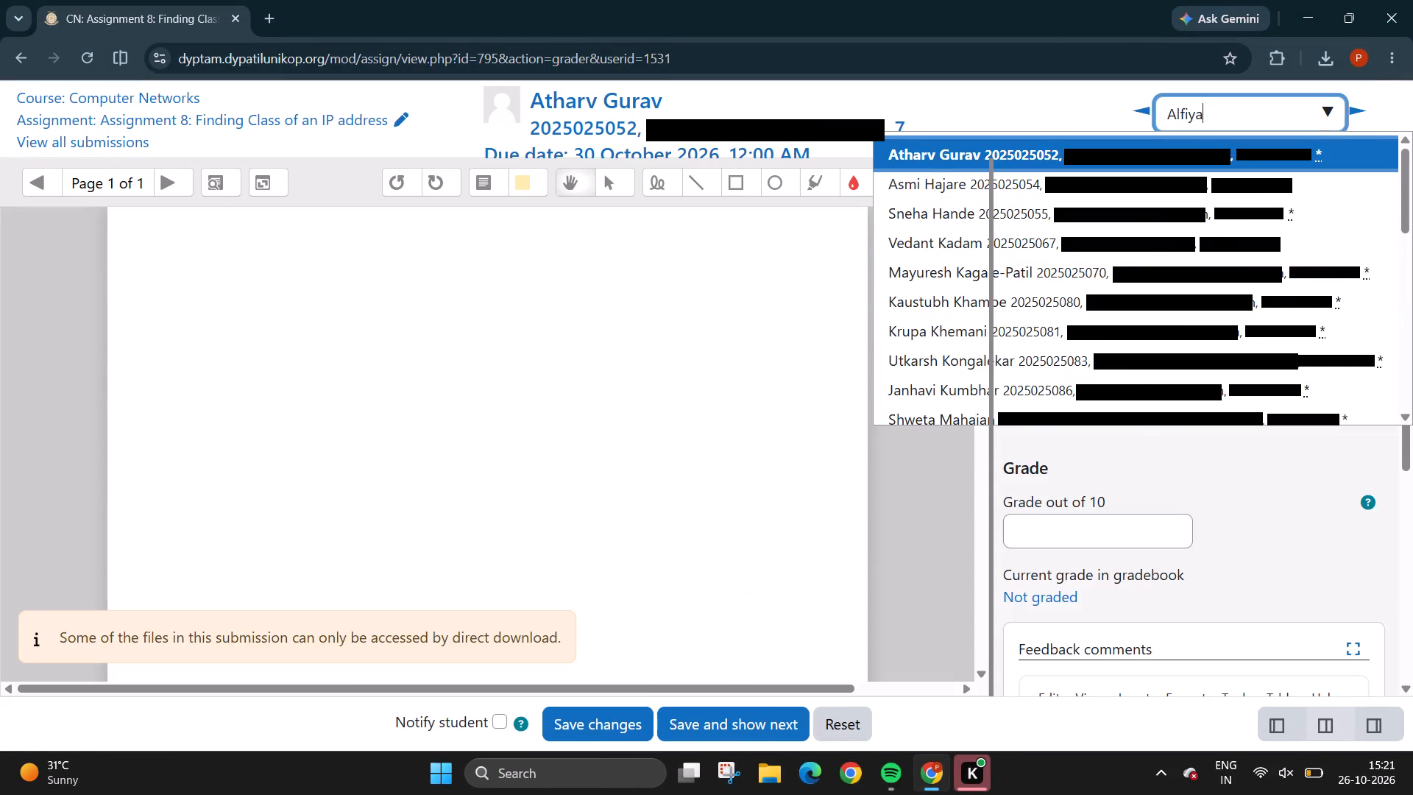
key("space")
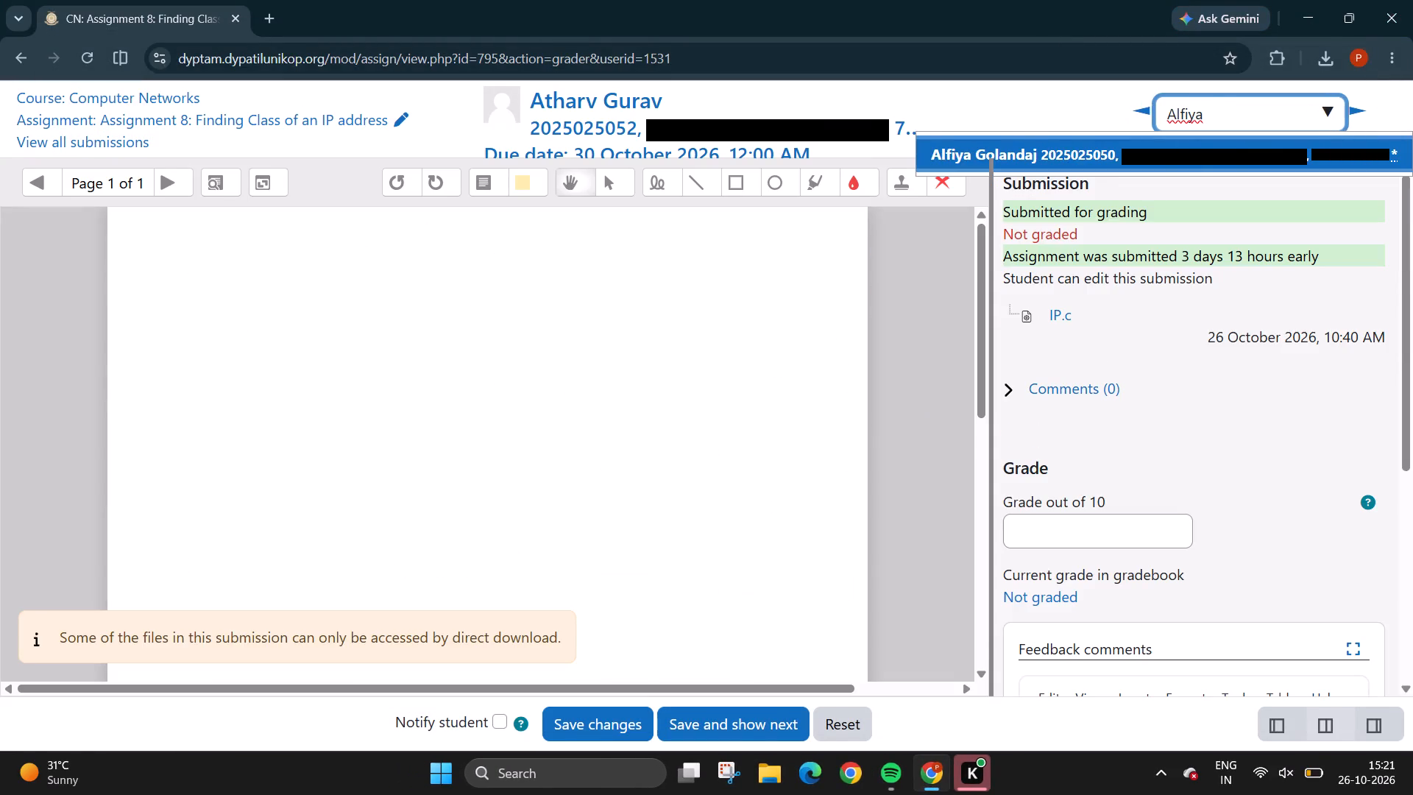
key("Return")
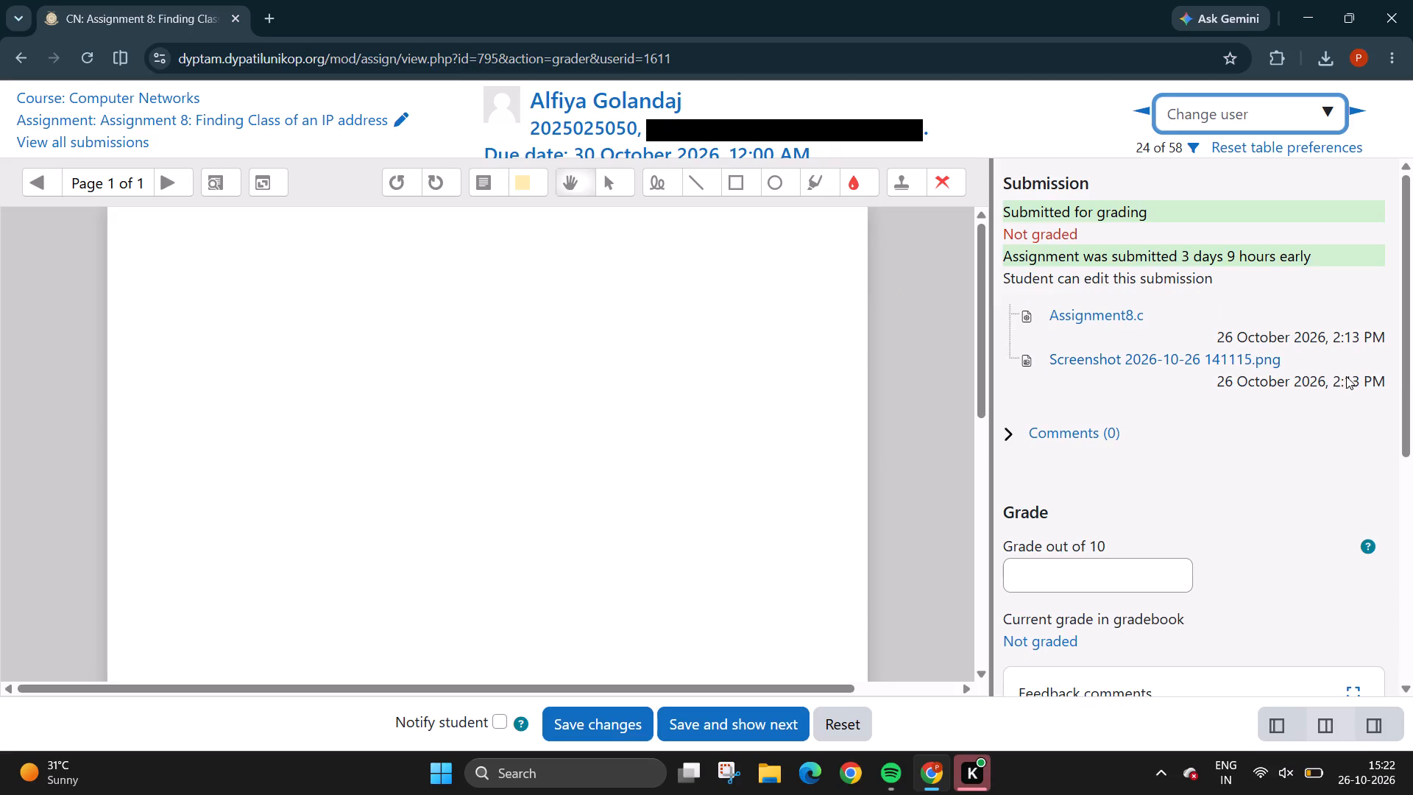
Download the submission's PNG screenshot, examine the program's terminal output in it, and close the image.
left_click(1170, 362)
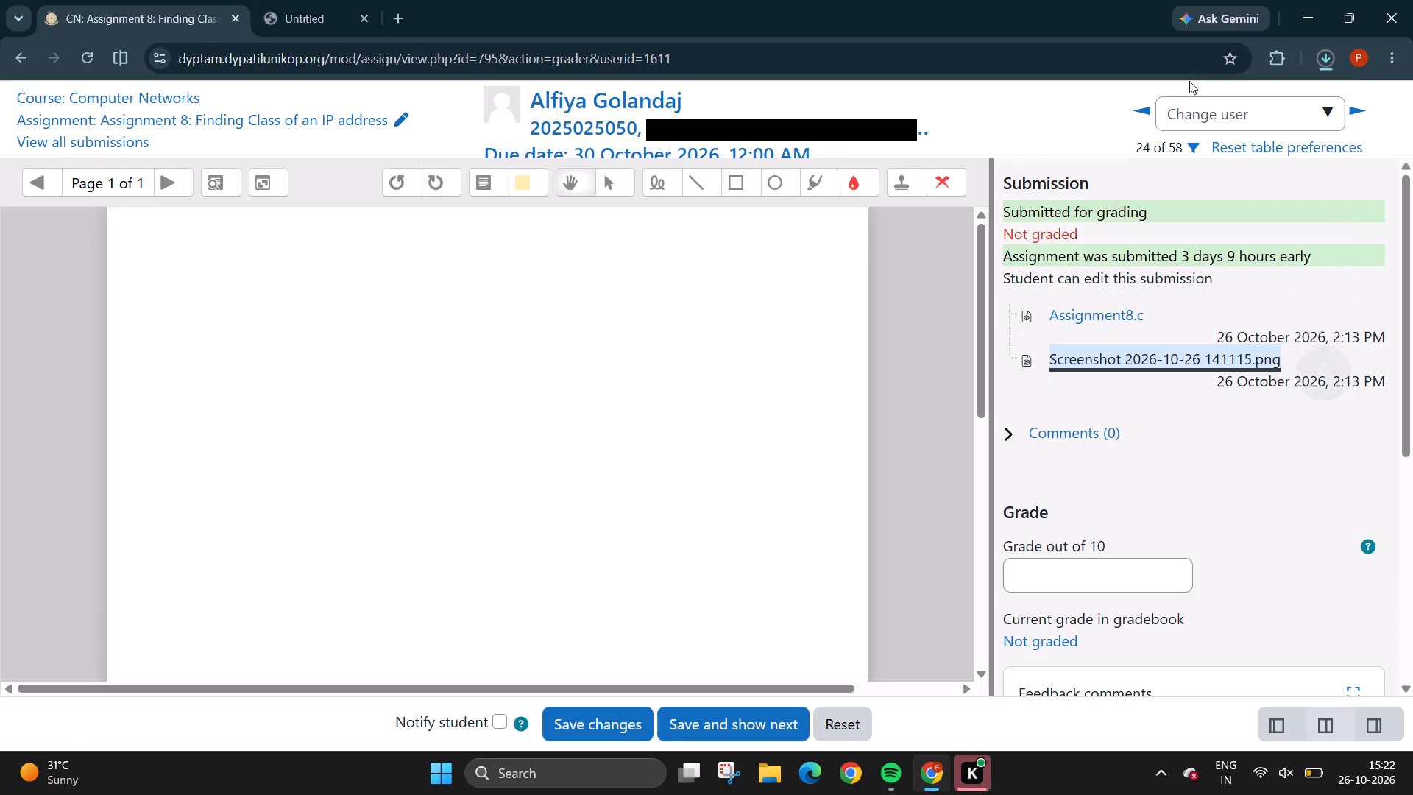
left_click(1200, 110)
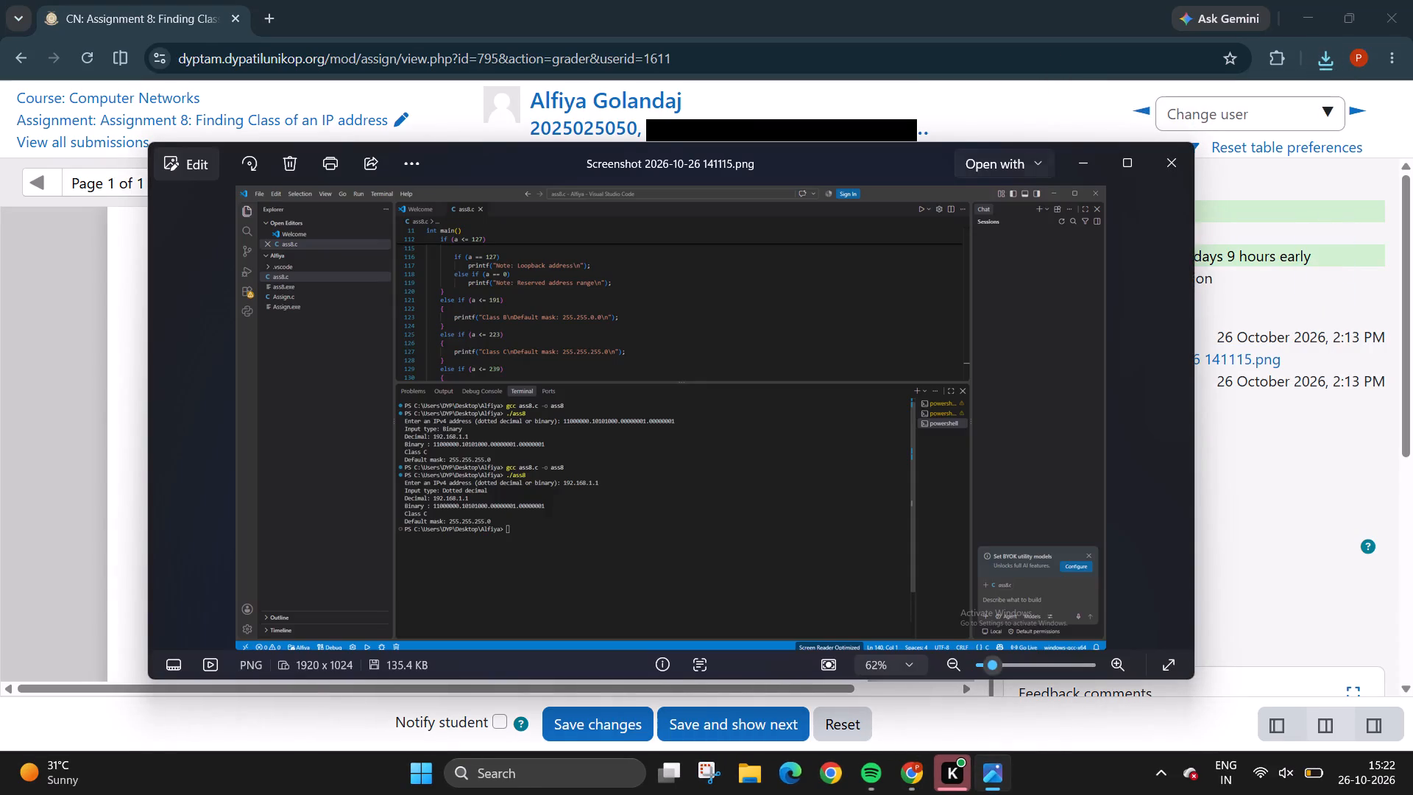
scroll(585, 445, "up", 10)
left_click_drag(583, 438, 649, 423)
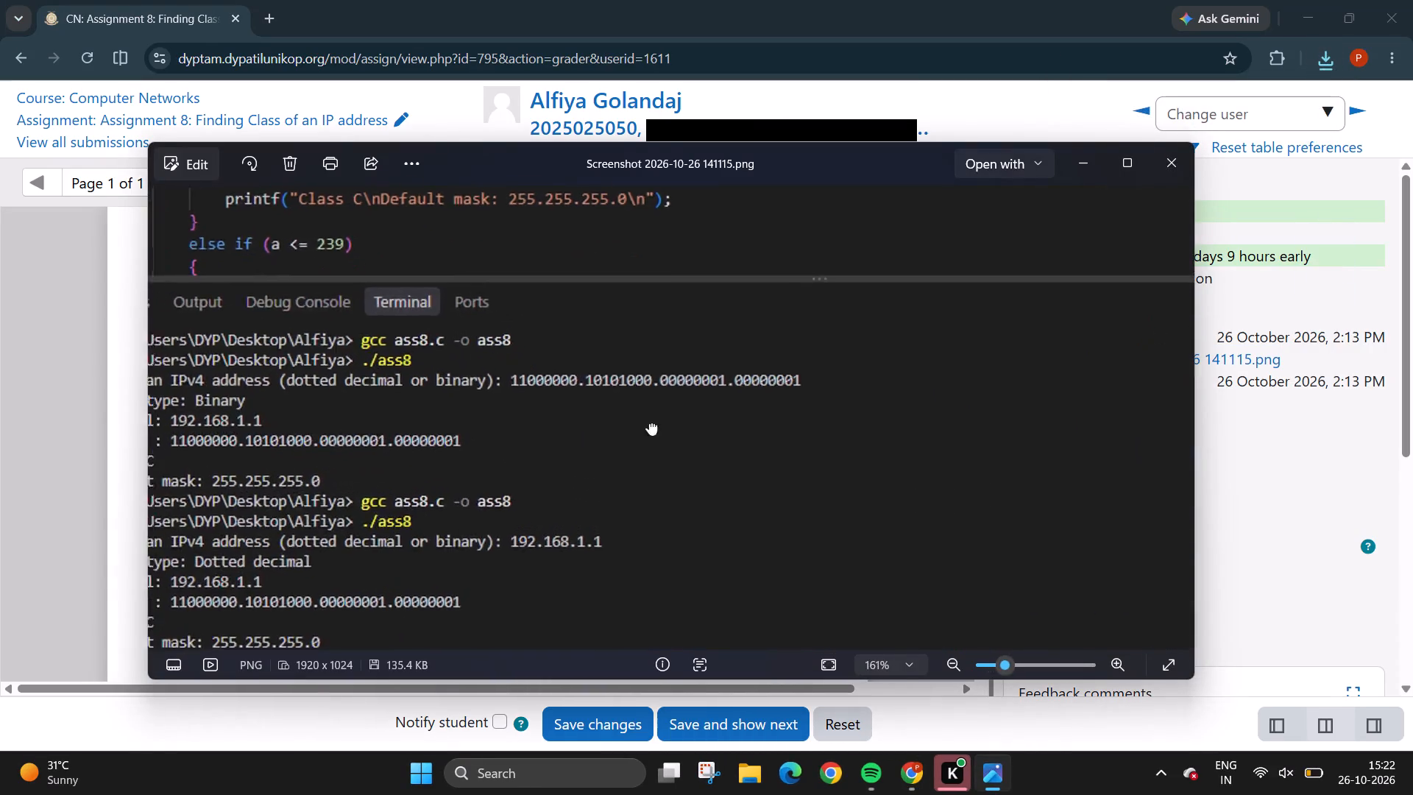
left_click_drag(649, 423, 757, 384)
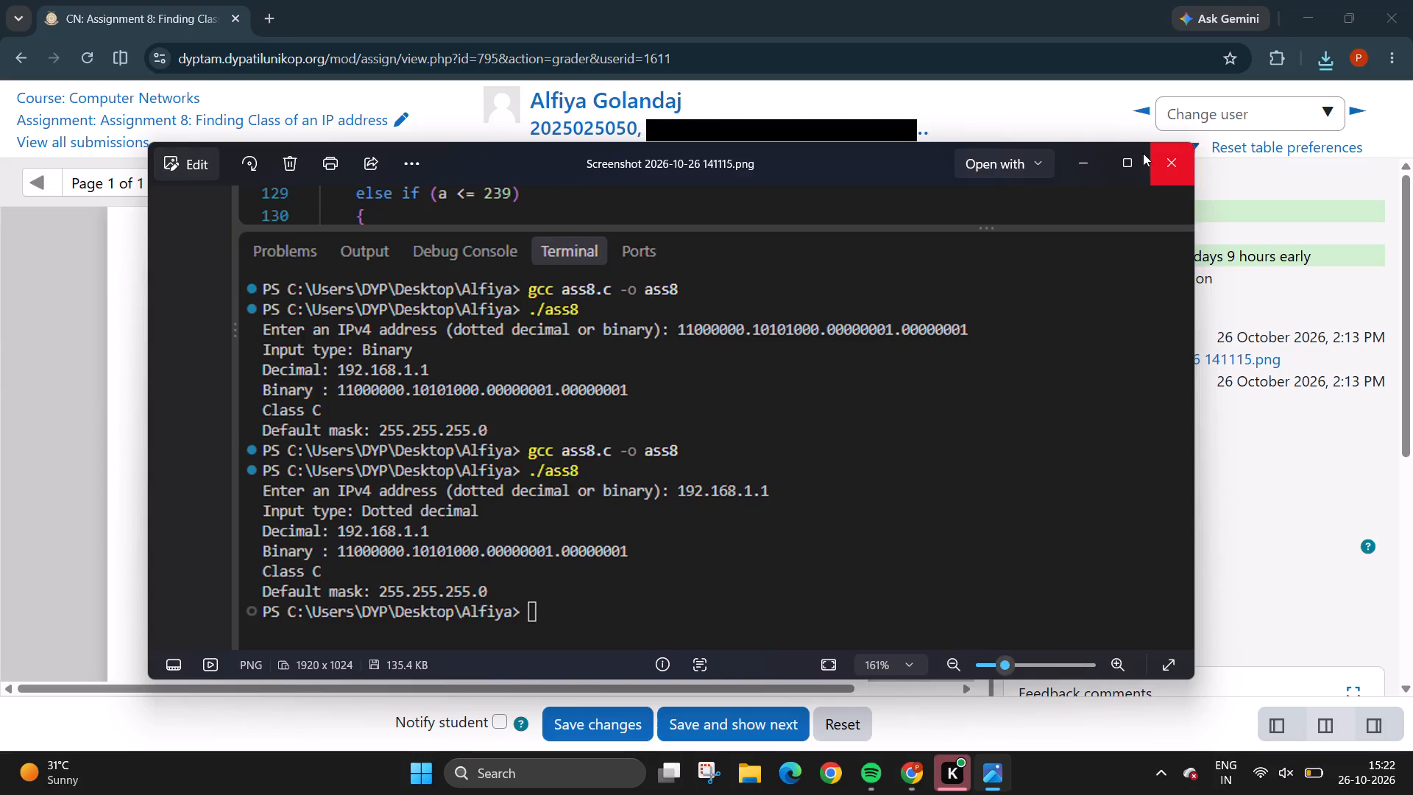
left_click(1178, 152)
Grade Alfiya's Assignment 8 submission 10 out of 10, save it, and move on to the following student.
left_click(1066, 584)
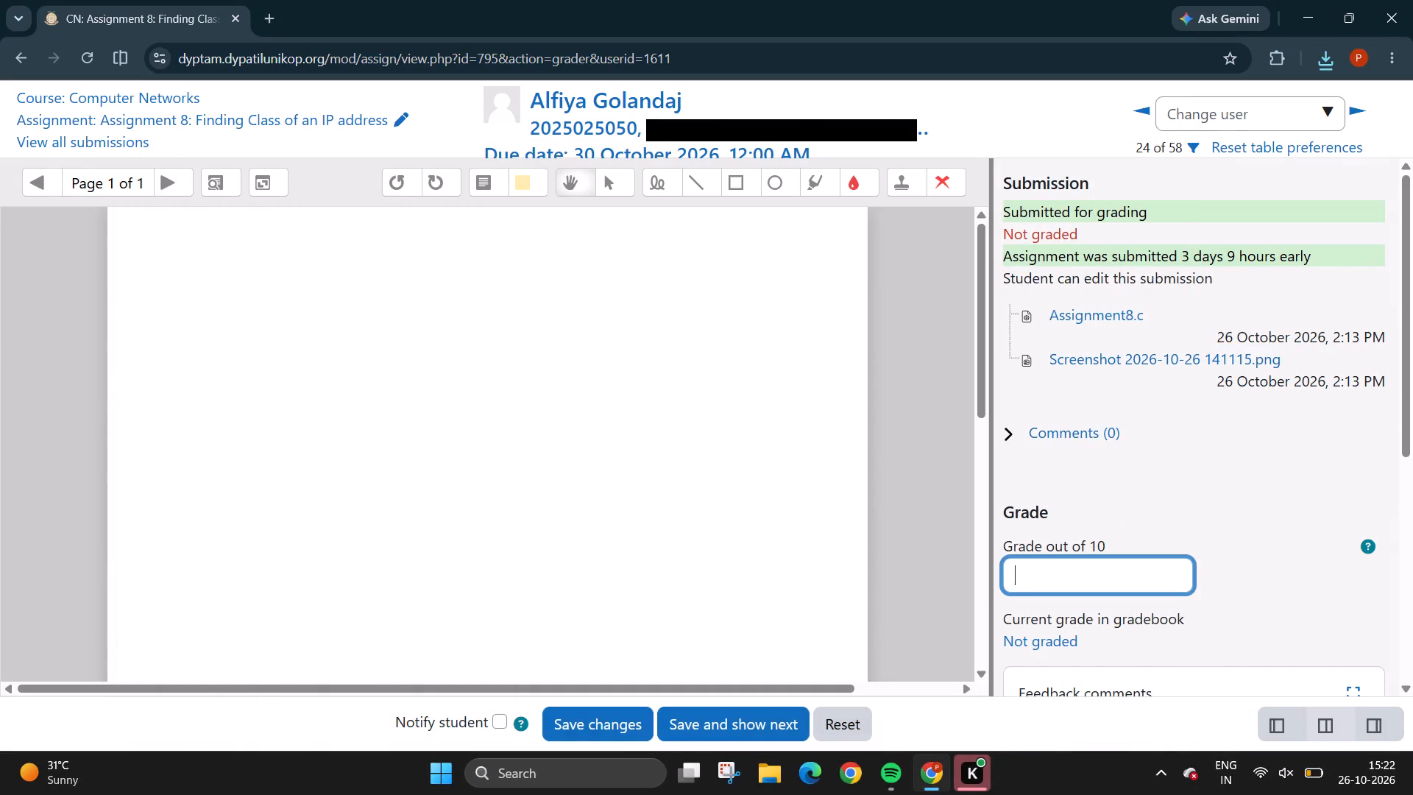
type("10")
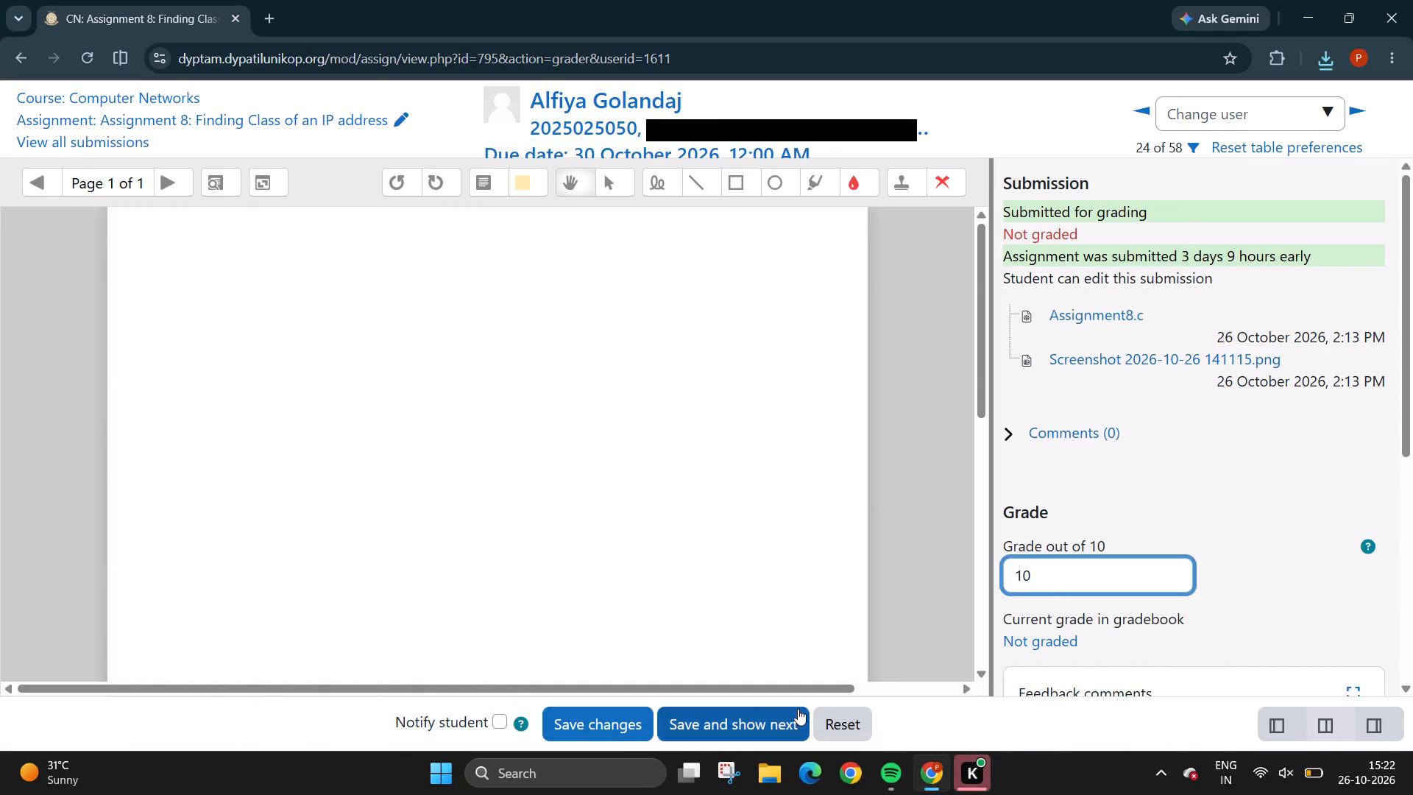
left_click(796, 709)
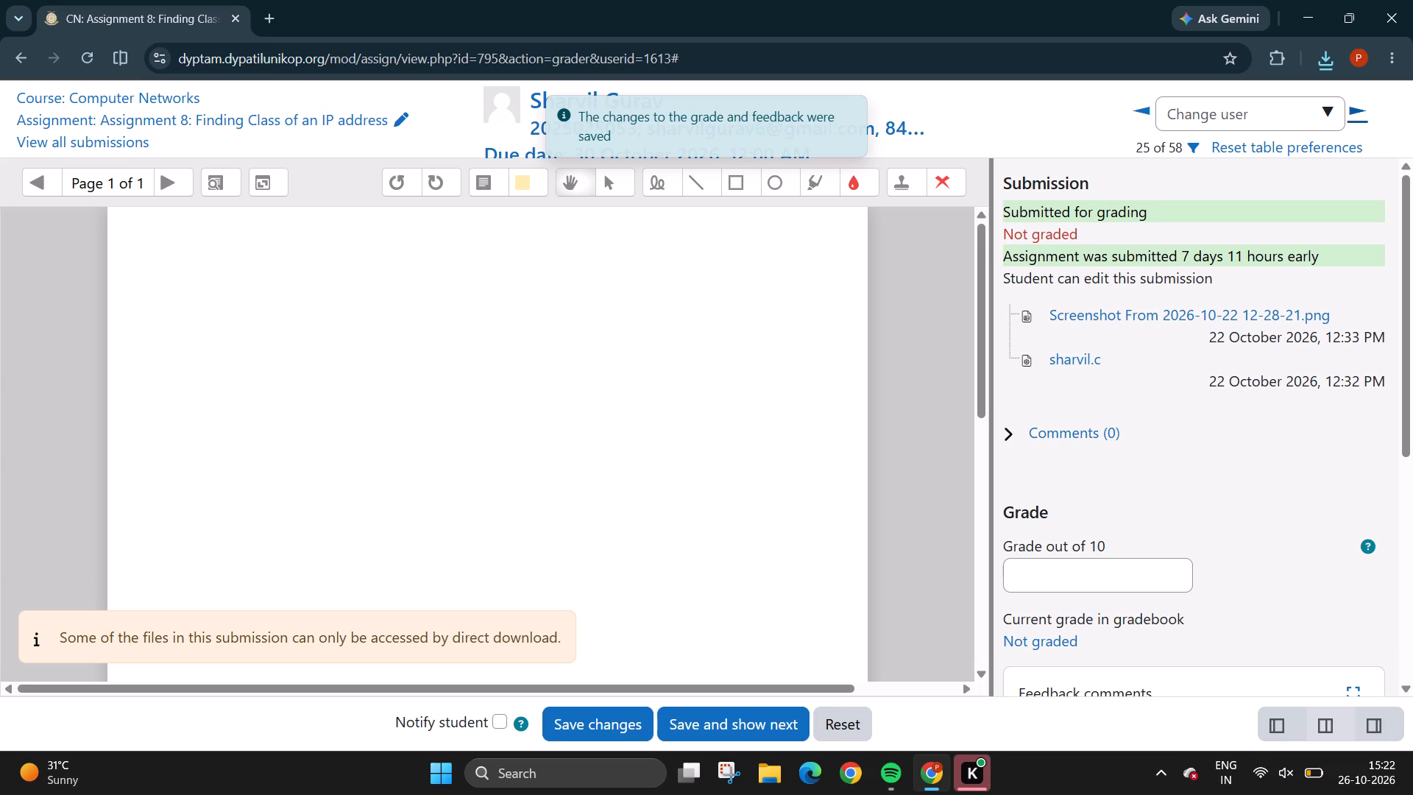
Leave the Assignment 8 grading and return to the Computer Networks Lab section page.
left_click(393, 121)
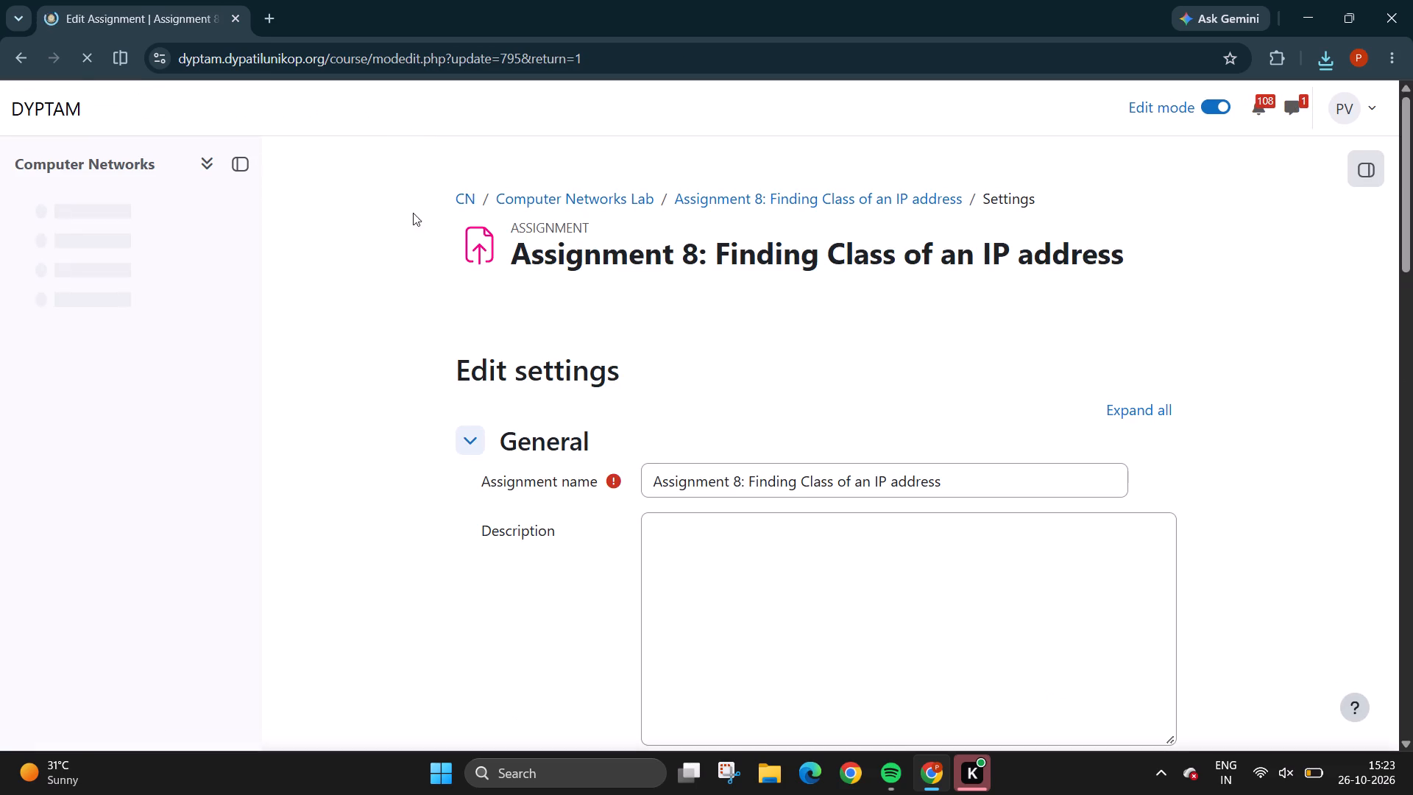
left_click(573, 202)
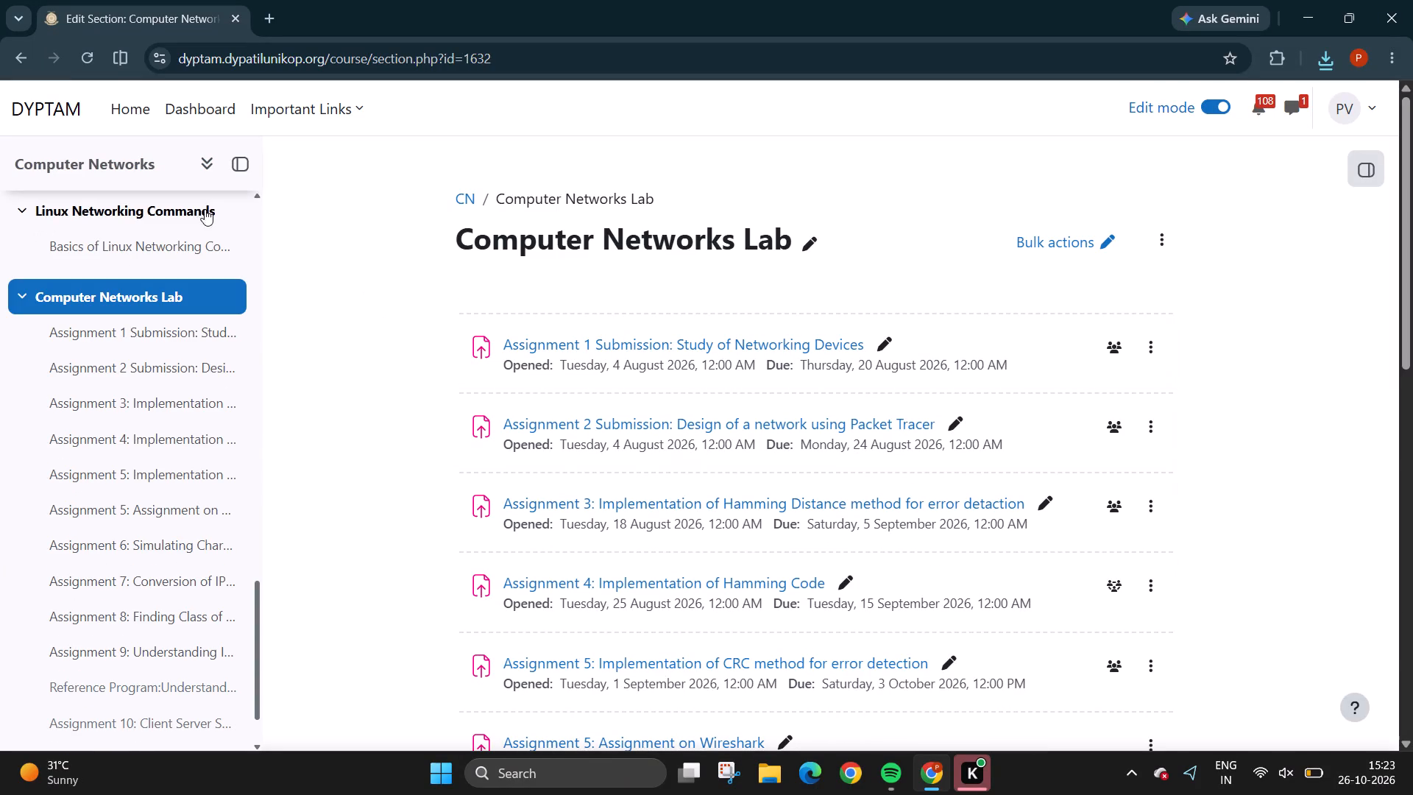
left_click(241, 168)
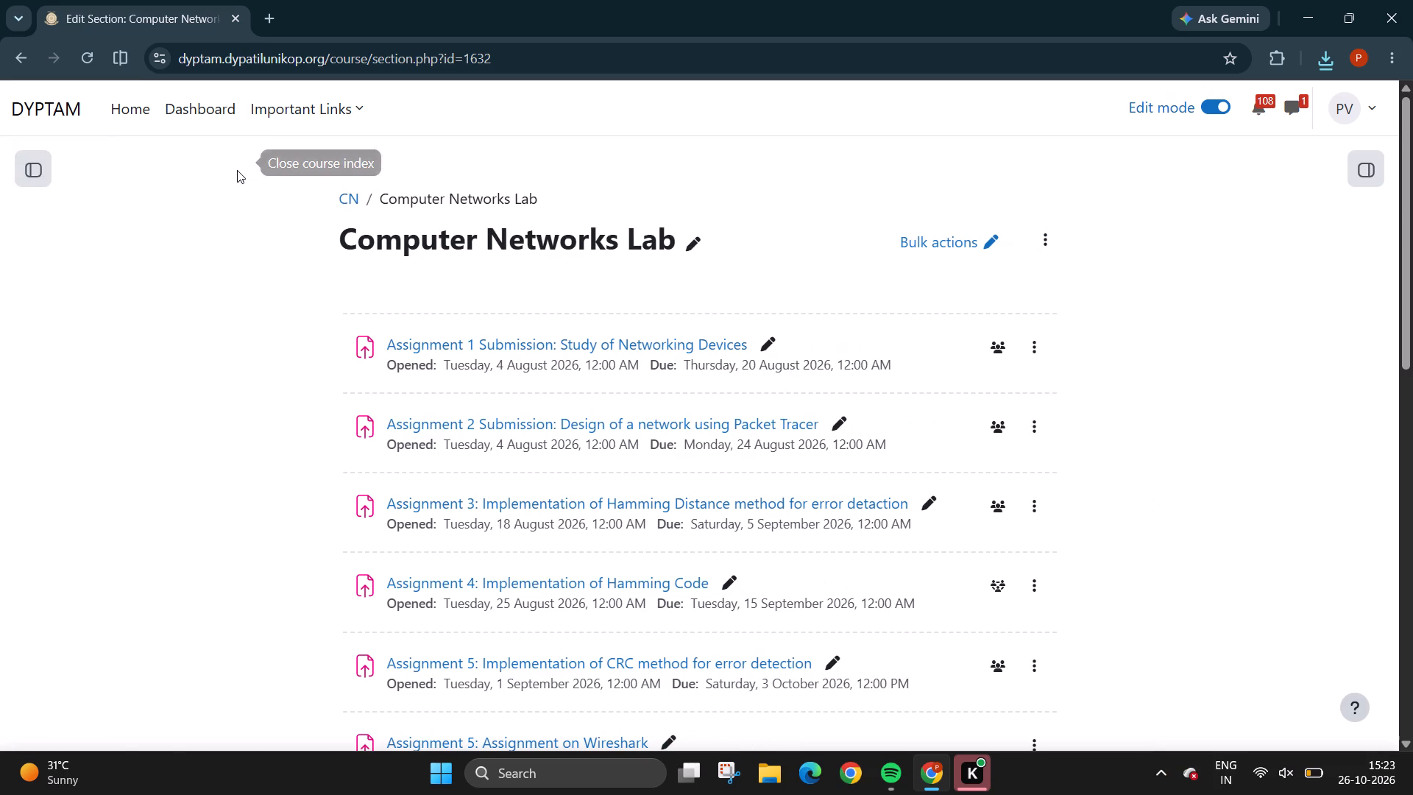
left_click(46, 168)
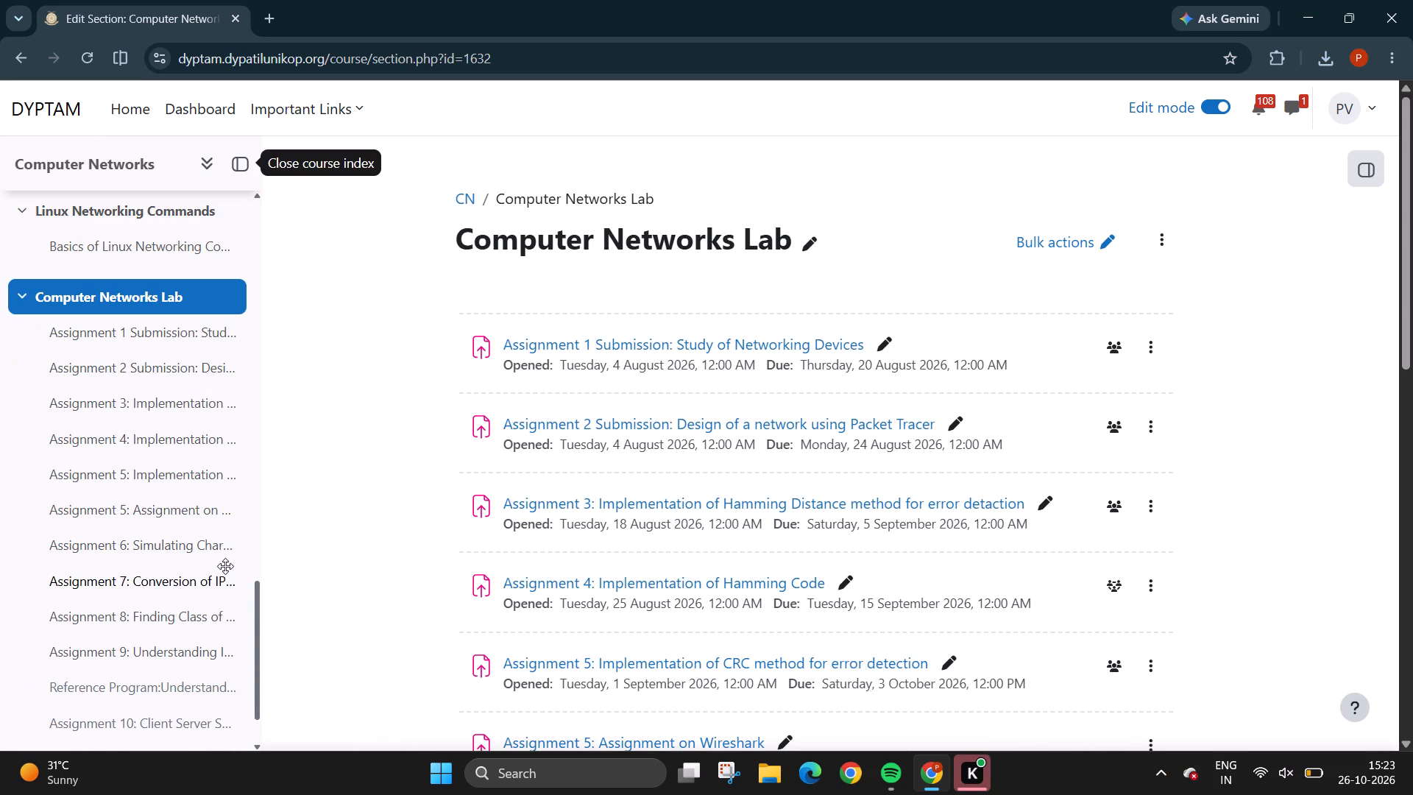
Open Assignment 9: Understanding IP Address and Subnet Mask from the Computer Networks Lab section.
scroll(116, 505, "down", 3)
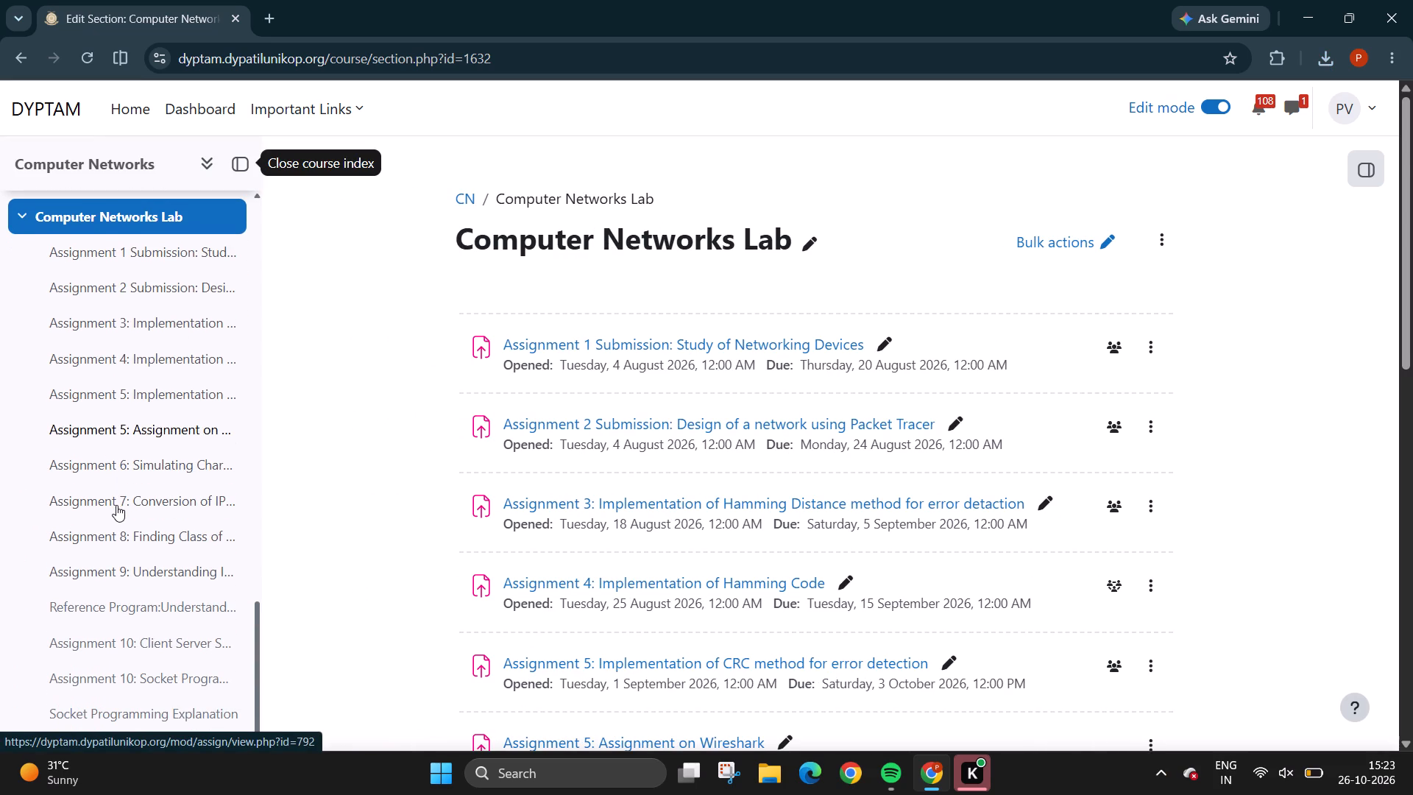
scroll(116, 505, "down", 2)
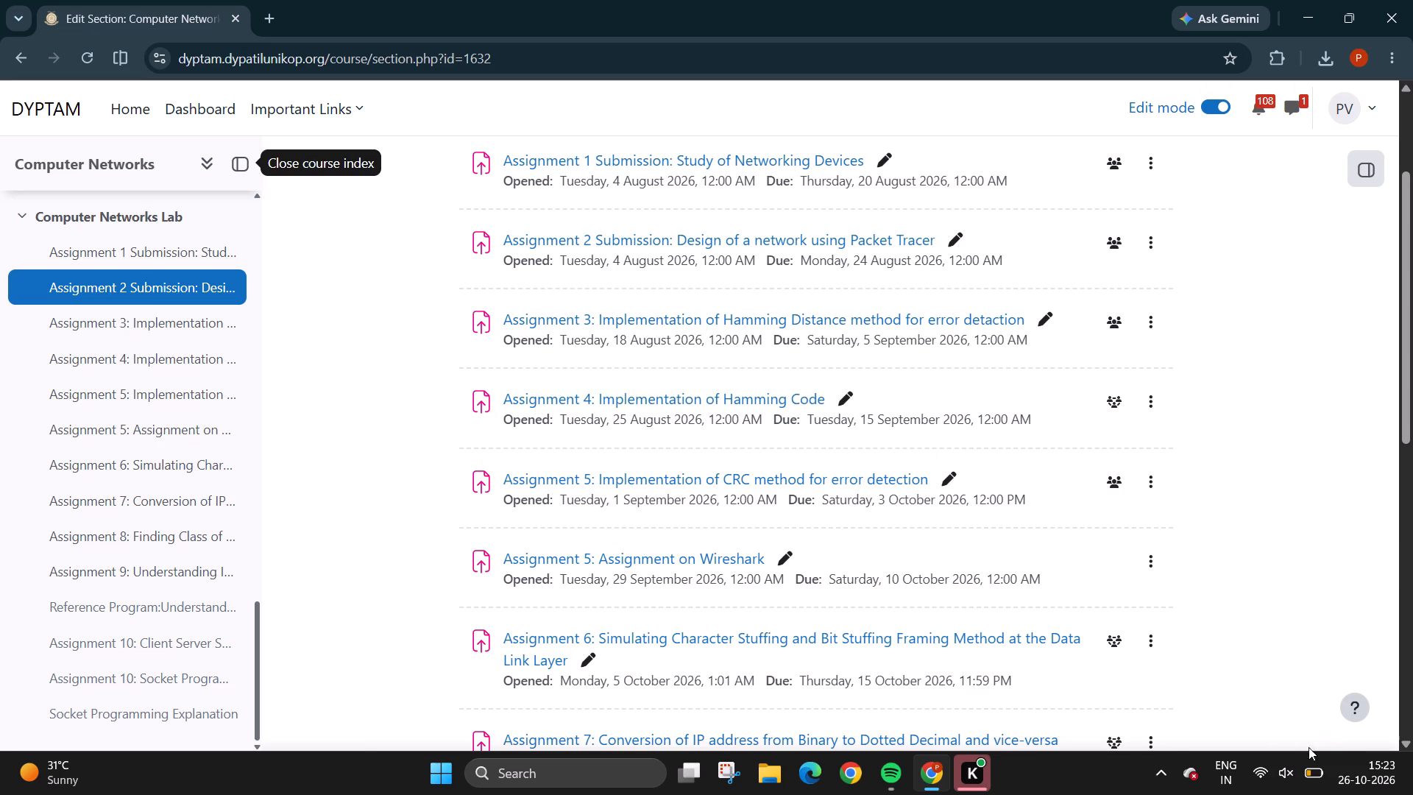
left_click(394, 721)
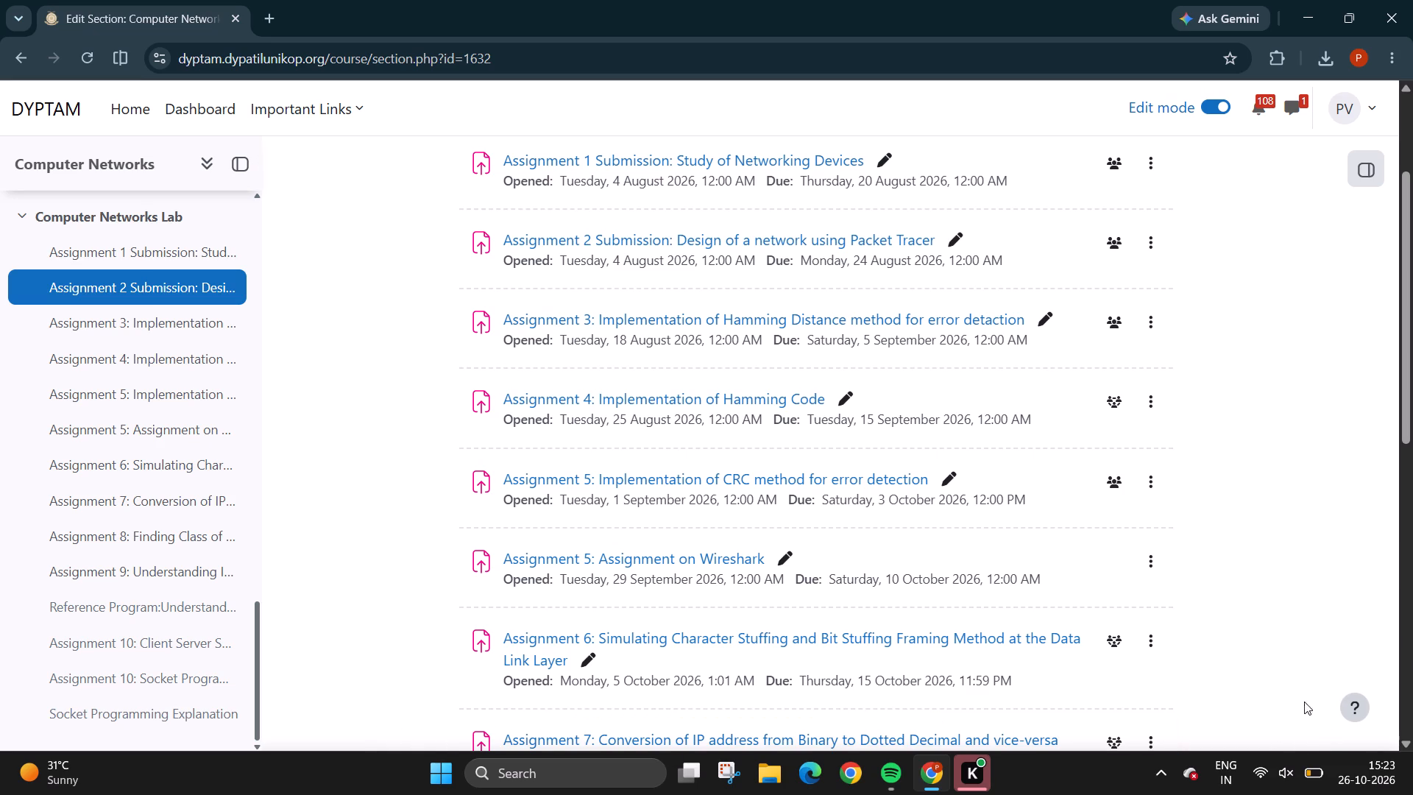
left_click(1342, 694)
scroll(176, 554, "down", 2)
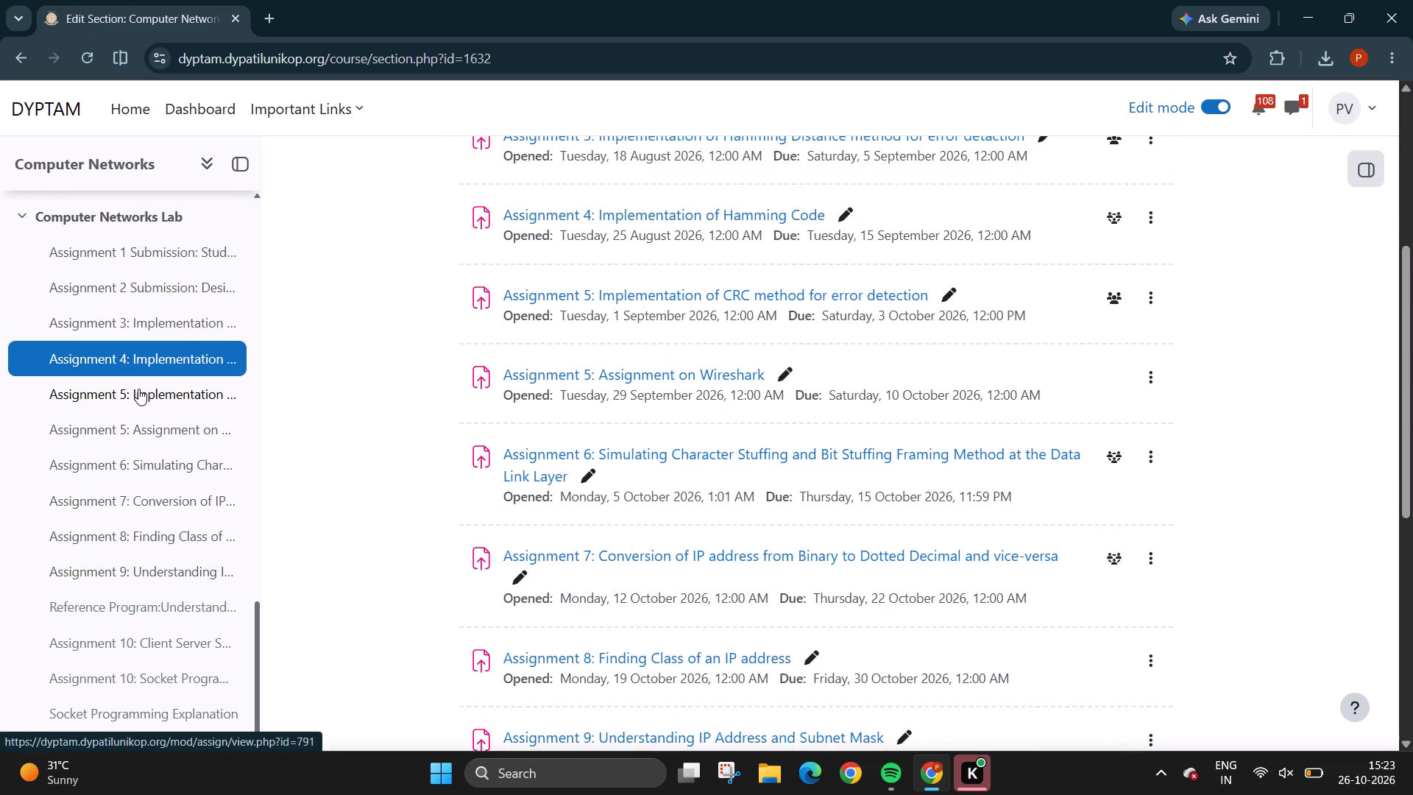
scroll(138, 389, "down", 6)
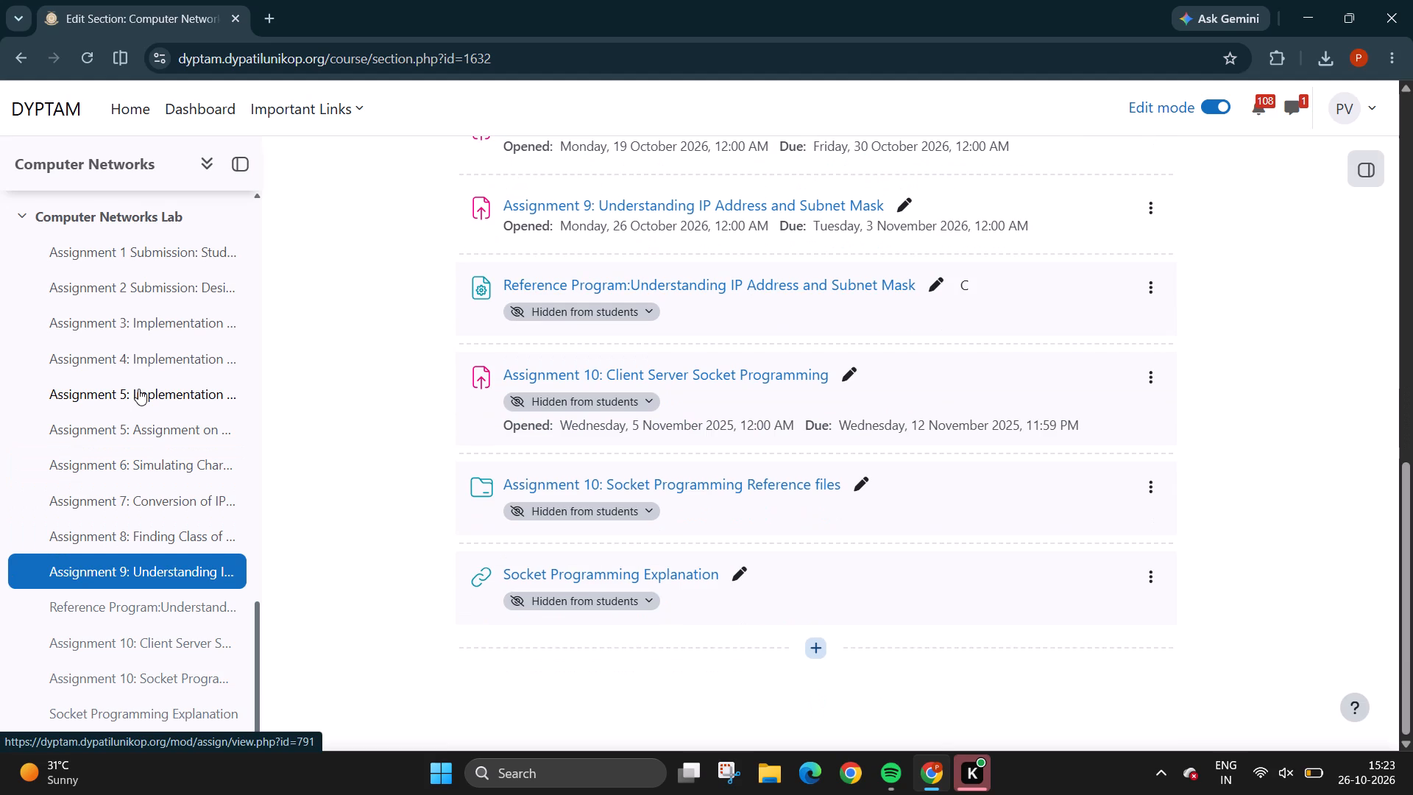
scroll(138, 389, "up", 2)
left_click(676, 207)
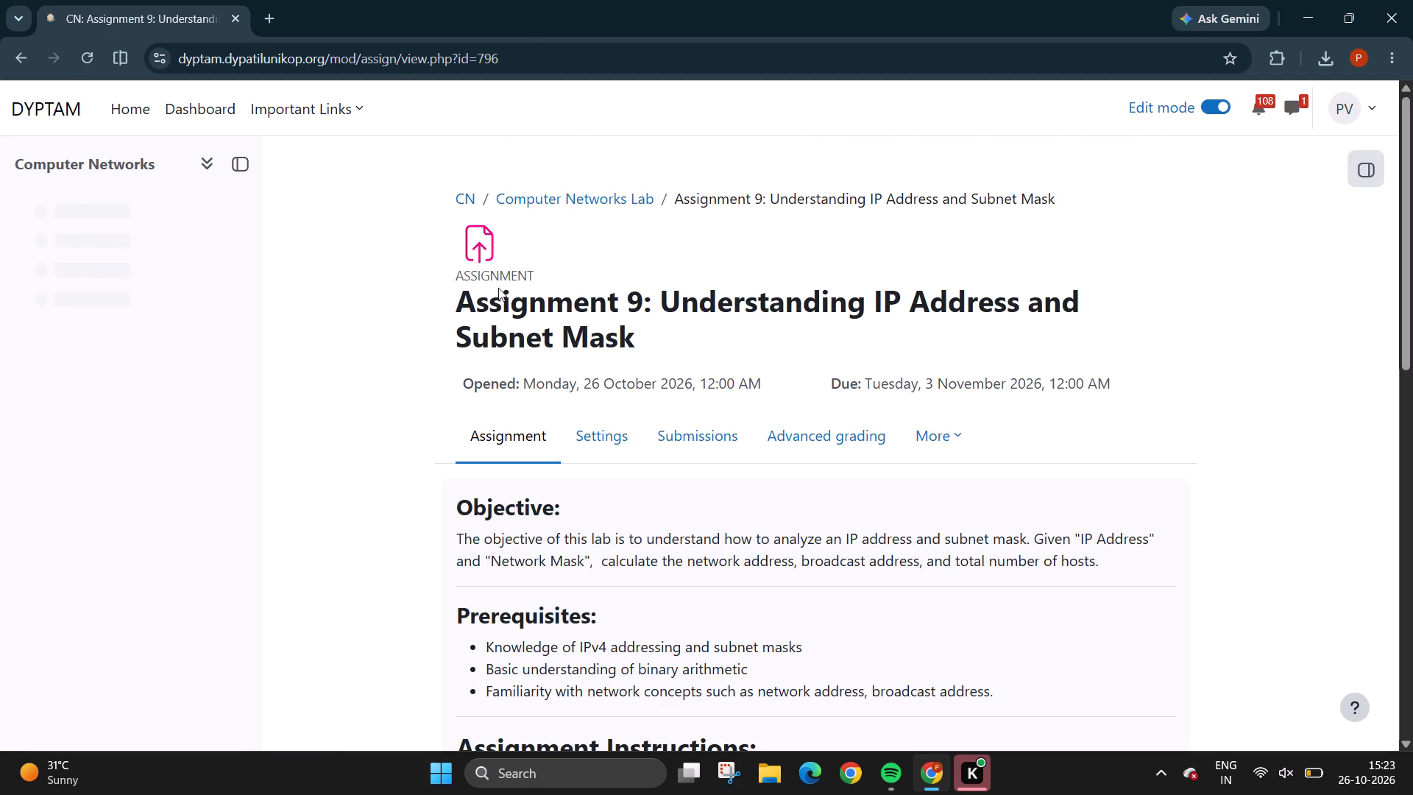
Open the grading view for Assignment 9's submissions.
scroll(506, 383, "down", 5)
scroll(449, 600, "down", 3)
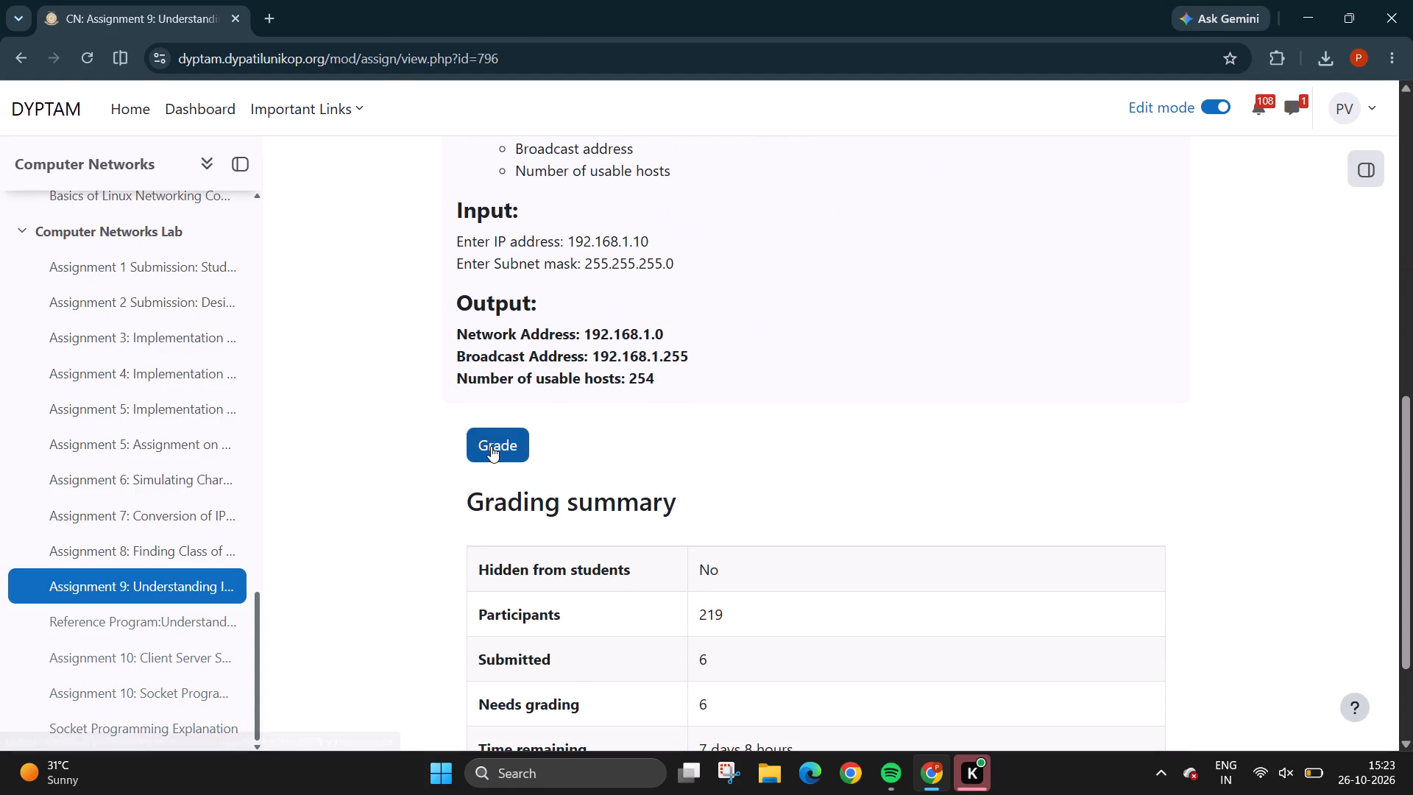
scroll(759, 502, "down", 3)
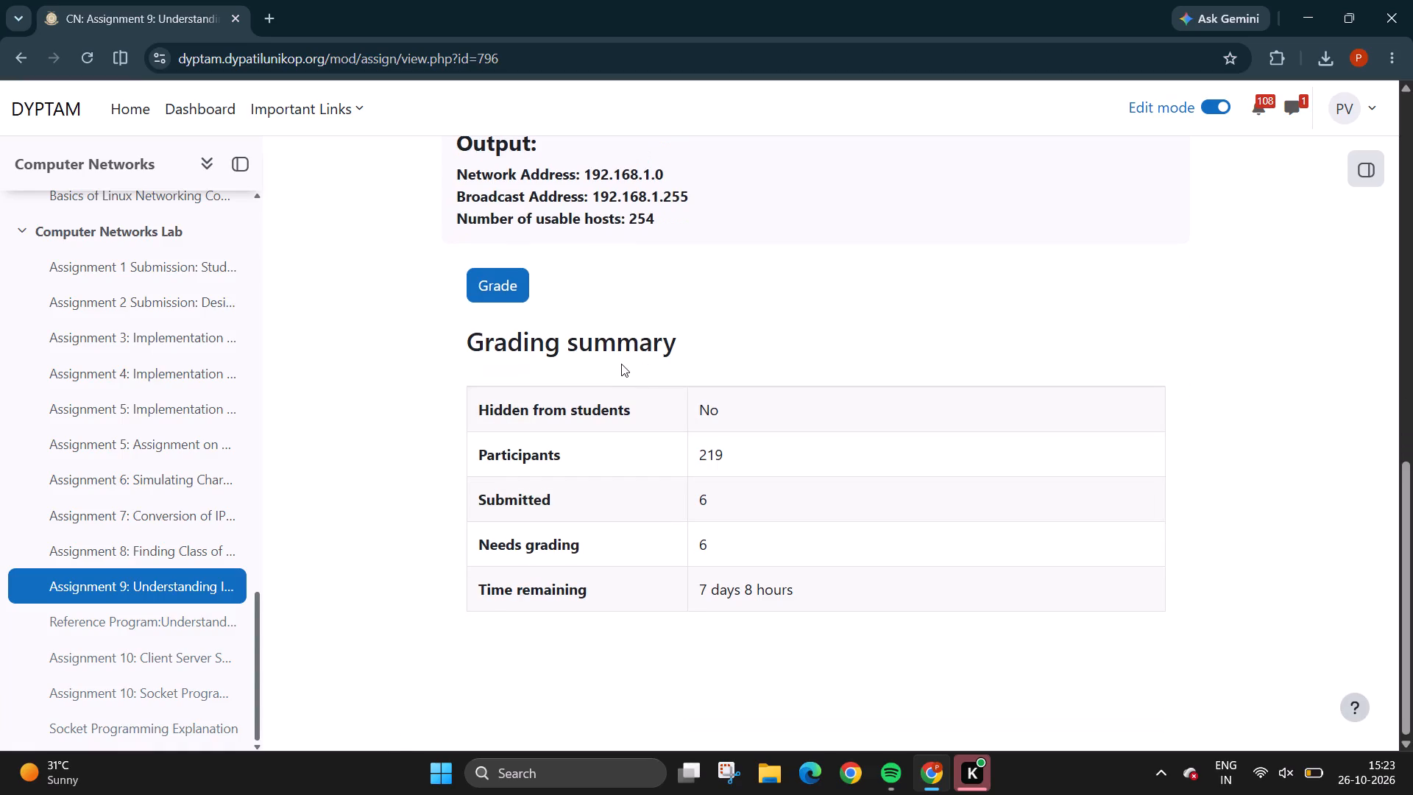
left_click(508, 280)
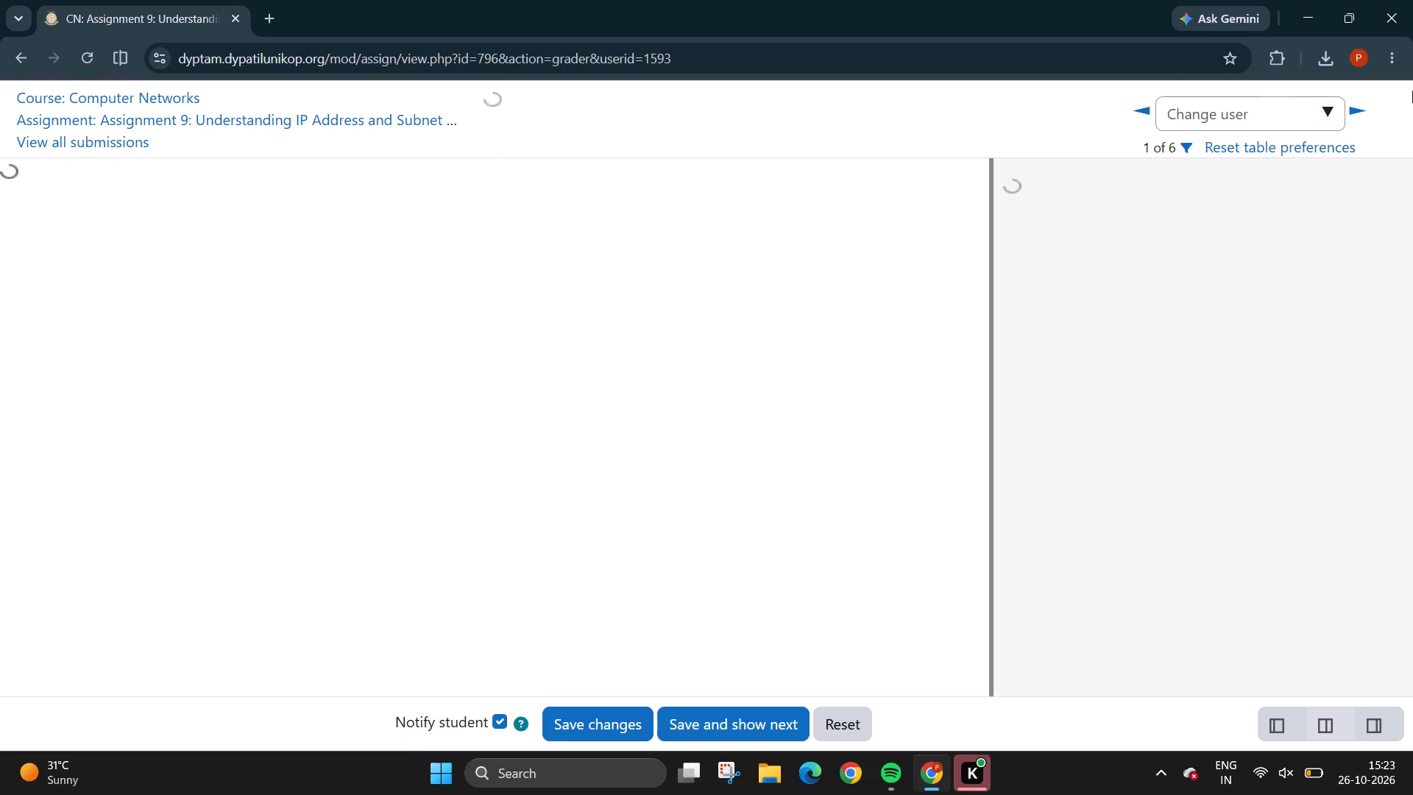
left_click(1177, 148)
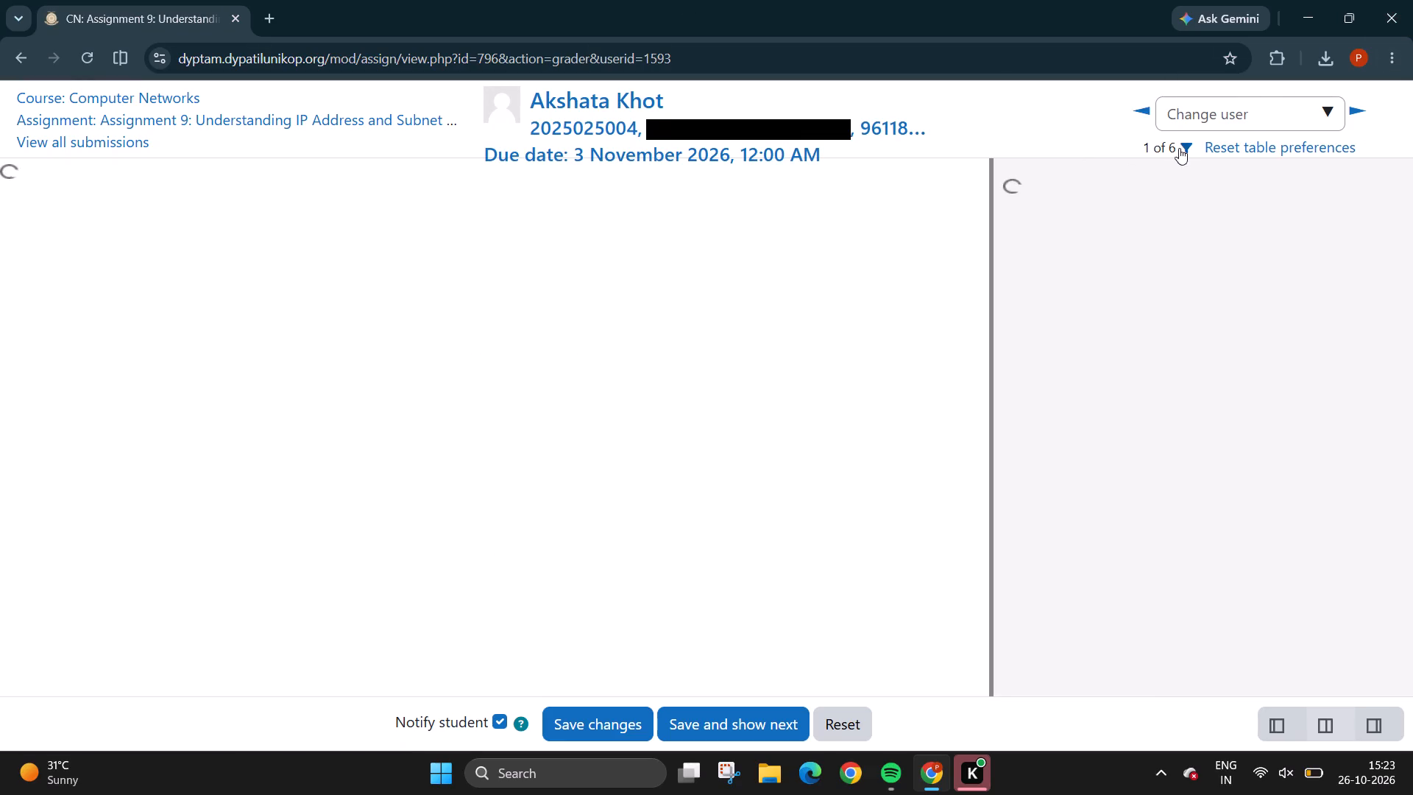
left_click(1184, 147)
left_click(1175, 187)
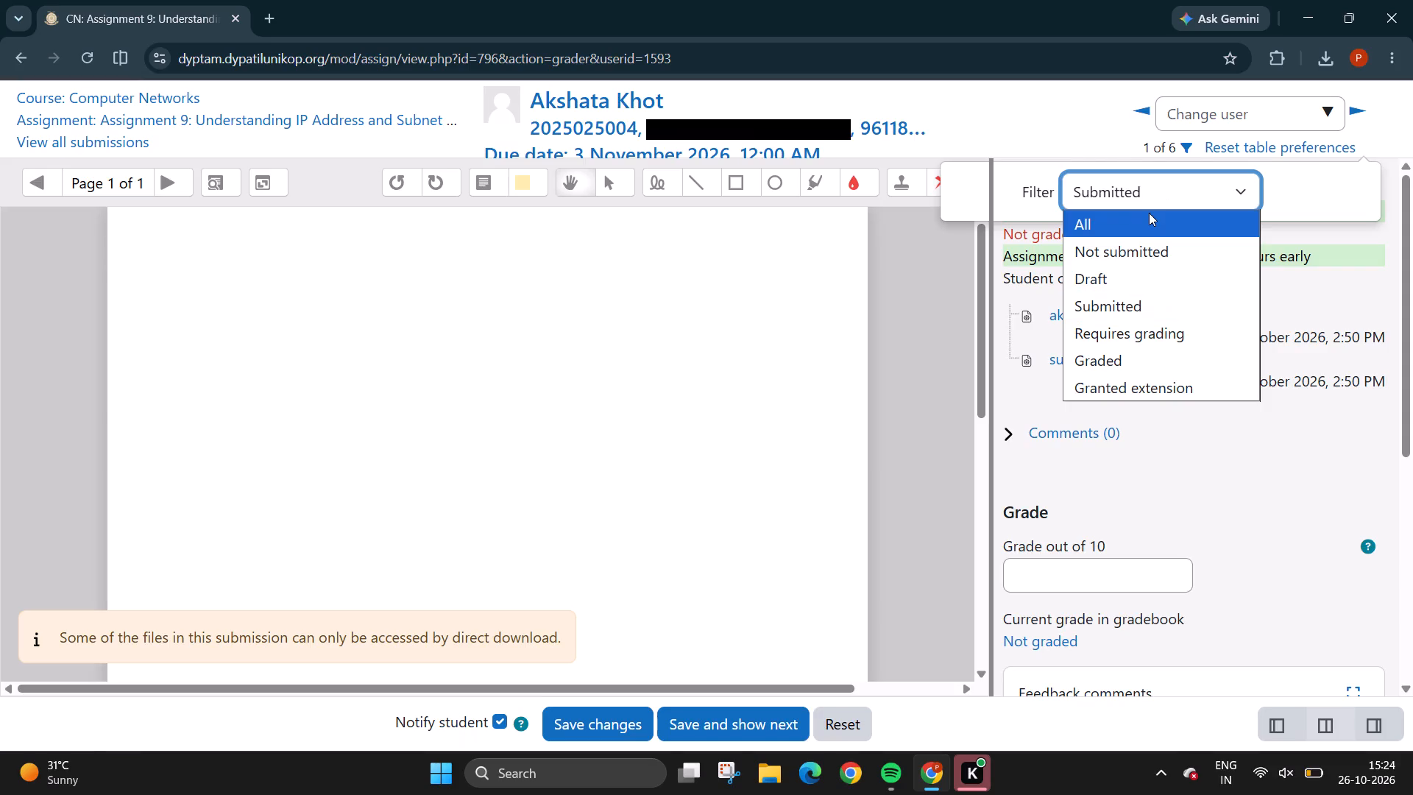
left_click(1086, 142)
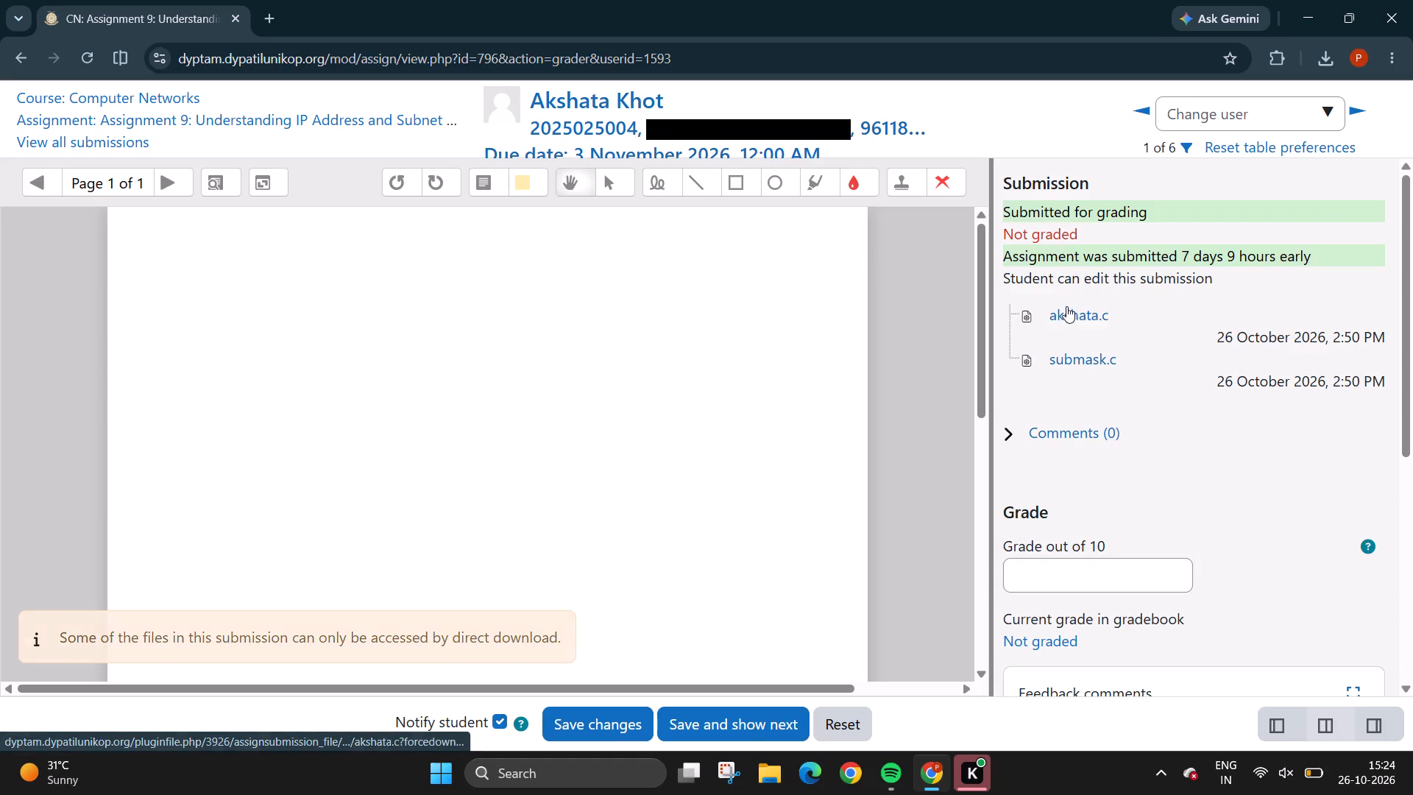
Download submask.c from the first Assignment 9 submission, open it in Visual Studio Code, and return to the grading page.
left_click(1086, 363)
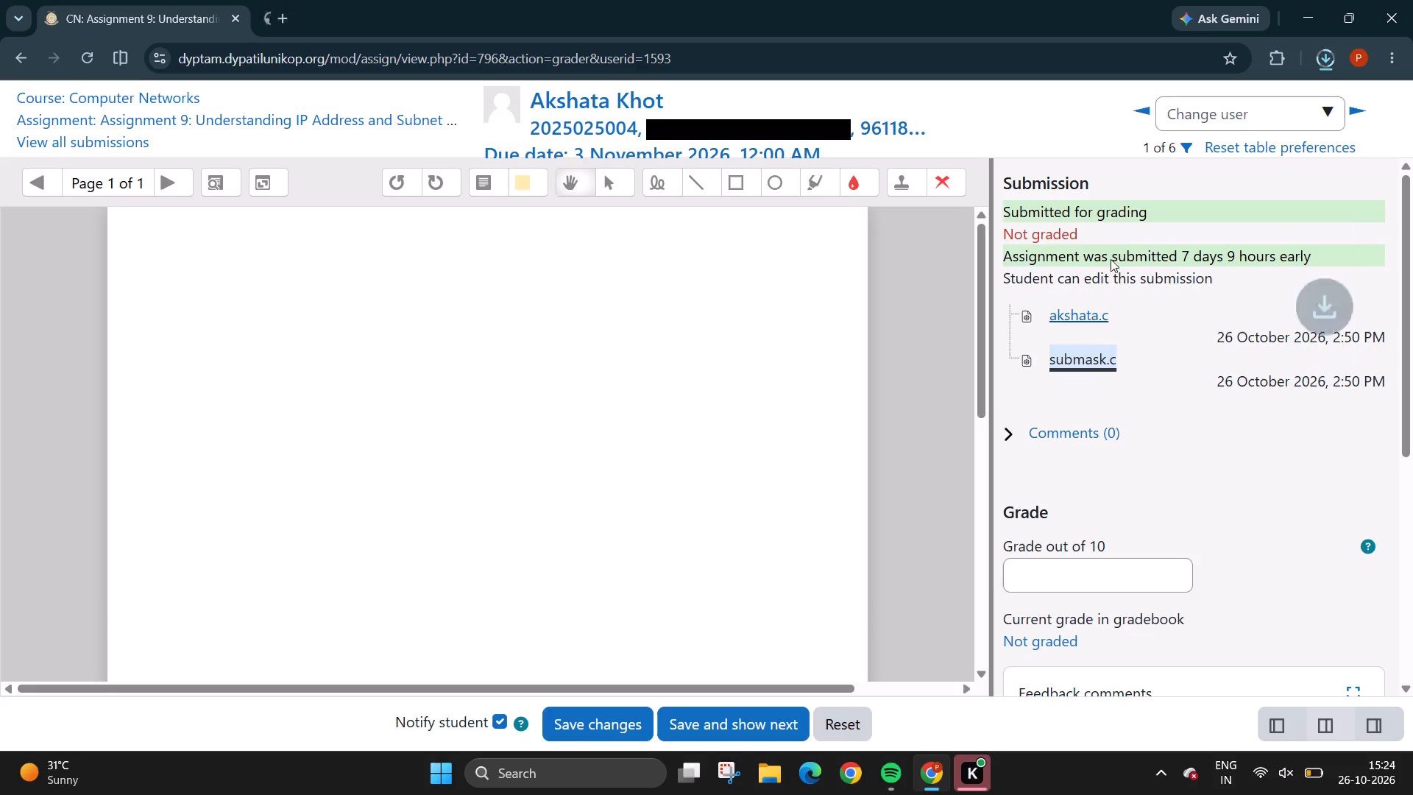
left_click(1232, 104)
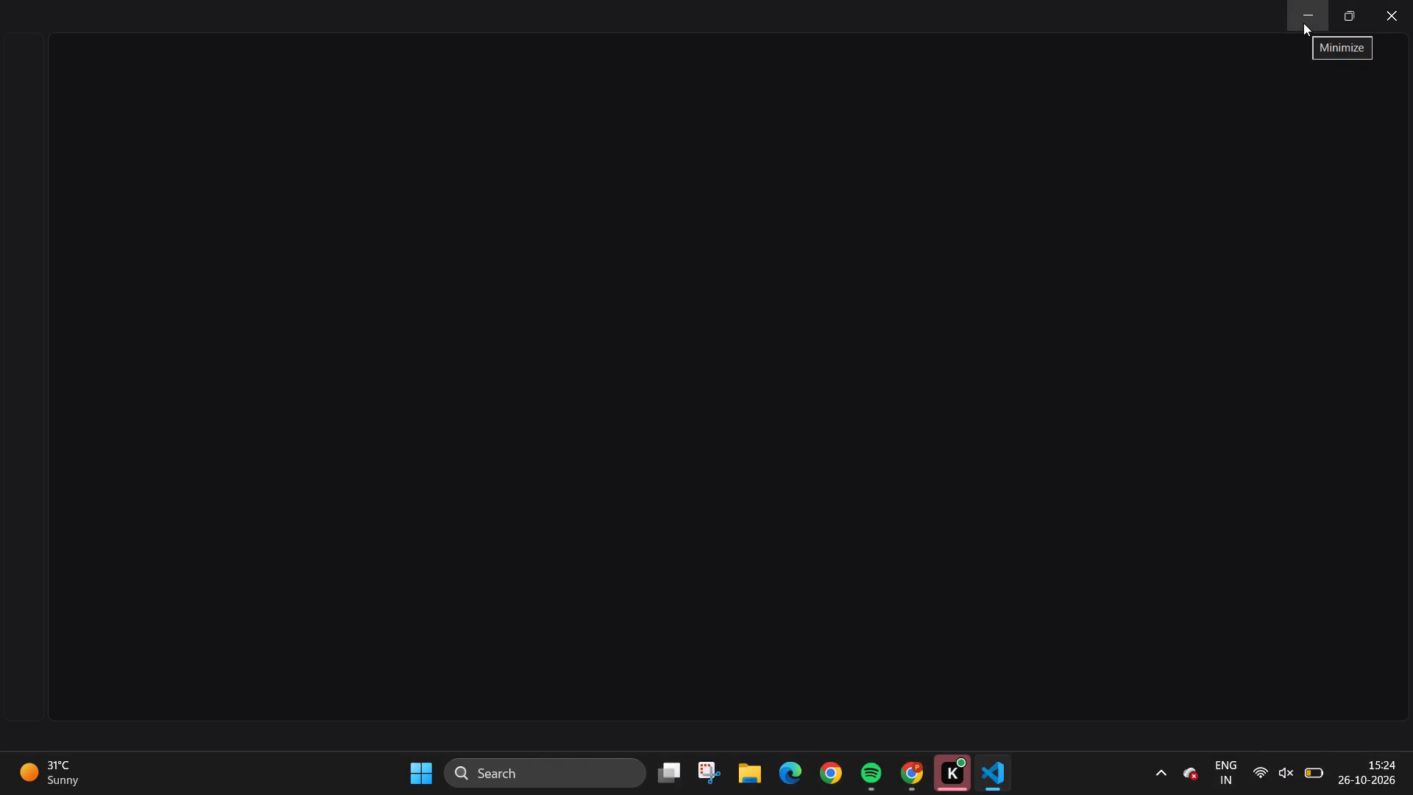
left_click(1303, 23)
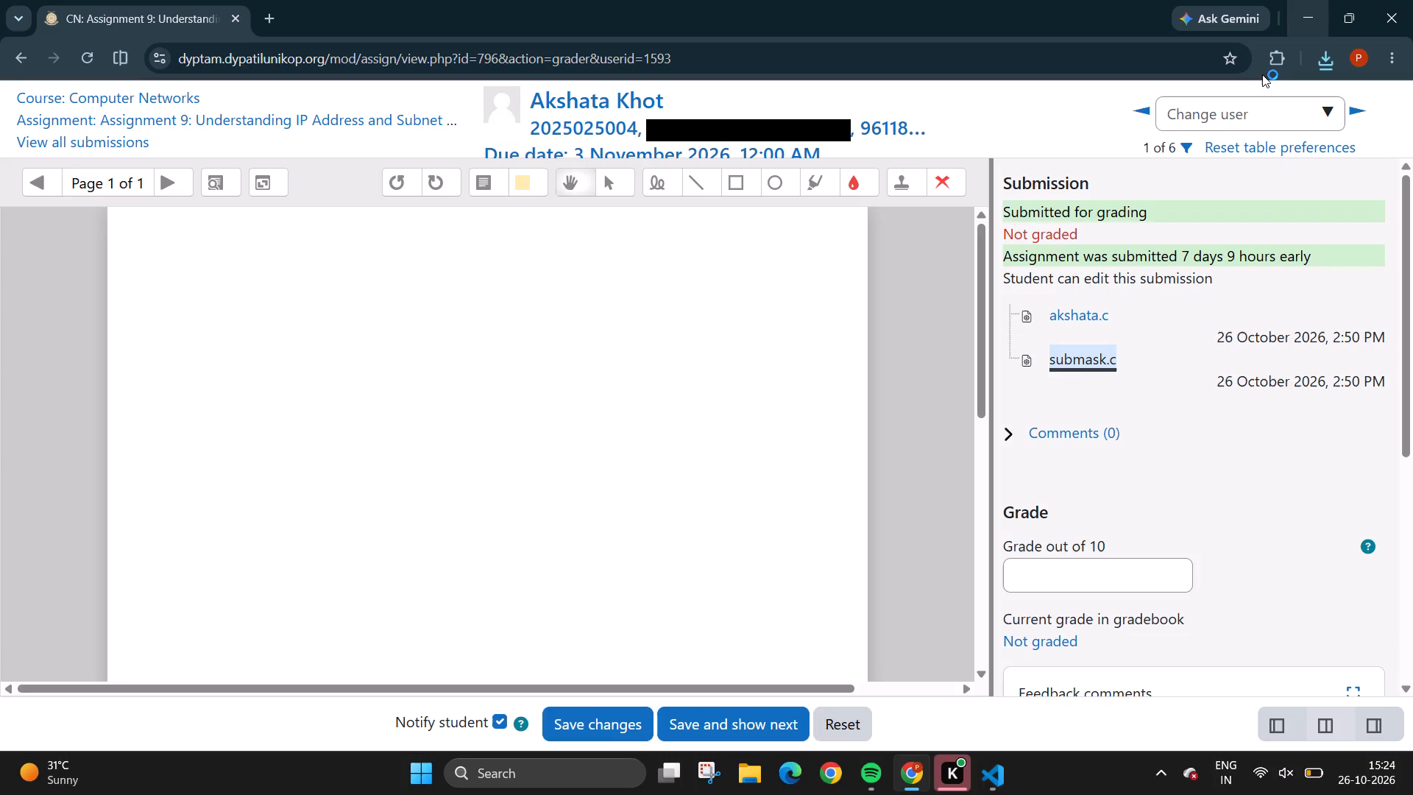
Download akshata.c from the same submission, view it in Visual Studio Code, and close it to return to submask.c.
left_click(1079, 311)
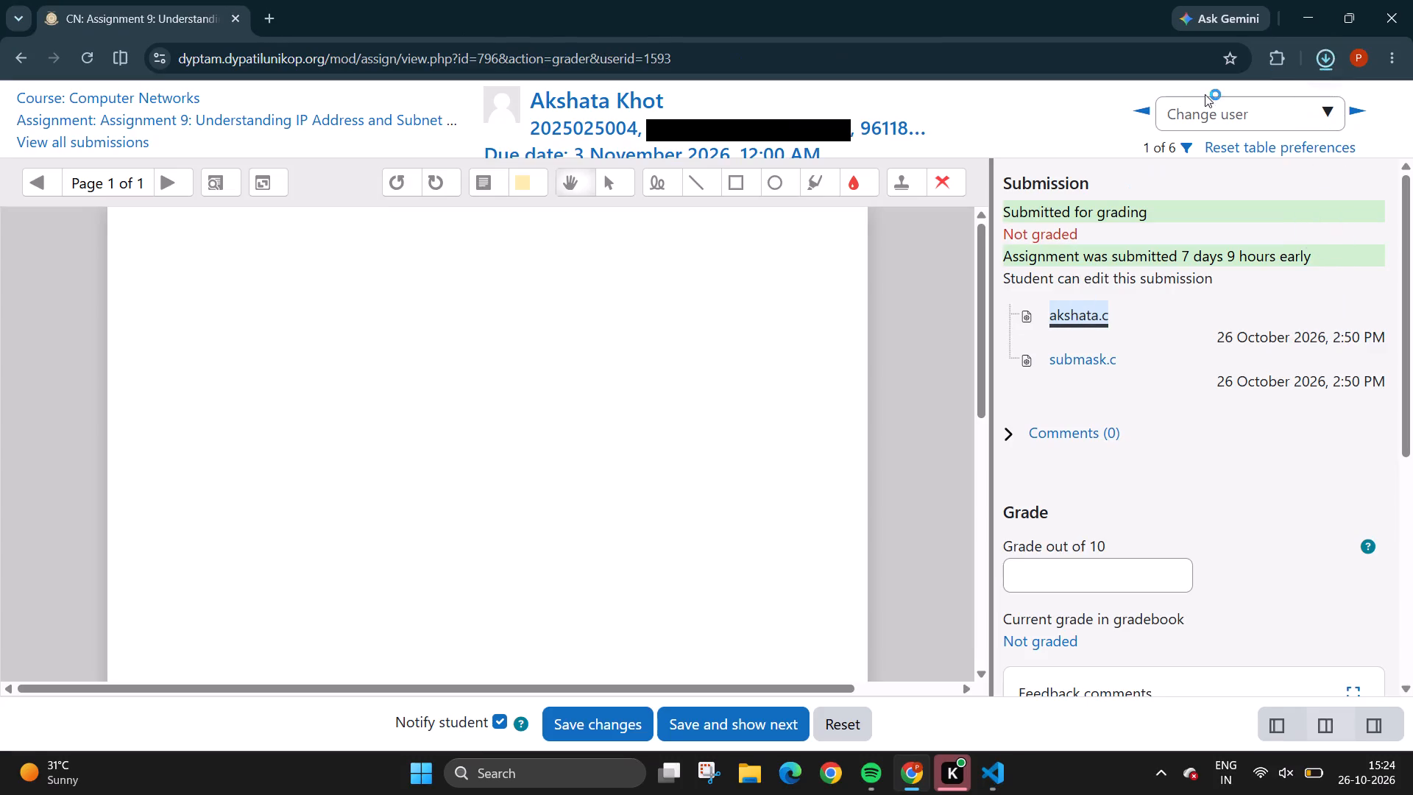
left_click(1356, 55)
left_click(1321, 58)
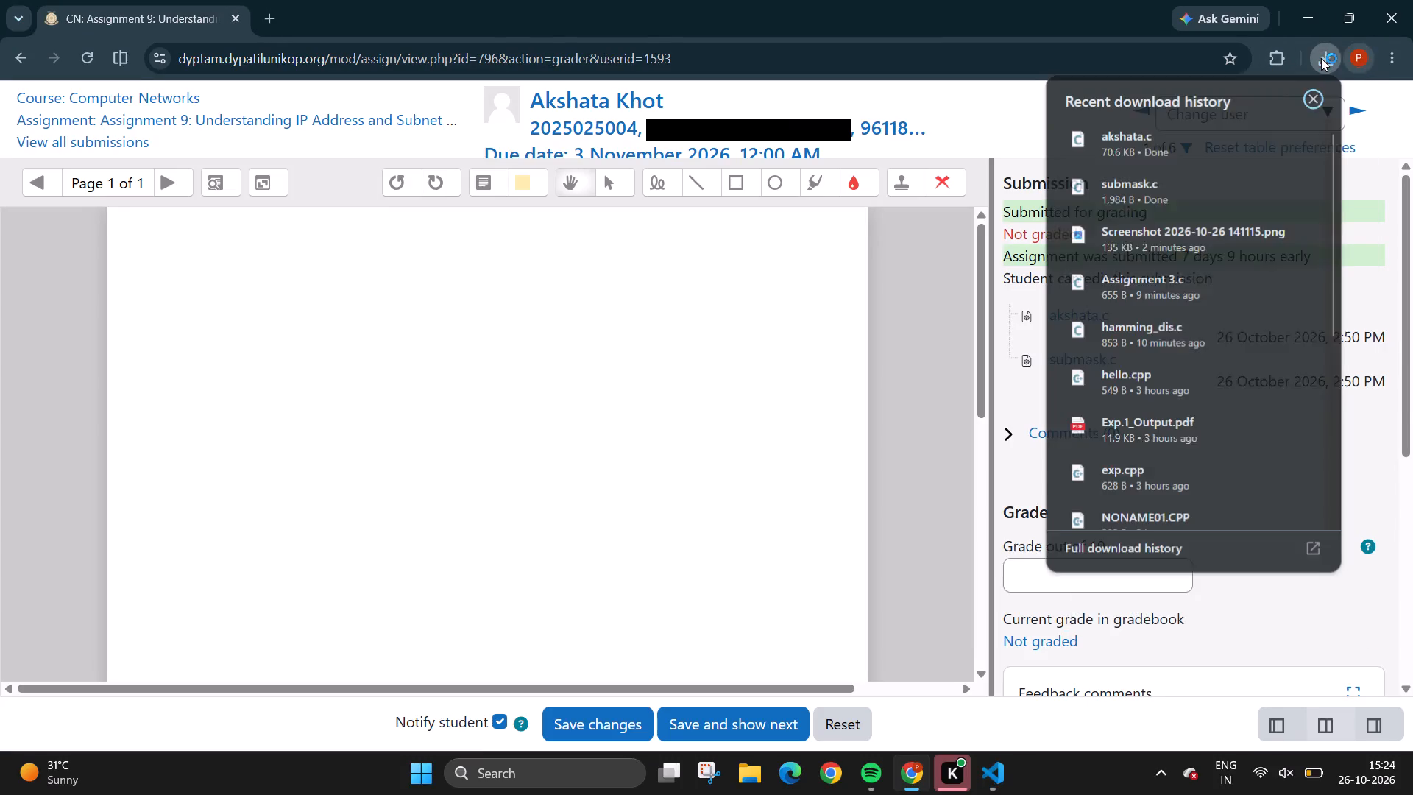
left_click(1178, 131)
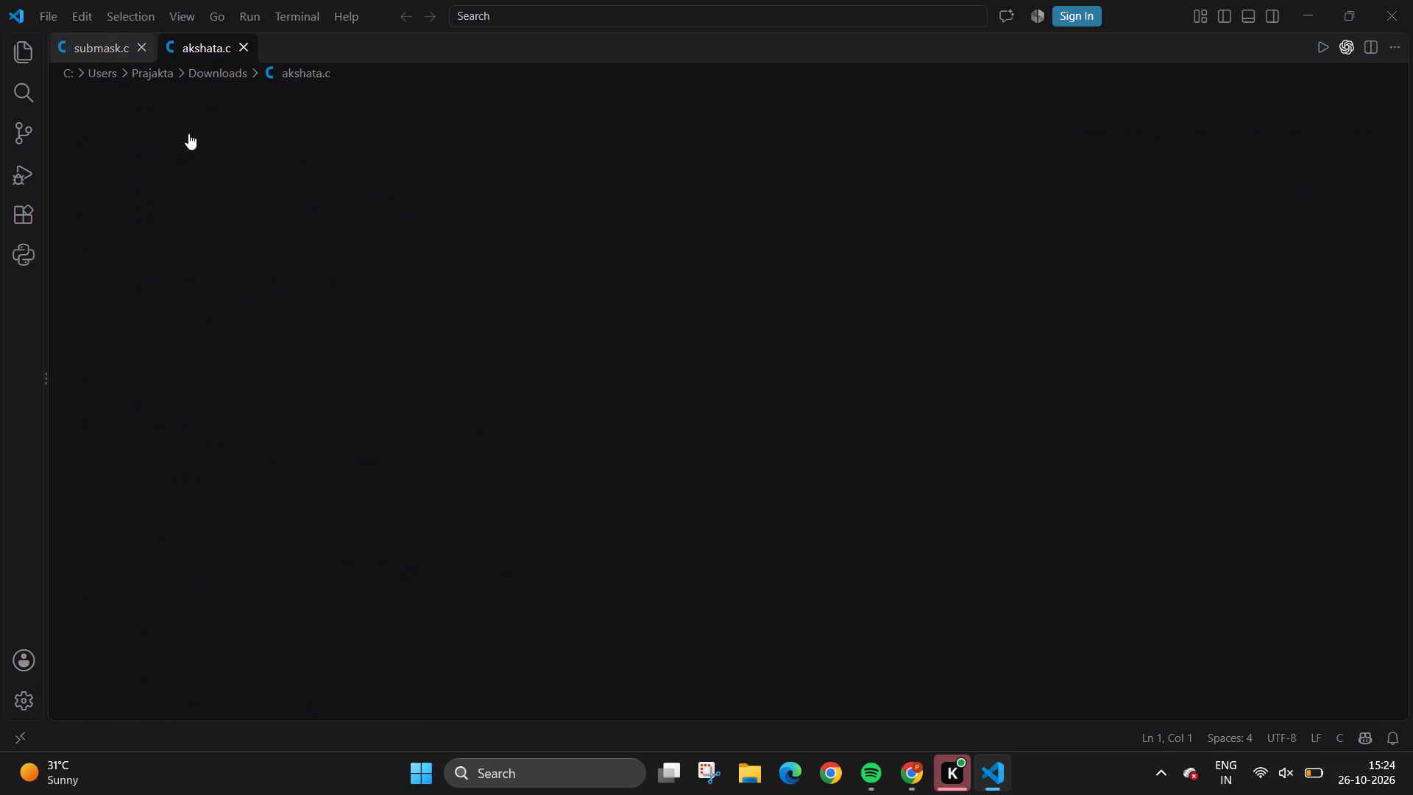
scroll(266, 354, "down", 2)
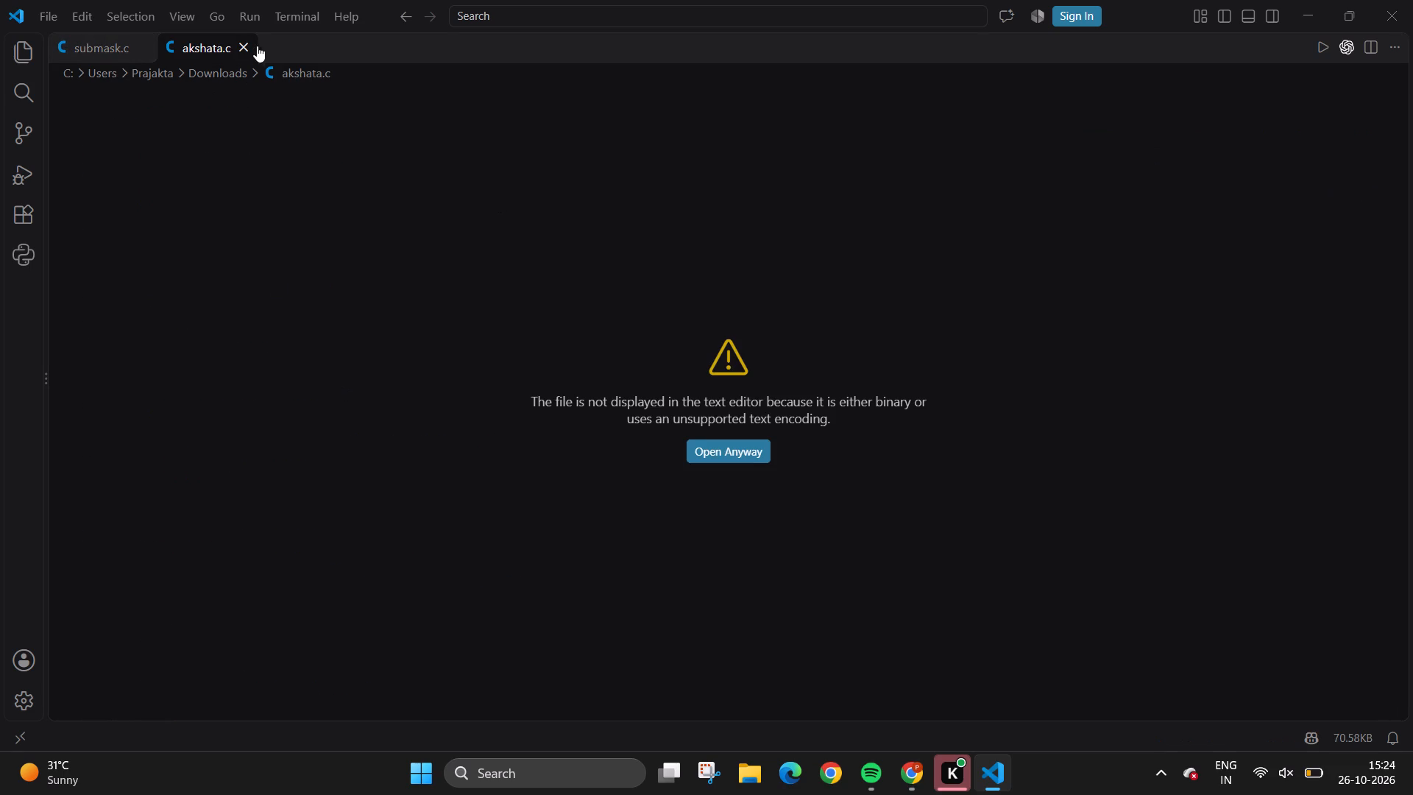
left_click(238, 40)
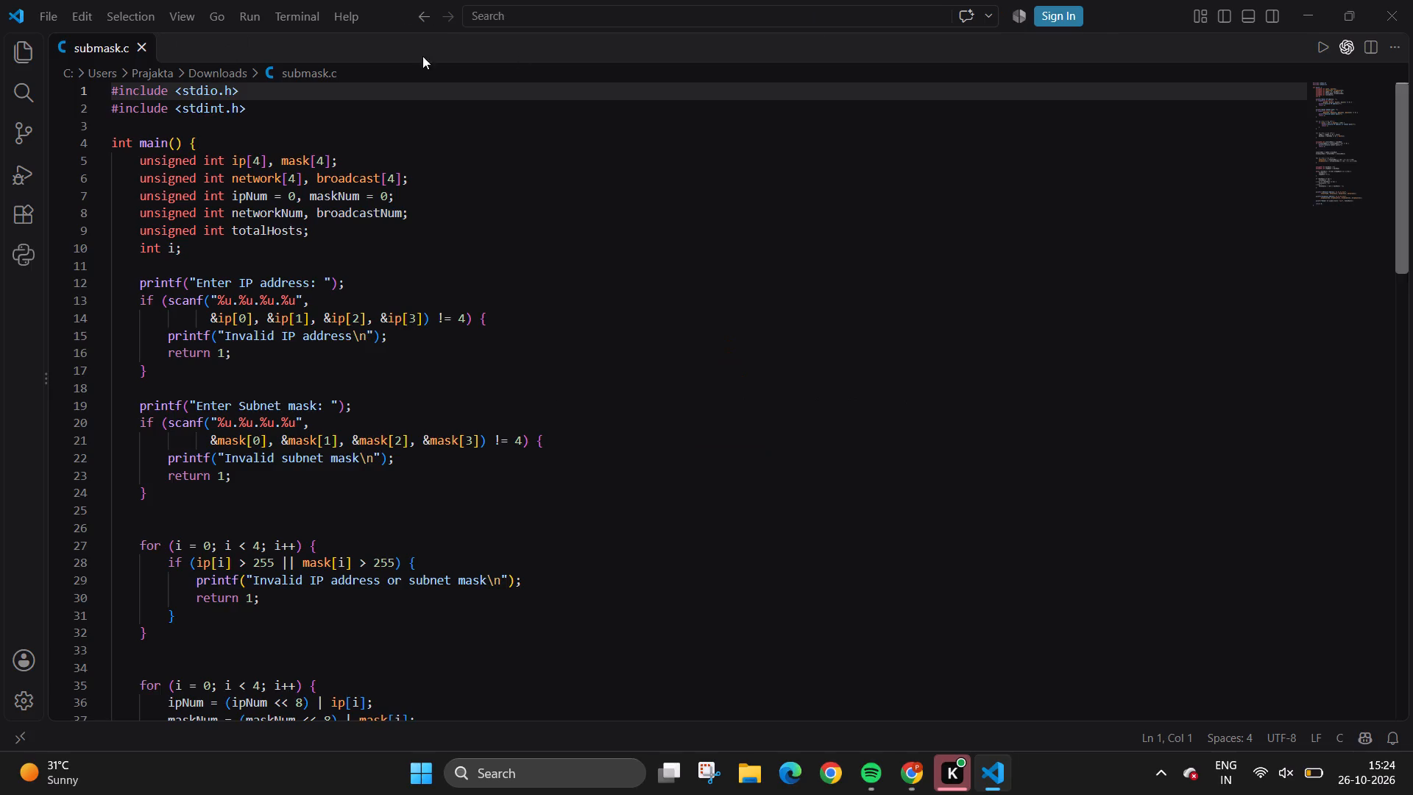
Return to the grading page, download akshata.c again, open it in Visual Studio Code, and close the editor.
left_click(1315, 10)
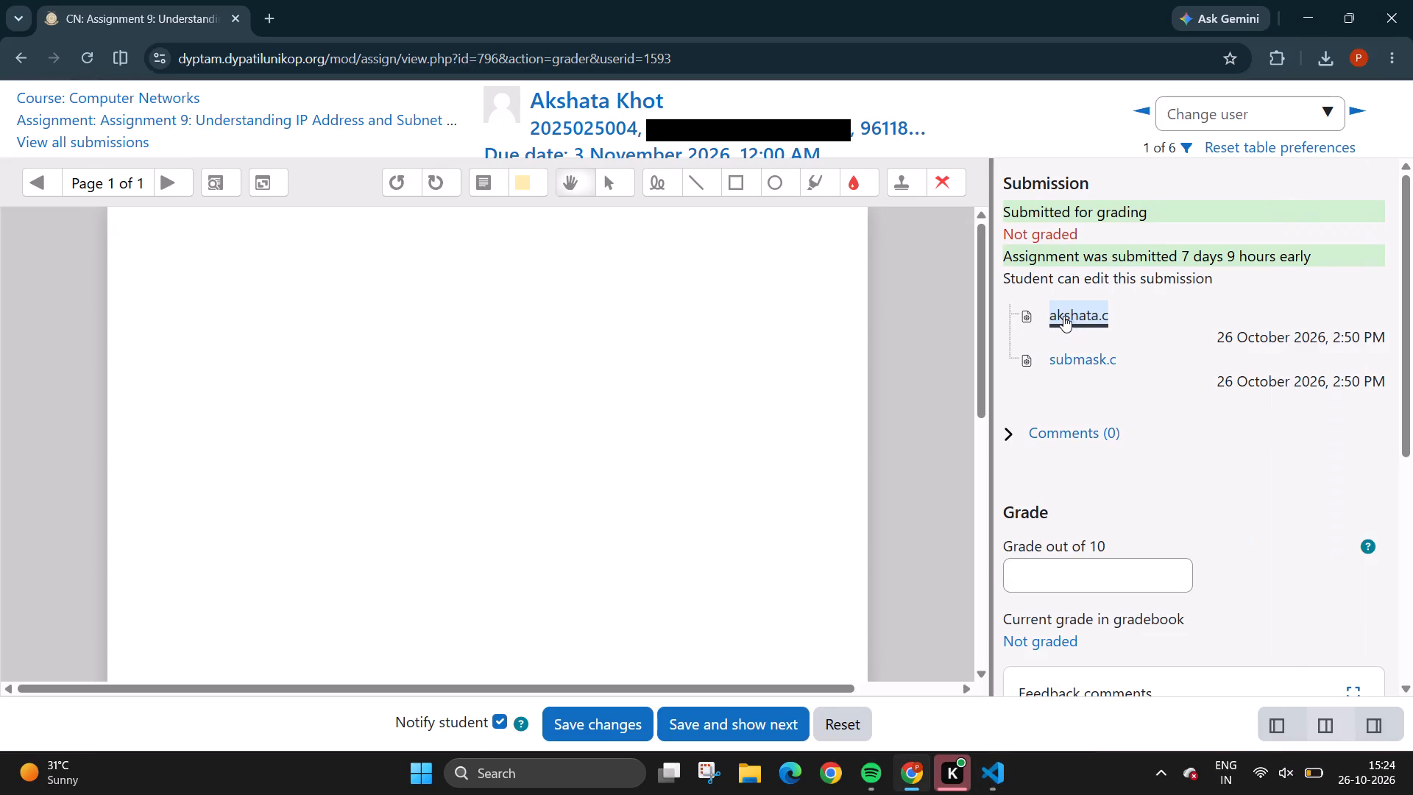
left_click(1065, 315)
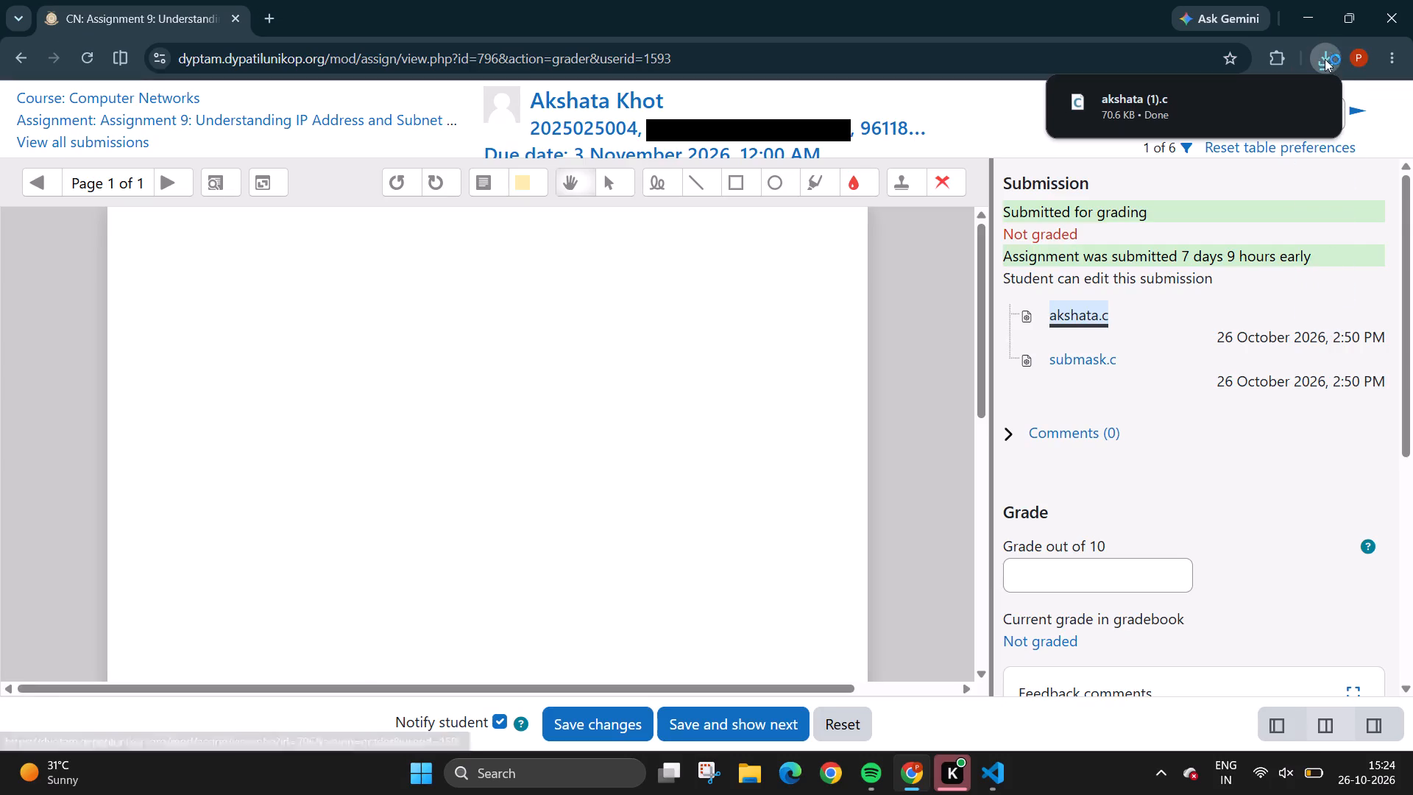
left_click(1242, 98)
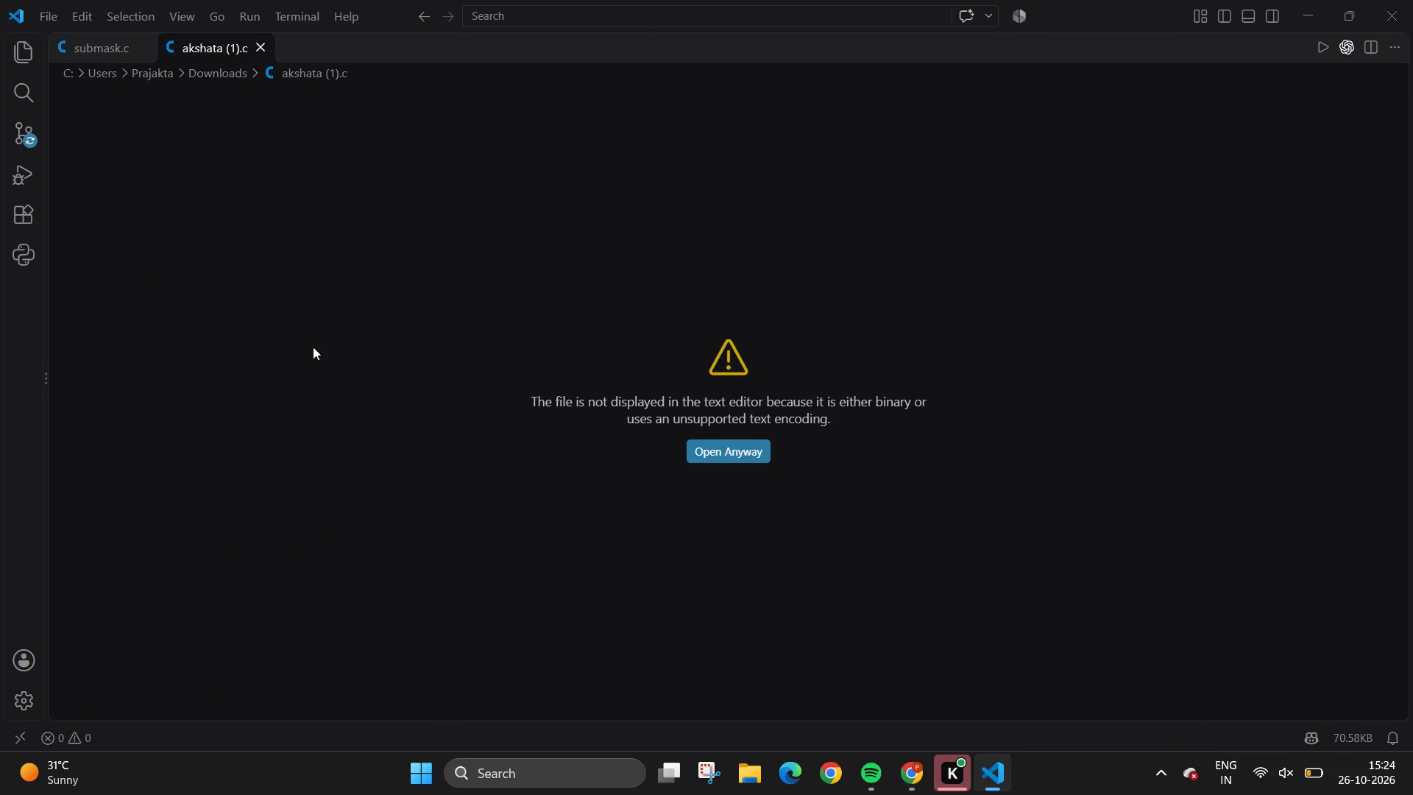
left_click(1412, 0)
left_click(838, 384)
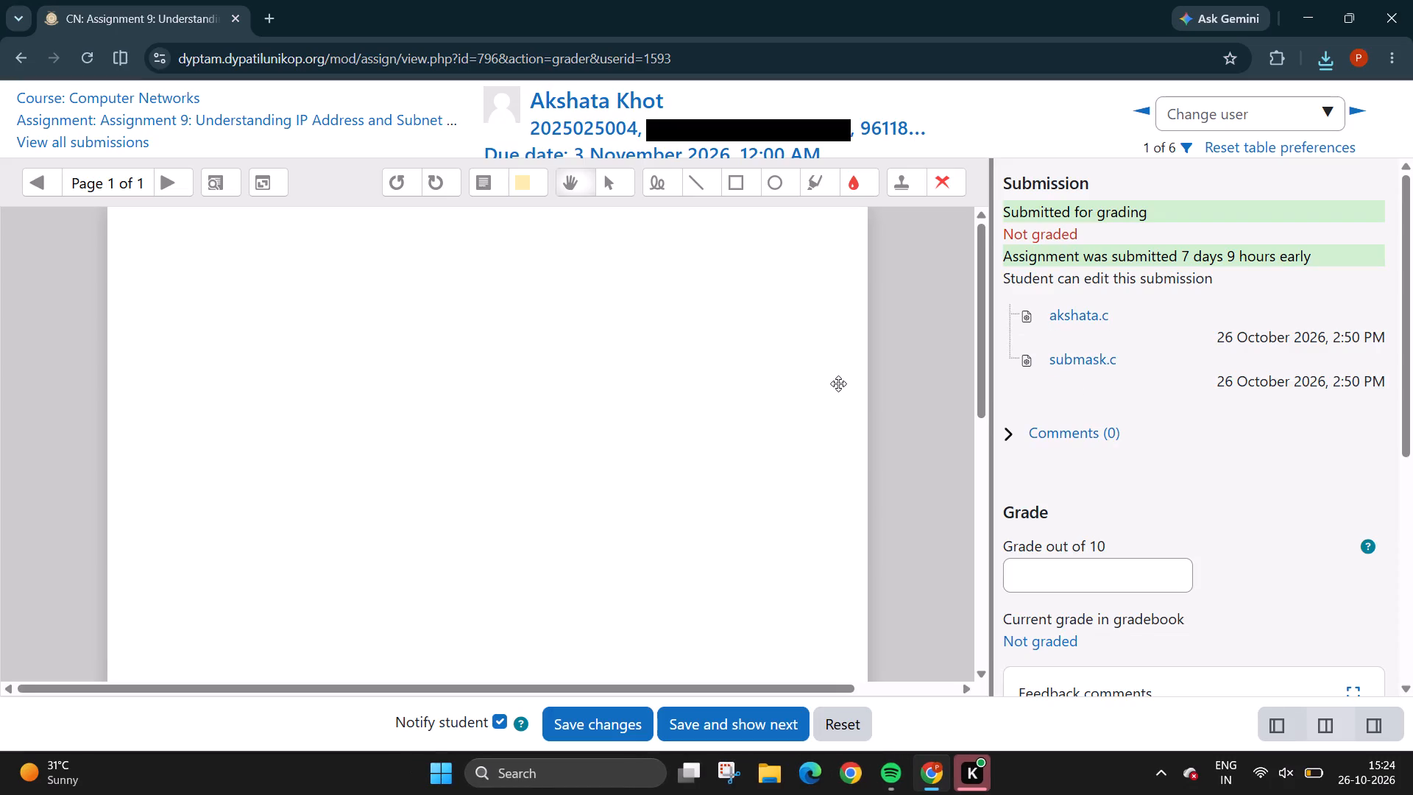
Find the student matching "Alfi" and switch grading to that submission, saving the pending changes.
left_click(1365, 107)
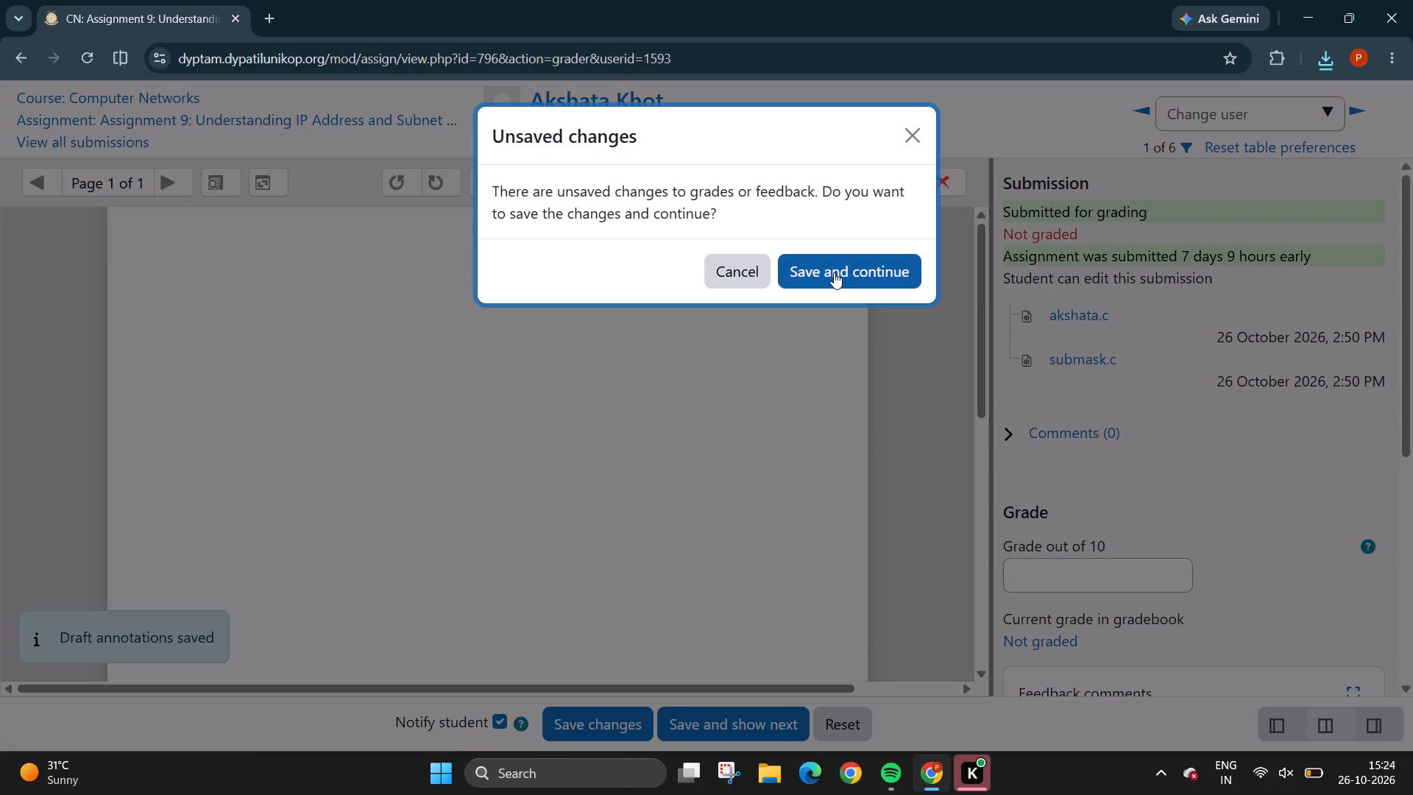
left_click(718, 272)
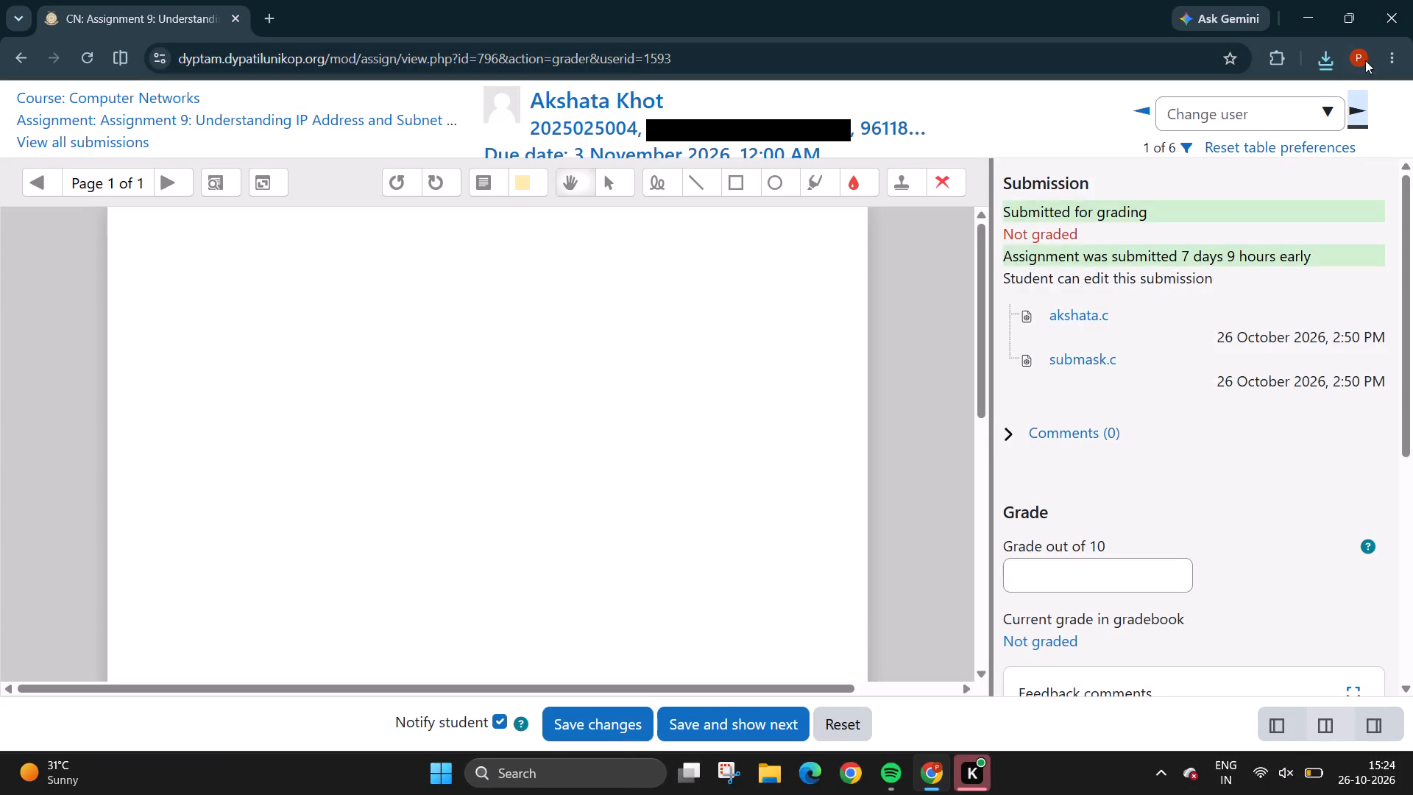
left_click(1250, 119)
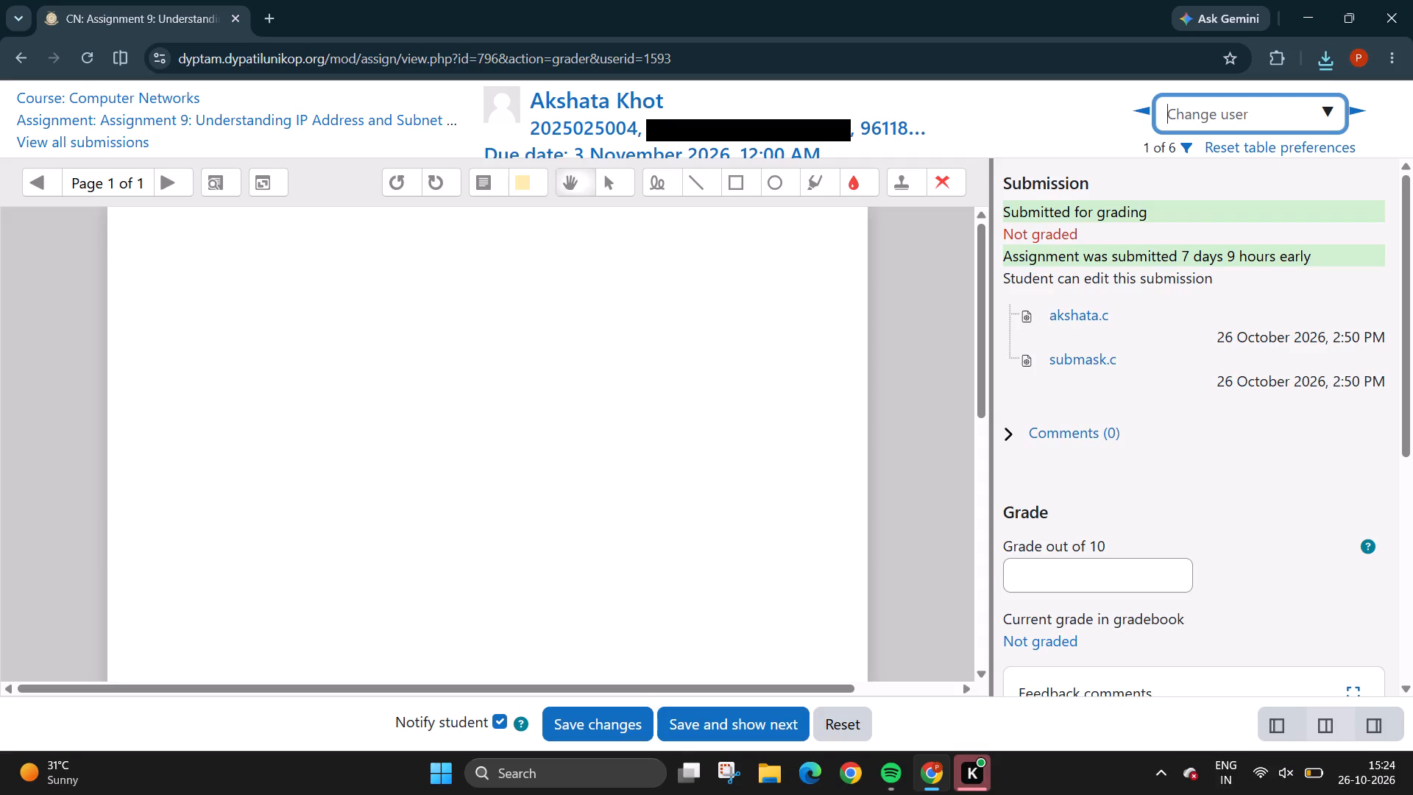
type("Alfi")
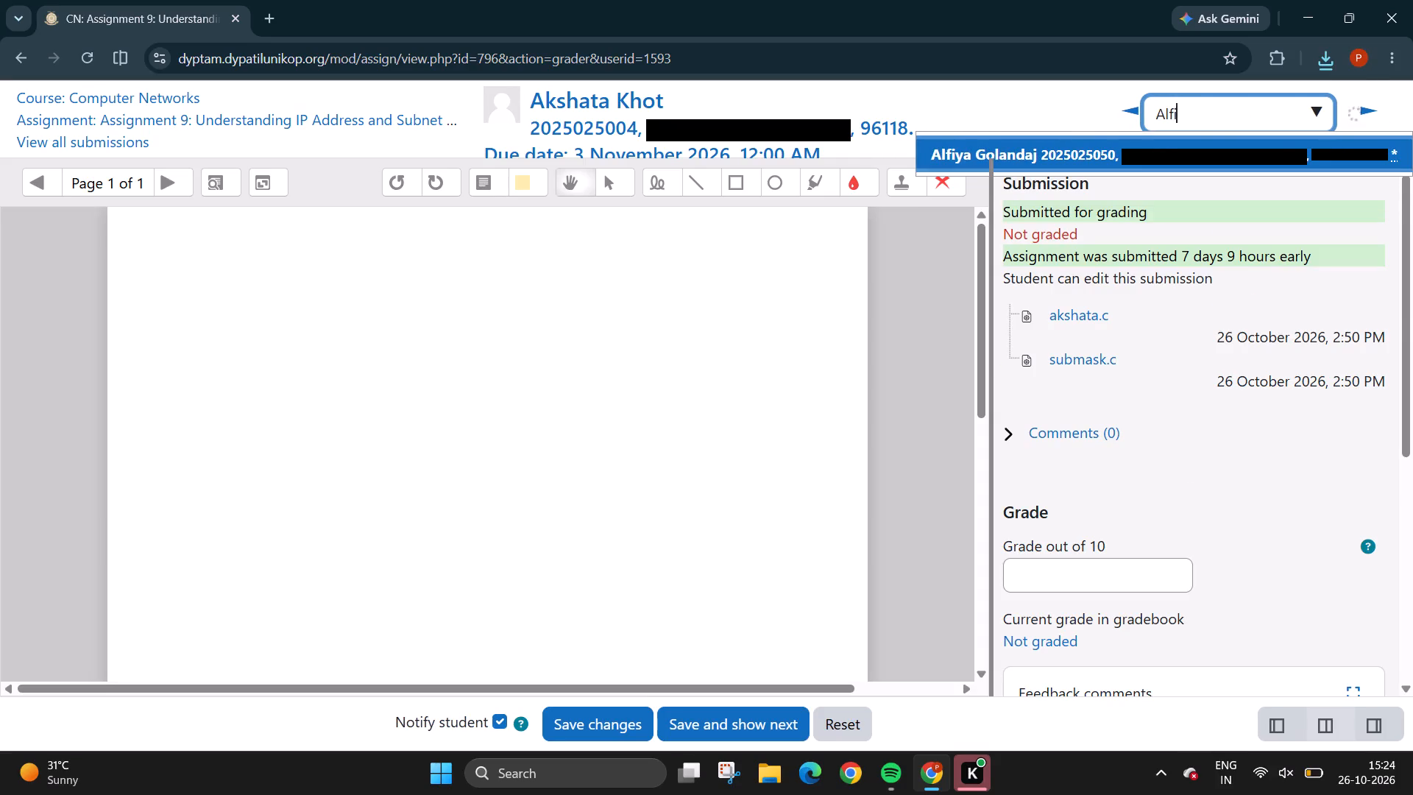
key("Down")
key("Return")
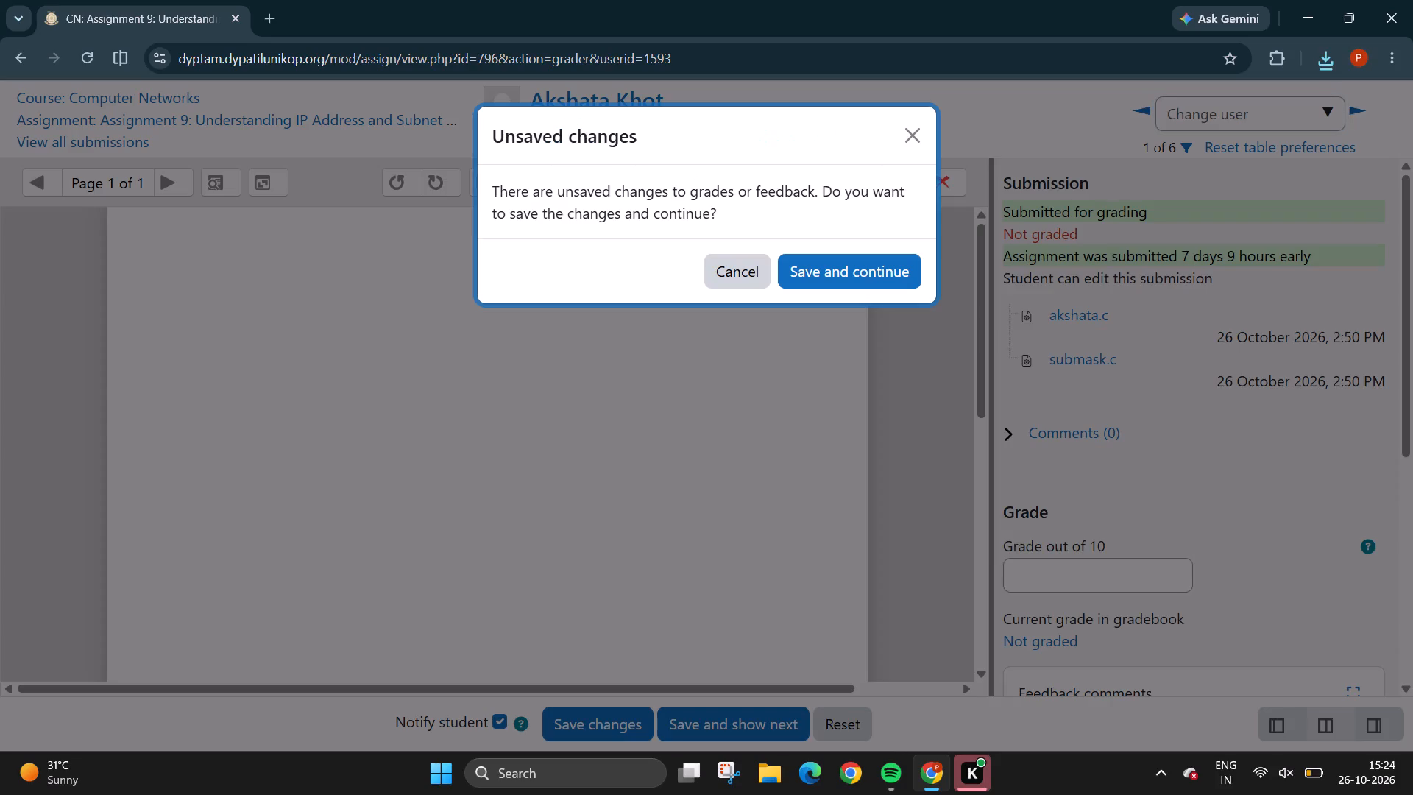
left_click(829, 280)
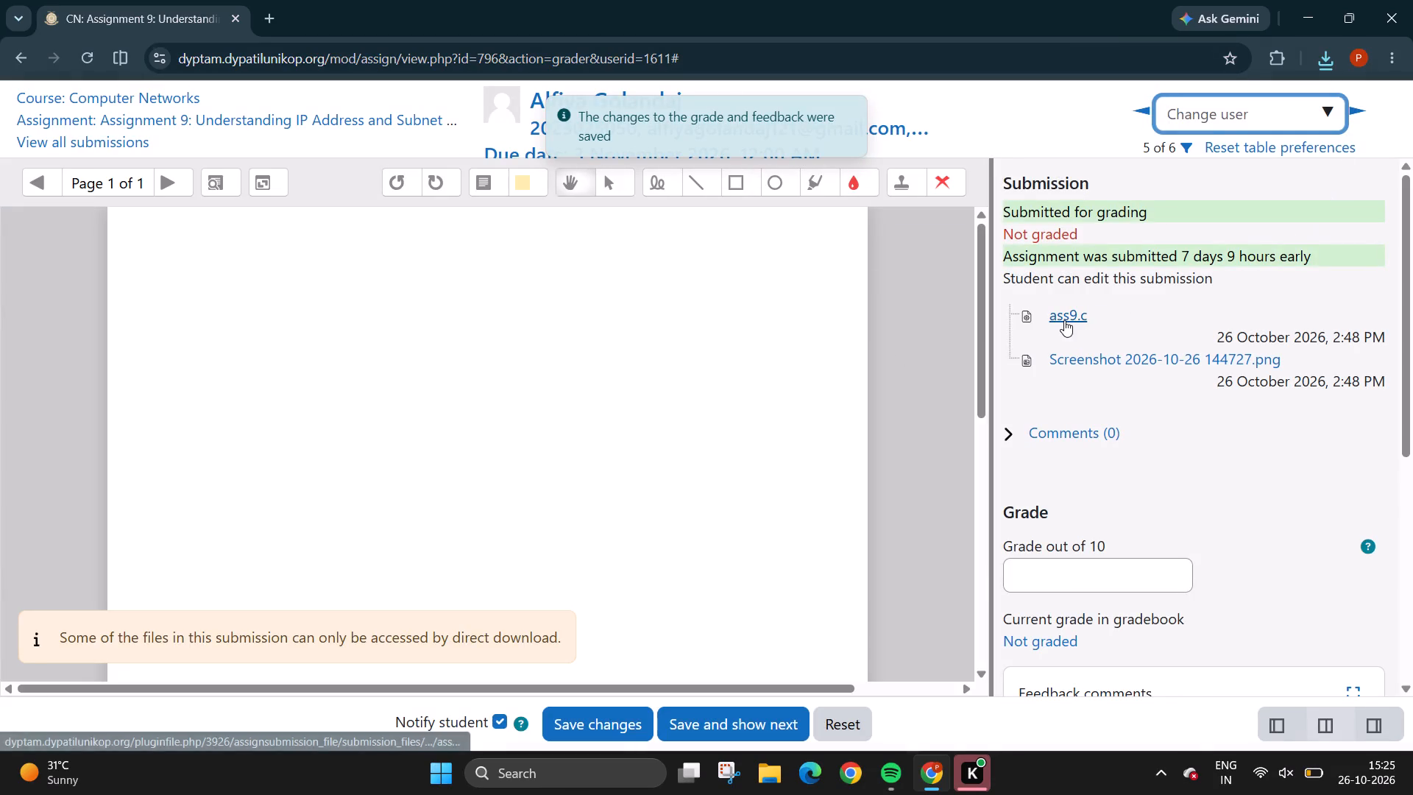
Download Screenshot 2026-10-26 144727.png from this Assignment 9 submission and open it in Photos.
left_click(1099, 363)
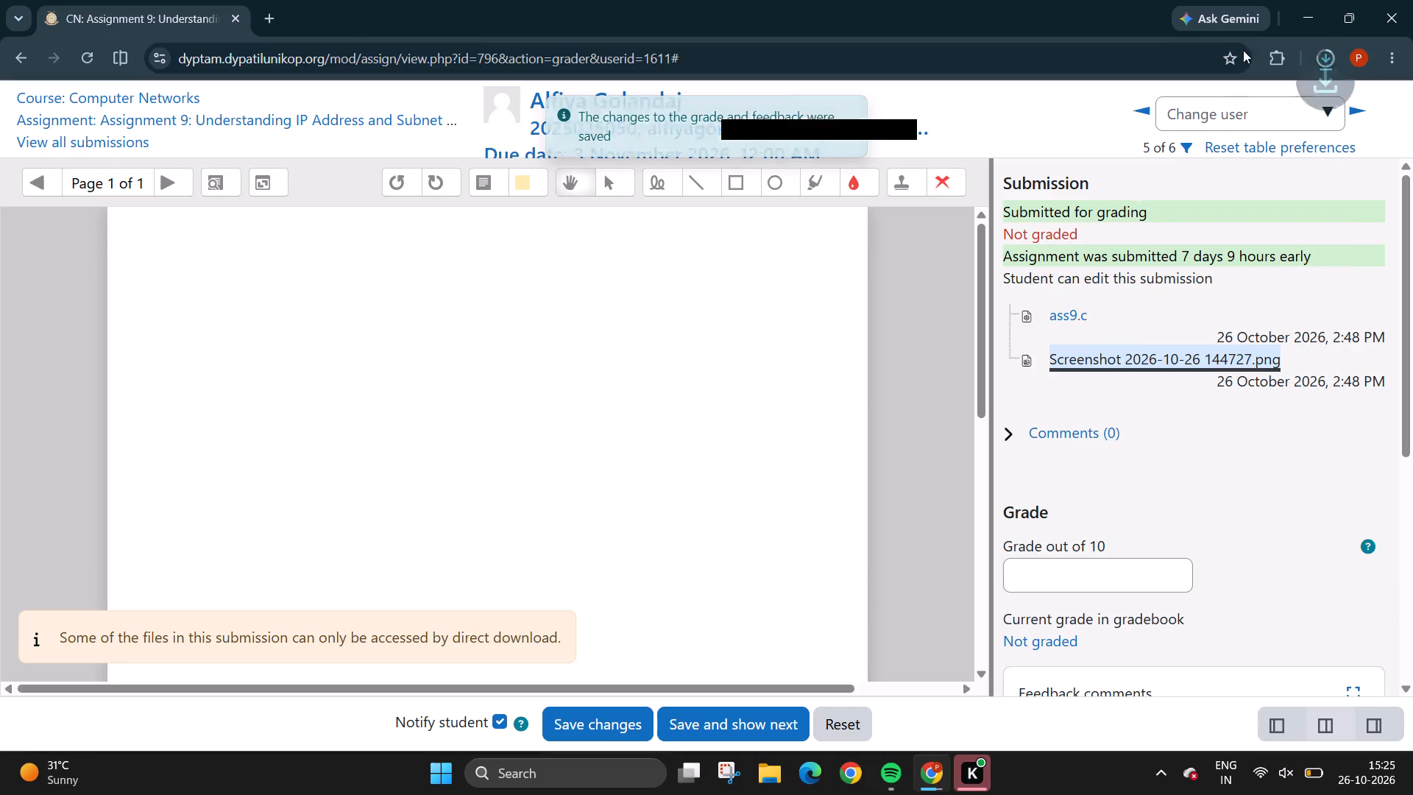
left_click(1271, 88)
left_click(1211, 102)
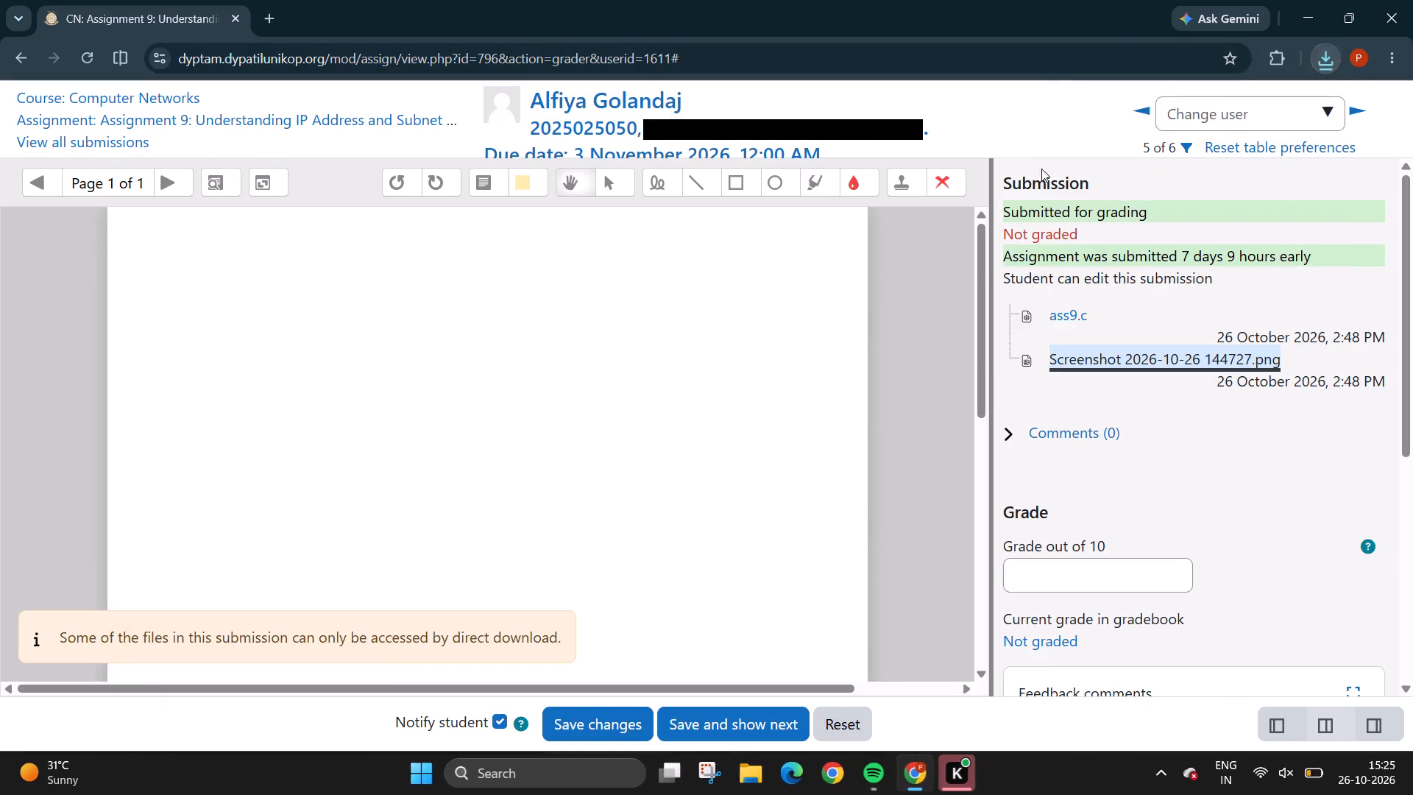
left_click(1334, 60)
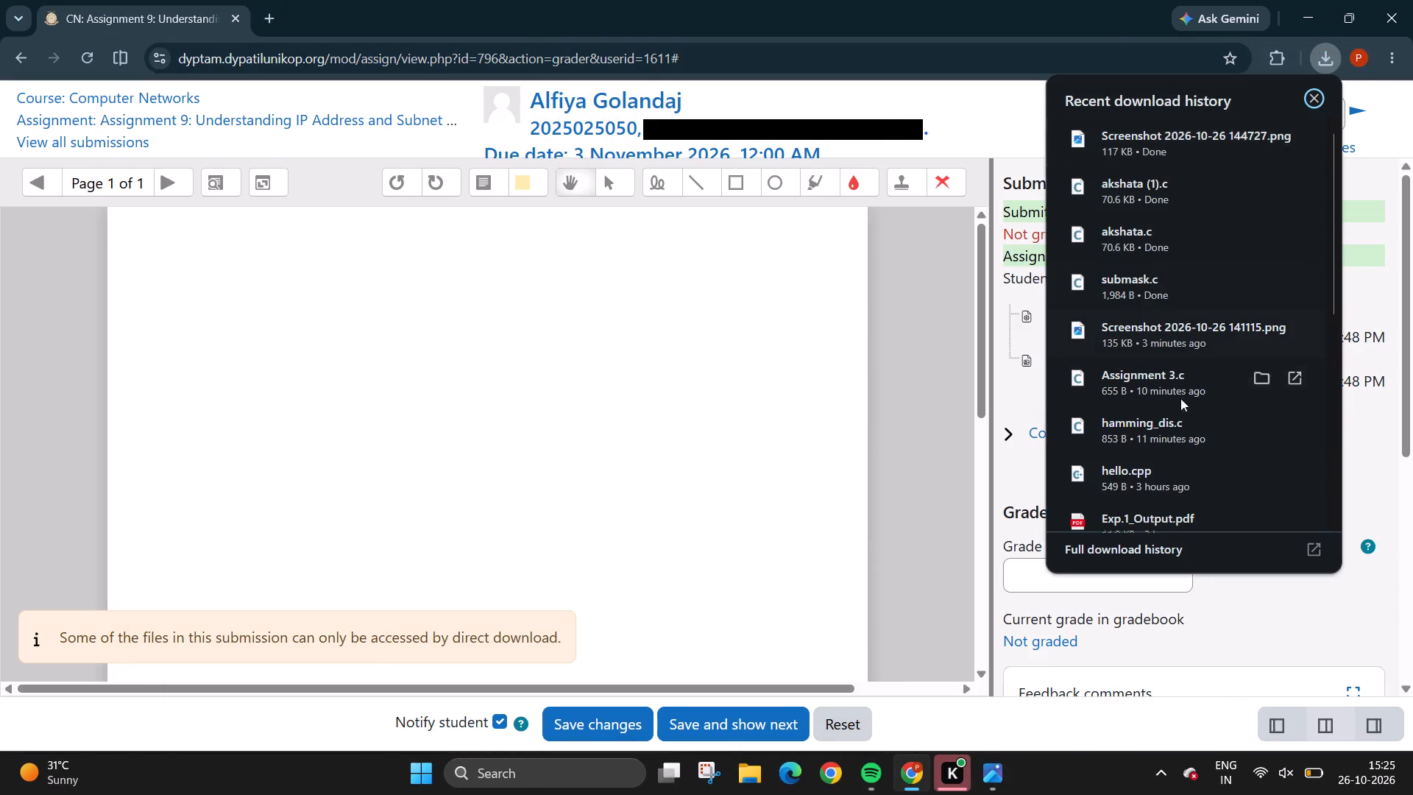
left_click(1165, 128)
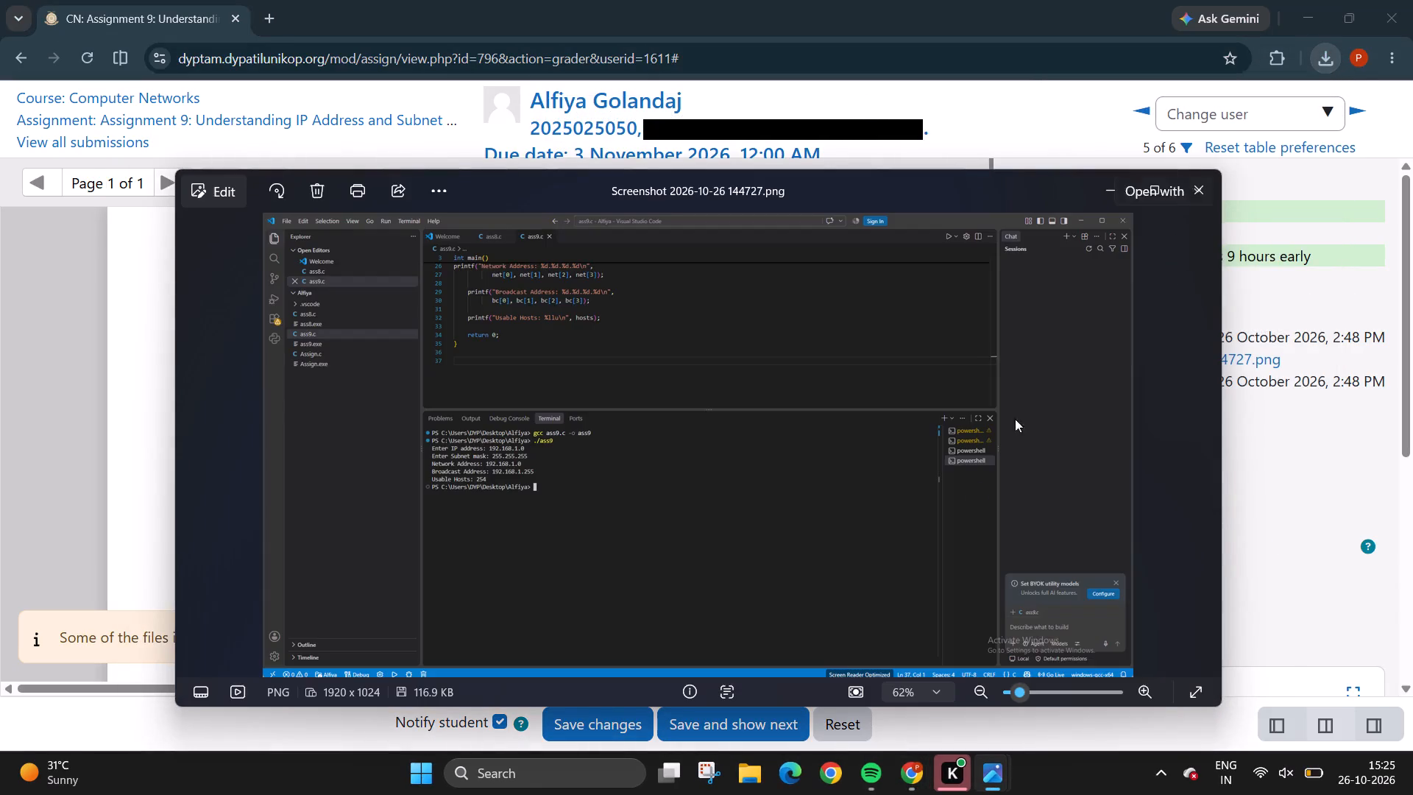
Examine the ass9 program's terminal output in the submitted screenshot.
scroll(706, 441, "up", 6)
scroll(531, 406, "up", 5)
left_click_drag(566, 392, 913, 378)
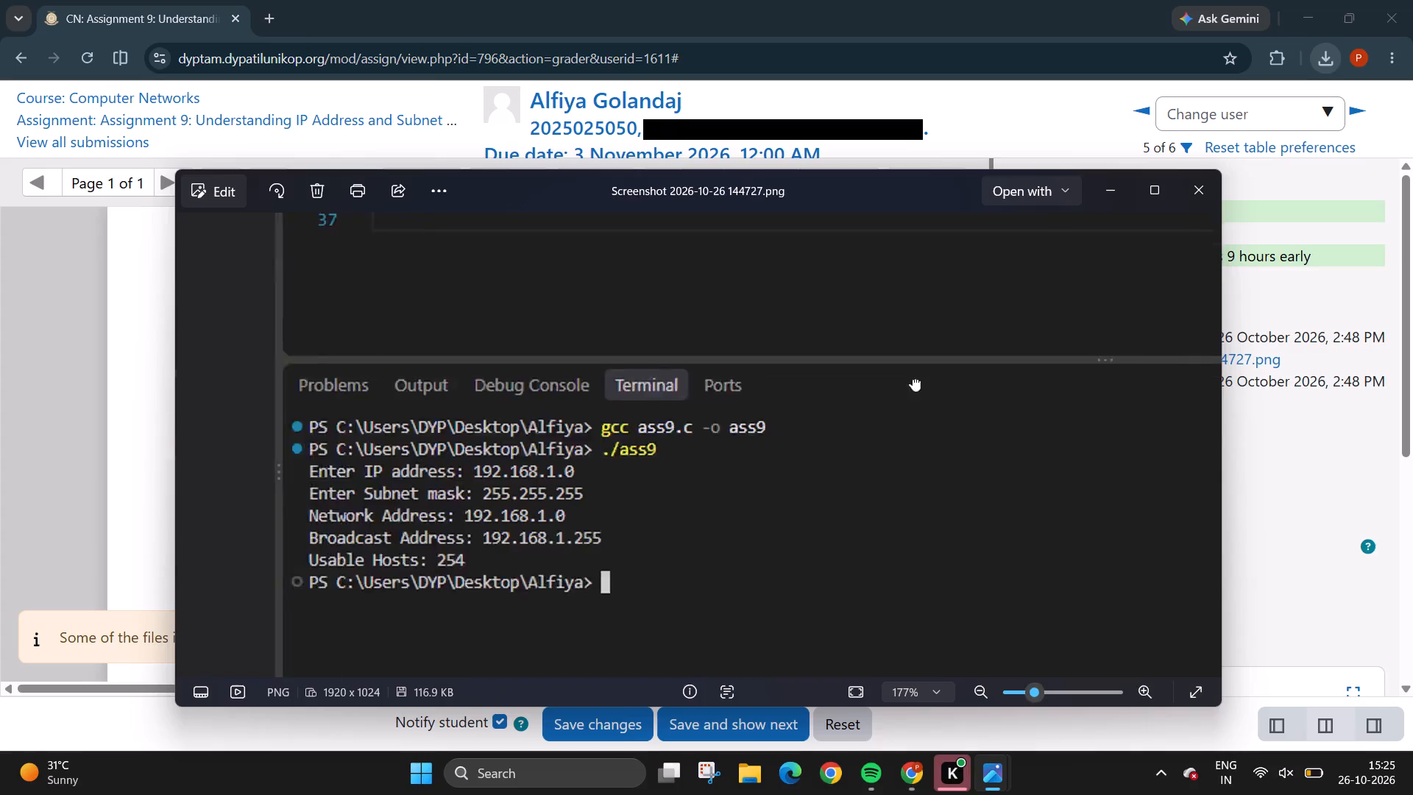
left_click_drag(913, 378, 950, 302)
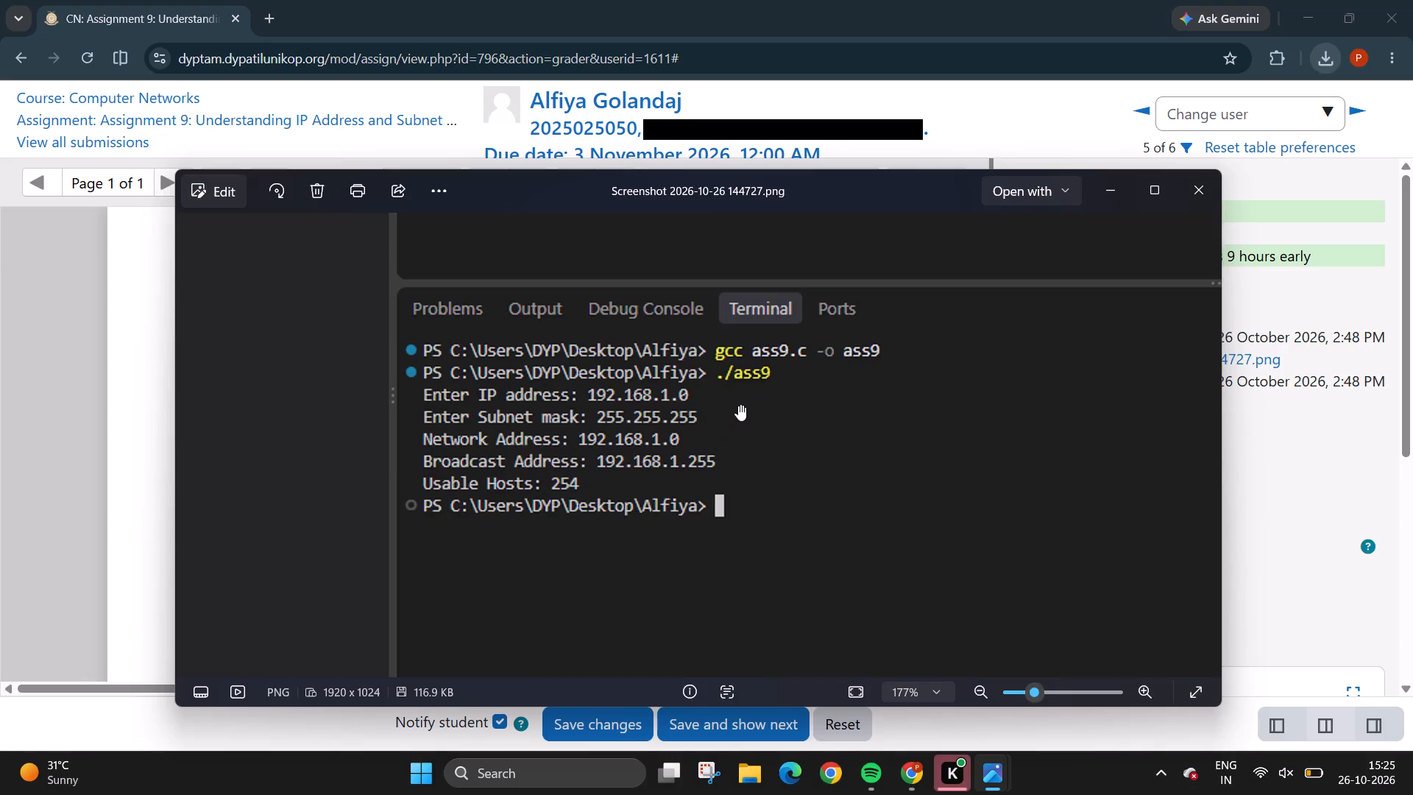
left_click_drag(600, 431, 703, 431)
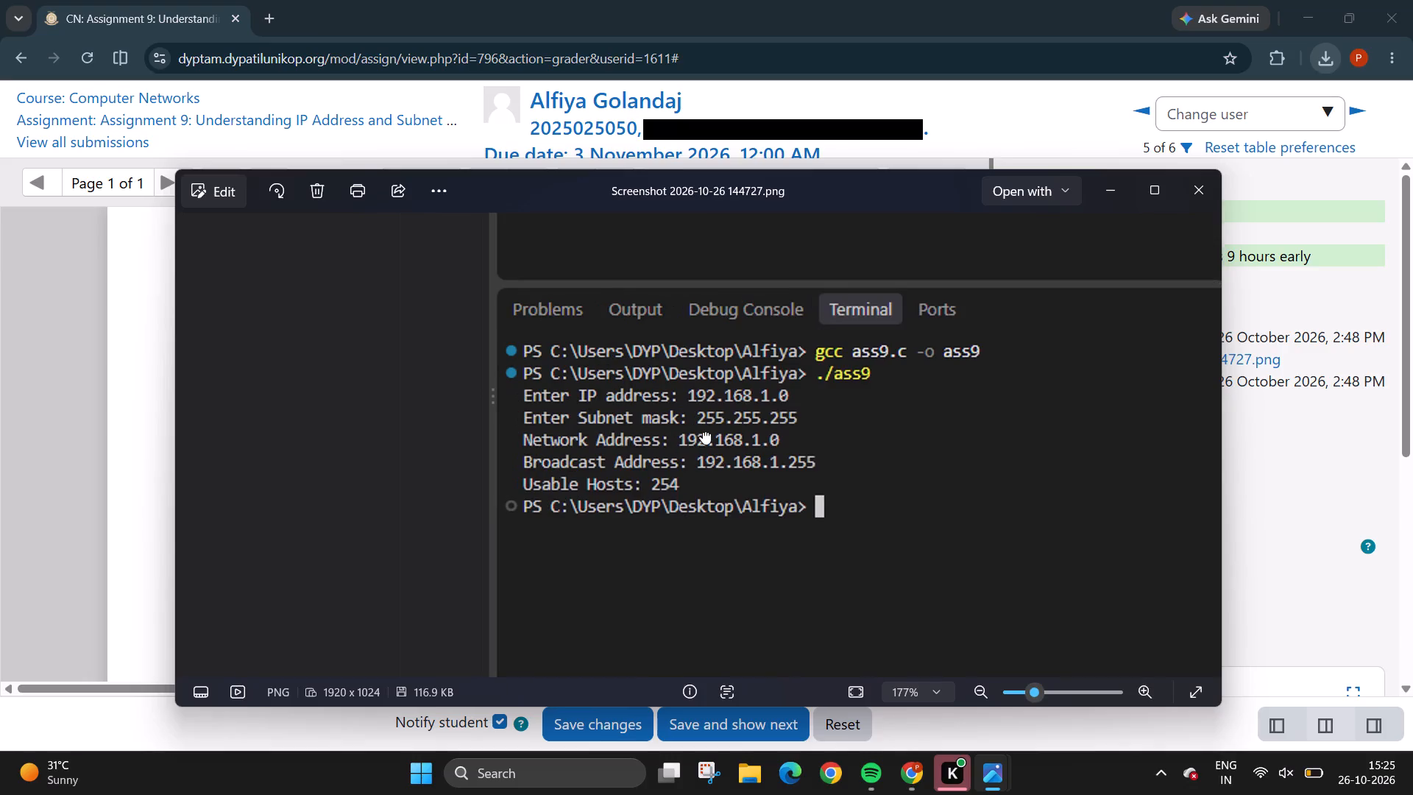
left_click_drag(703, 431, 536, 439)
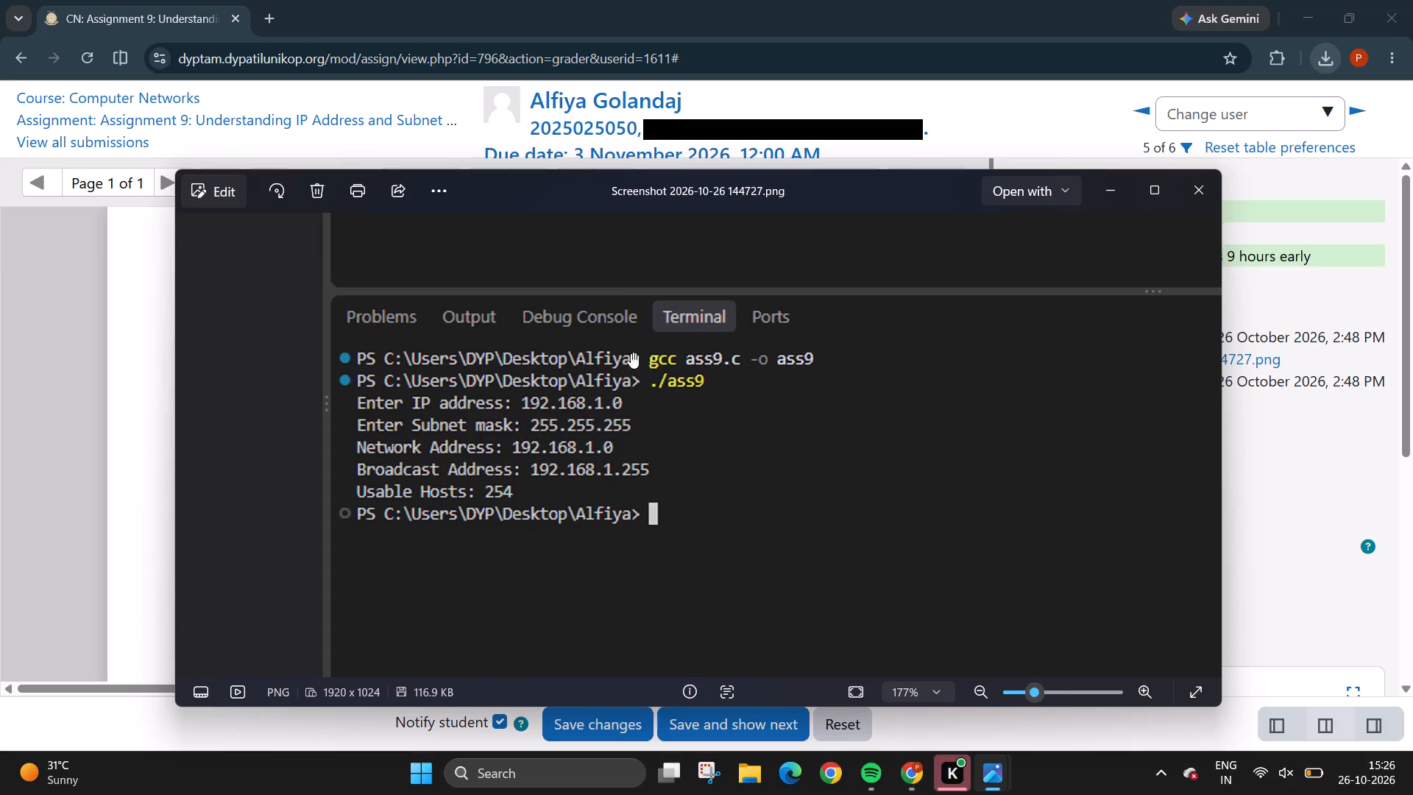
scroll(649, 442, "up", 5)
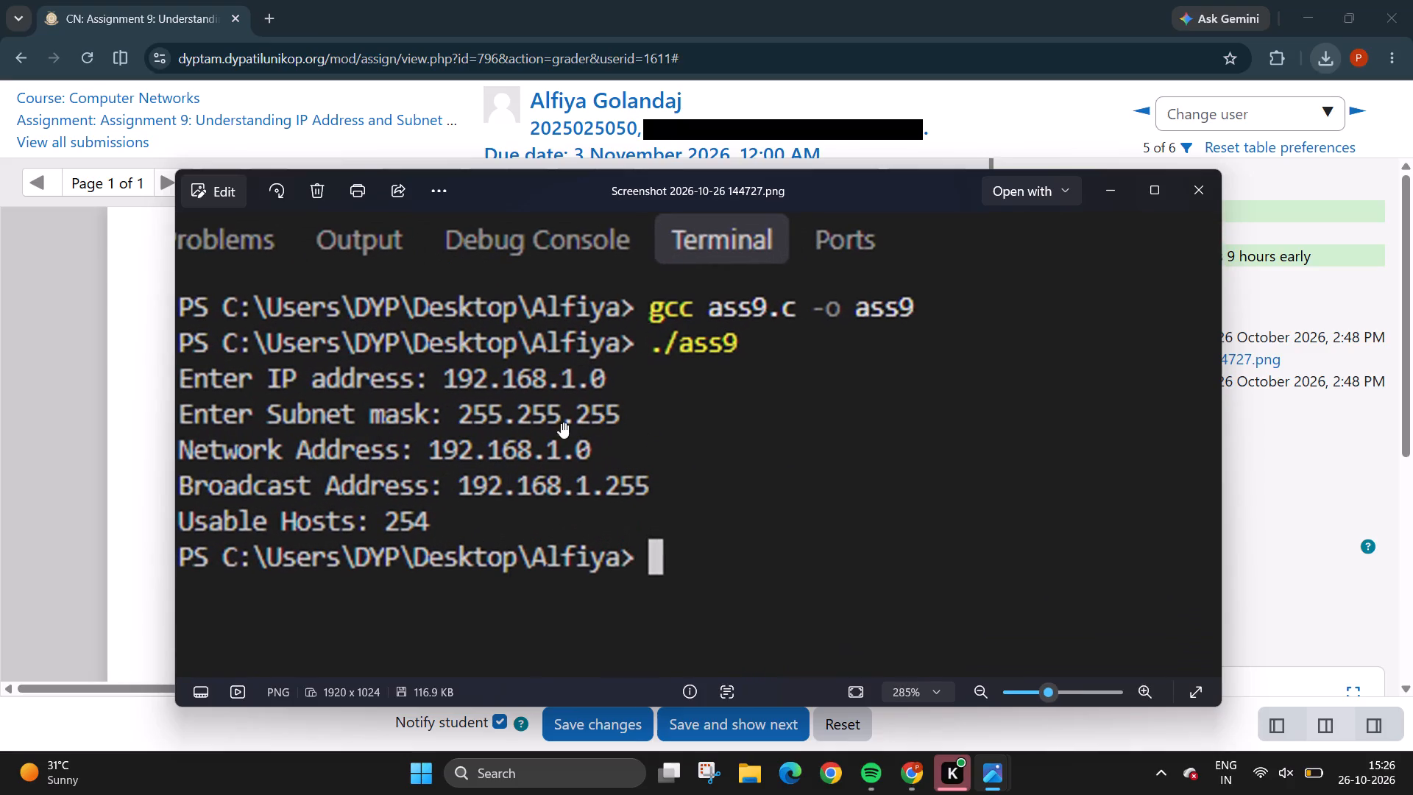
left_click_drag(478, 418, 776, 425)
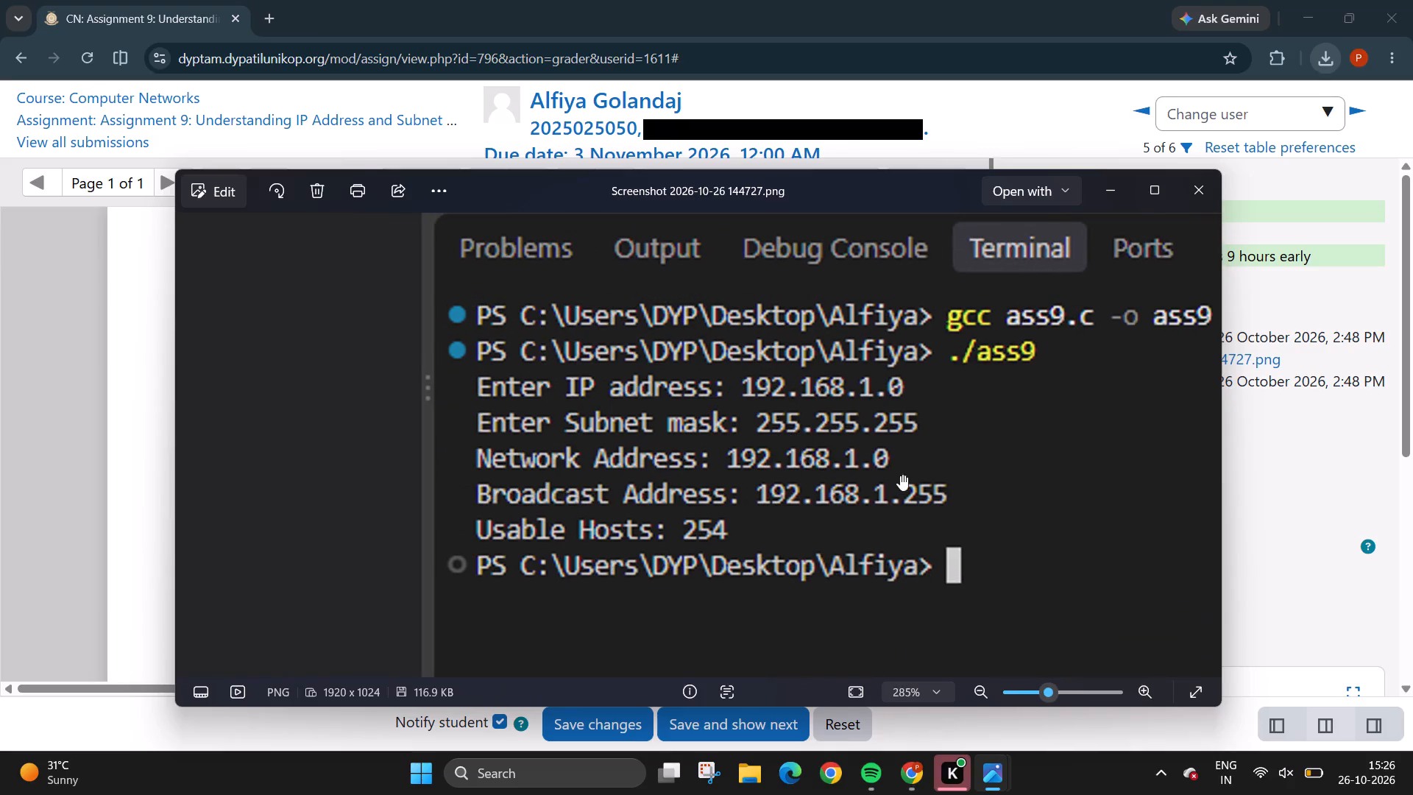
left_click(938, 434)
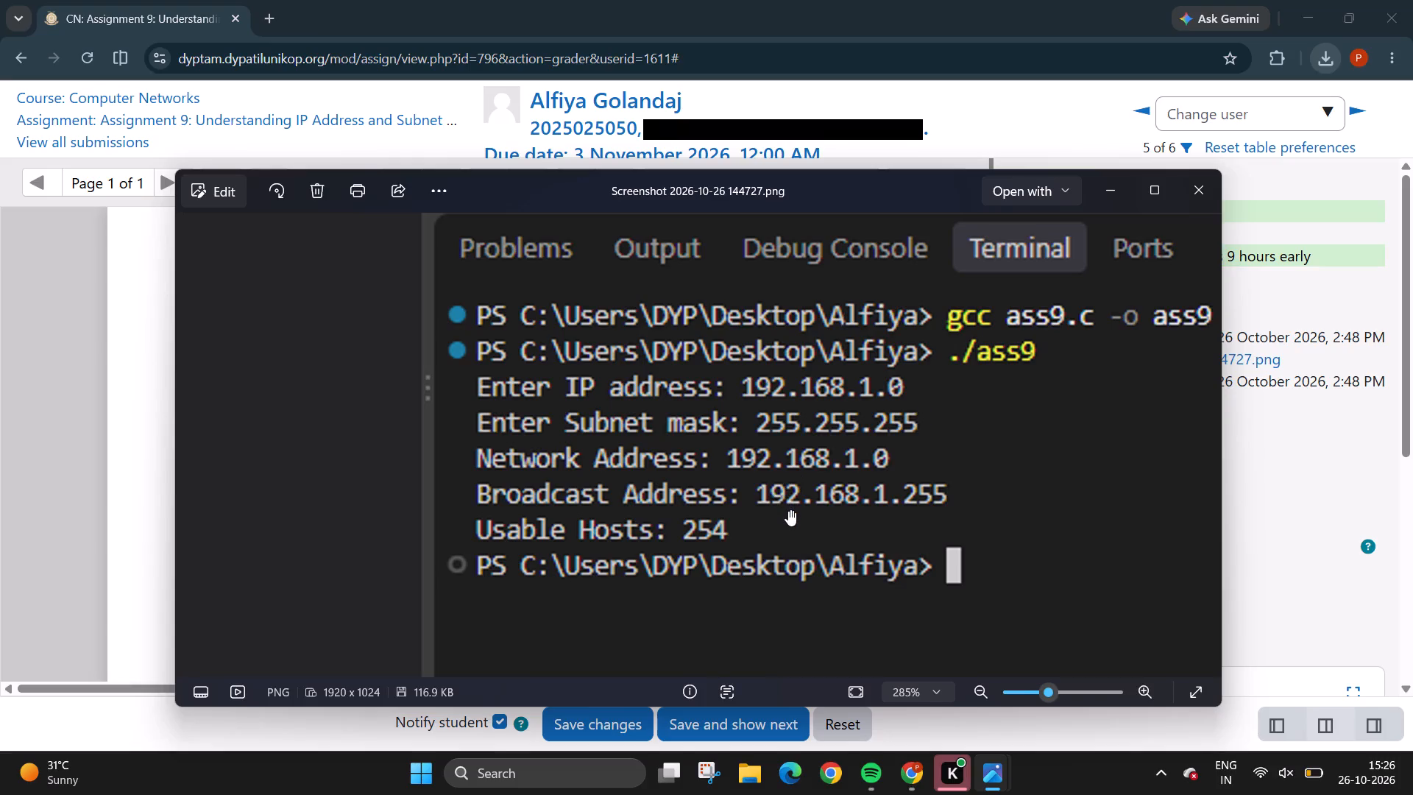
Check the entered IP address and subnet mask octet by octet in the enlarged screenshot, and close the image.
scroll(788, 510, "up", 3)
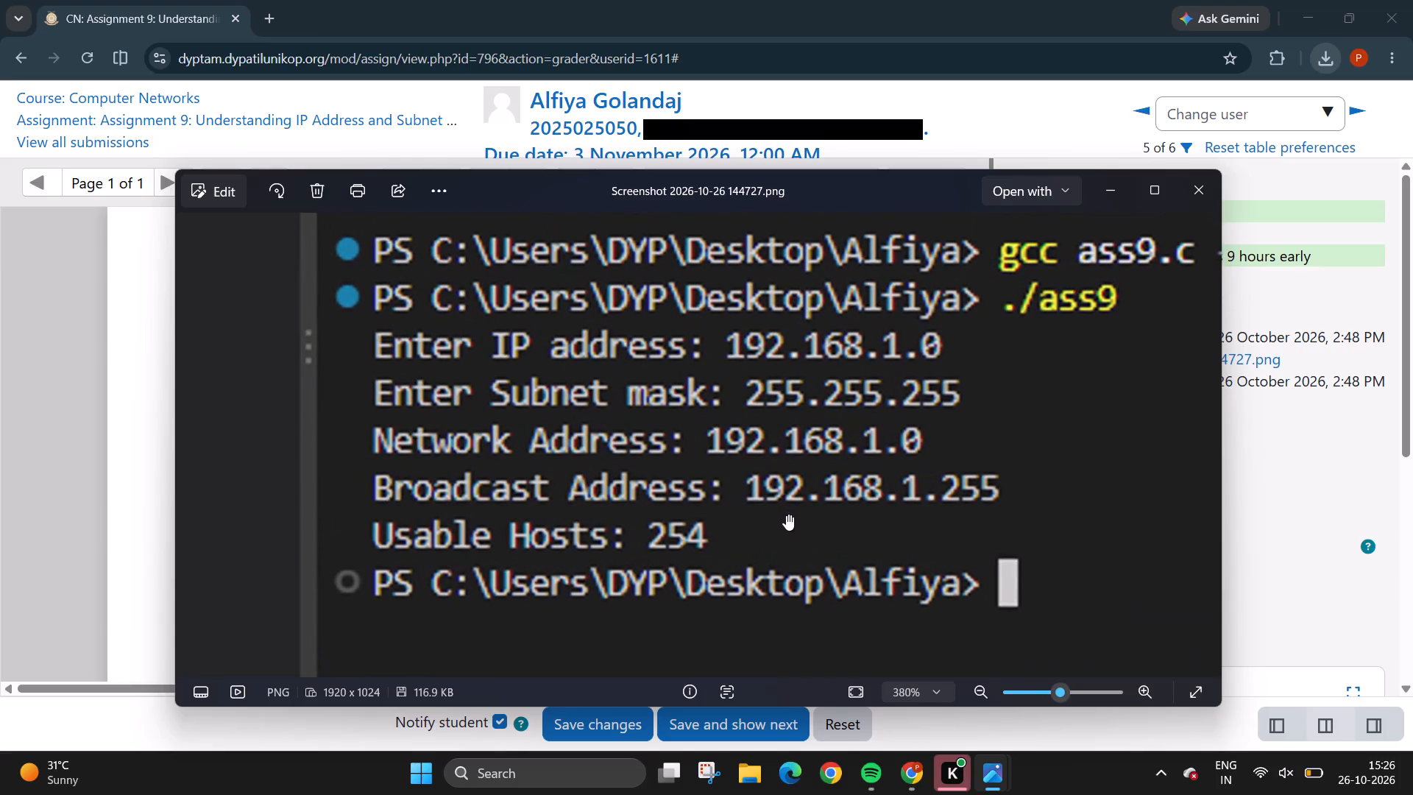
left_click_drag(758, 400, 758, 454)
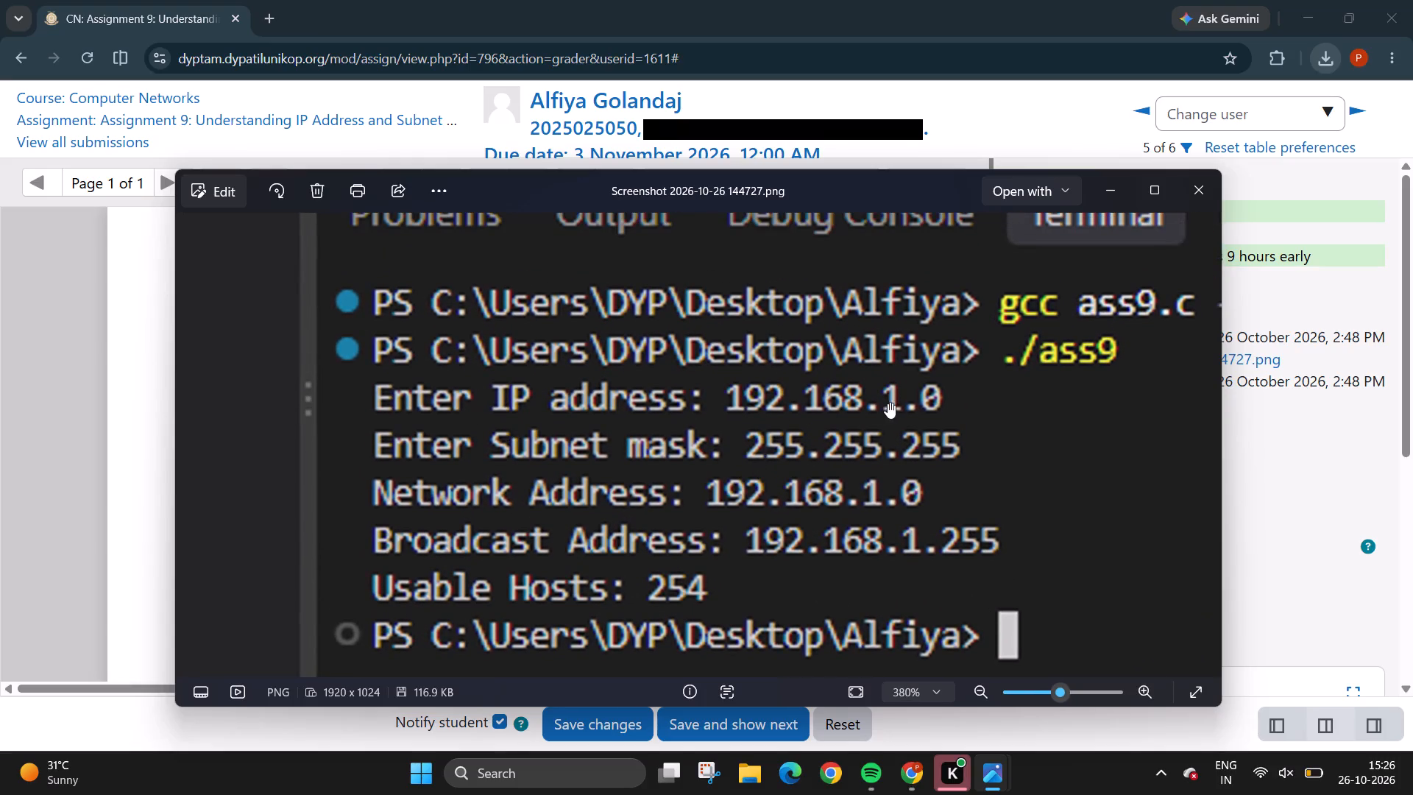
left_click(900, 417)
left_click(768, 403)
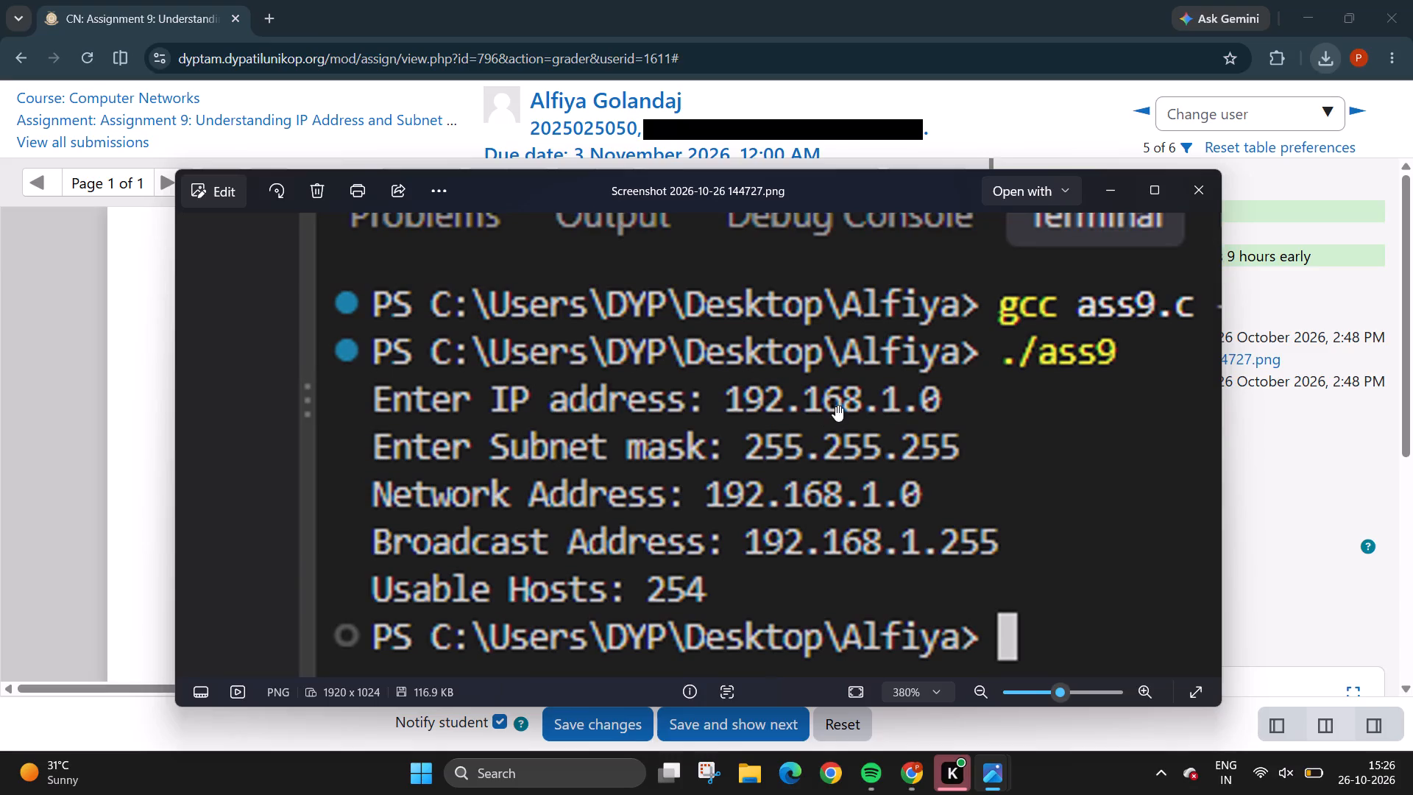
left_click(835, 406)
left_click(879, 395)
left_click(943, 379)
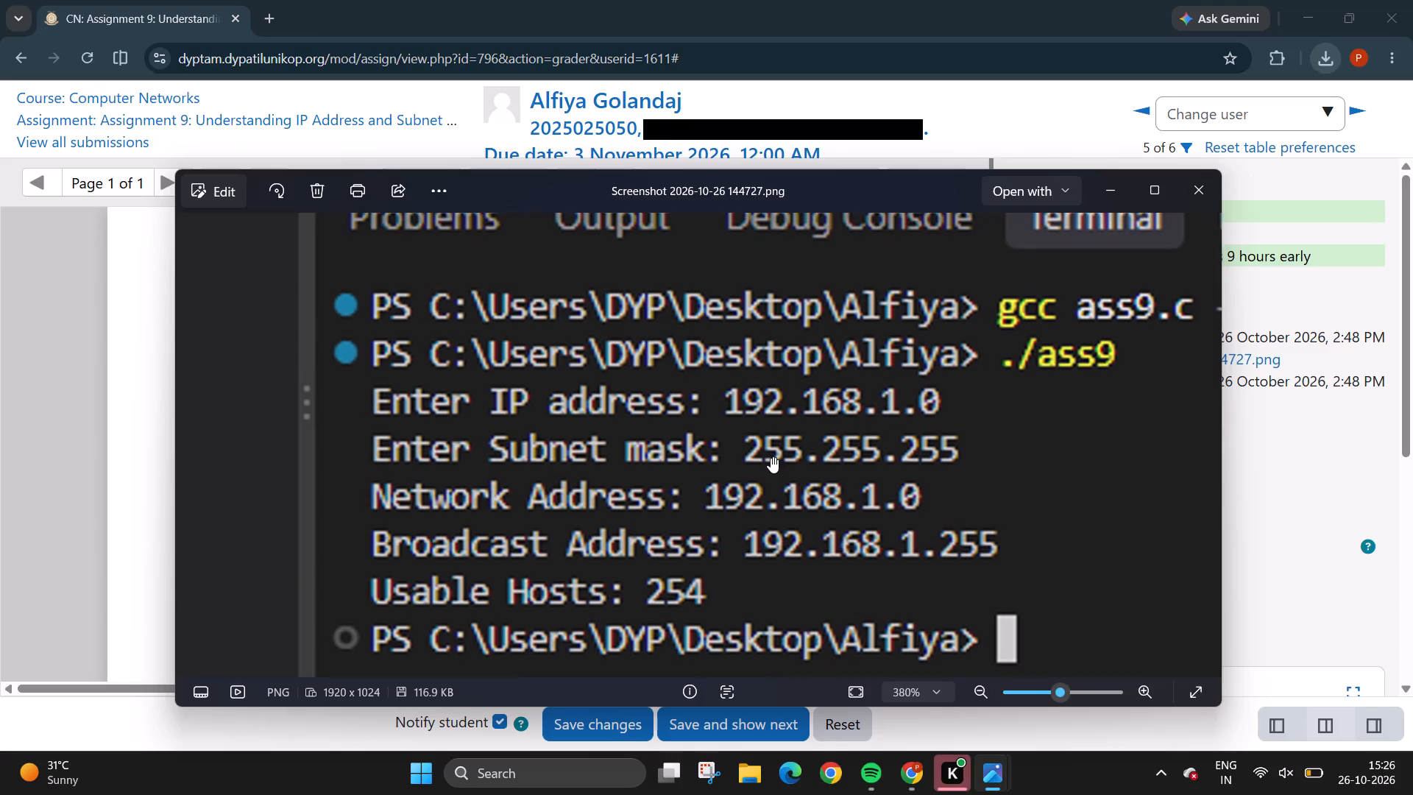
left_click(771, 457)
left_click(846, 452)
left_click(910, 448)
left_click(982, 455)
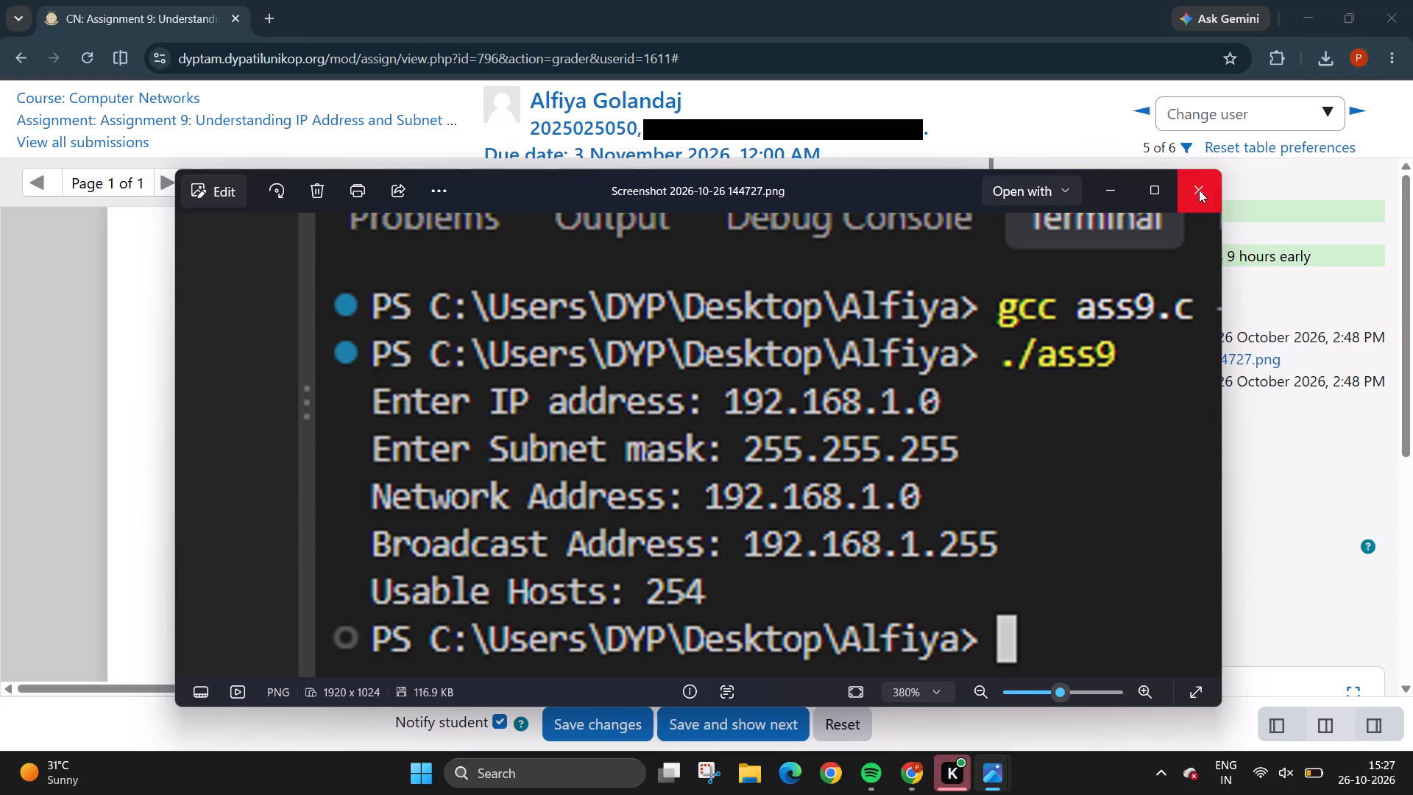
left_click(1181, 222)
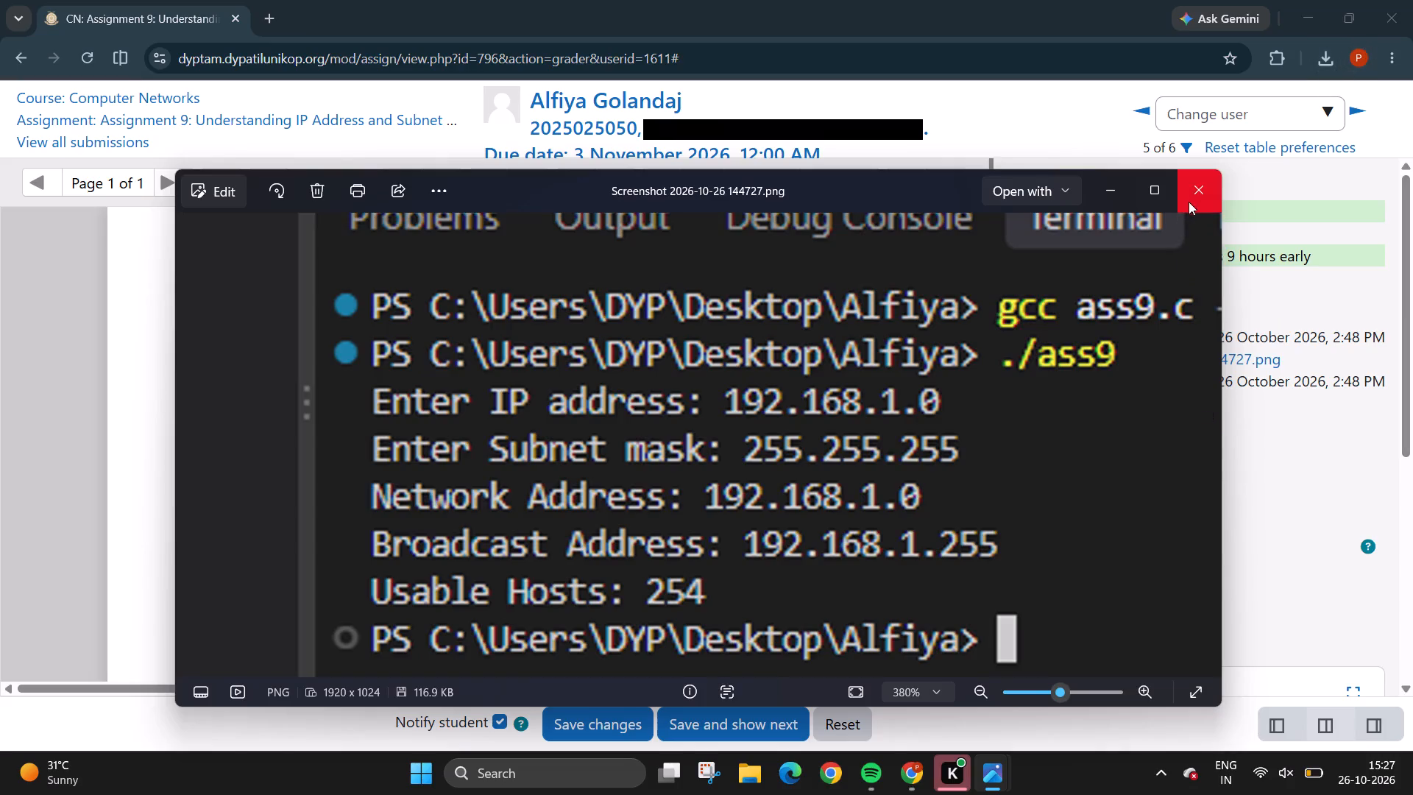
left_click(1191, 195)
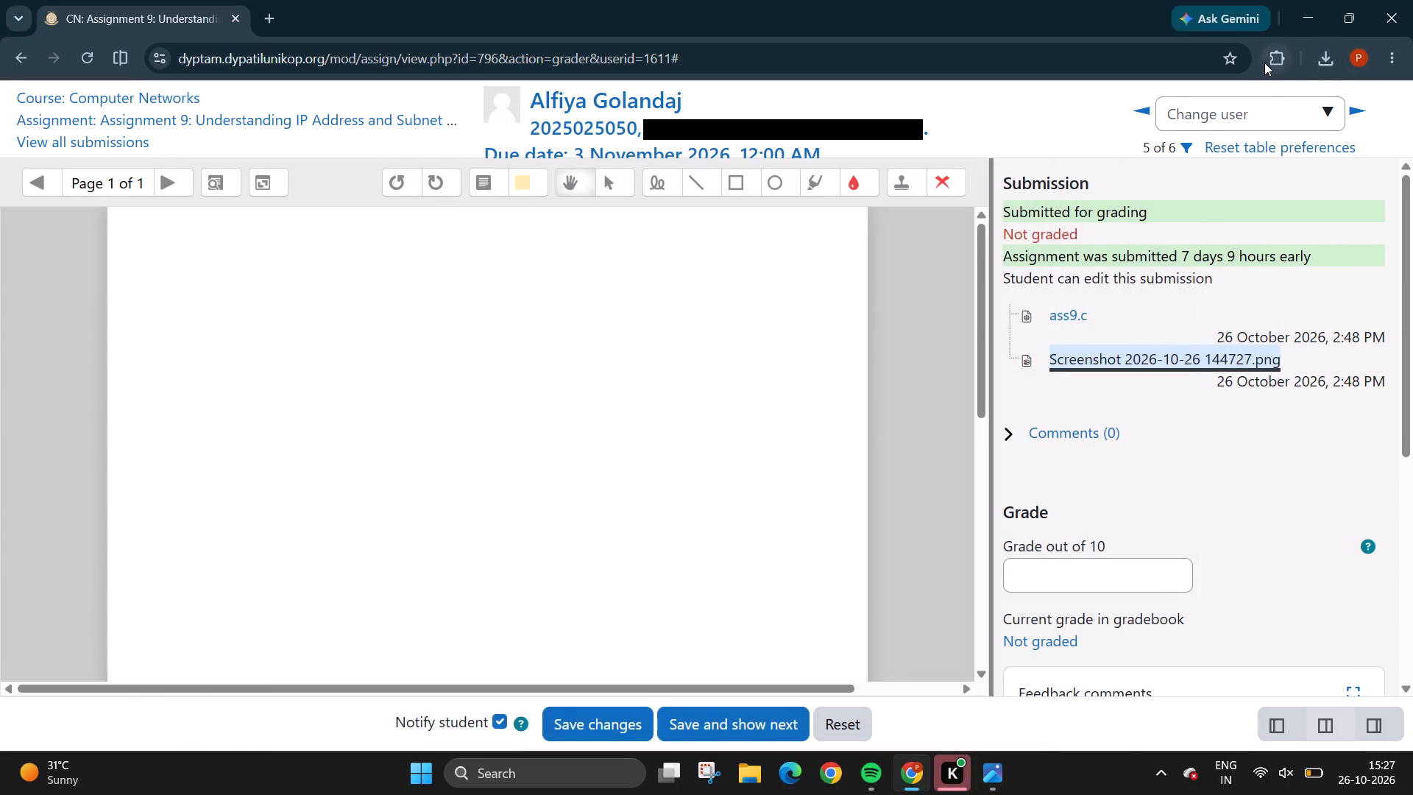
Switch grading to the second listed student's Assignment 9 submission.
left_click(1329, 105)
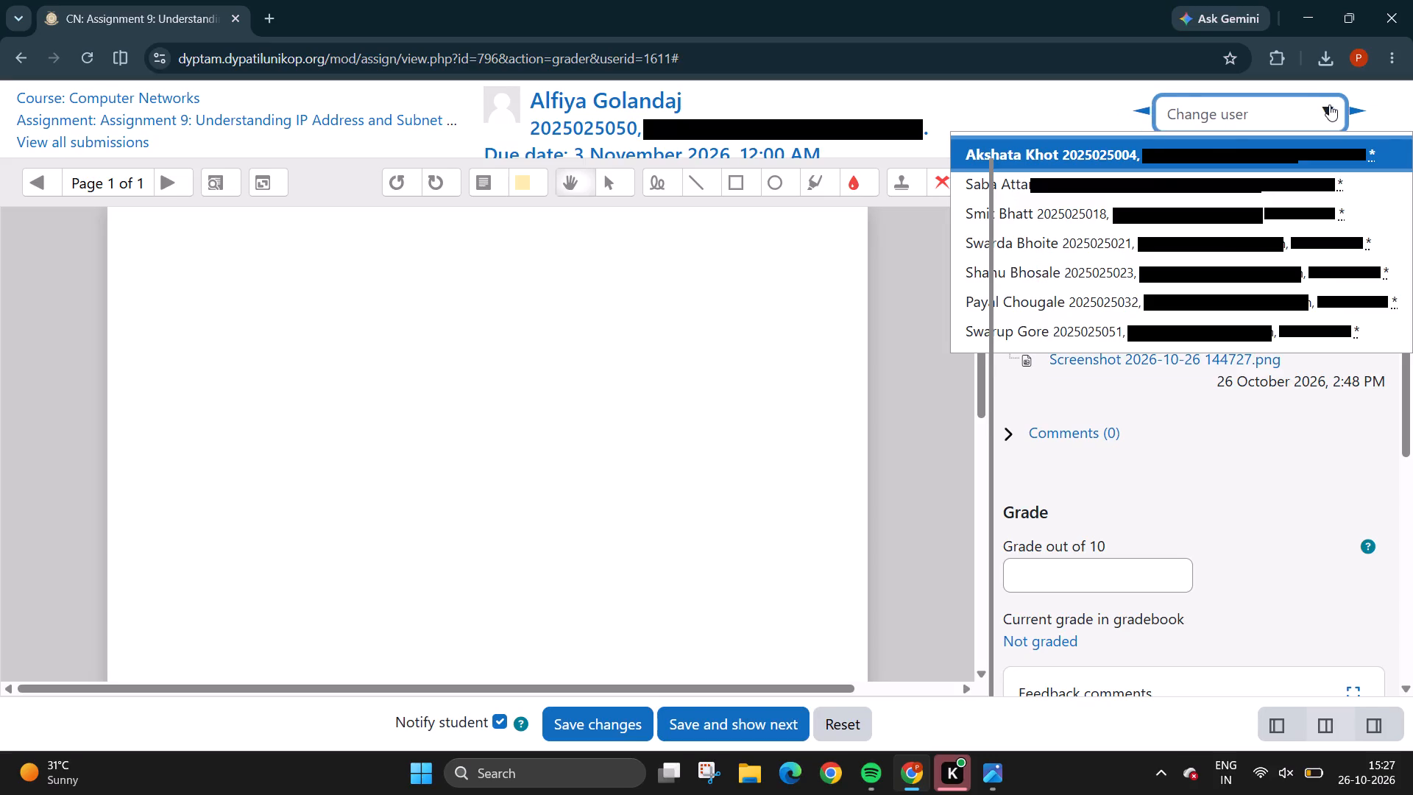
left_click(1026, 183)
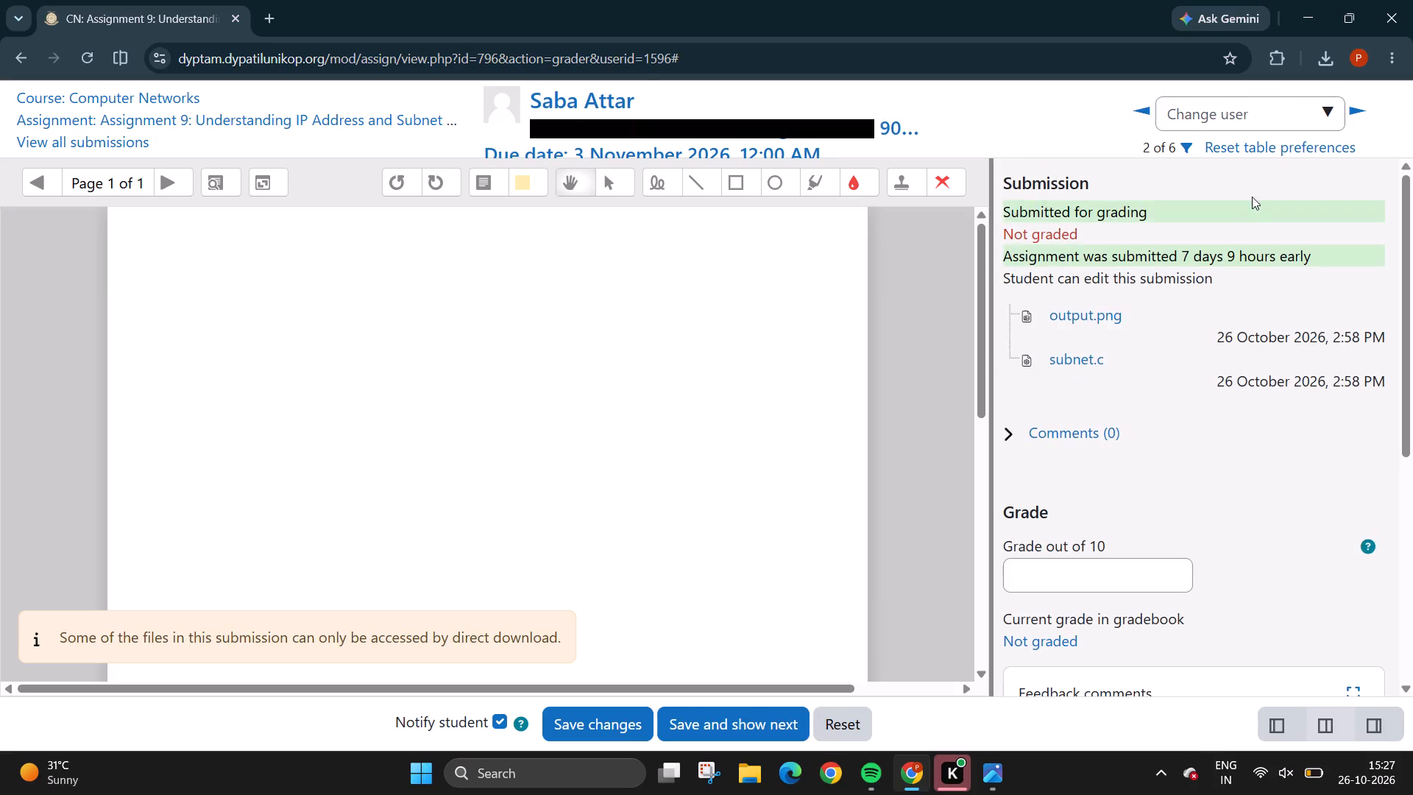
Download output.png from the second student's Assignment 9 submission and open it in Photos.
left_click(1076, 314)
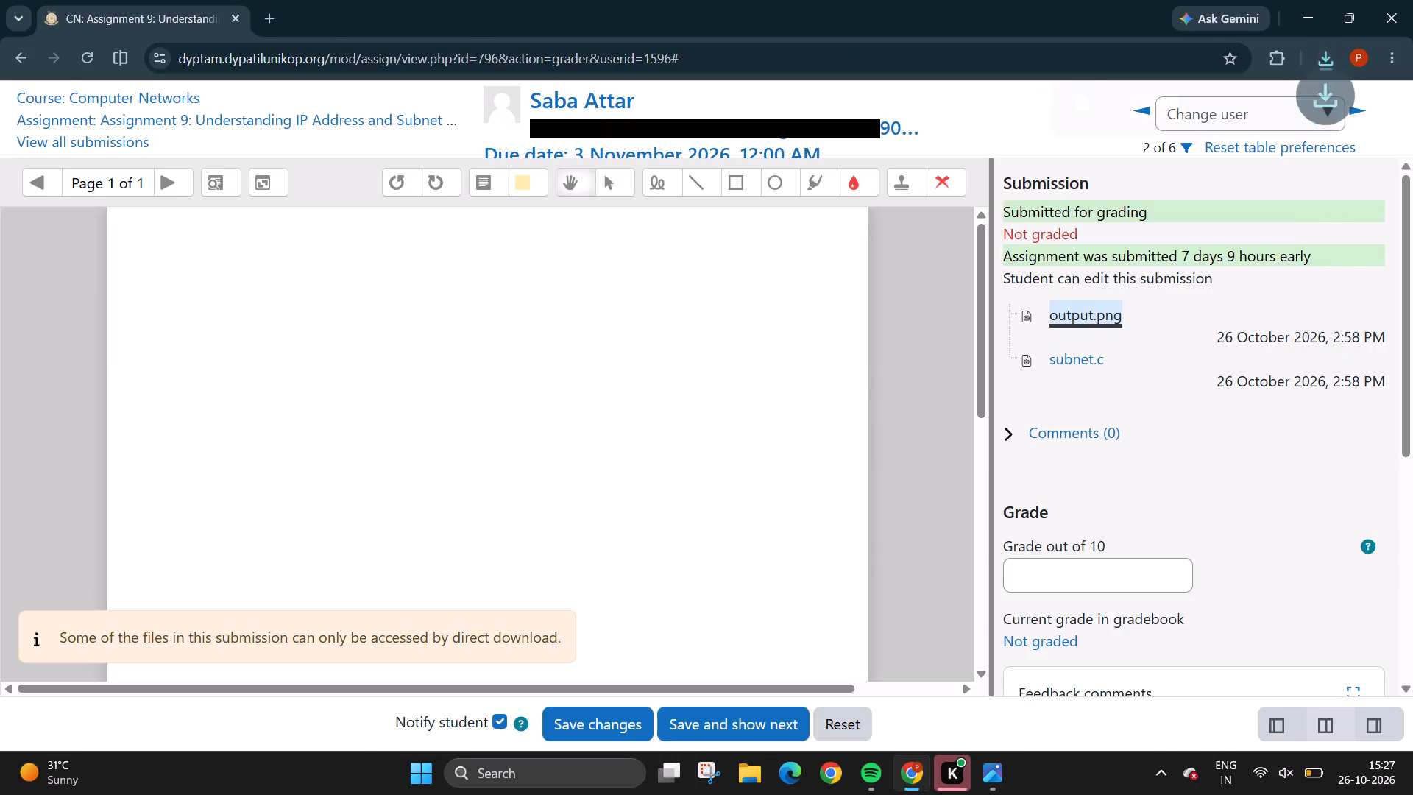
left_click(1192, 89)
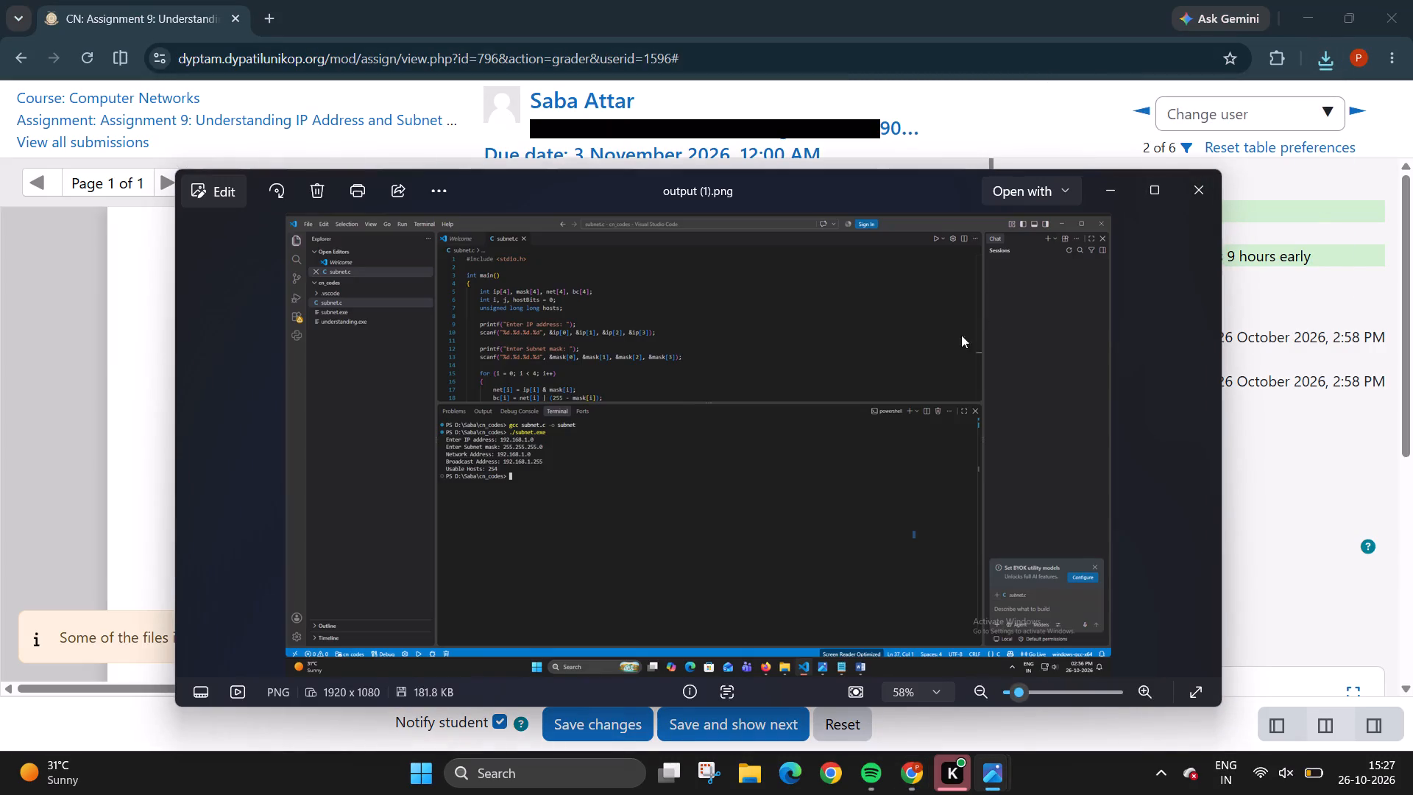
Examine the subnet program's terminal output in the enlarged screenshot, and close the image.
scroll(743, 385, "up", 1)
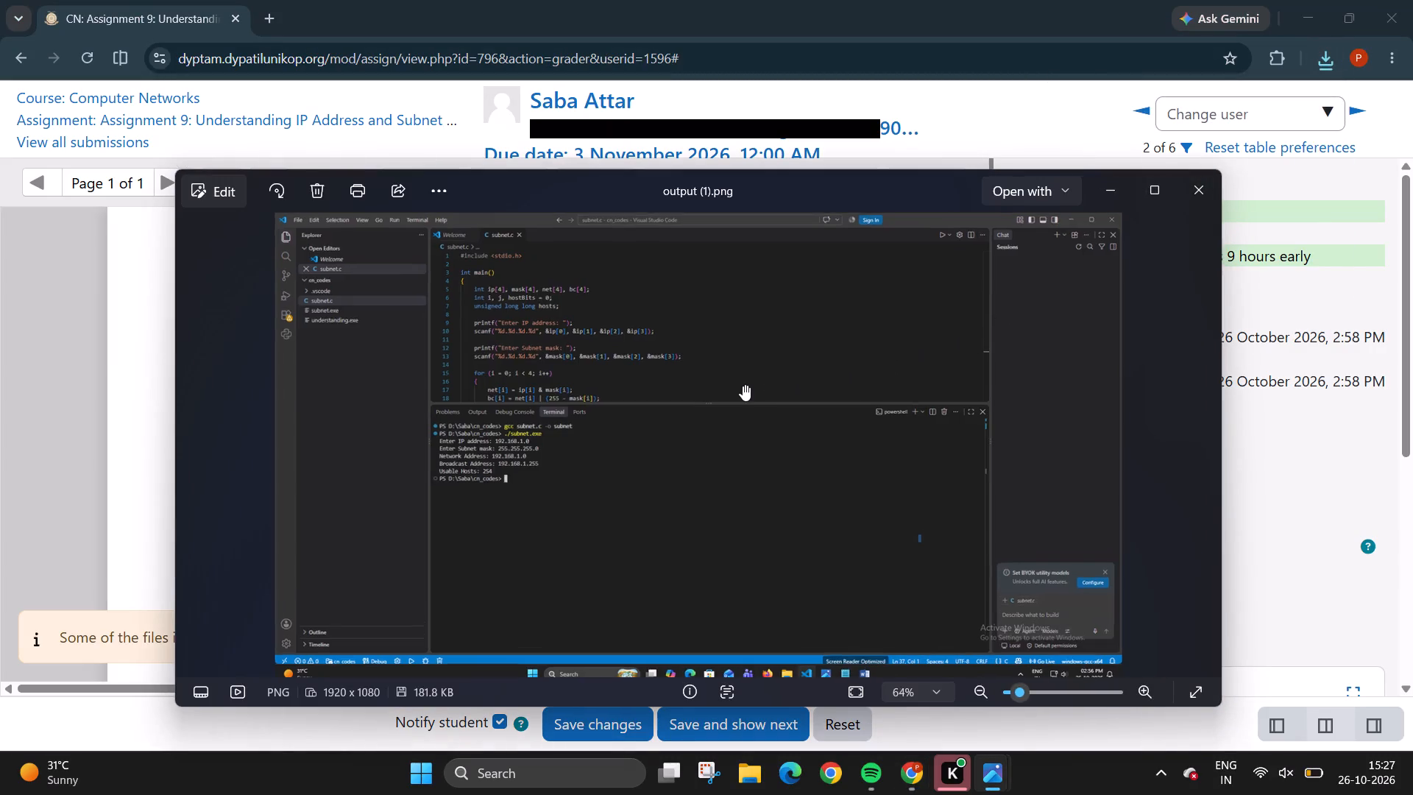
scroll(743, 385, "up", 6)
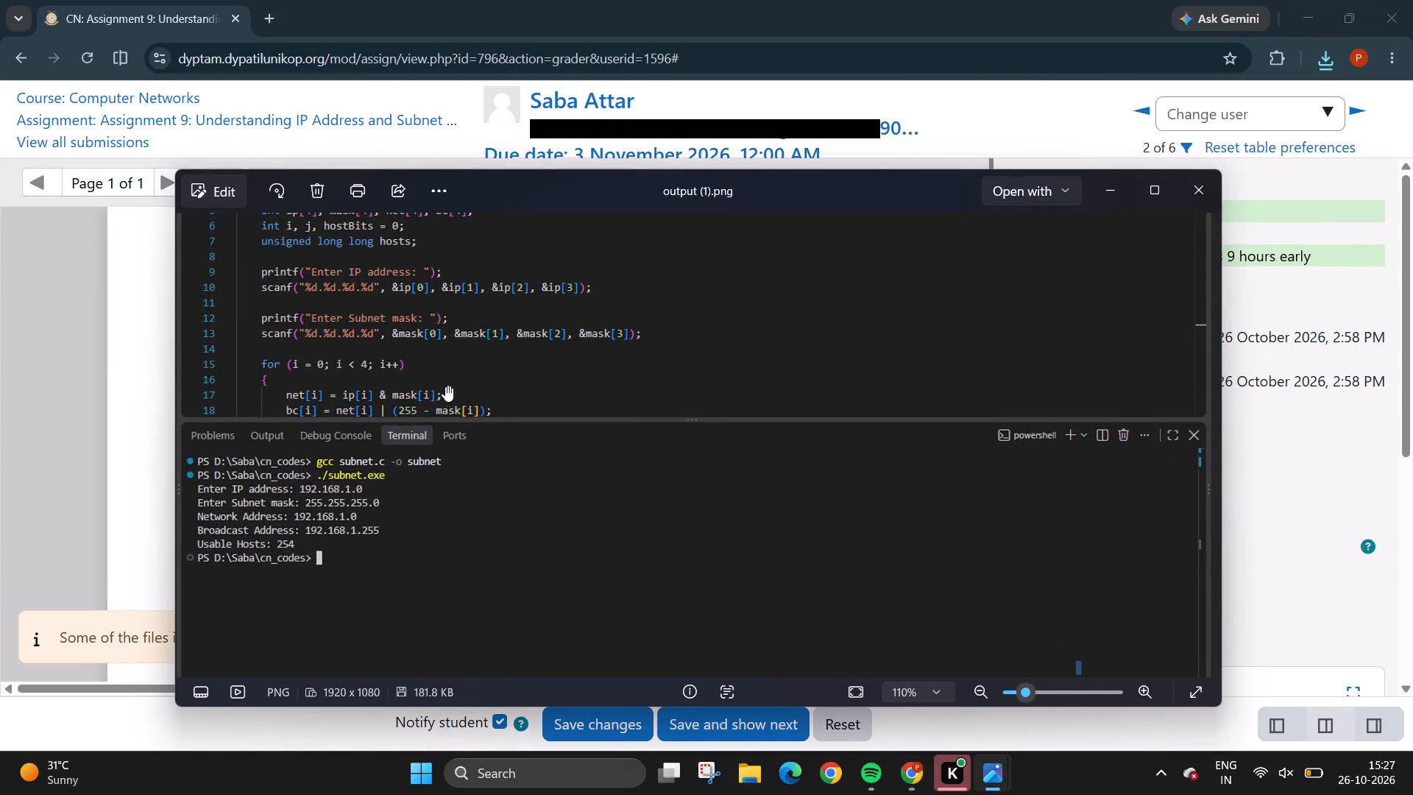
scroll(434, 389, "up", 2)
left_click_drag(435, 386, 701, 383)
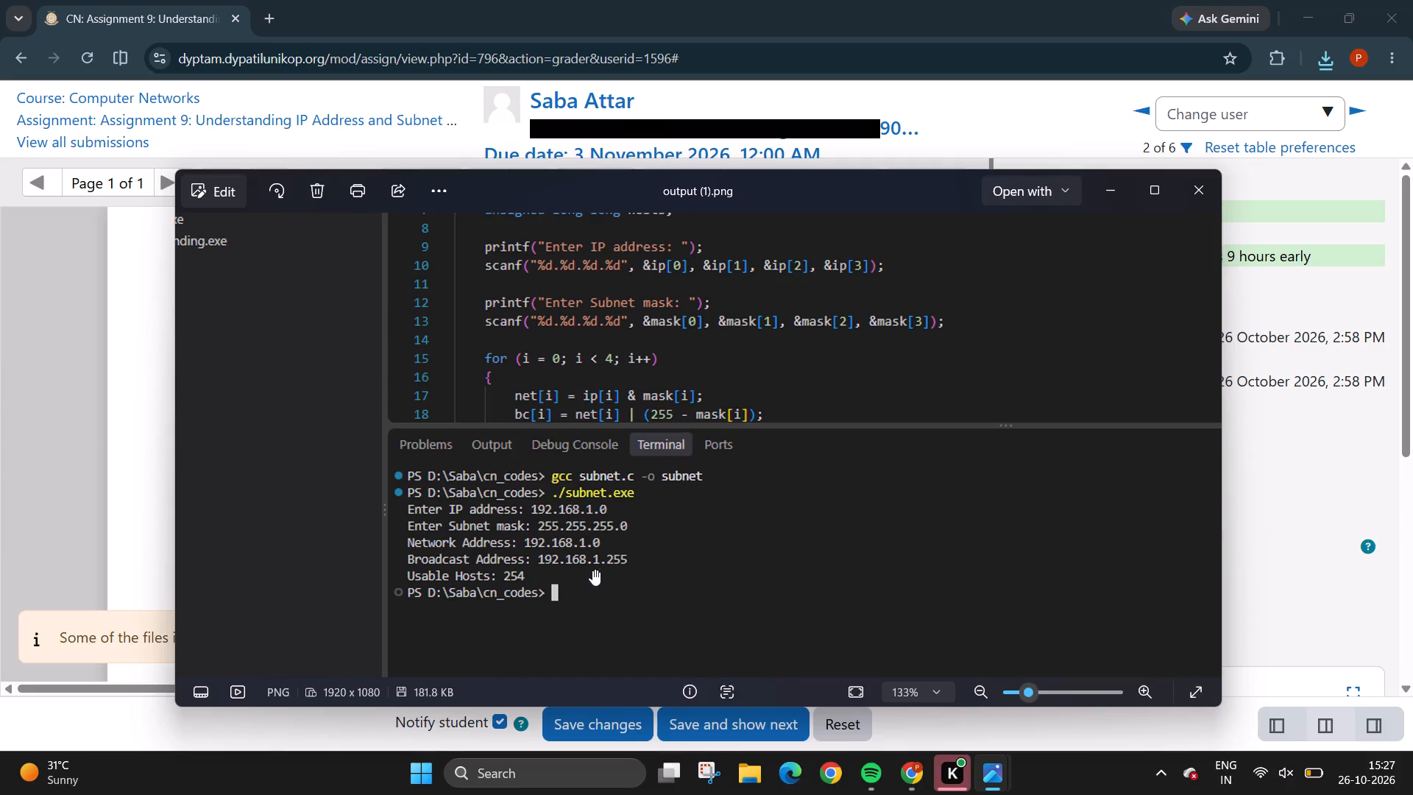
scroll(591, 589, "up", 5)
scroll(620, 530, "up", 2)
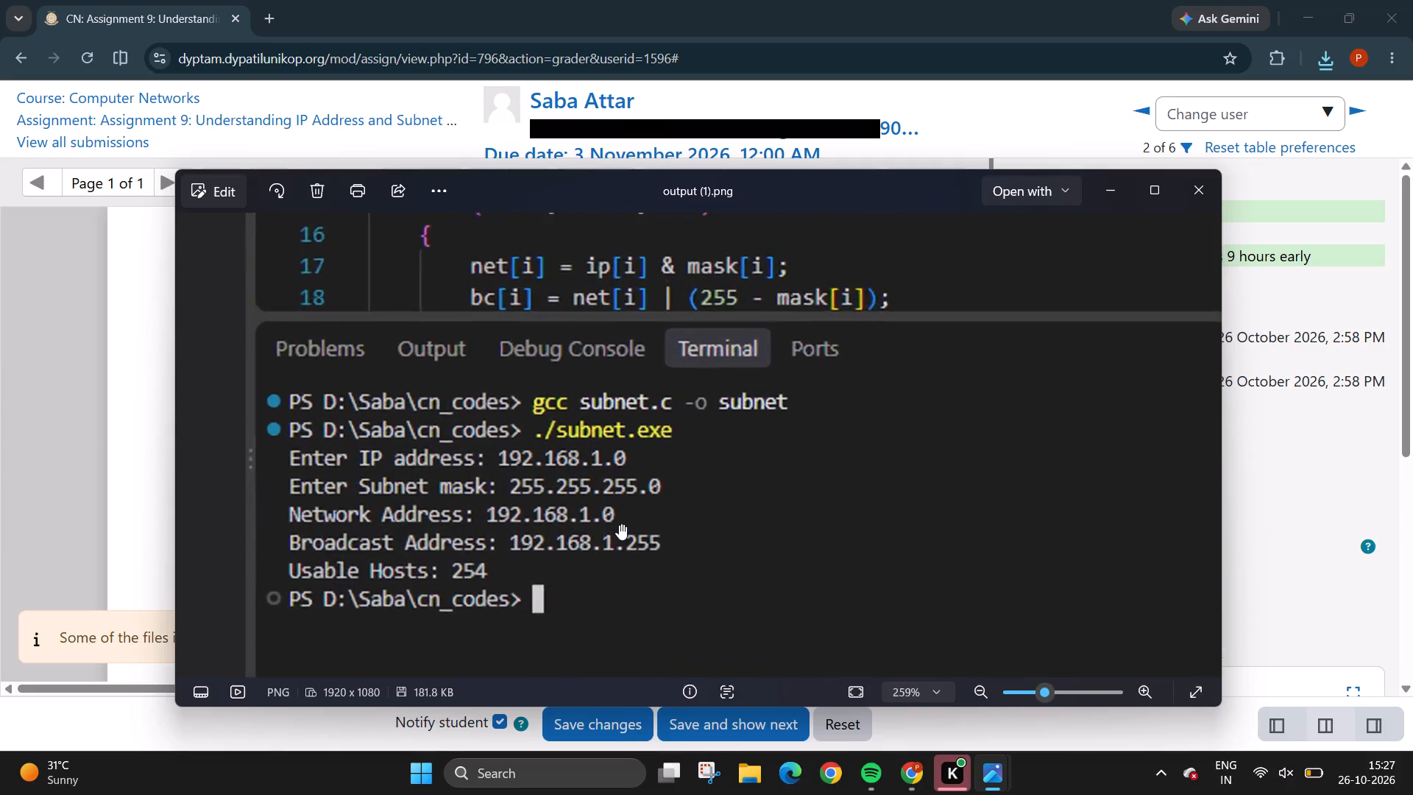
scroll(619, 524, "up", 1)
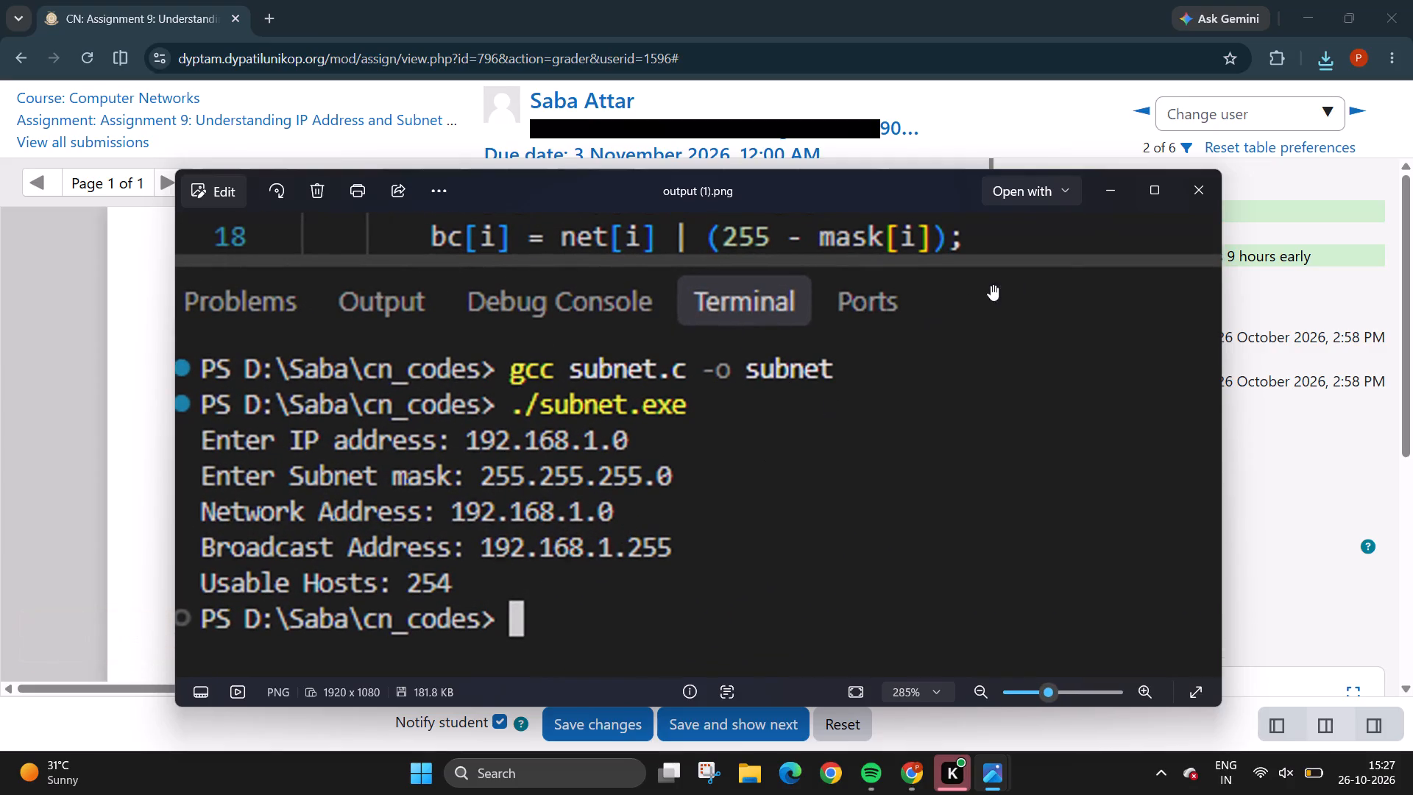
left_click(1218, 181)
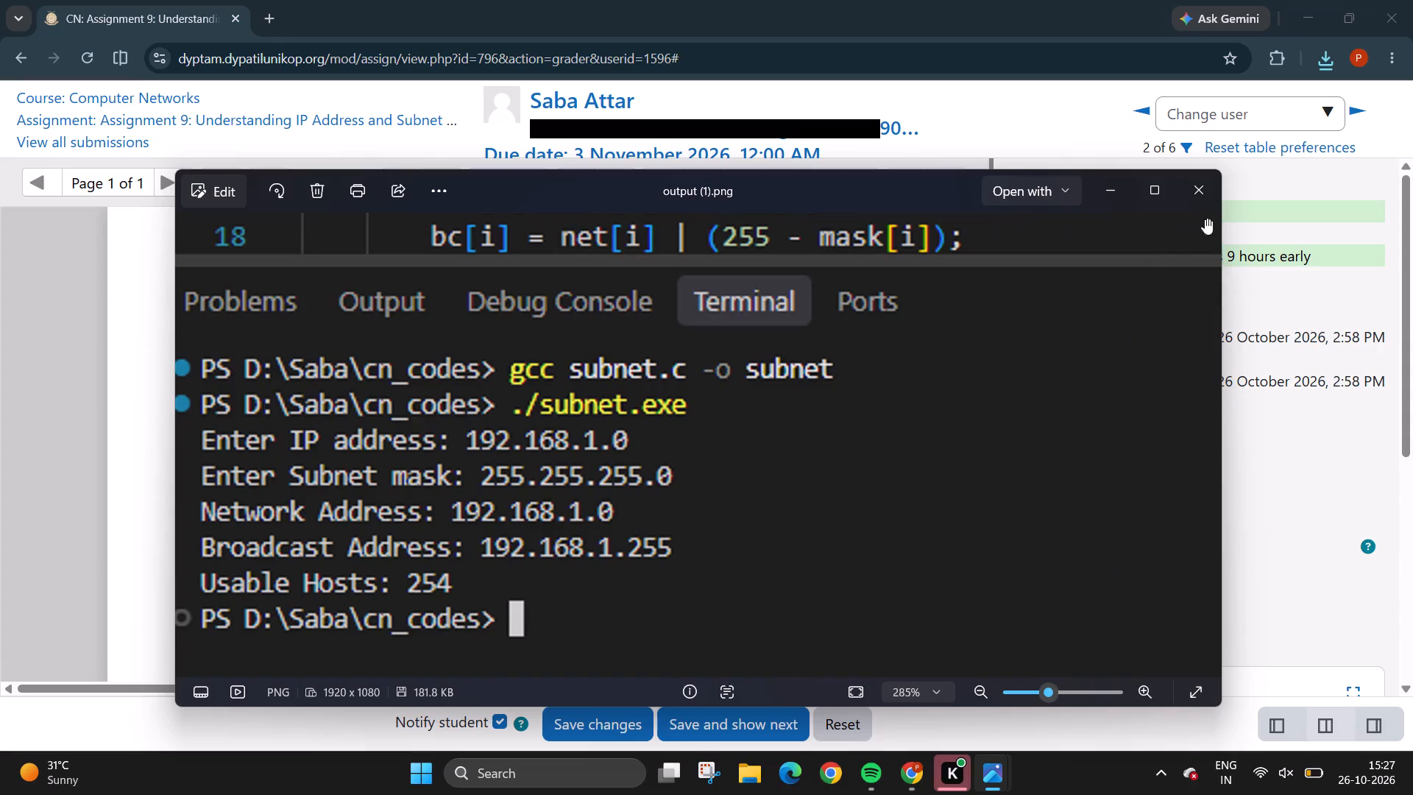
left_click(1224, 186)
left_click(1160, 205)
left_click(1384, 28)
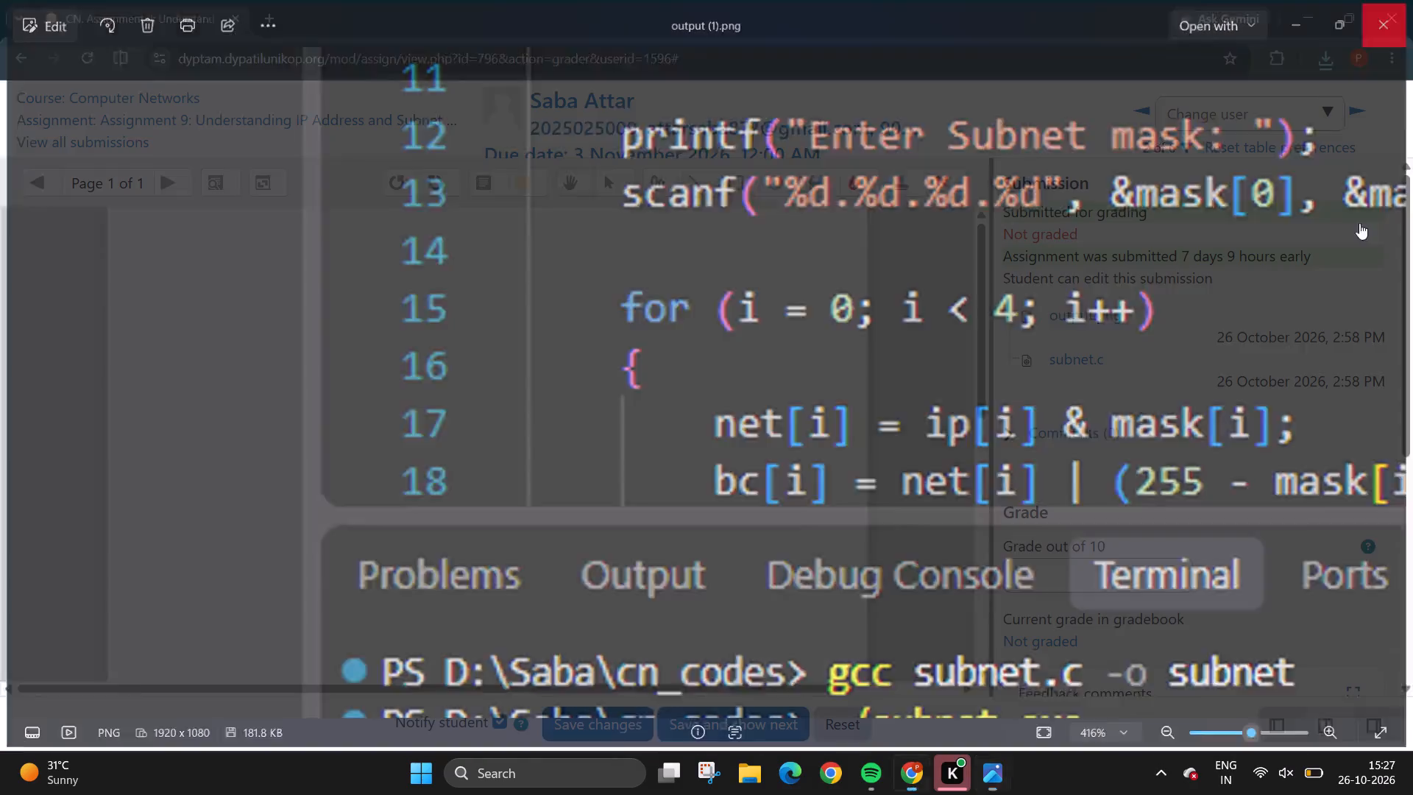
Grade the second student's Assignment 9 submission 10 out of 10, save it, and show the next student.
left_click(1097, 580)
type("10")
left_click(704, 729)
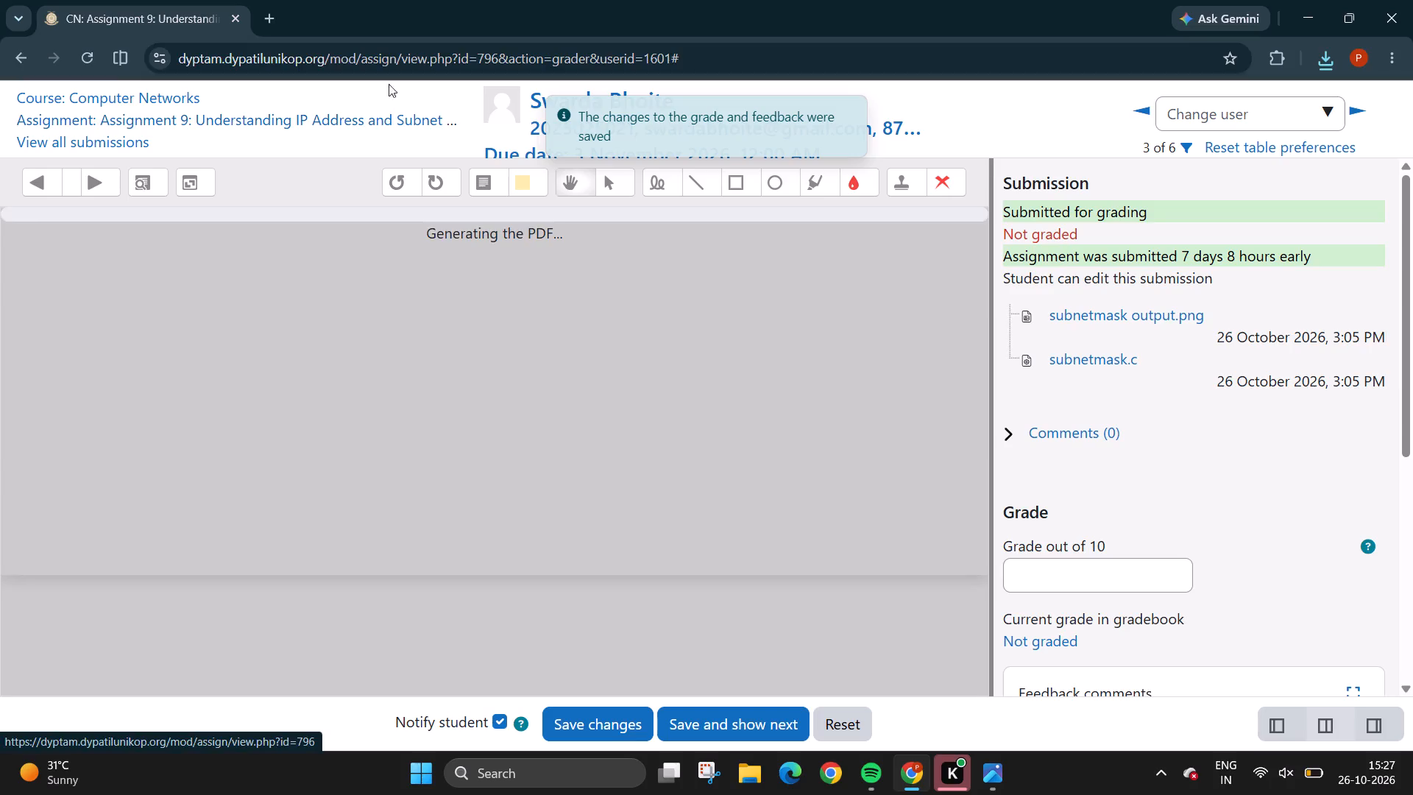
Open the Assignment 9 page in two new browser tabs and bring up the first of them.
right_click(184, 115)
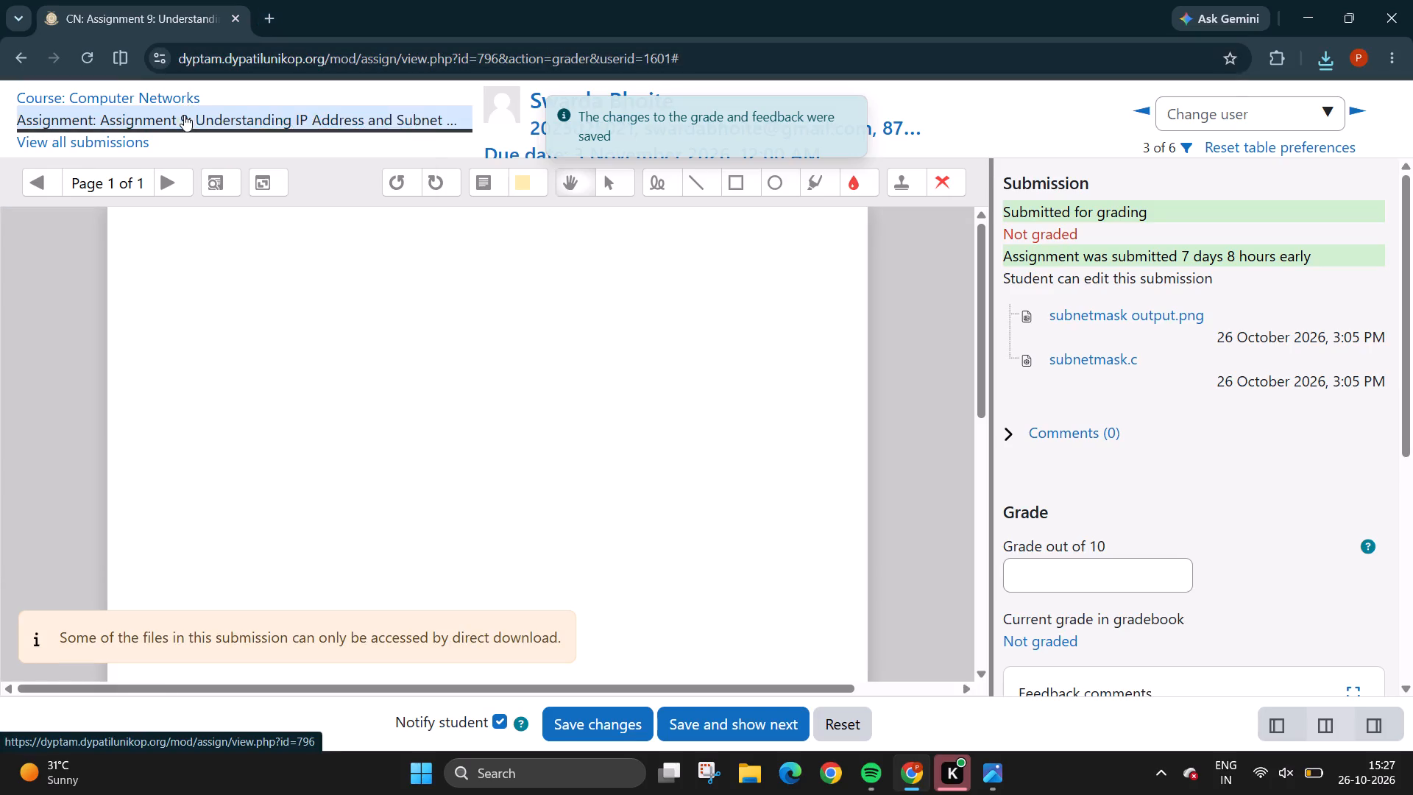
left_click(224, 141)
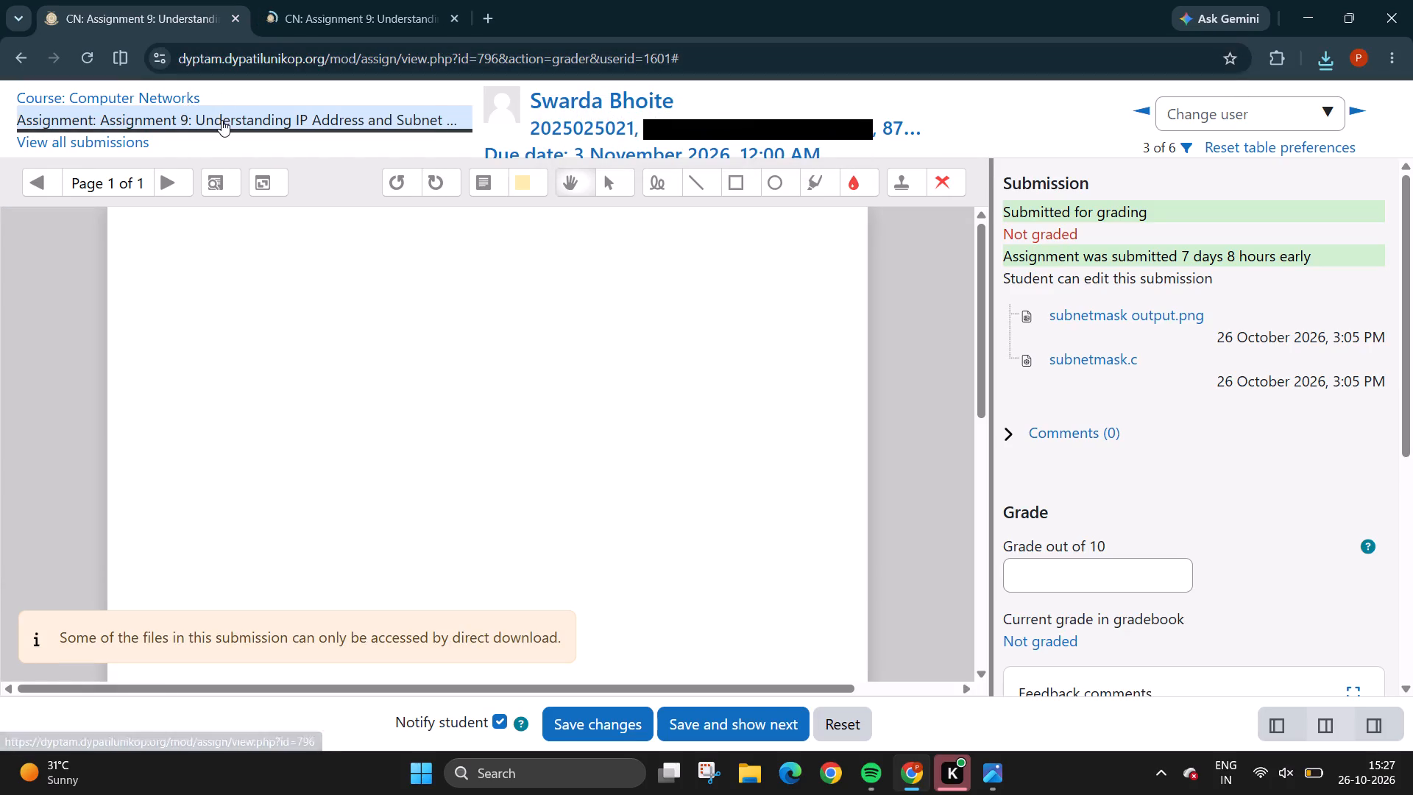
right_click(221, 122)
left_click(250, 147)
left_click(339, 7)
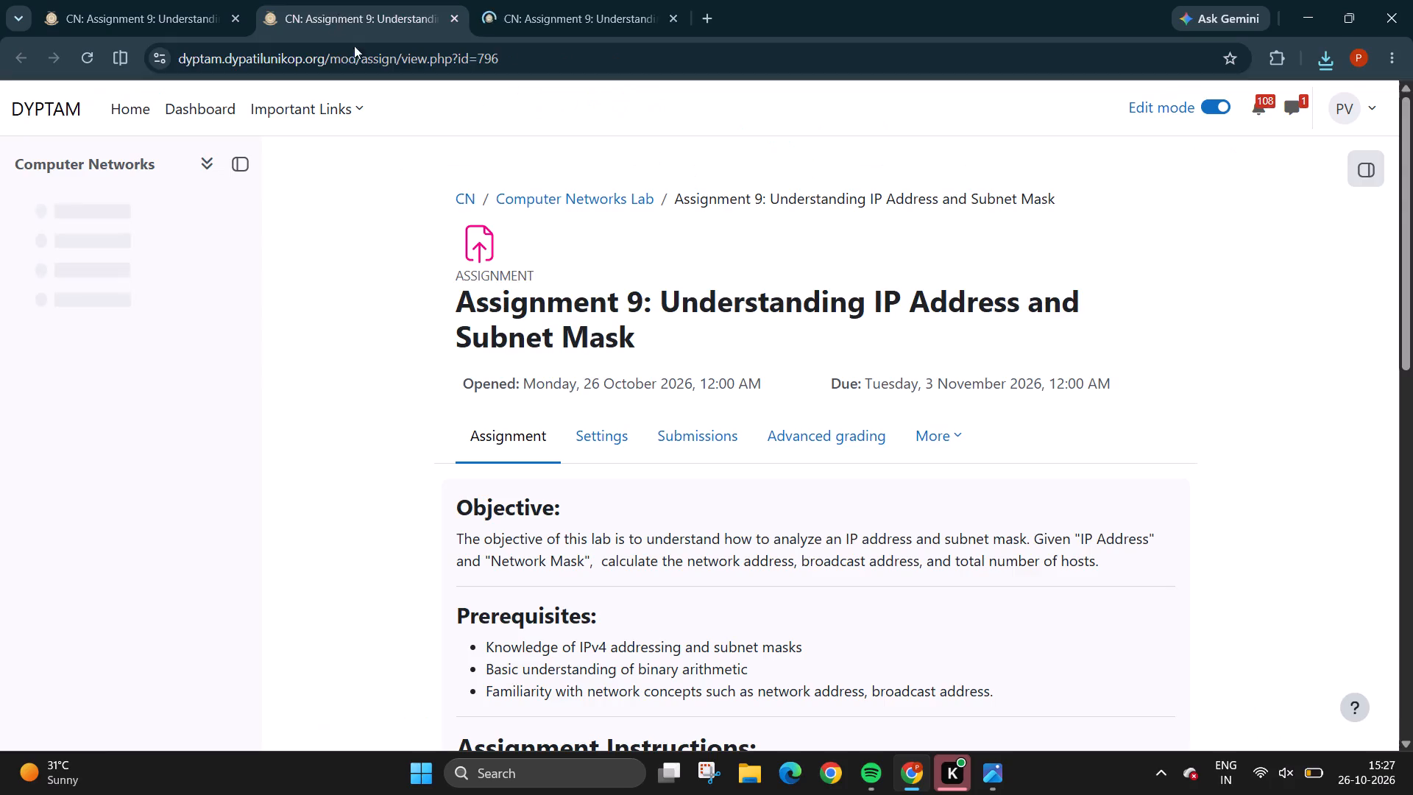
Return to the Assignment 9 grading tab and switch to the first listed student's submission.
left_click(209, 0)
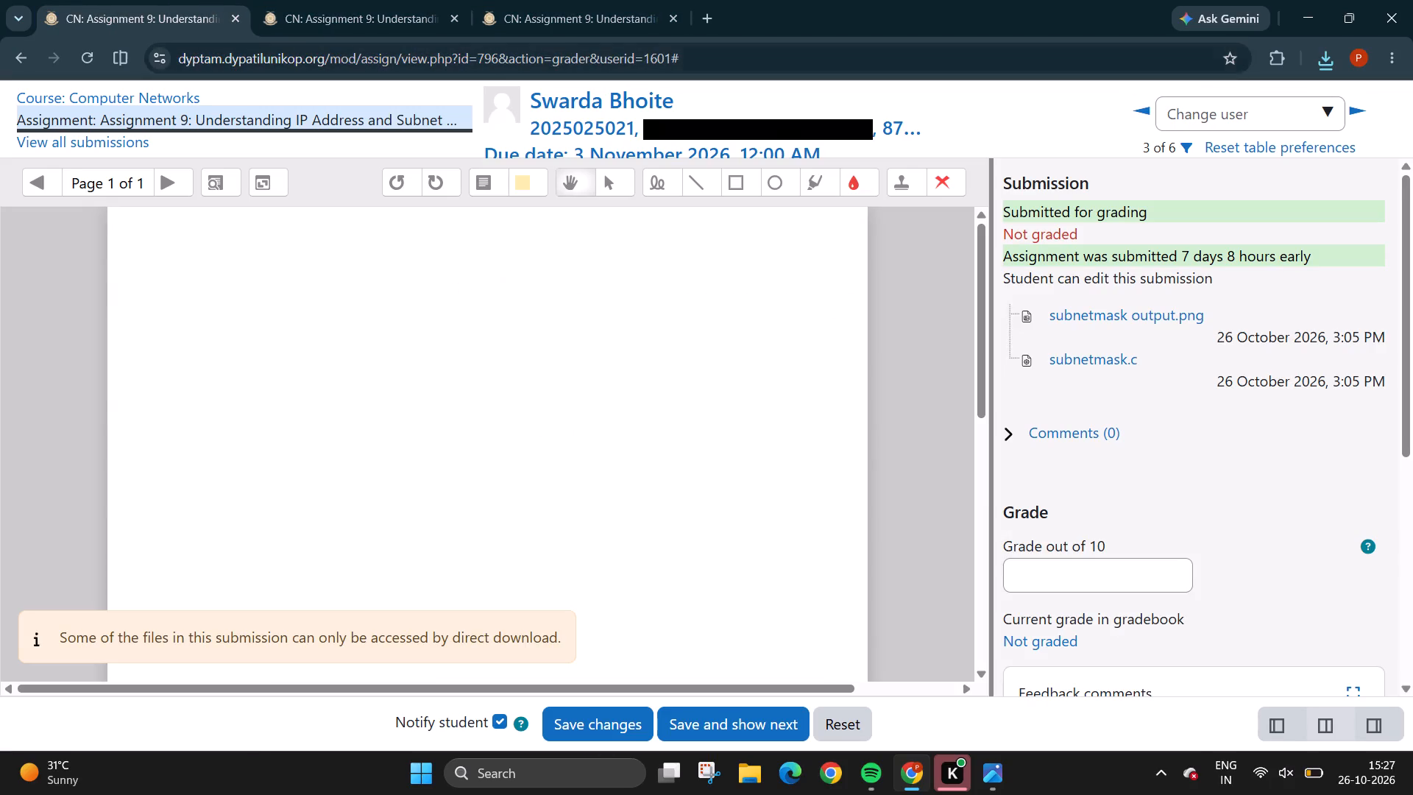
left_click(1328, 110)
left_click(1137, 150)
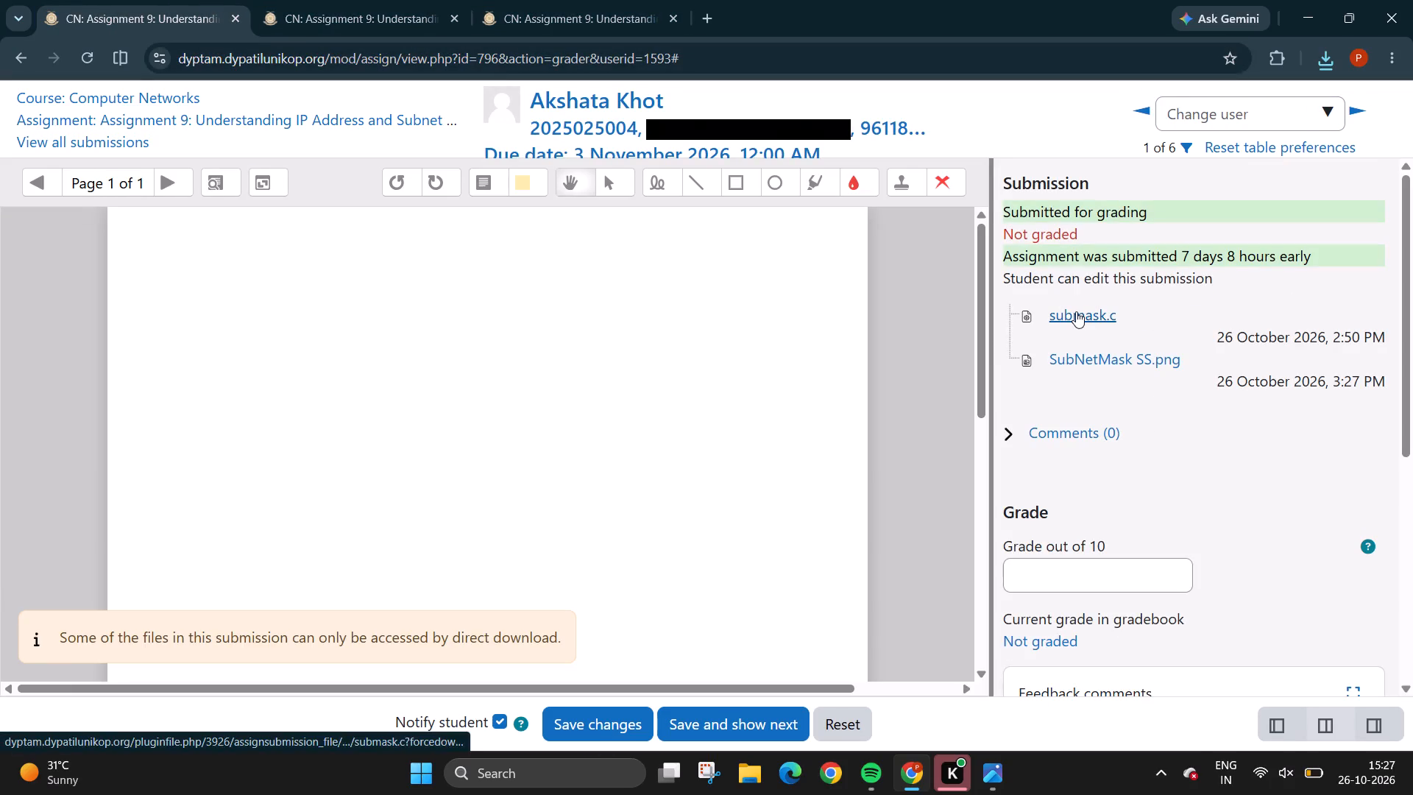
Download SubNetMask SS.png from this submission, examine both submask program runs in Photos, and close the image.
left_click(1087, 358)
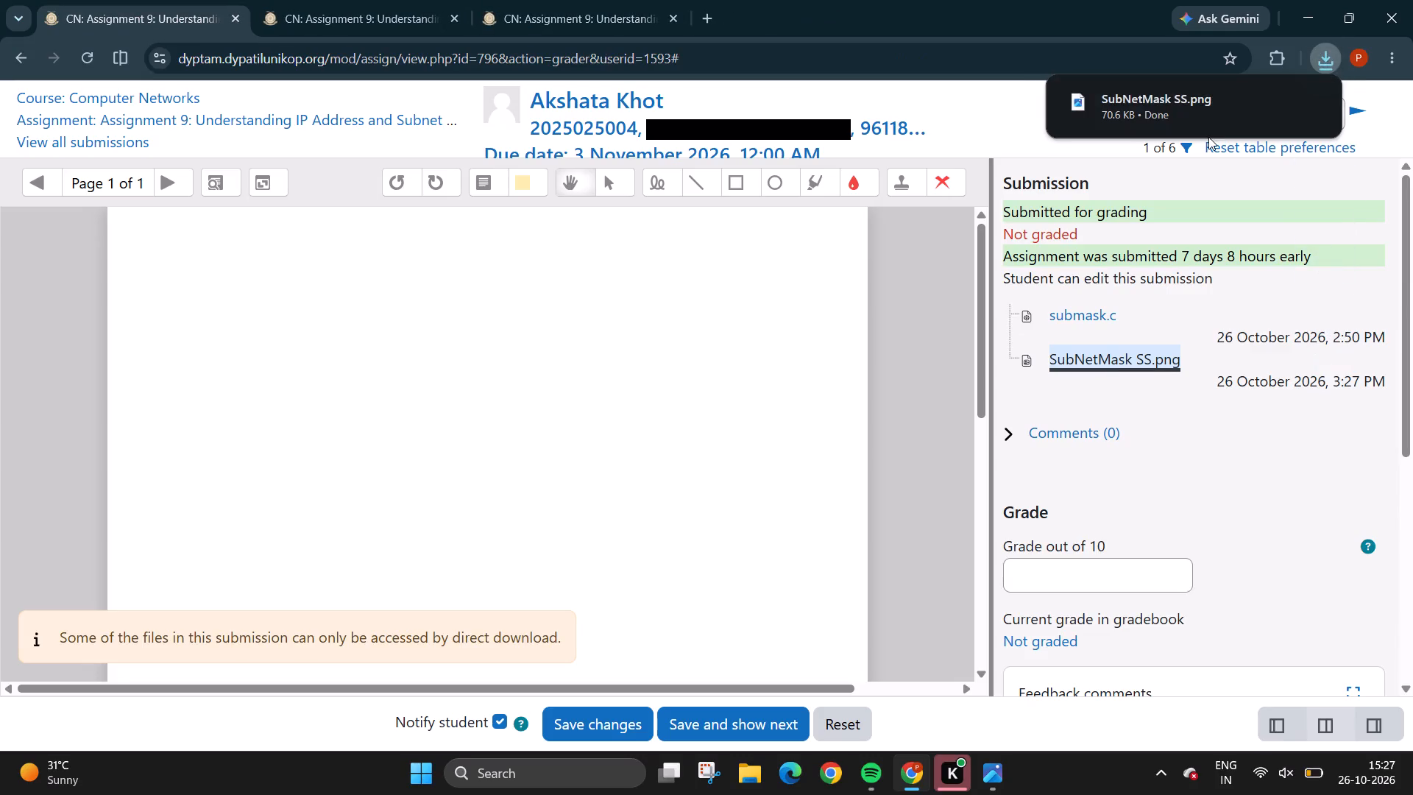
left_click(1207, 113)
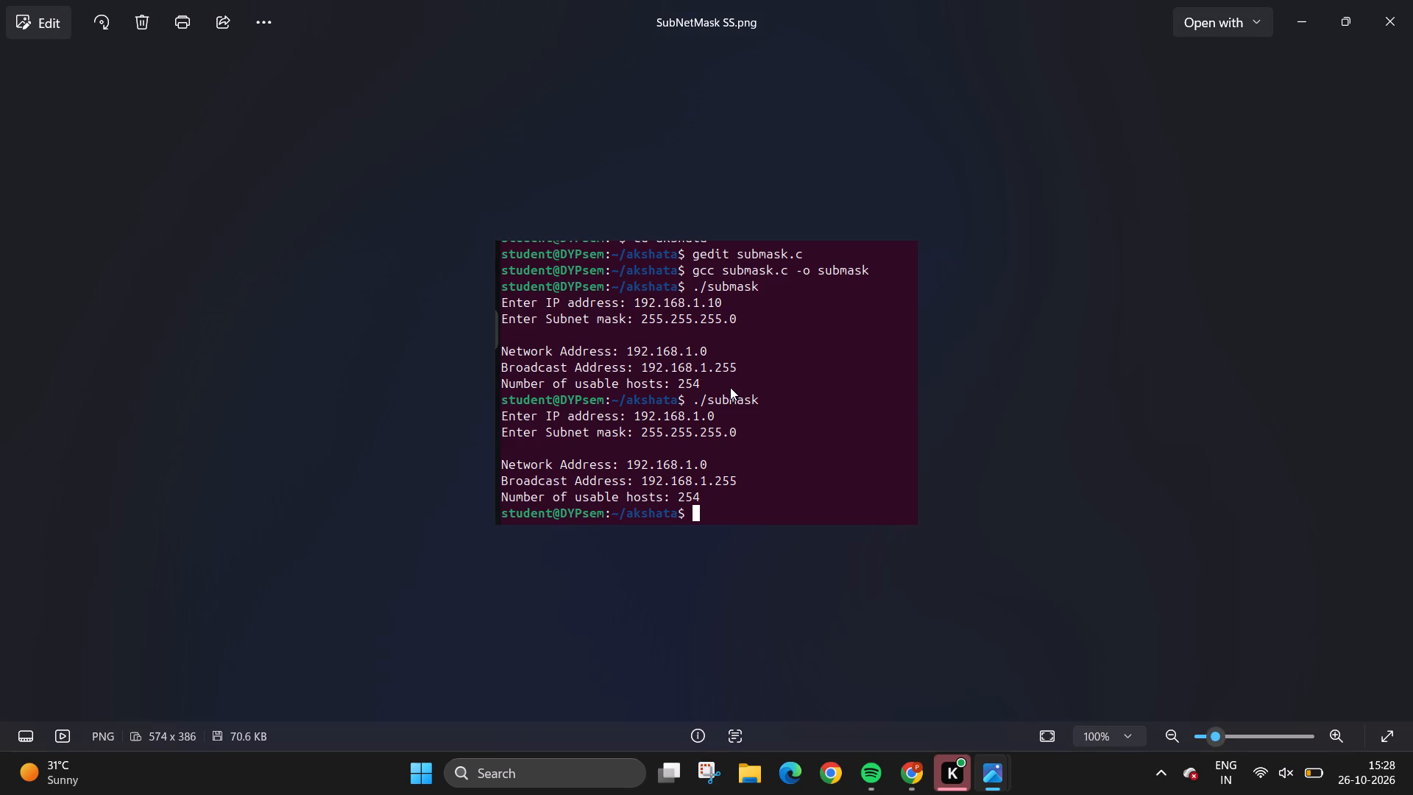
scroll(730, 387, "up", 7)
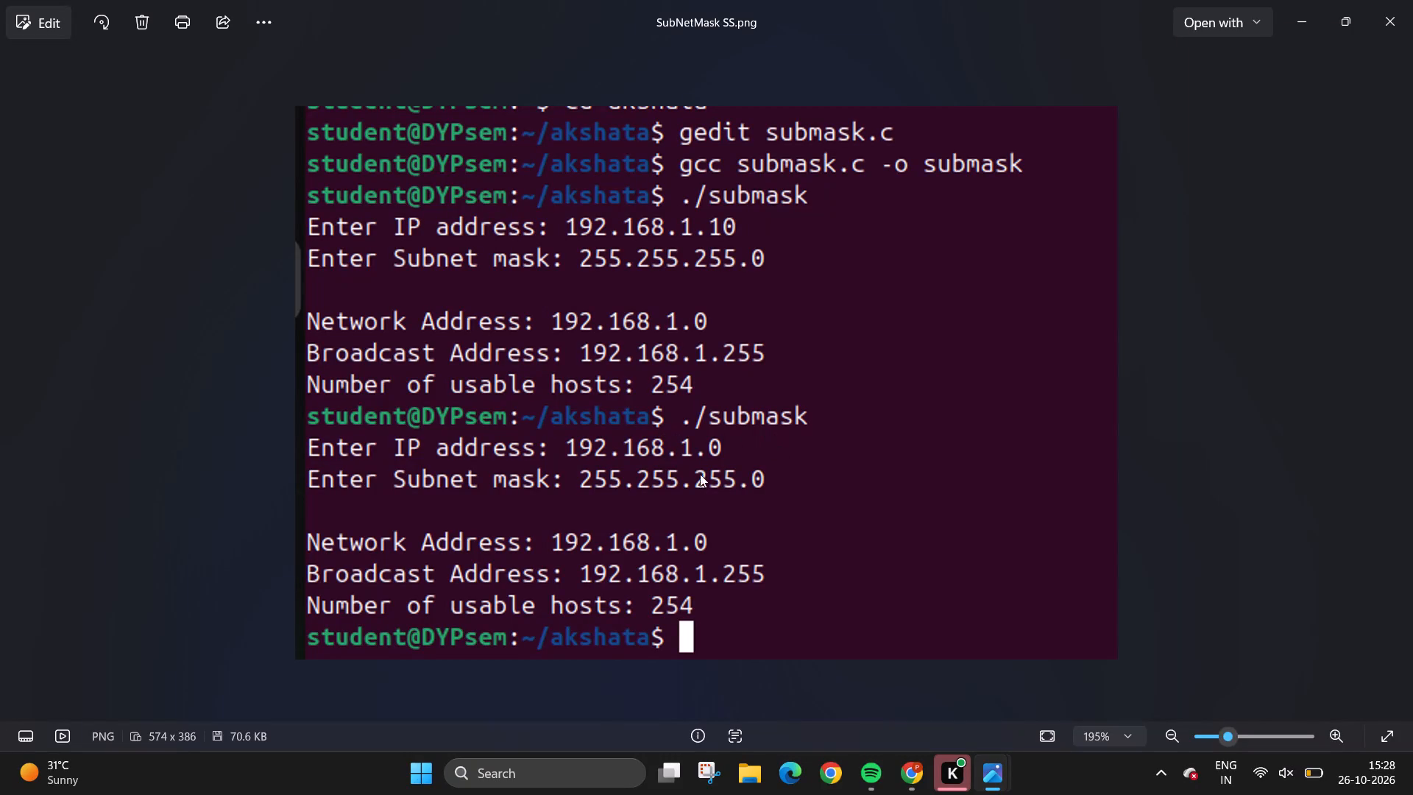
scroll(663, 587, "down", 1)
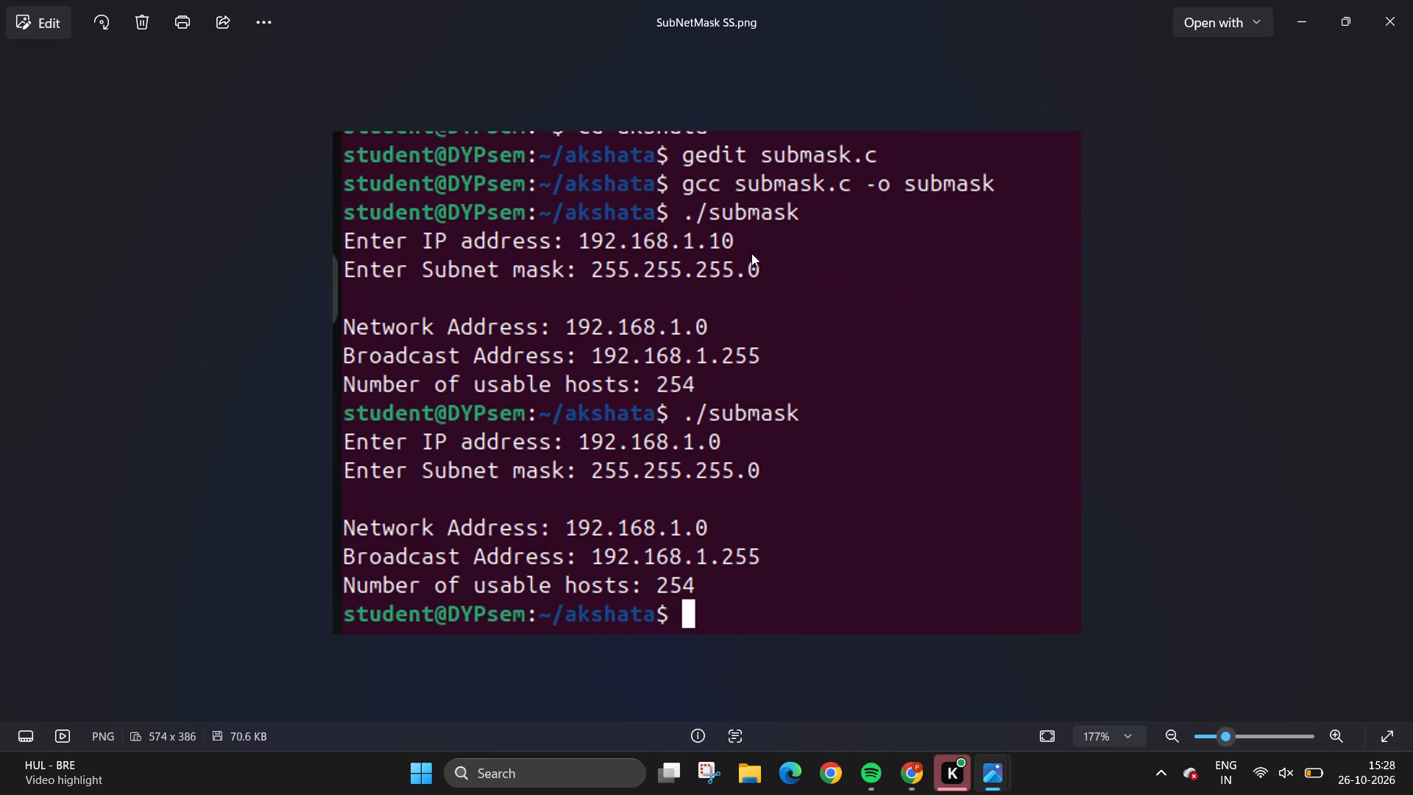
left_click_drag(715, 250, 704, 294)
left_click(706, 382)
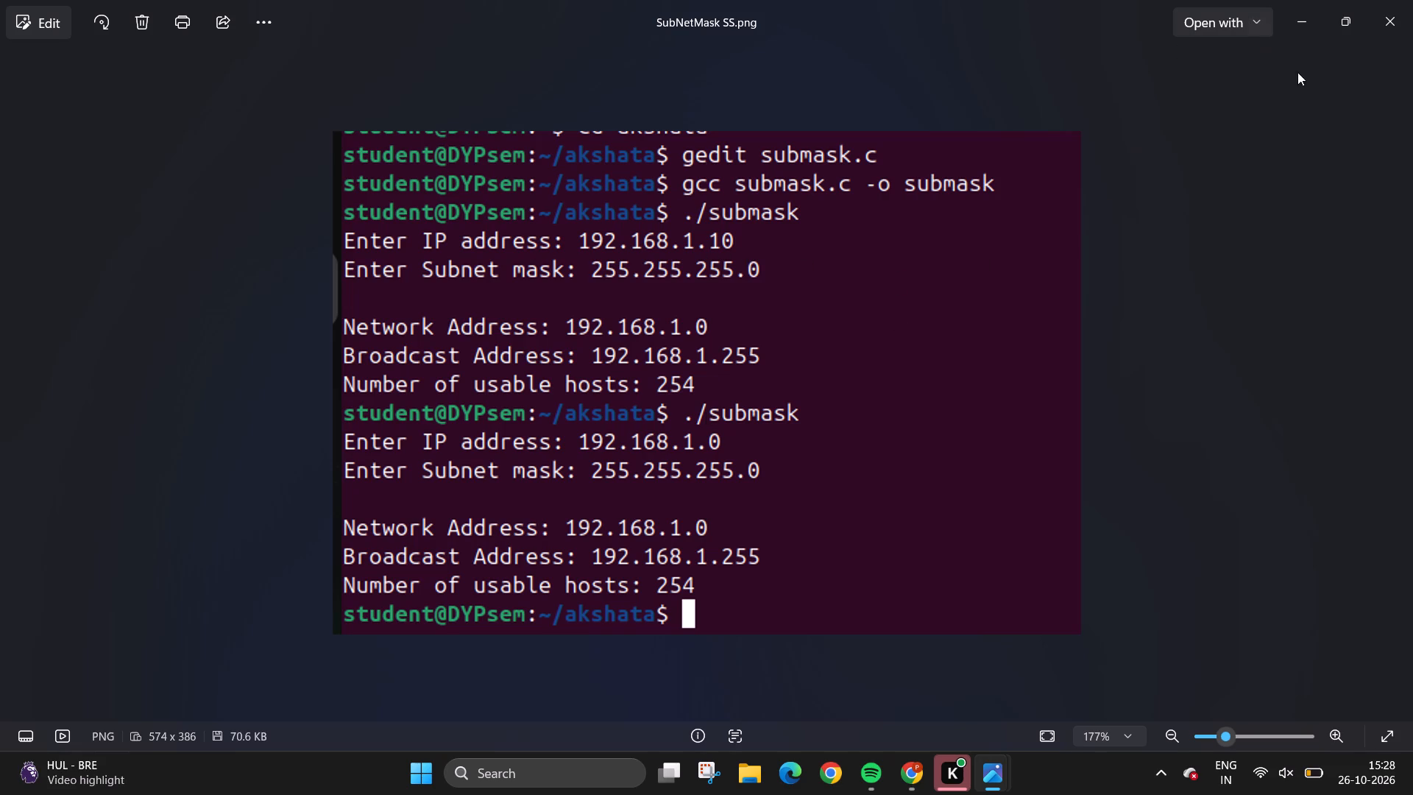
left_click(1395, 18)
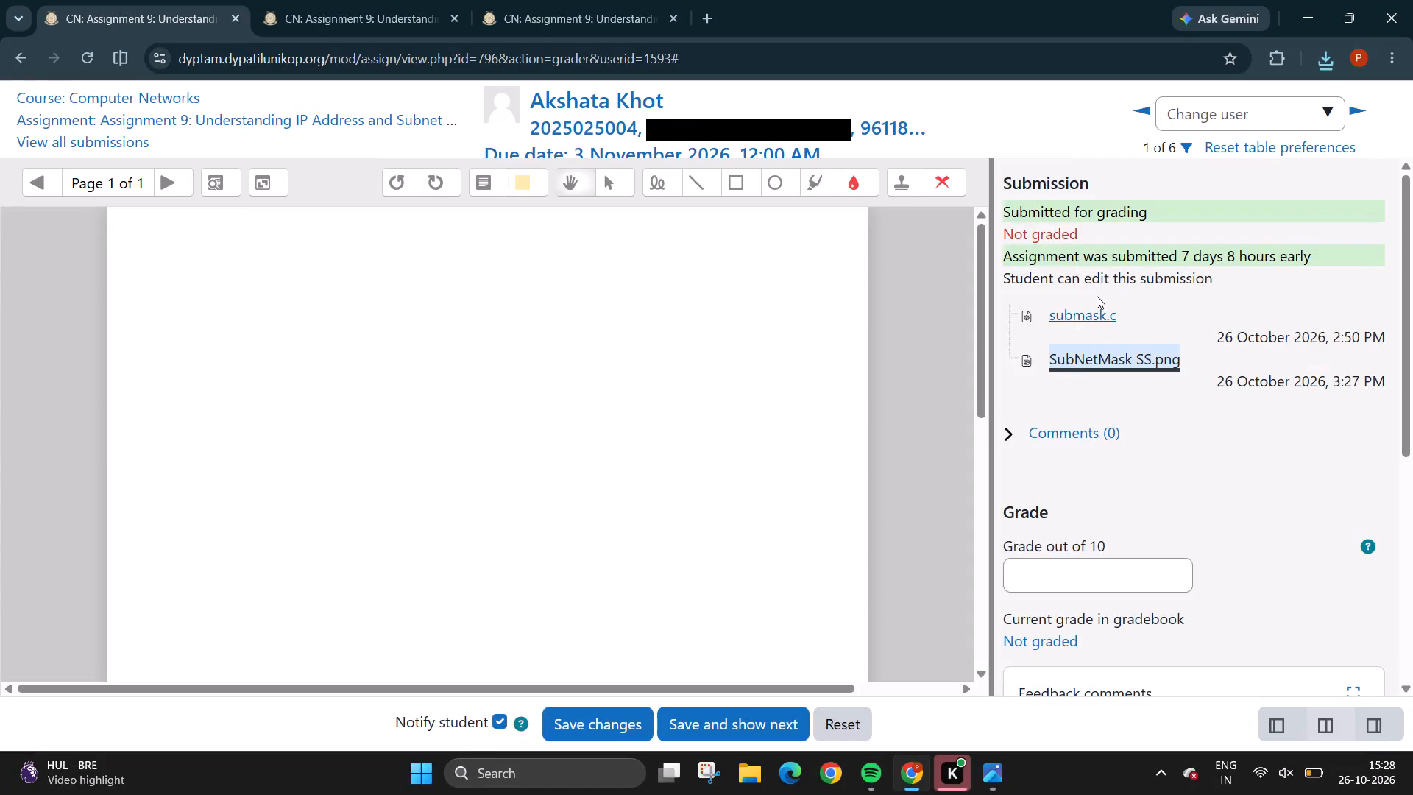
Download submask.c from the same submission and open it in Visual Studio Code.
left_click(1097, 296)
left_click(1095, 303)
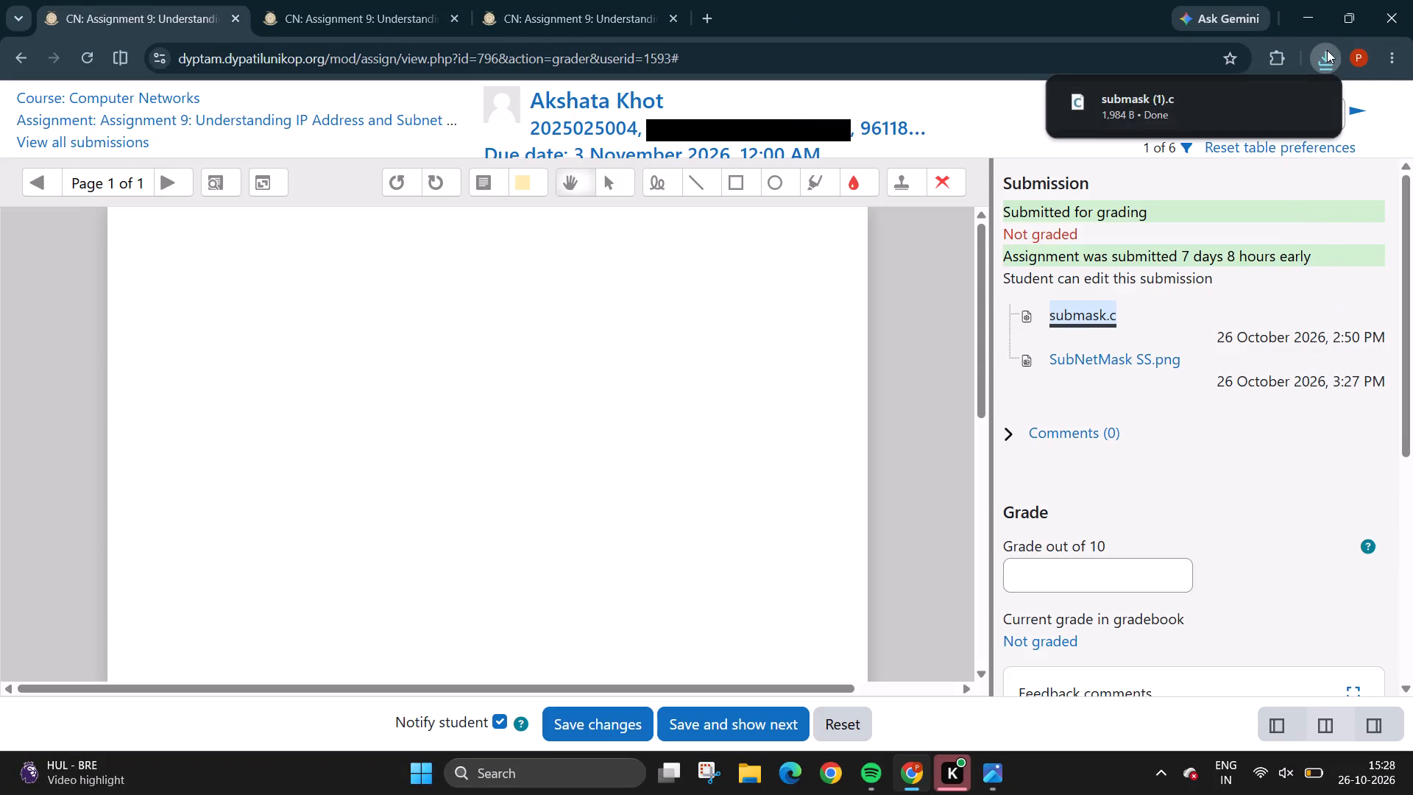
left_click(1196, 113)
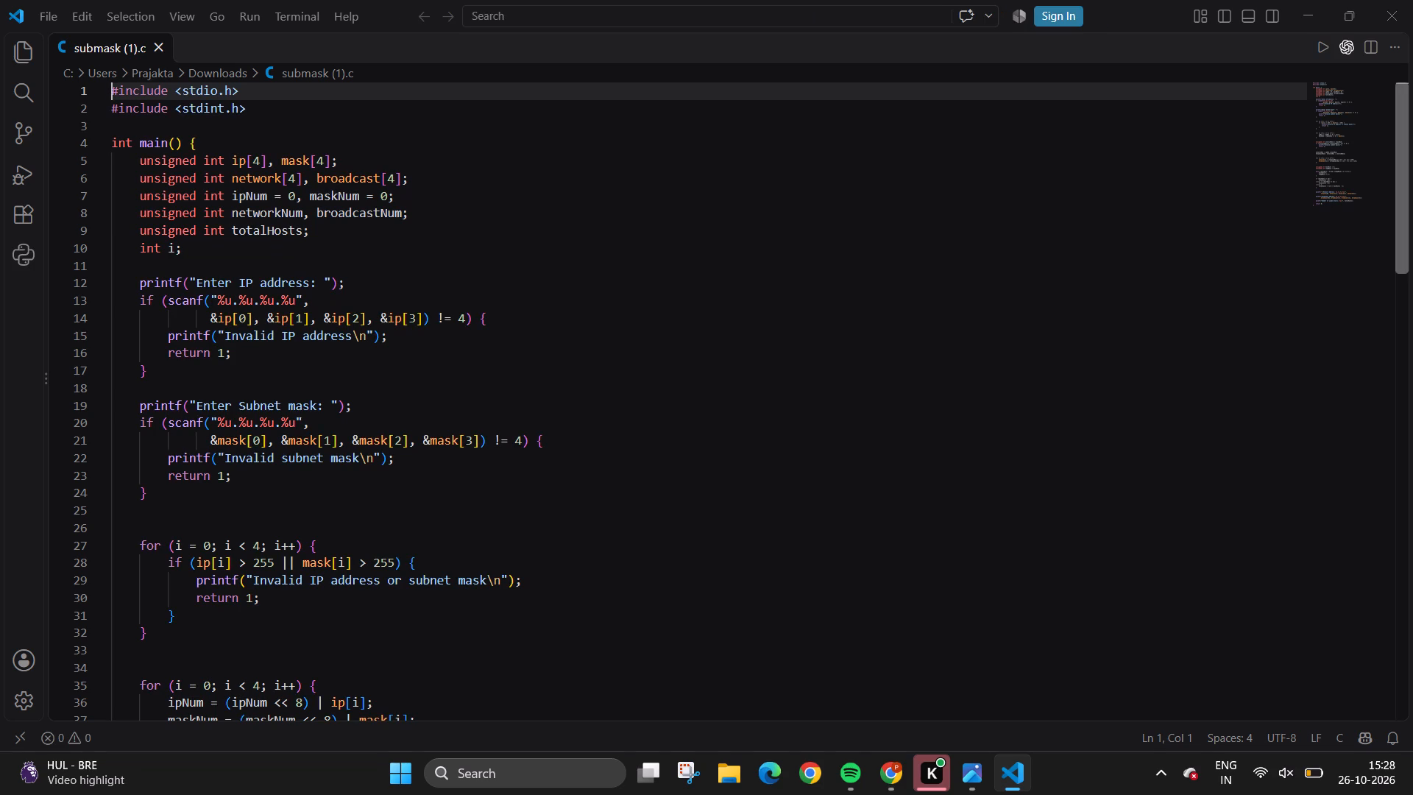
Review the submask source code from start to end, dismiss the GitHub Copilot sign-in, and close the editor.
scroll(373, 236, "down", 1)
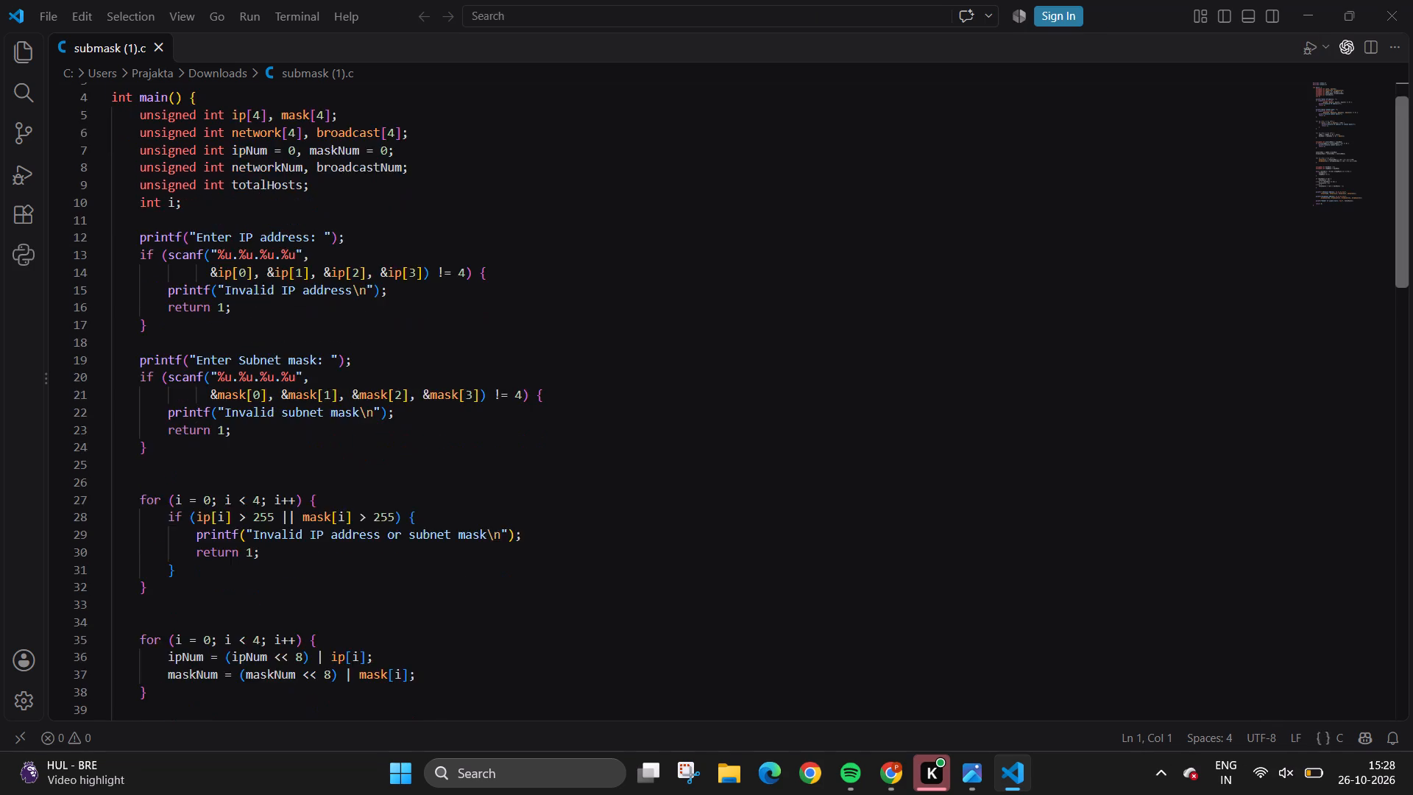
scroll(373, 236, "down", 9)
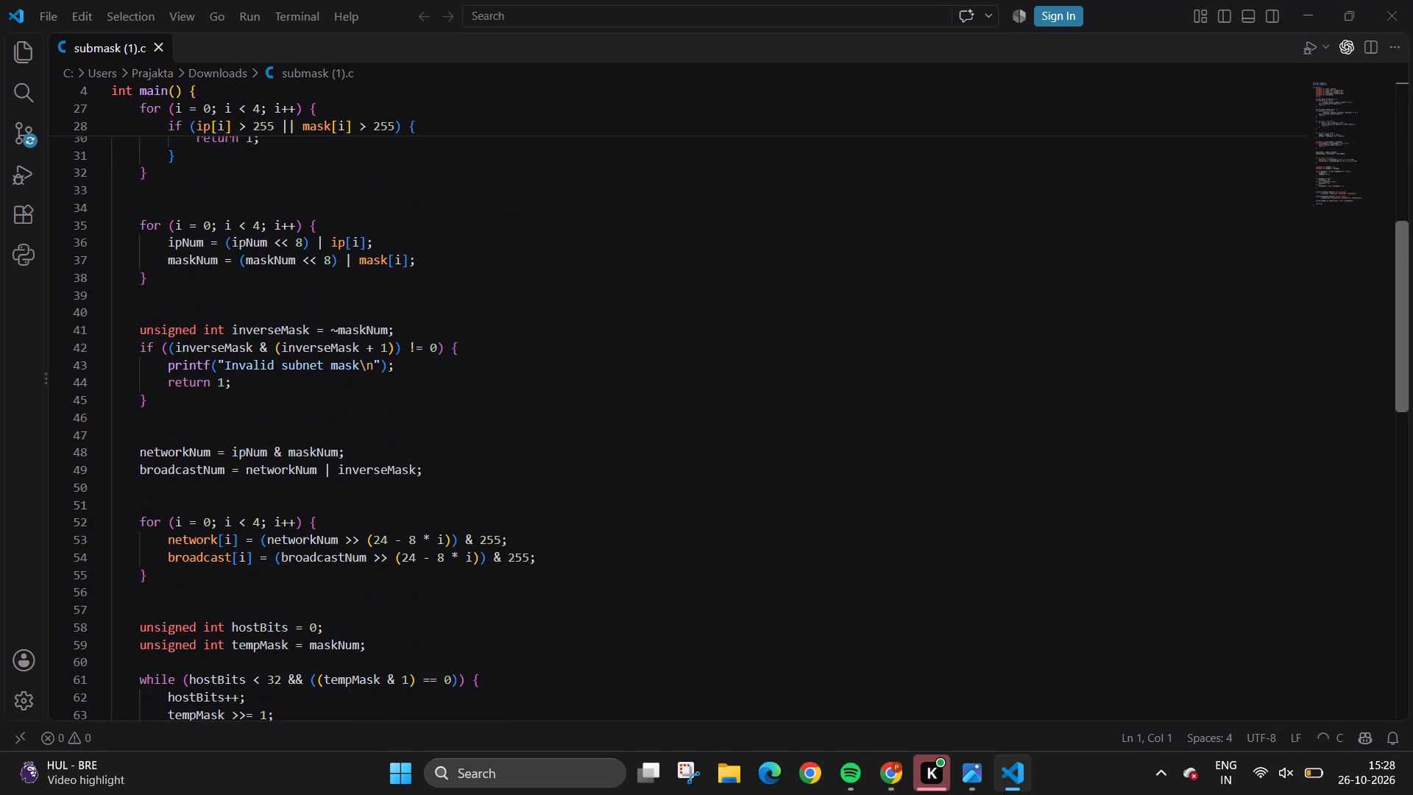
scroll(378, 236, "down", 11)
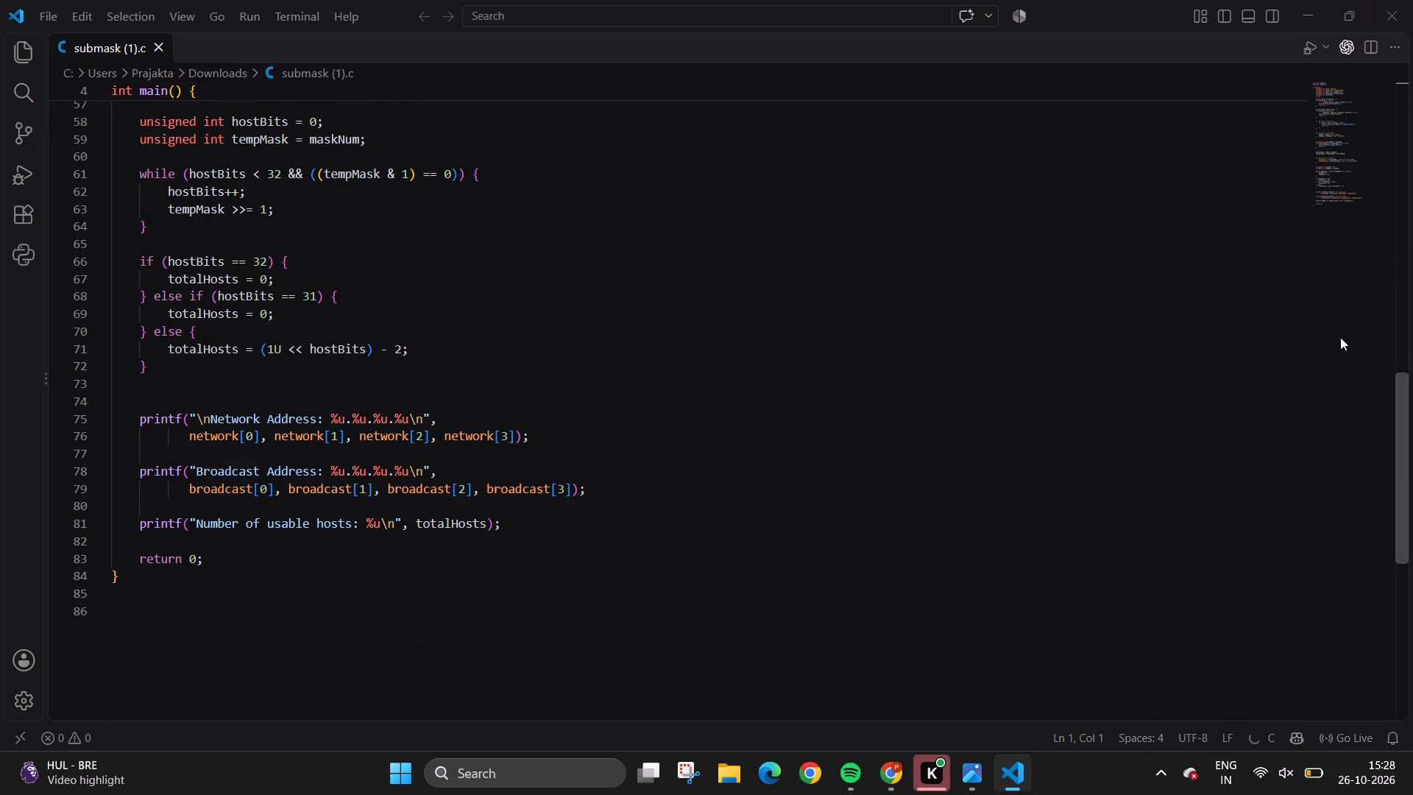
scroll(955, 359, "up", 1)
scroll(784, 291, "up", 7)
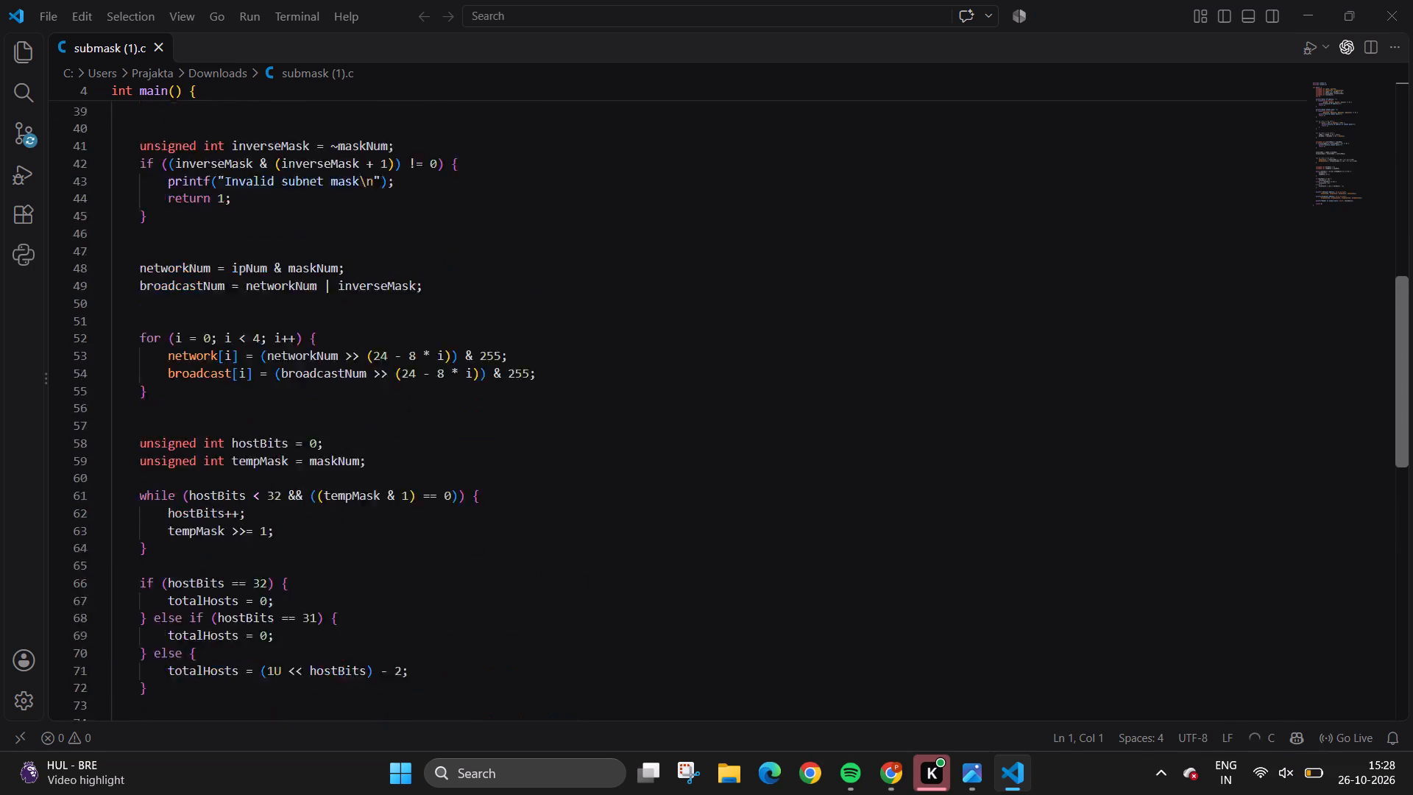
scroll(784, 291, "up", 8)
scroll(784, 291, "up", 13)
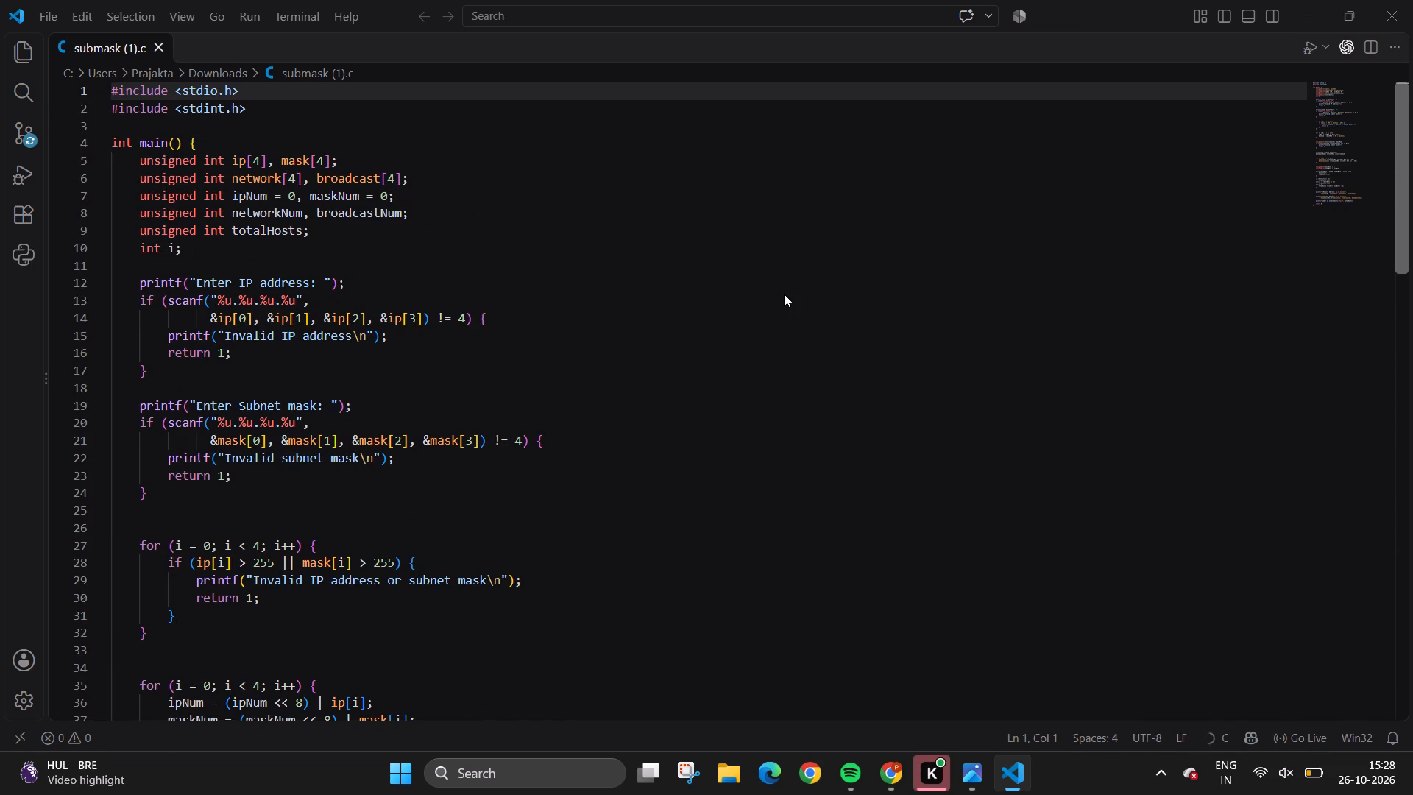
scroll(784, 294, "up", 1)
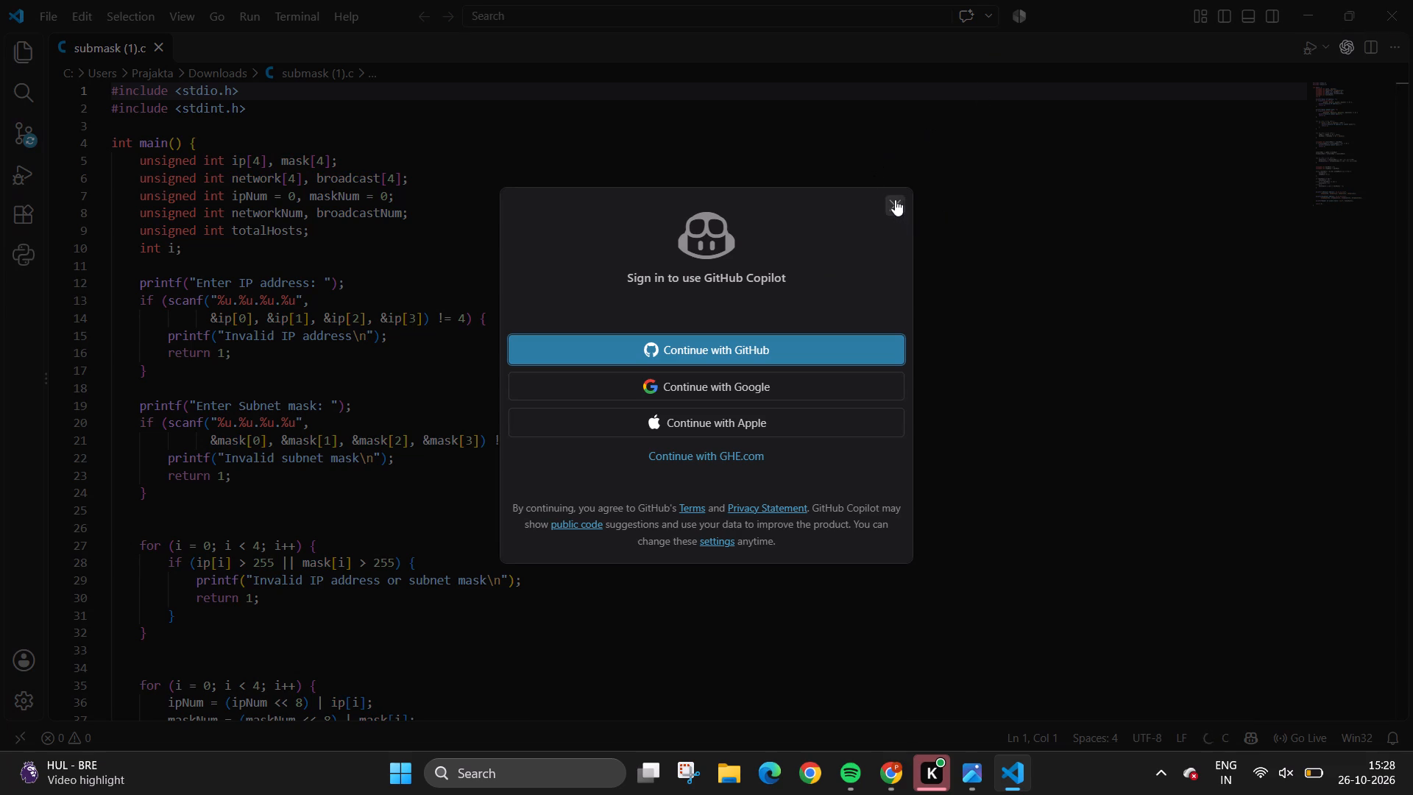
left_click(895, 197)
left_click(1409, 0)
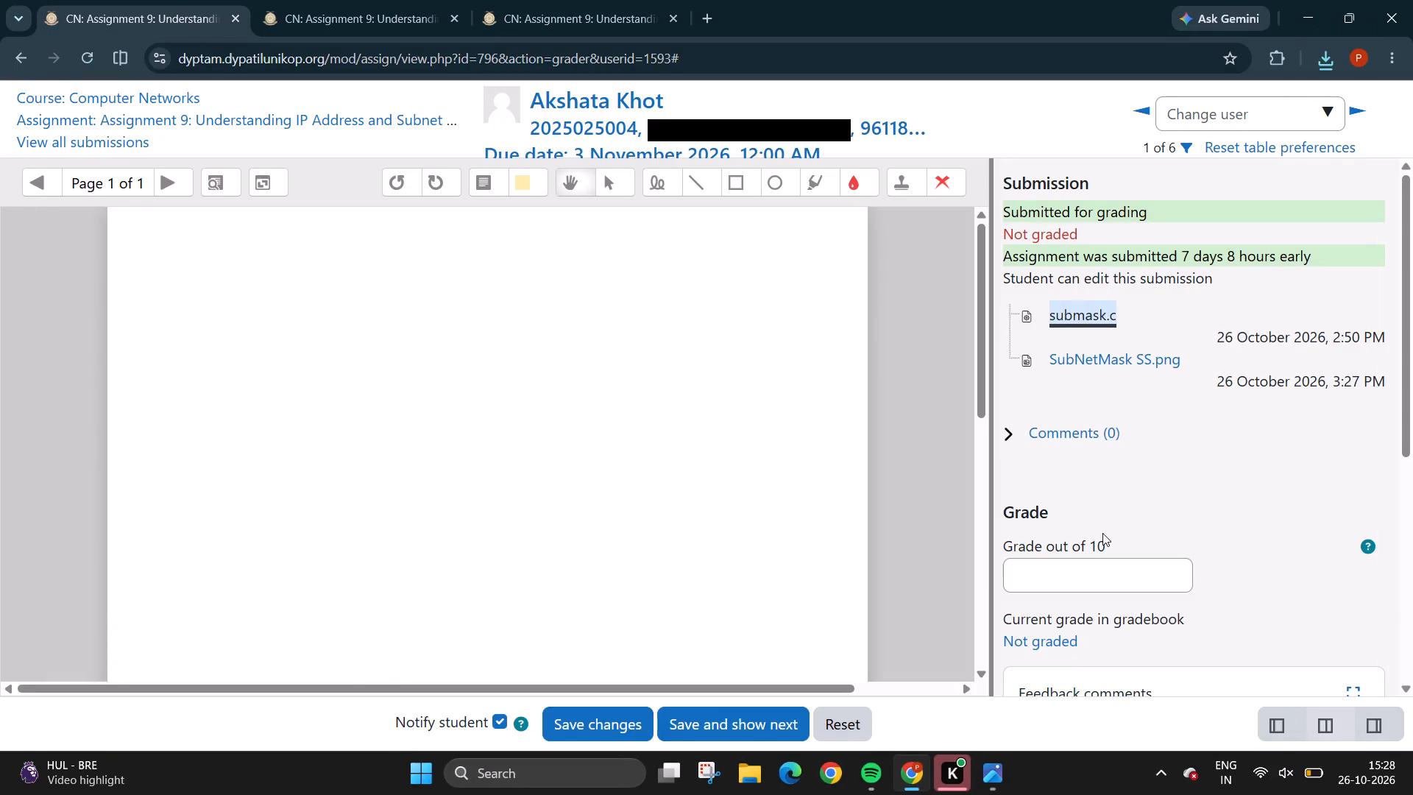
Grade the first student's Assignment 9 submission 10 out of 10, save it, and show the next student.
left_click(1102, 565)
type("10")
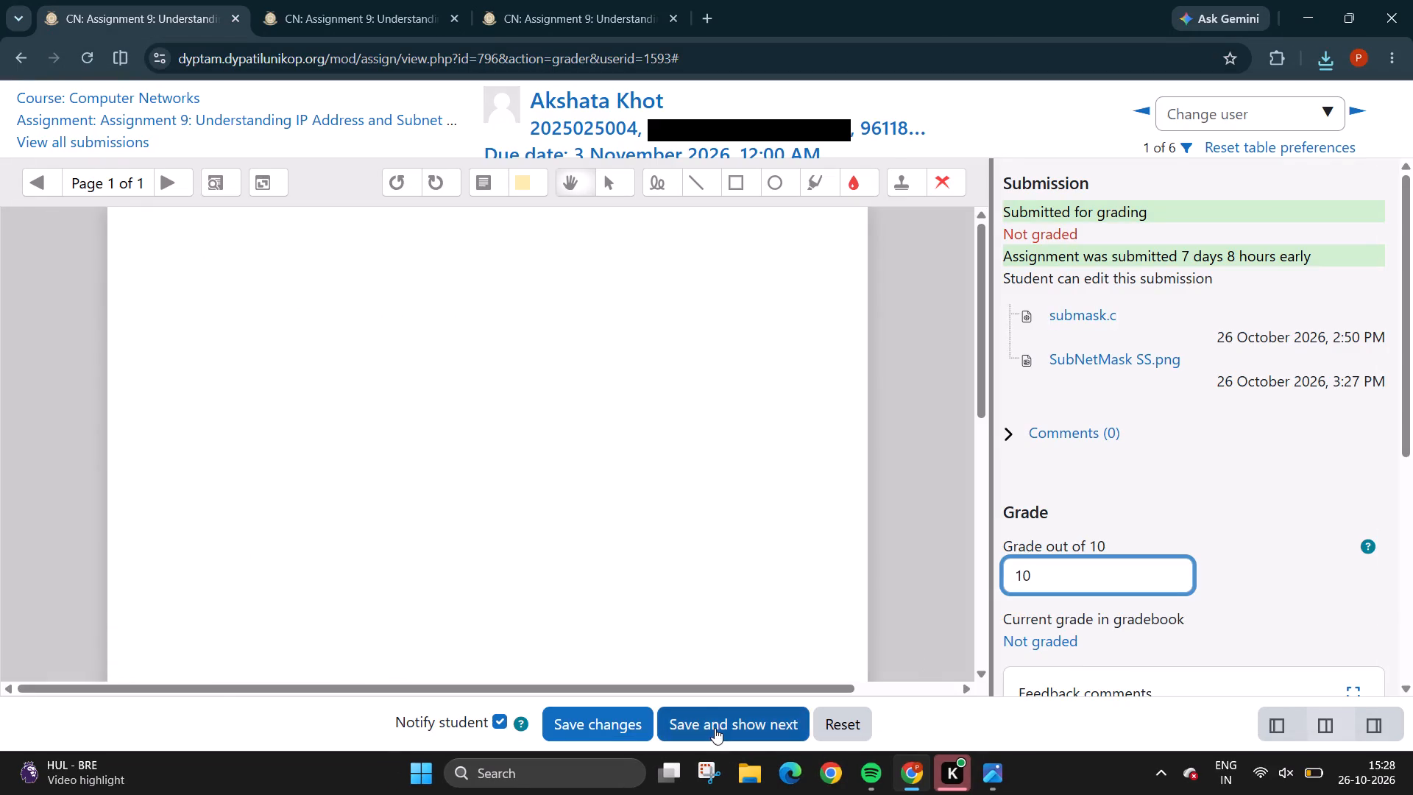
left_click(713, 728)
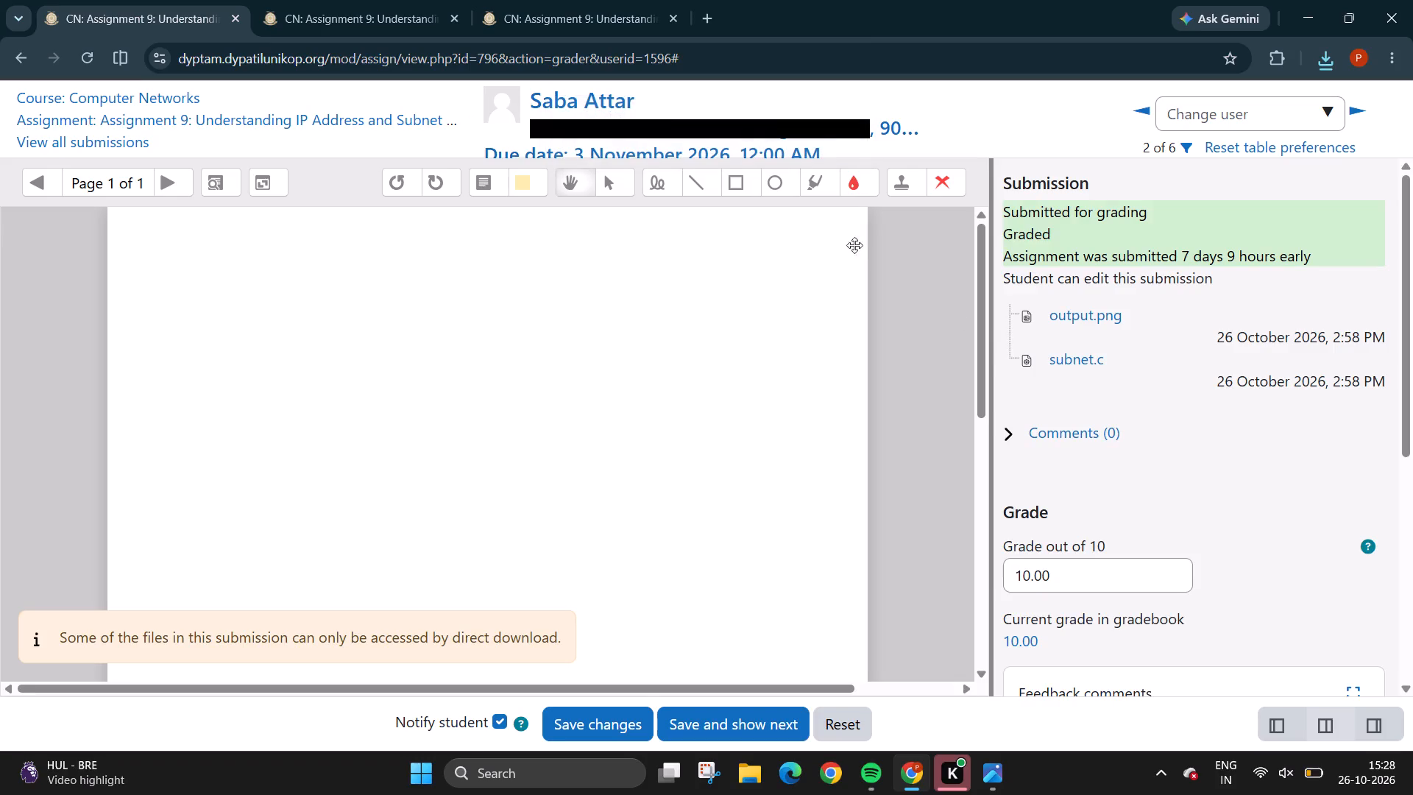
Save the second student's Assignment 9 grading as it is and advance to the next student.
left_click(715, 730)
In the second browser tab, open Assignment 7: Conversion of IP address from Binary to Dotted Decimal and start its grading view.
left_click(397, 0)
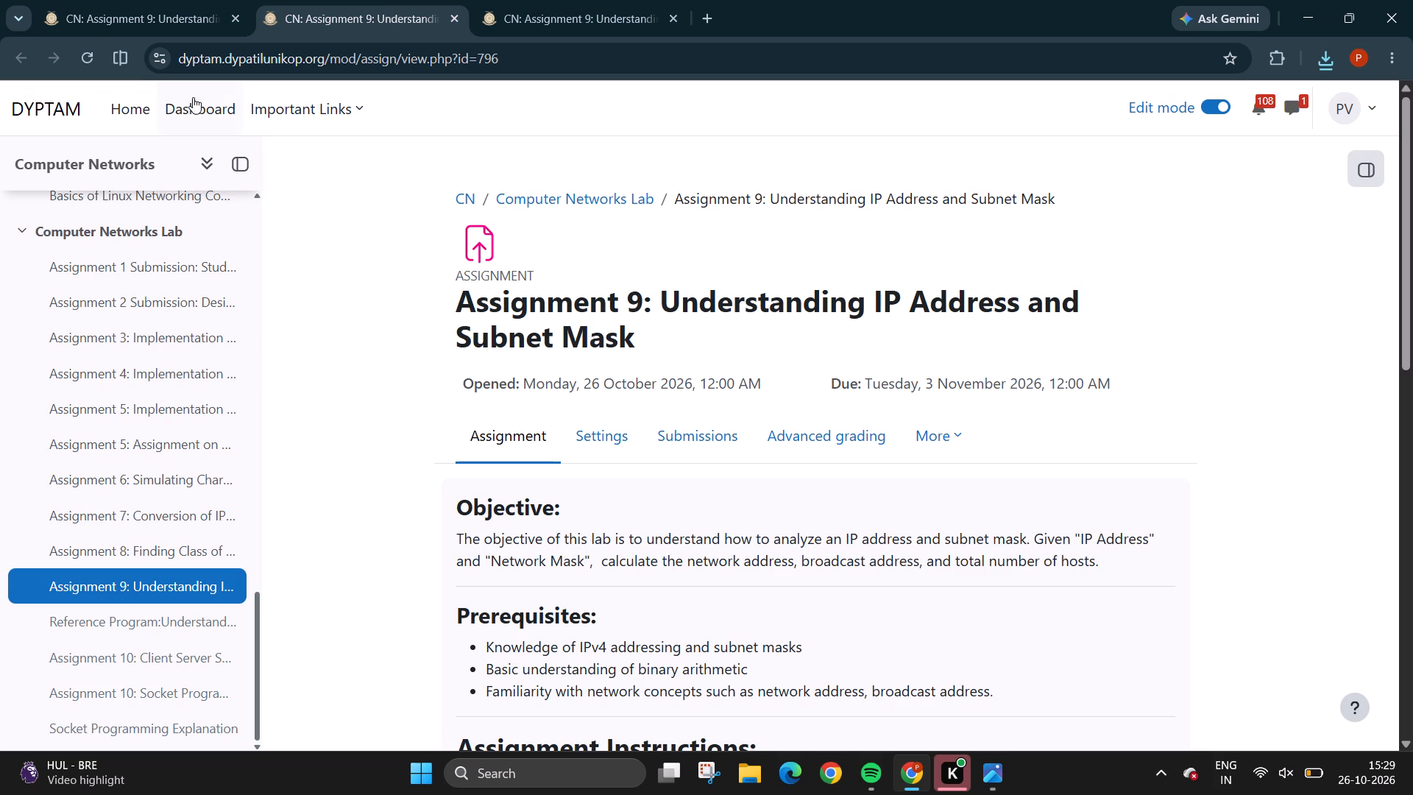
left_click(155, 515)
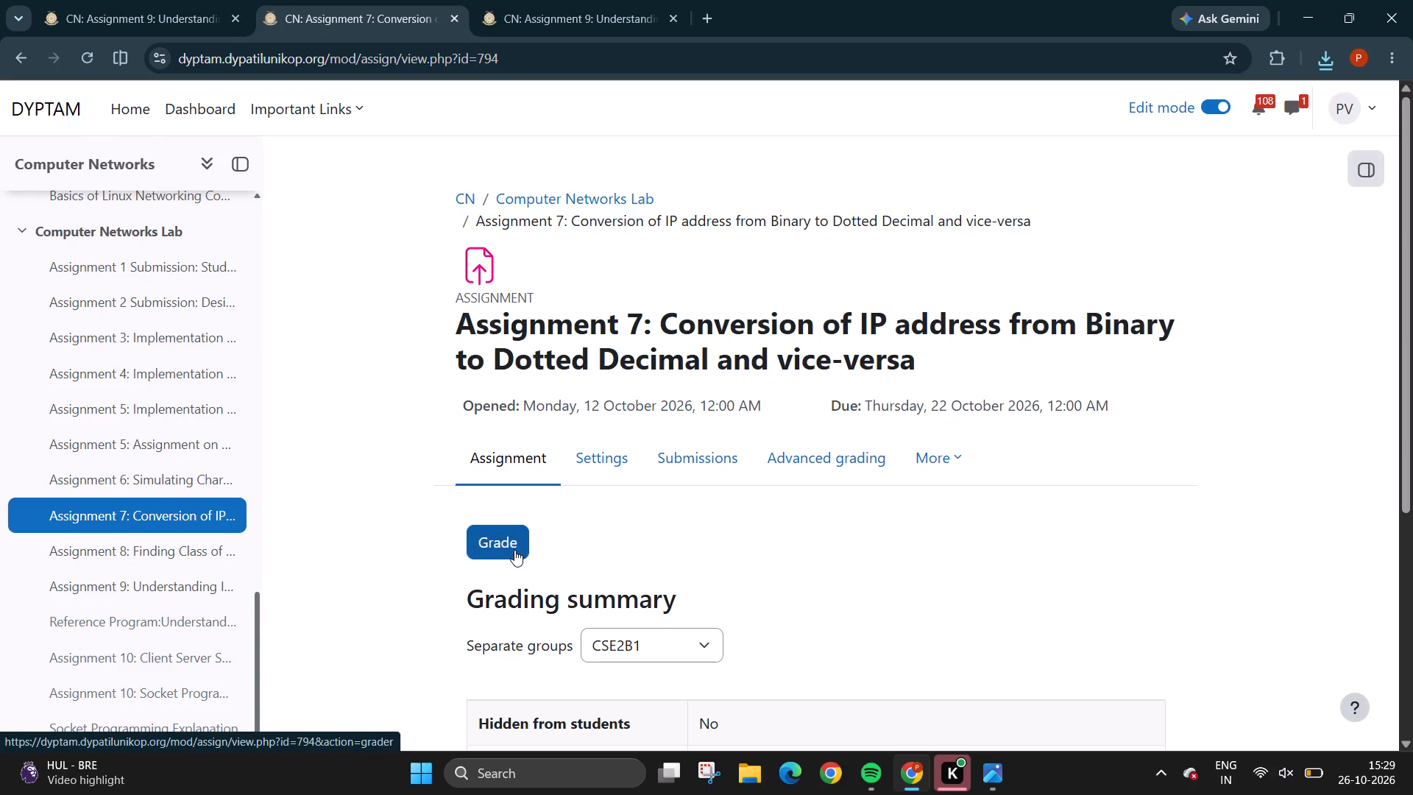
left_click(514, 550)
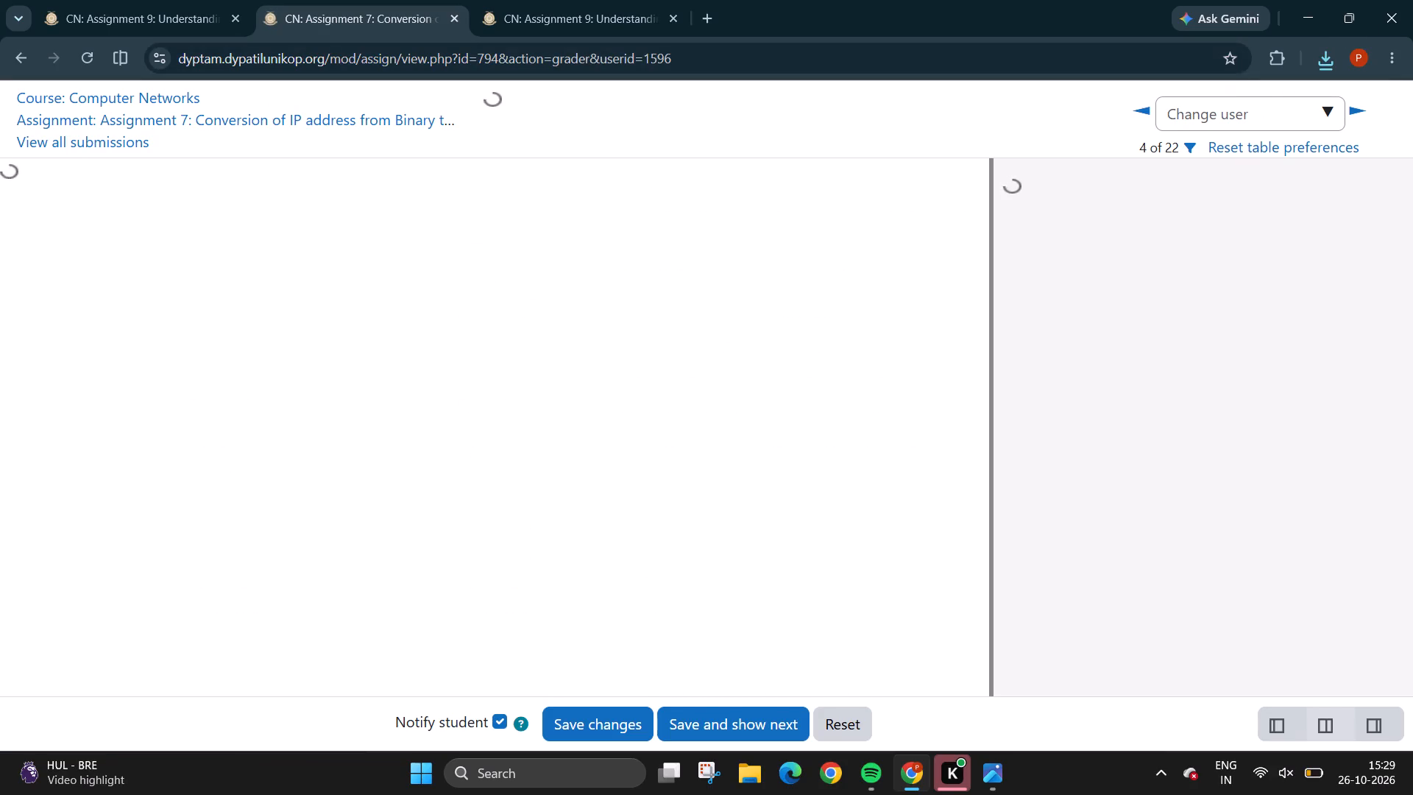
Switch the Assignment 7 grading to the second student in the list and look over the submission and feedback area.
left_click(1325, 115)
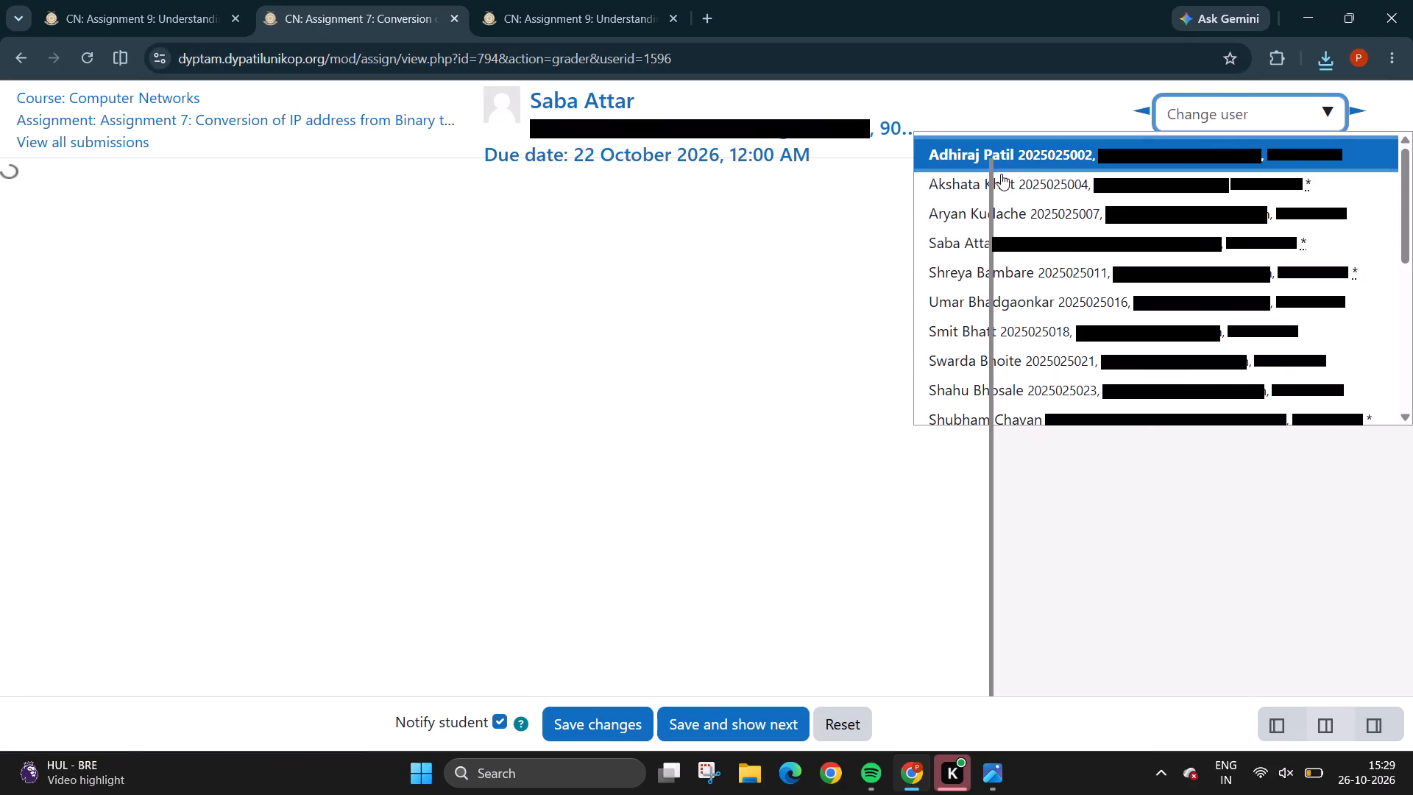
left_click(999, 190)
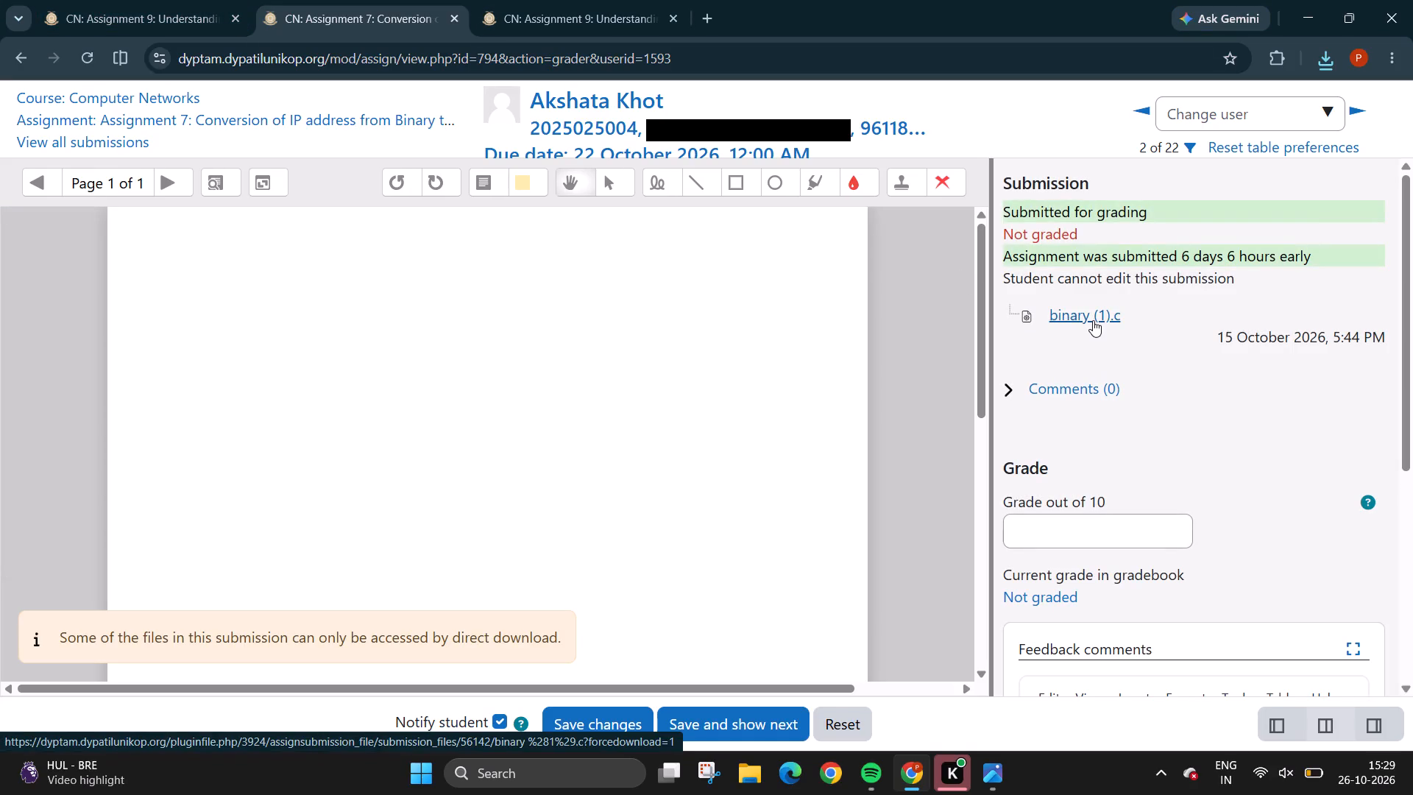
scroll(1093, 320, "down", 4)
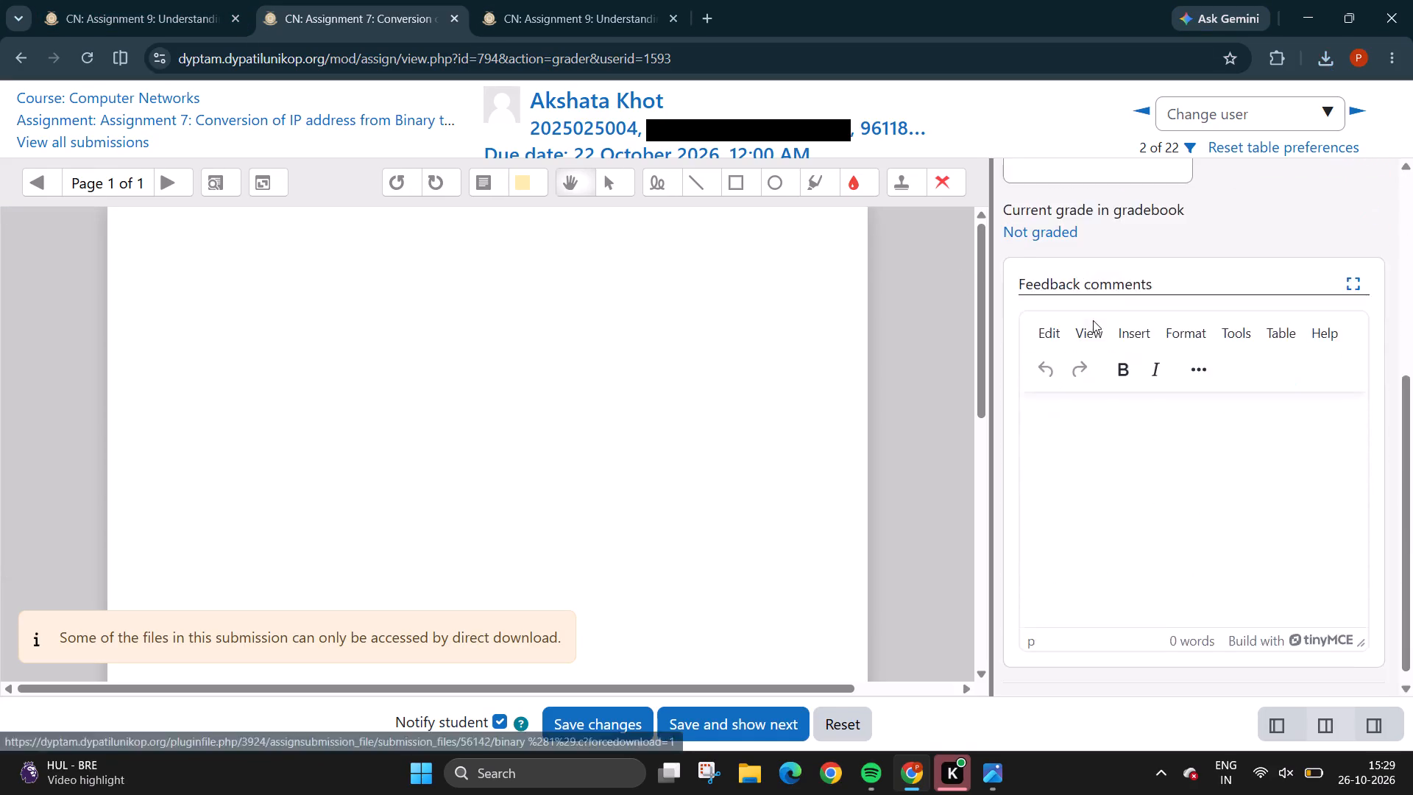
scroll(1093, 320, "up", 8)
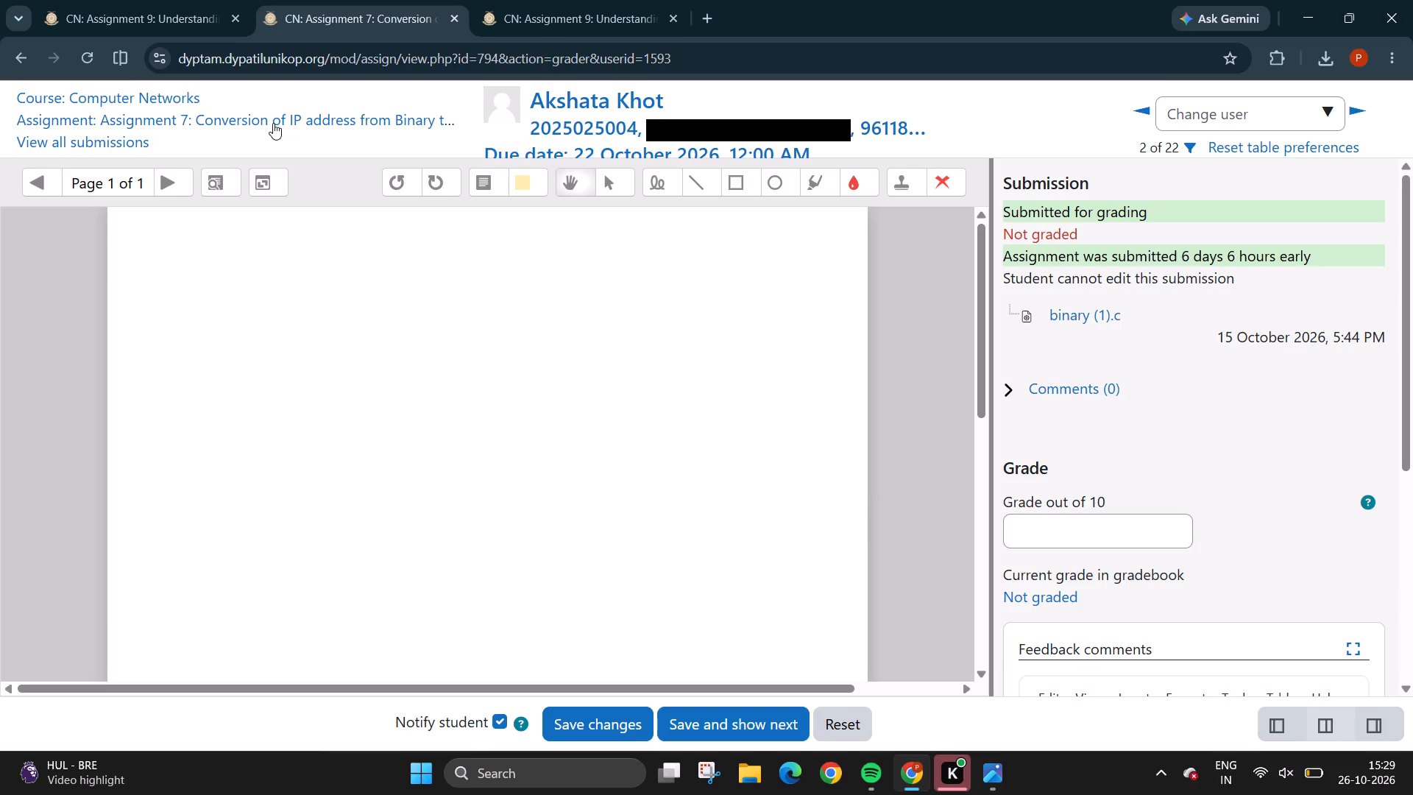
Disable the cut-off date in Assignment 7's settings, then save and display the assignment.
left_click(422, 122)
left_click(609, 454)
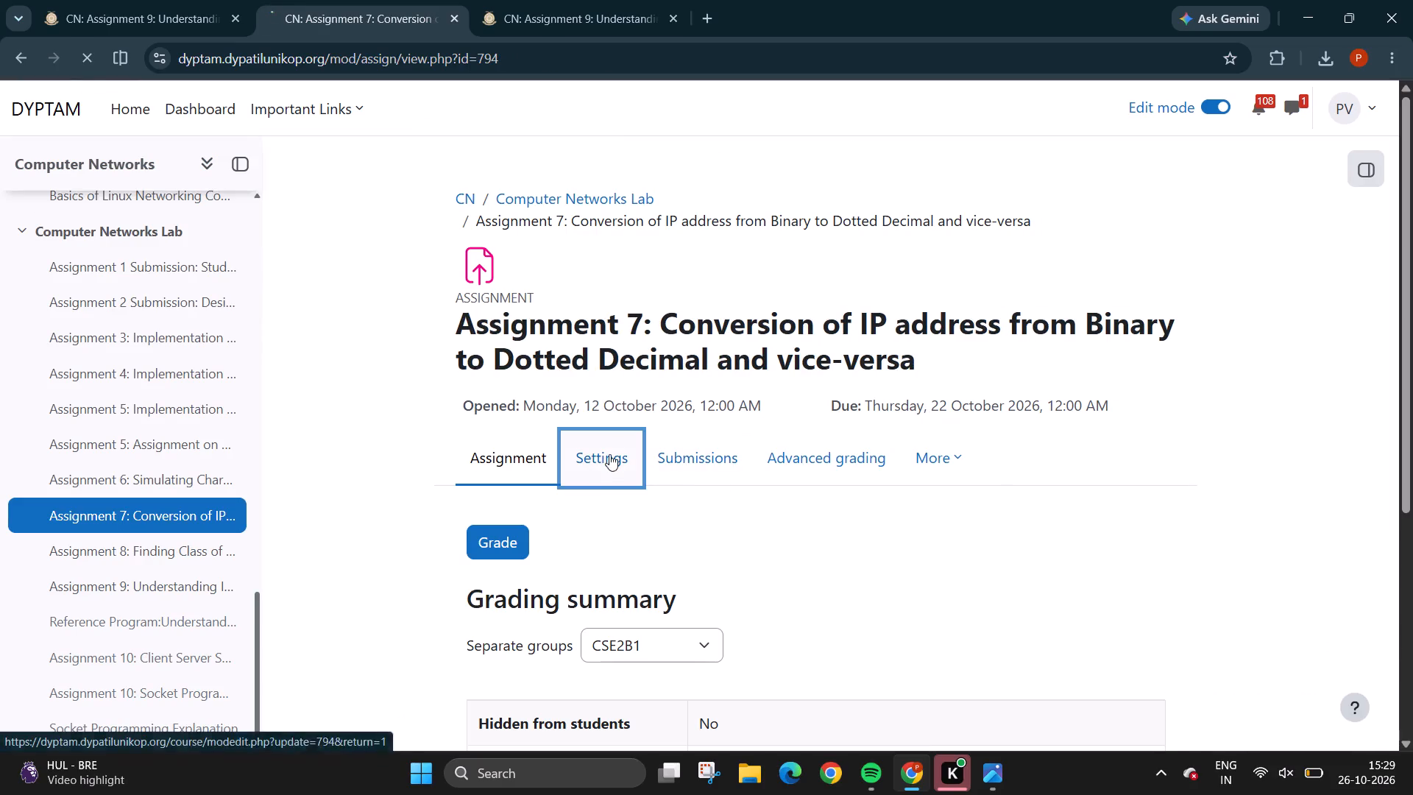
scroll(798, 473, "down", 2)
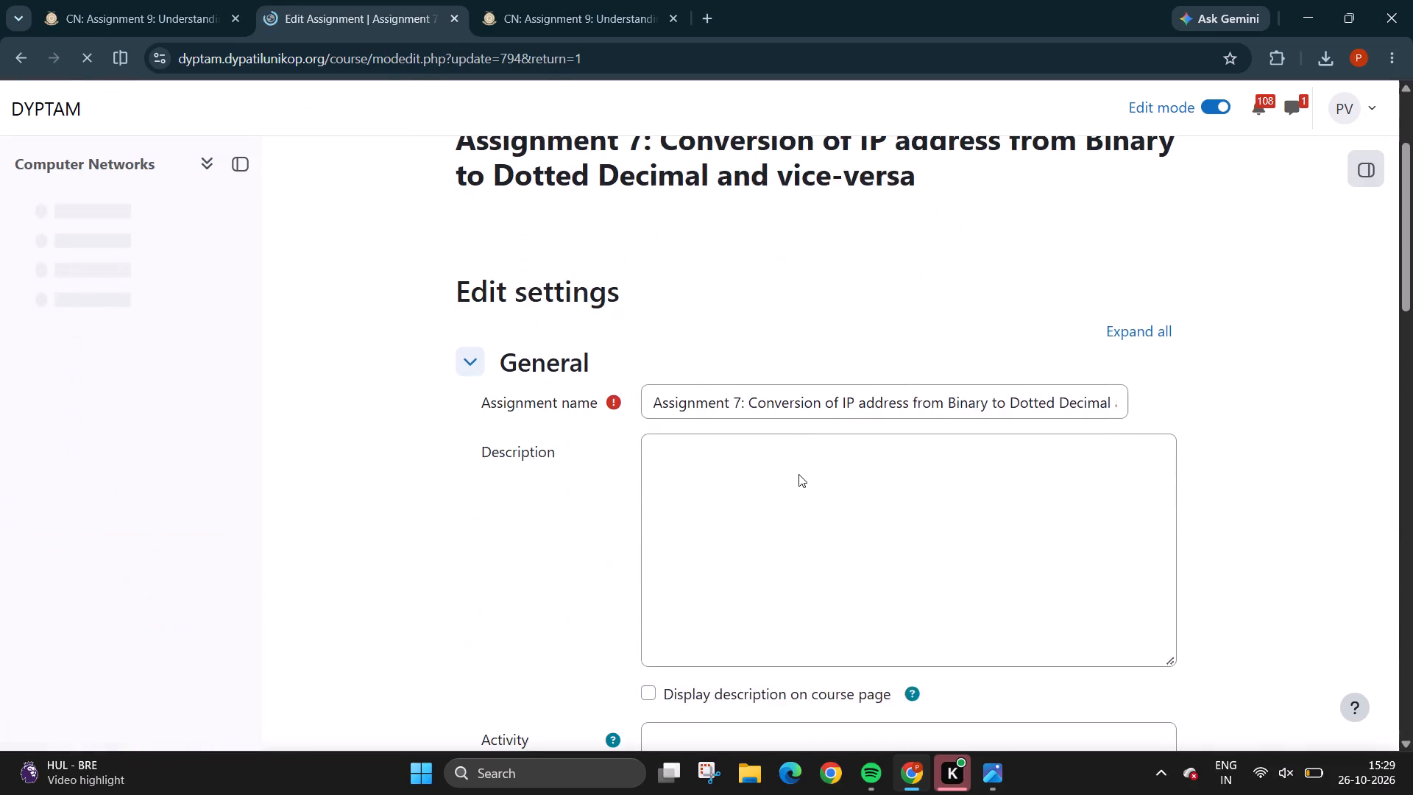
scroll(798, 474, "down", 10)
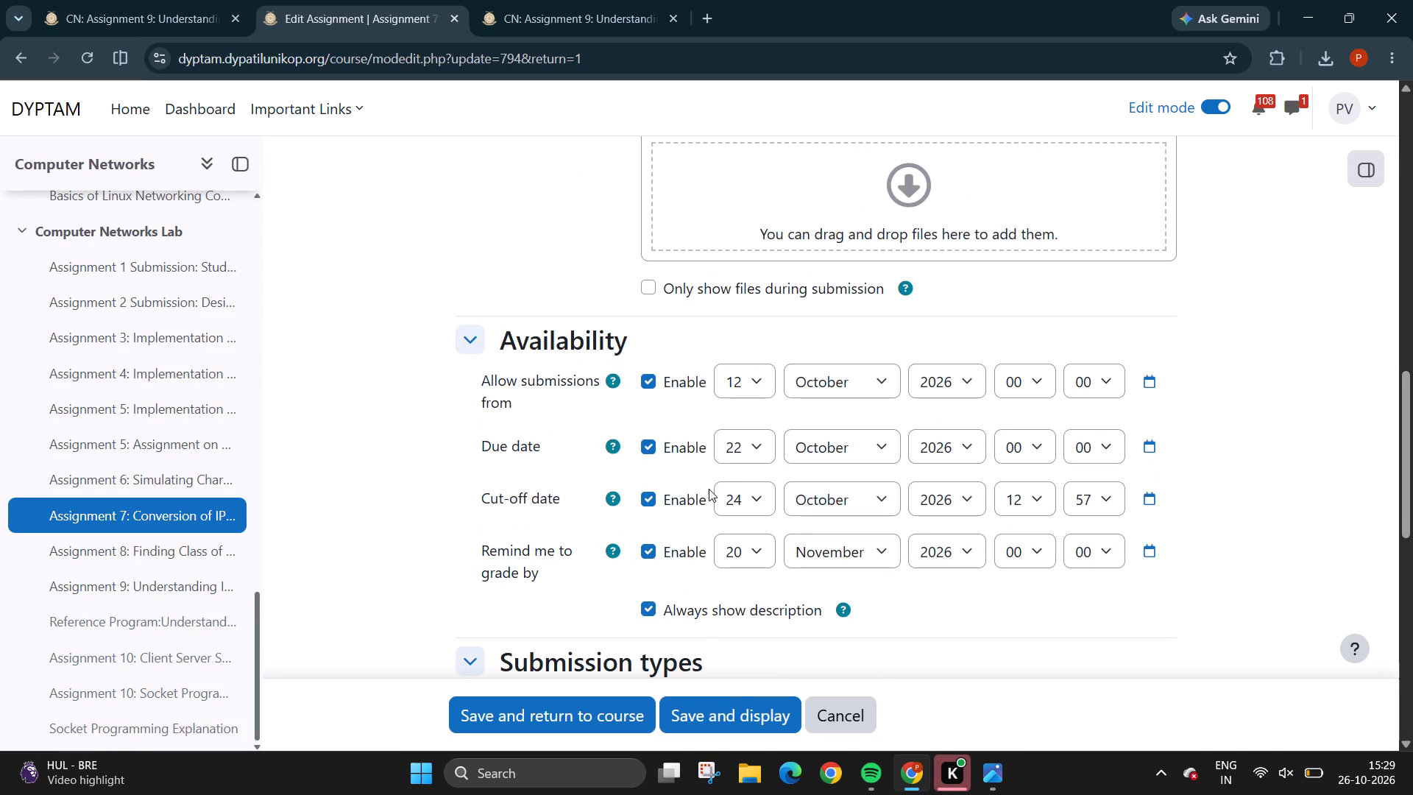
left_click(644, 504)
left_click(760, 706)
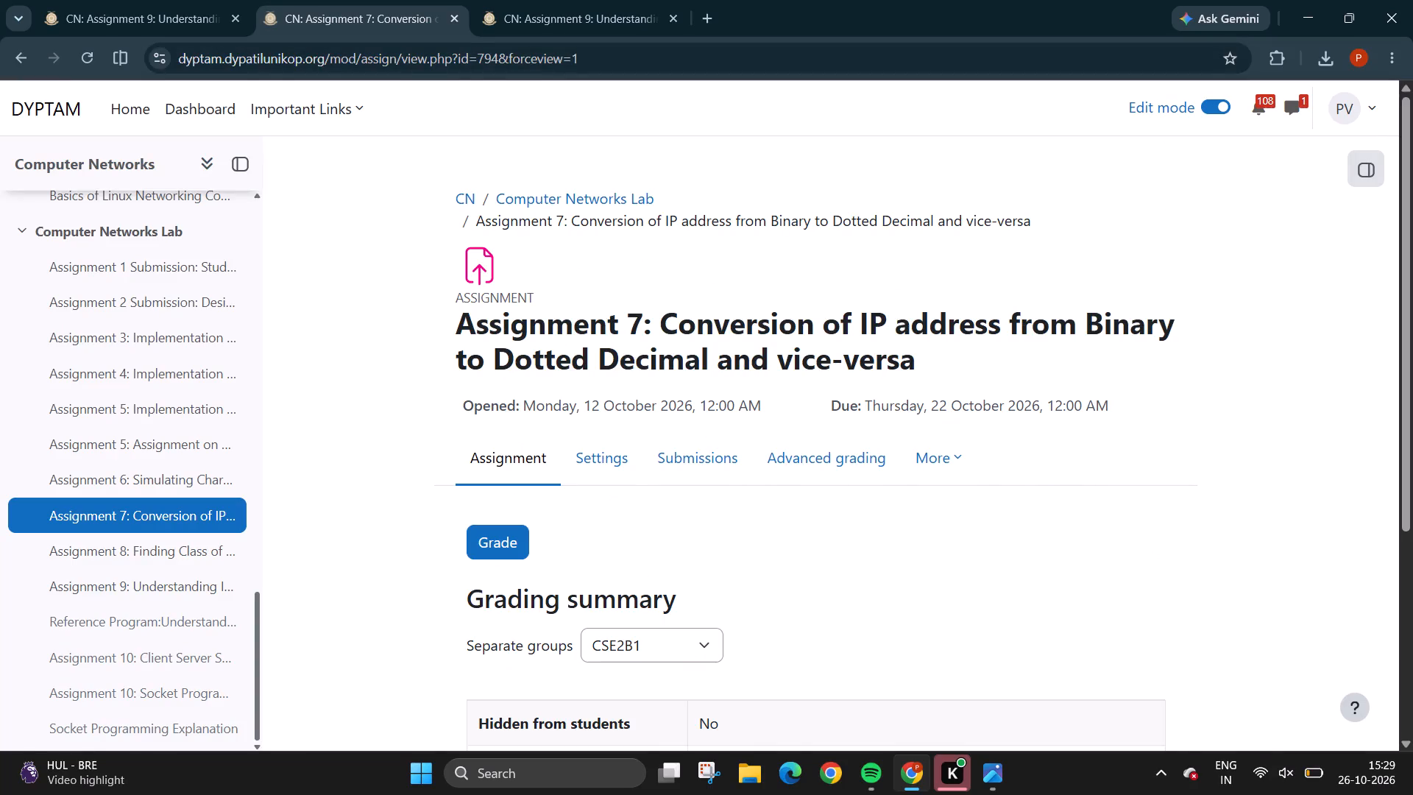
In the third browser tab, open Assignment 5: Assignment on Wireshark and look through its tasks and deliverables.
left_click(155, 0)
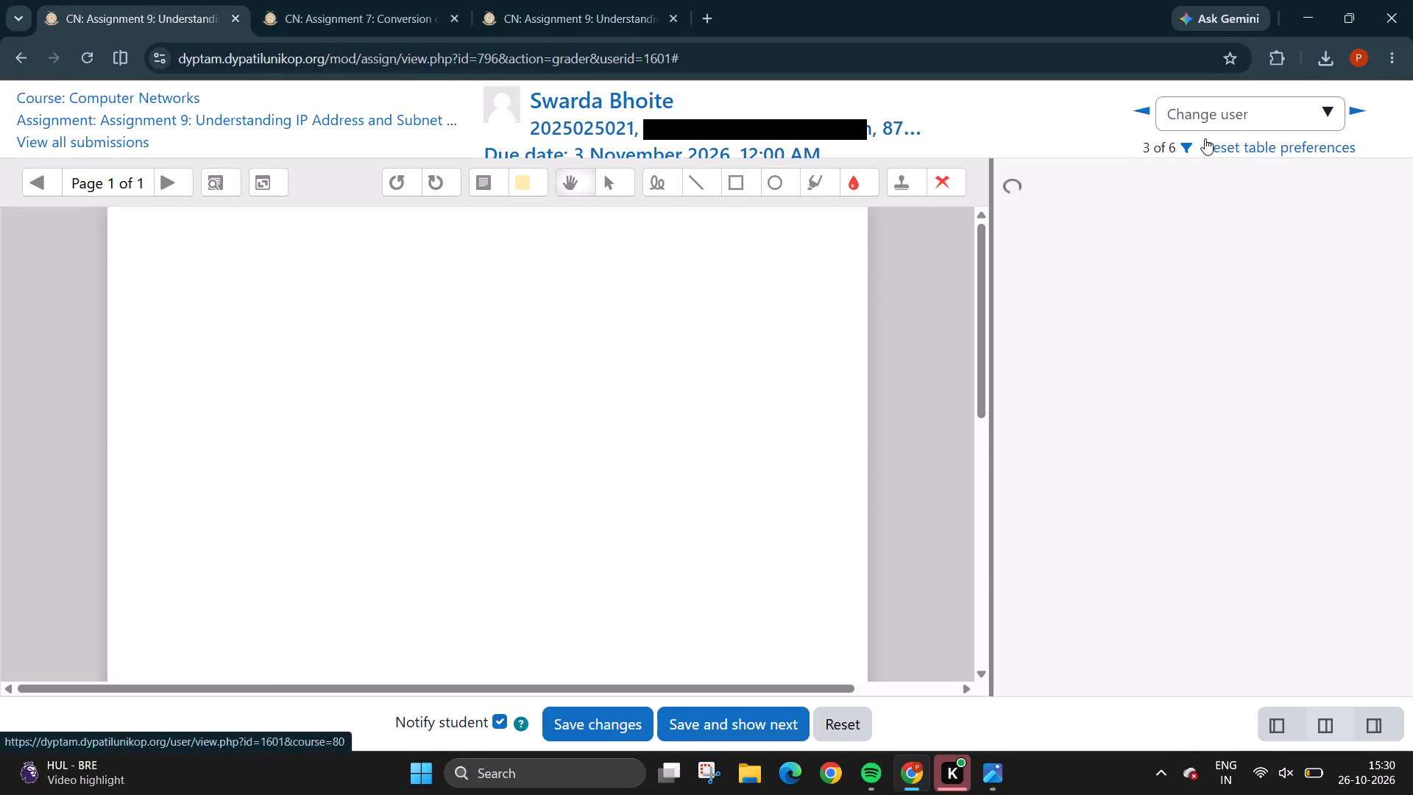
left_click(542, 0)
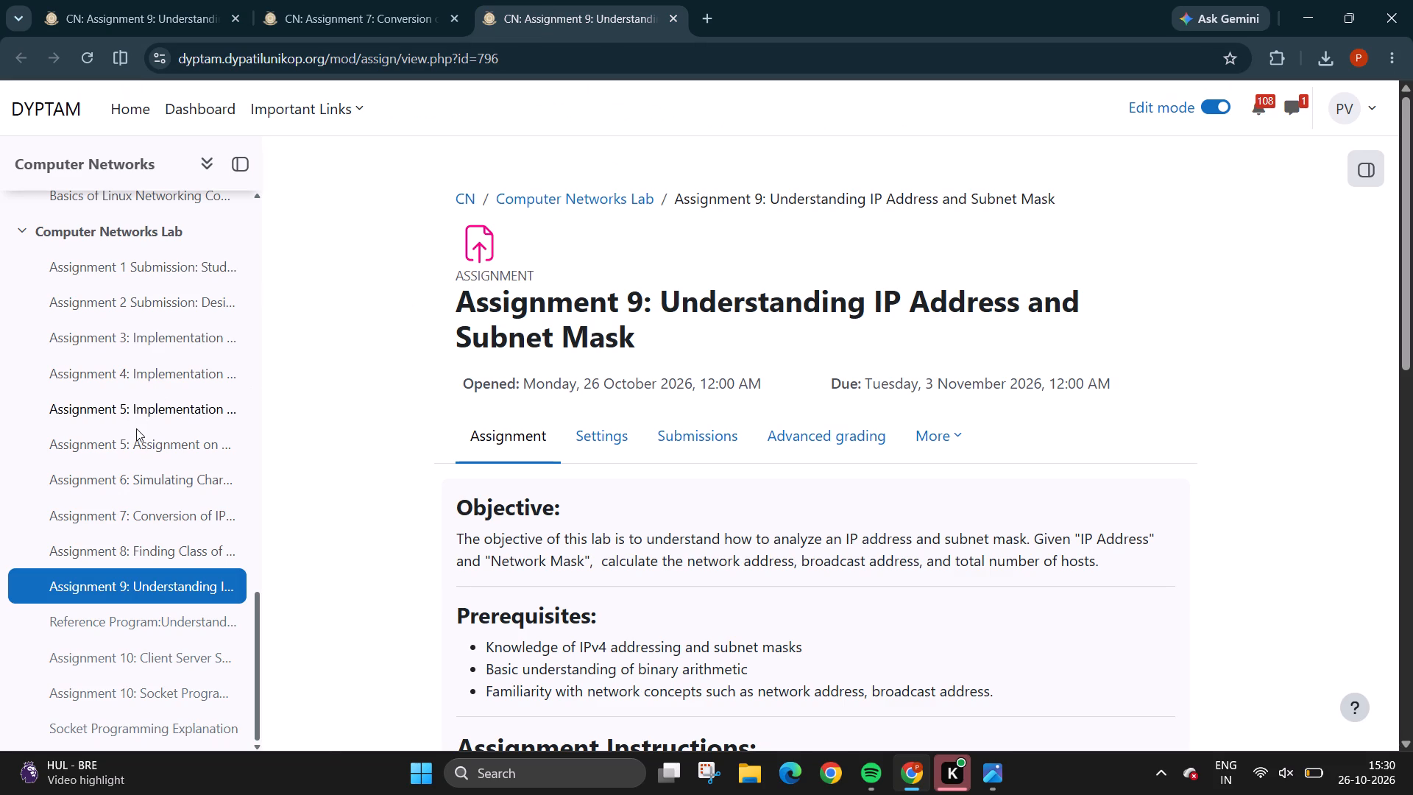
left_click(141, 442)
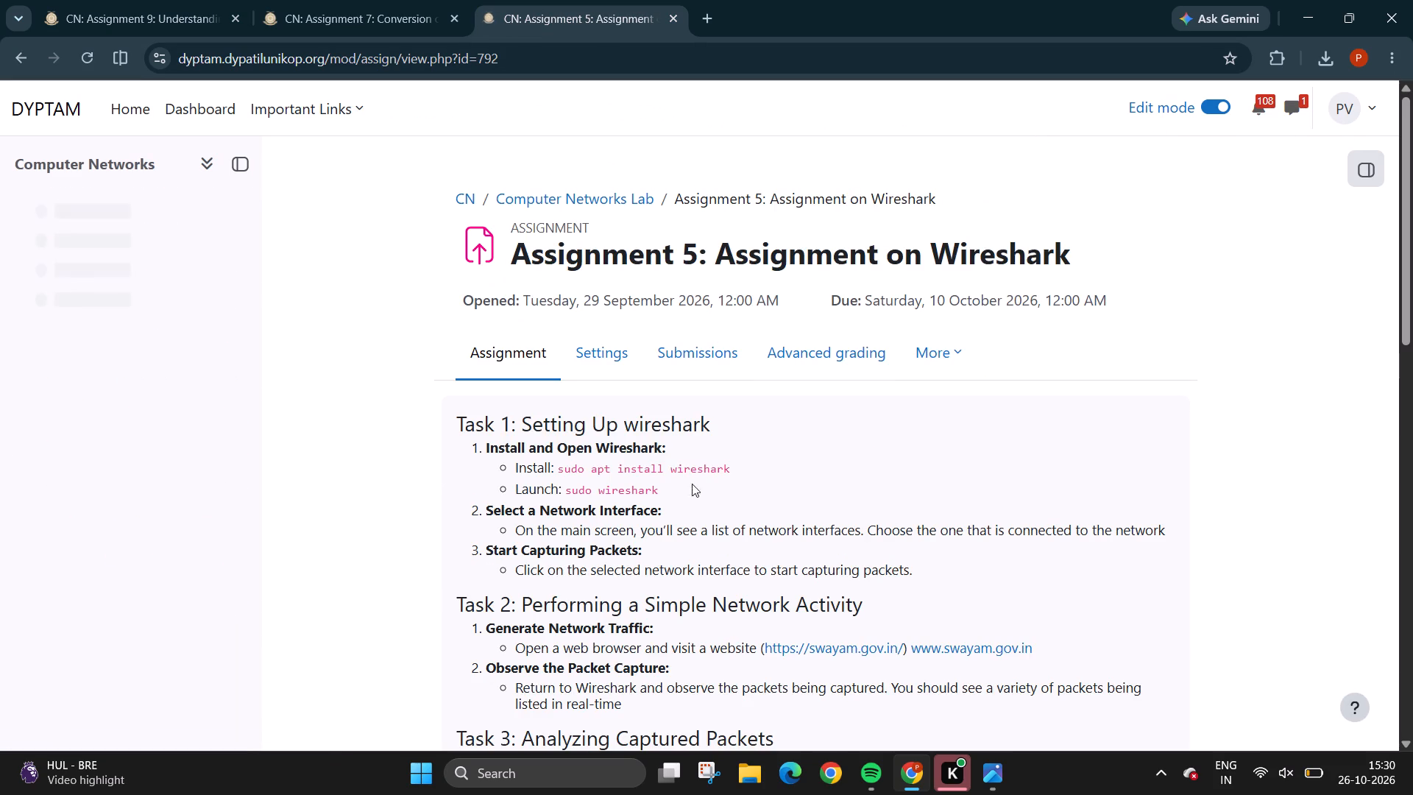
scroll(677, 494, "down", 12)
scroll(676, 495, "up", 3)
Open Assignment 5: Implementation of CRC method for error detection and start its grading view.
left_click(183, 420)
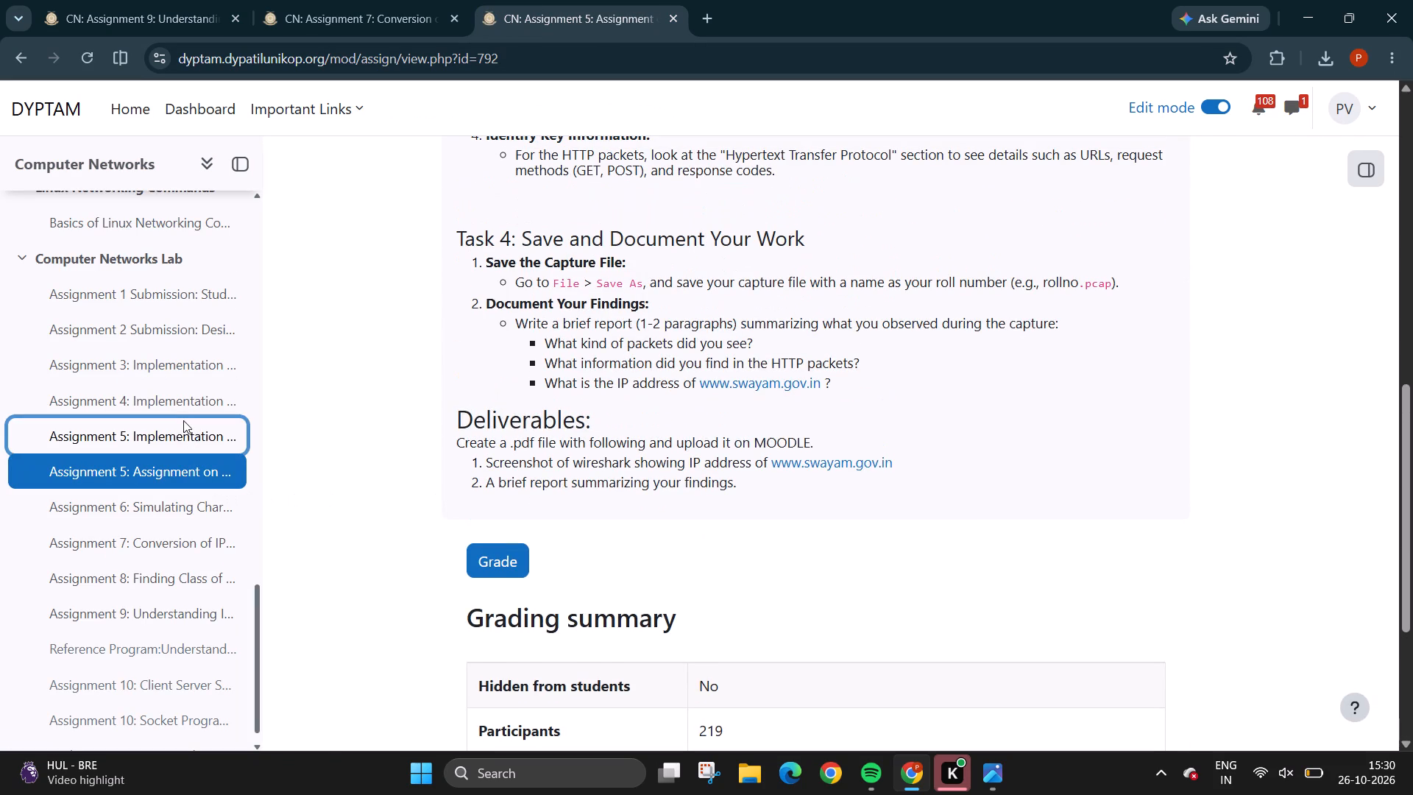
left_click(188, 431)
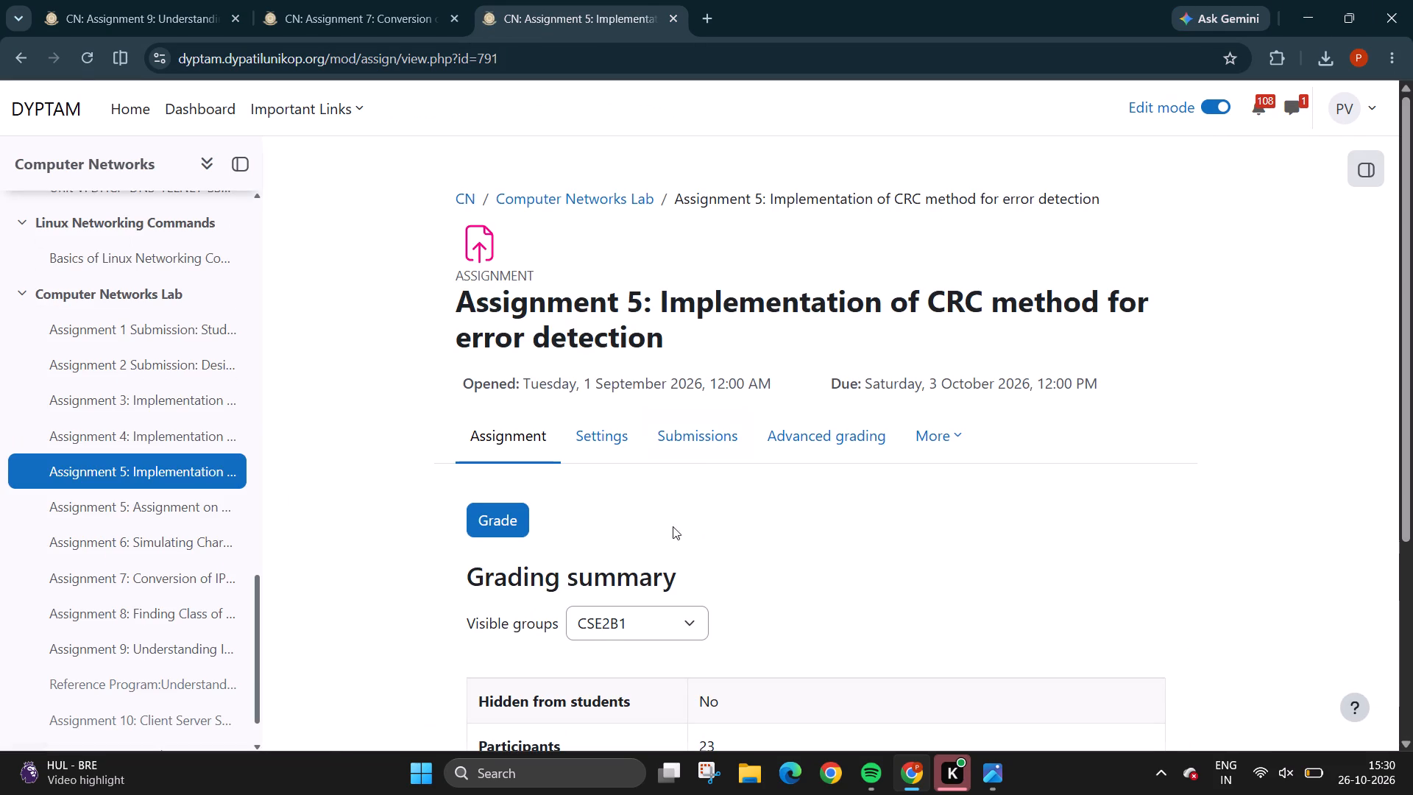
scroll(653, 621, "down", 1)
left_click(514, 426)
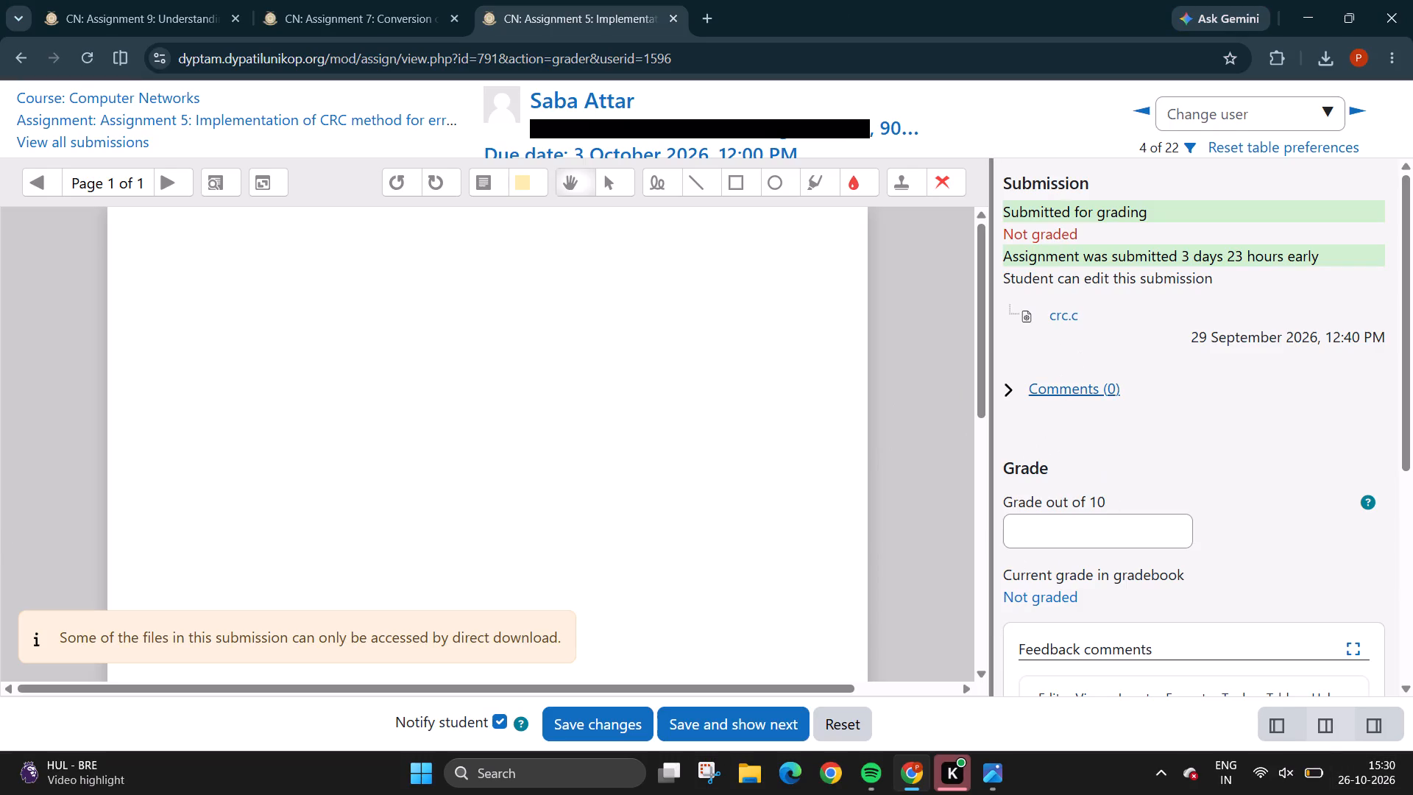
Download the student's crc.c submission, review the source code from start to end, and close the editor.
scroll(1119, 527, "down", 4)
scroll(1117, 523, "up", 5)
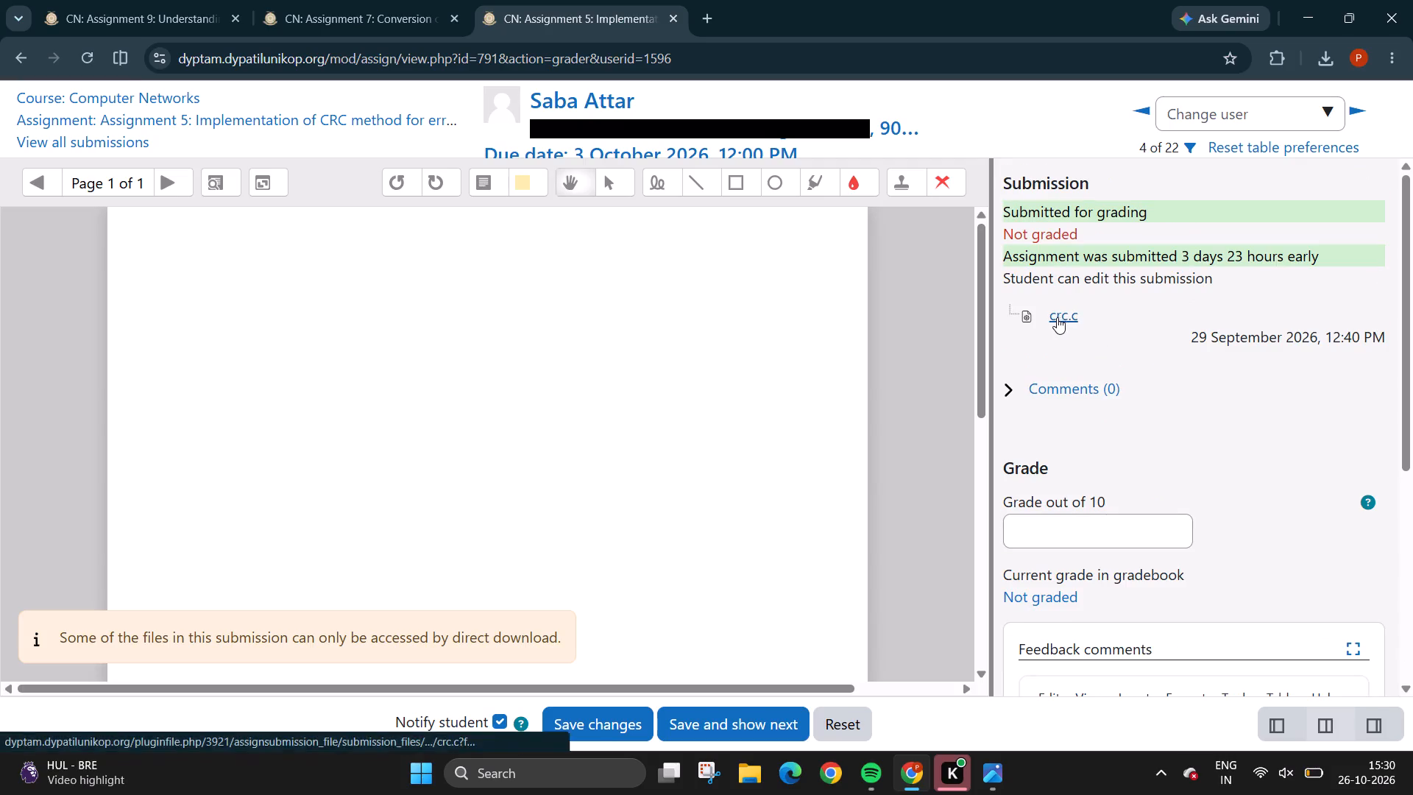
left_click(1066, 321)
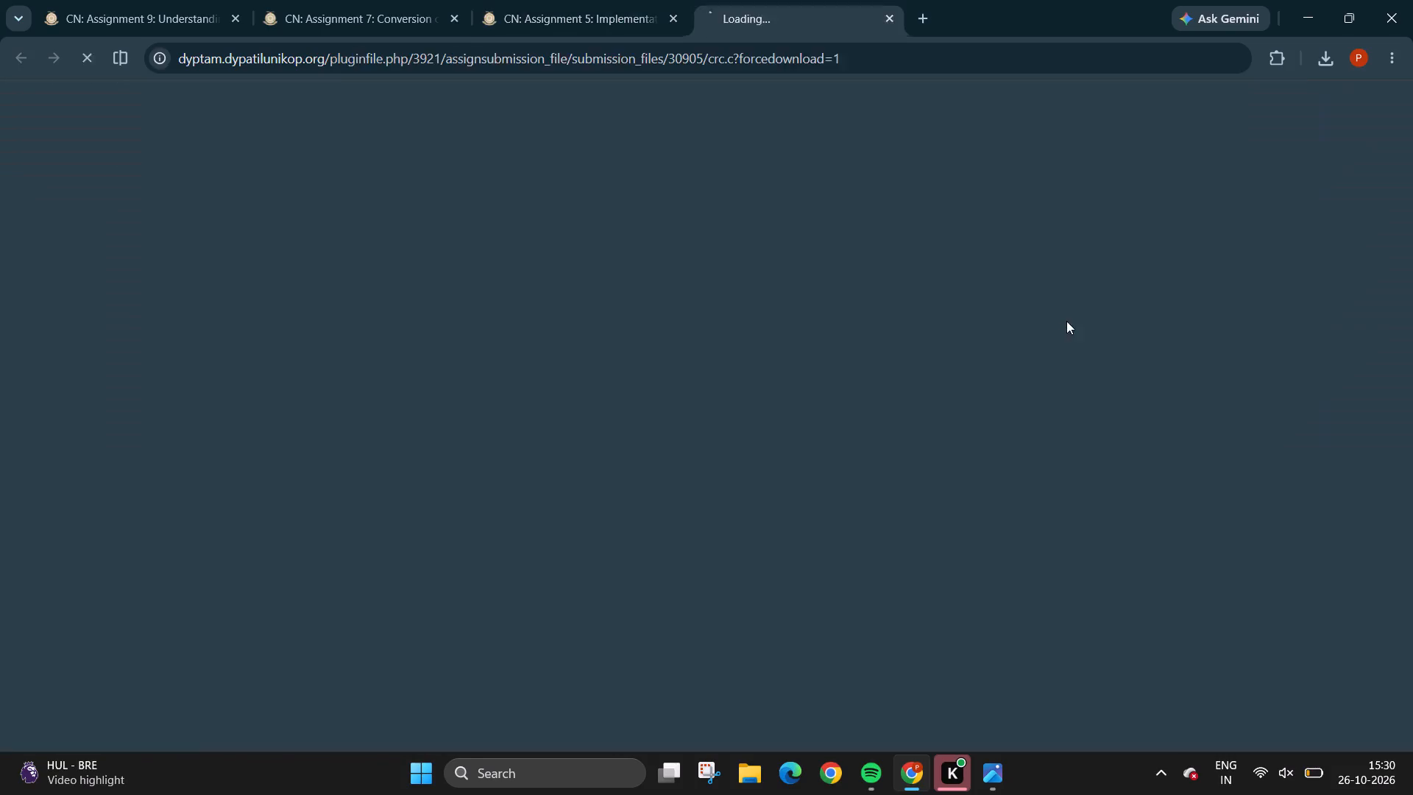
left_click(1106, 113)
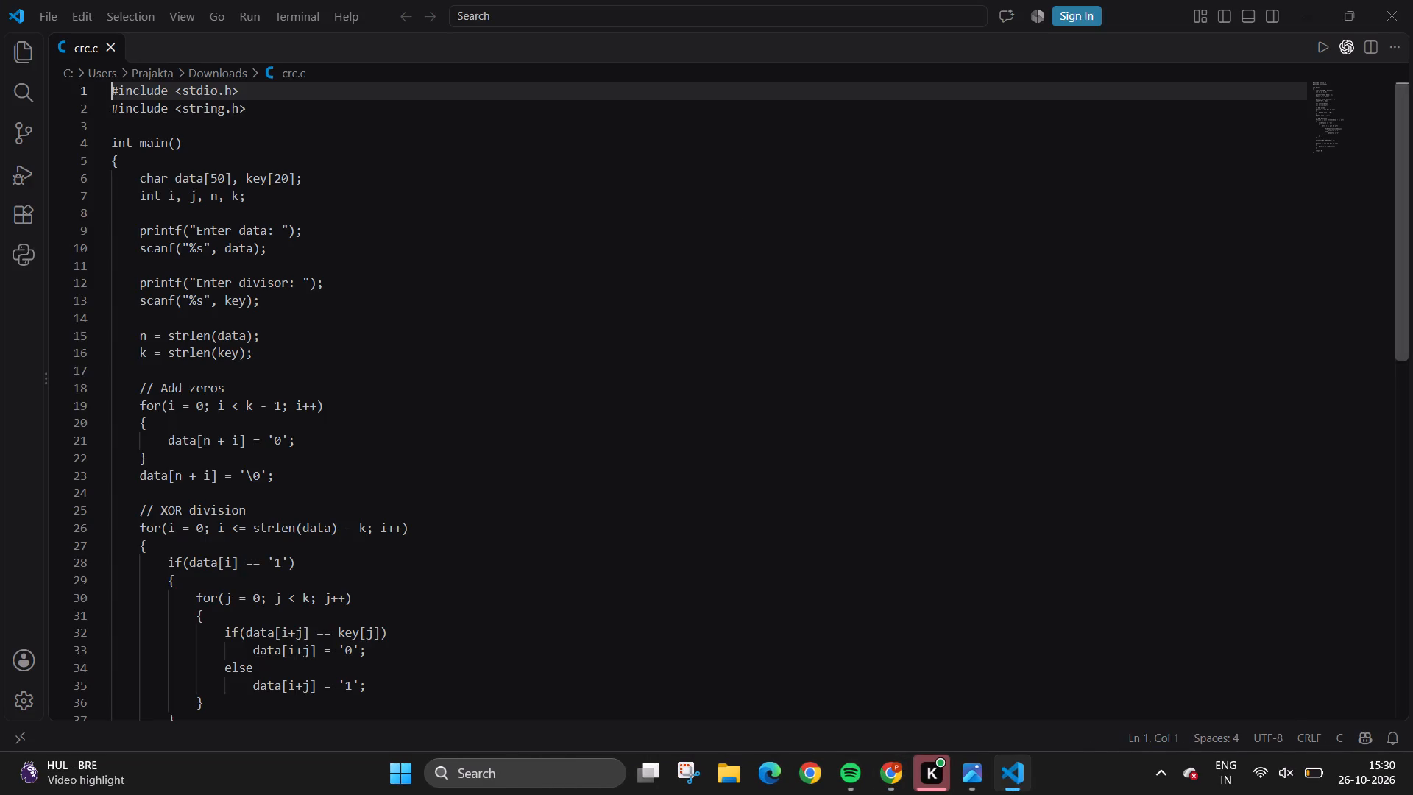
scroll(330, 444, "up", 1)
scroll(353, 348, "down", 7)
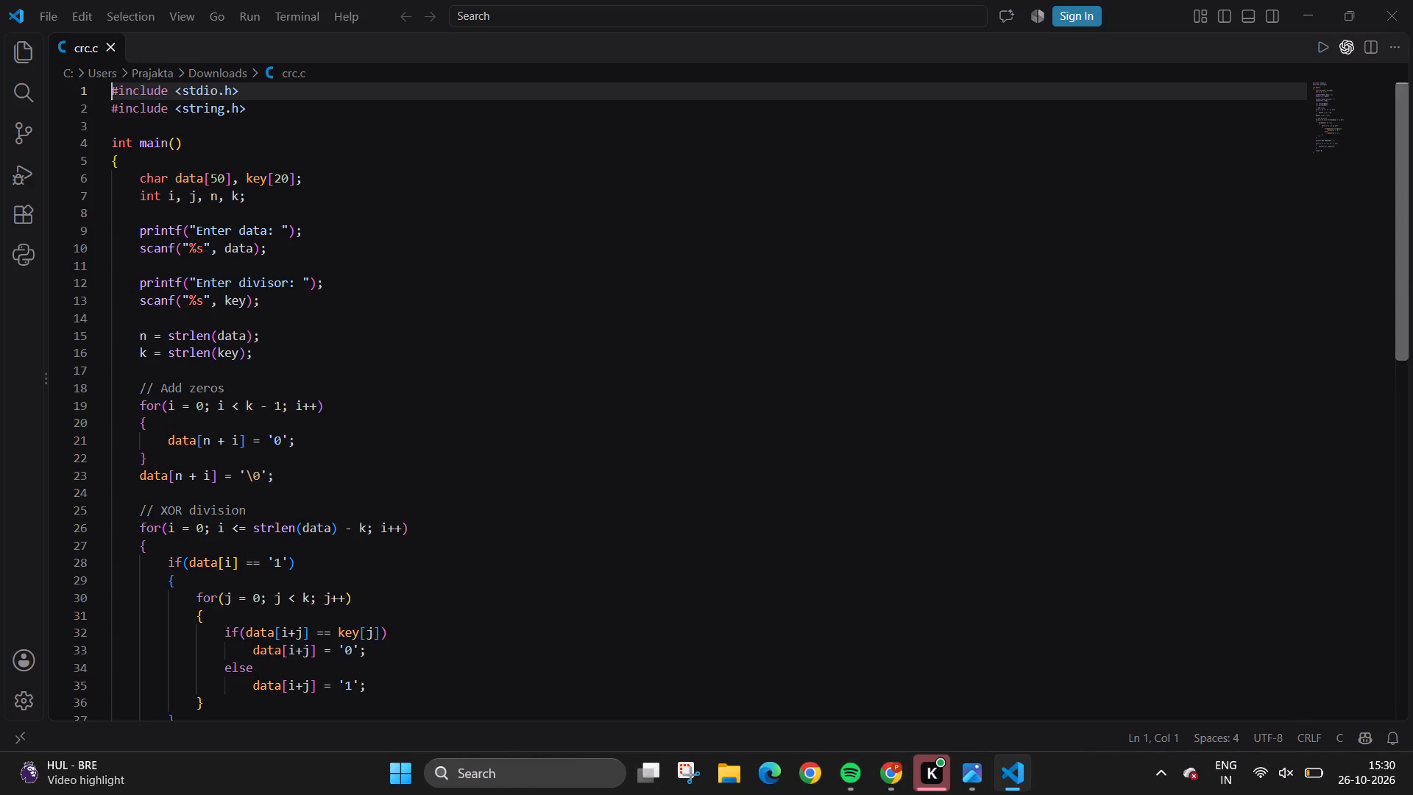
scroll(355, 350, "down", 3)
left_click(1410, 0)
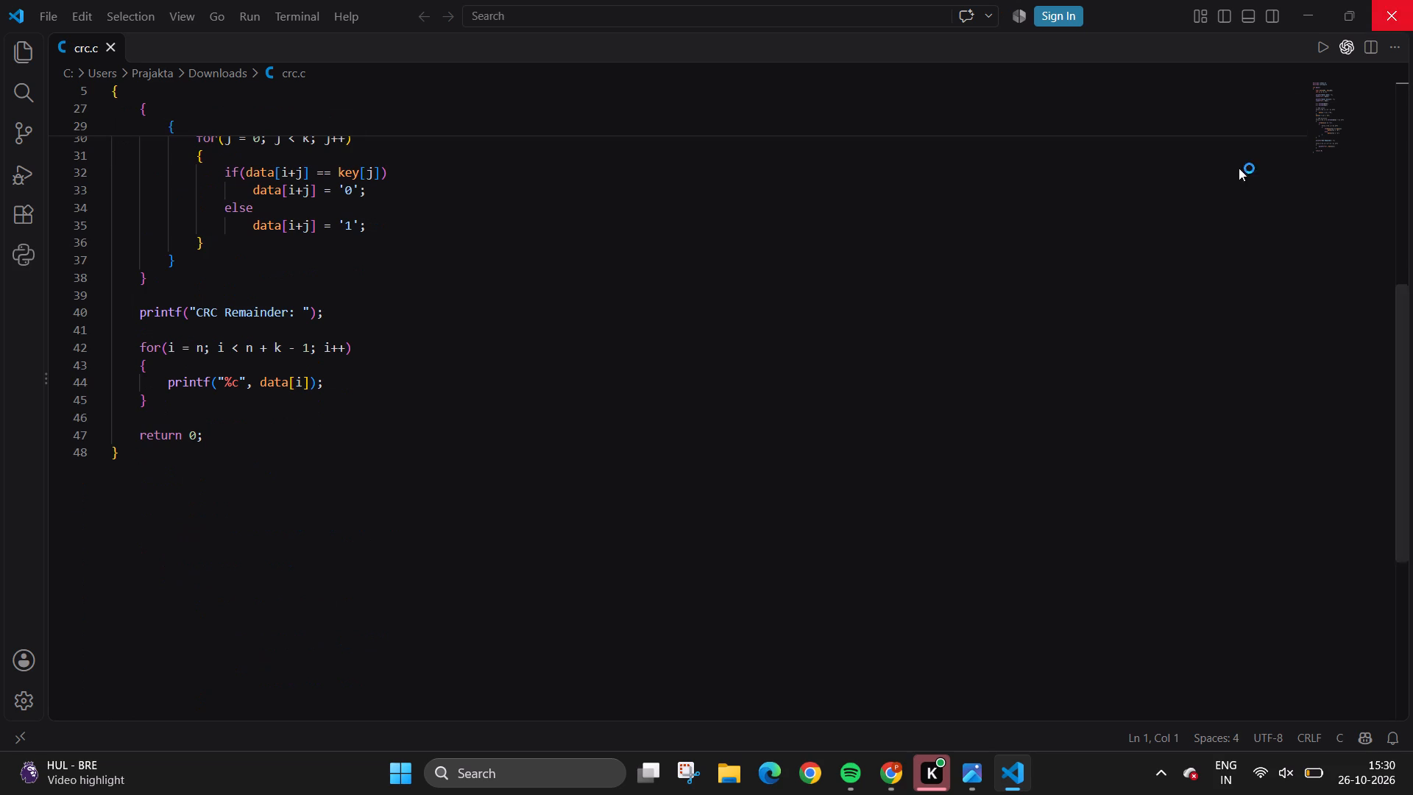
left_click(1105, 327)
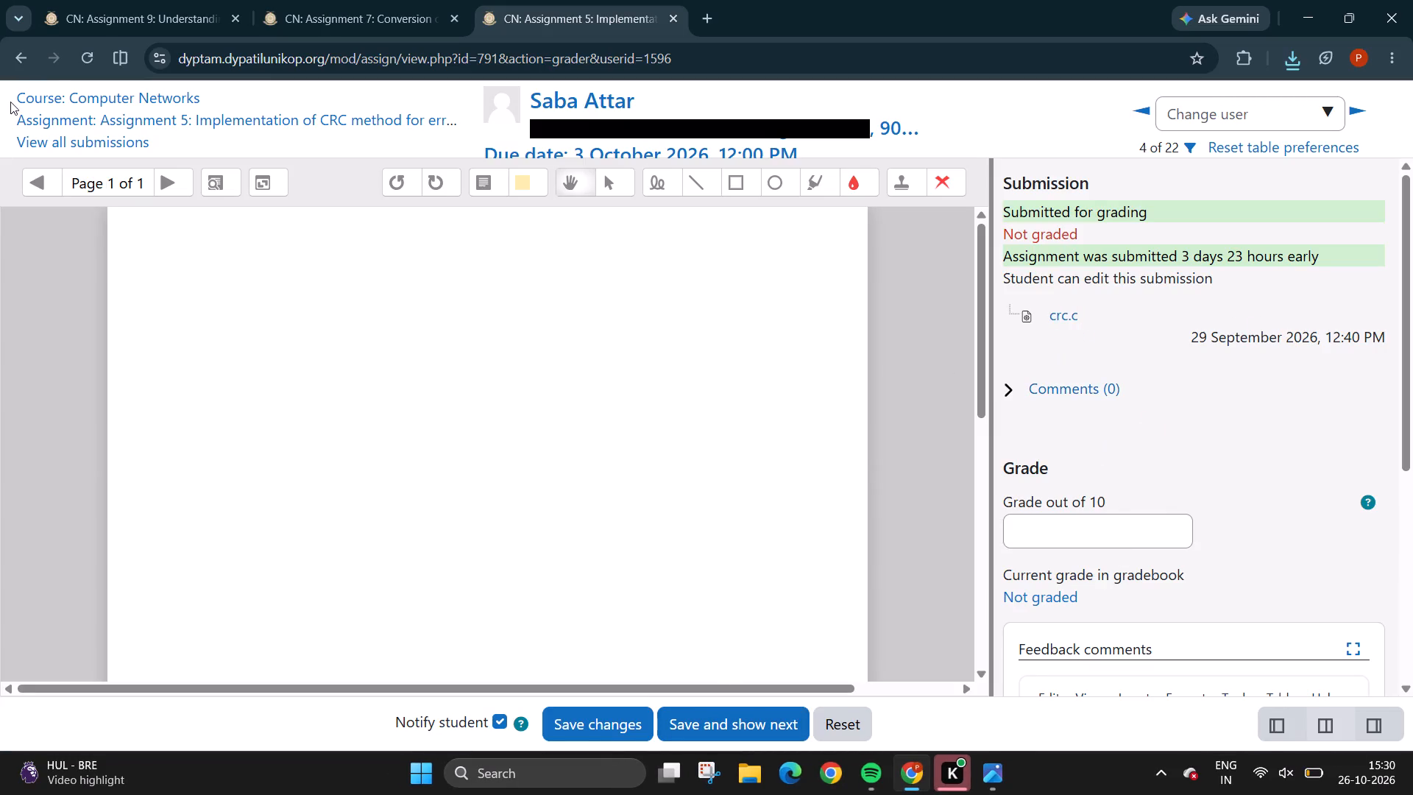
Return to the Assignment 7 tab and start its grading view again.
left_click(325, 12)
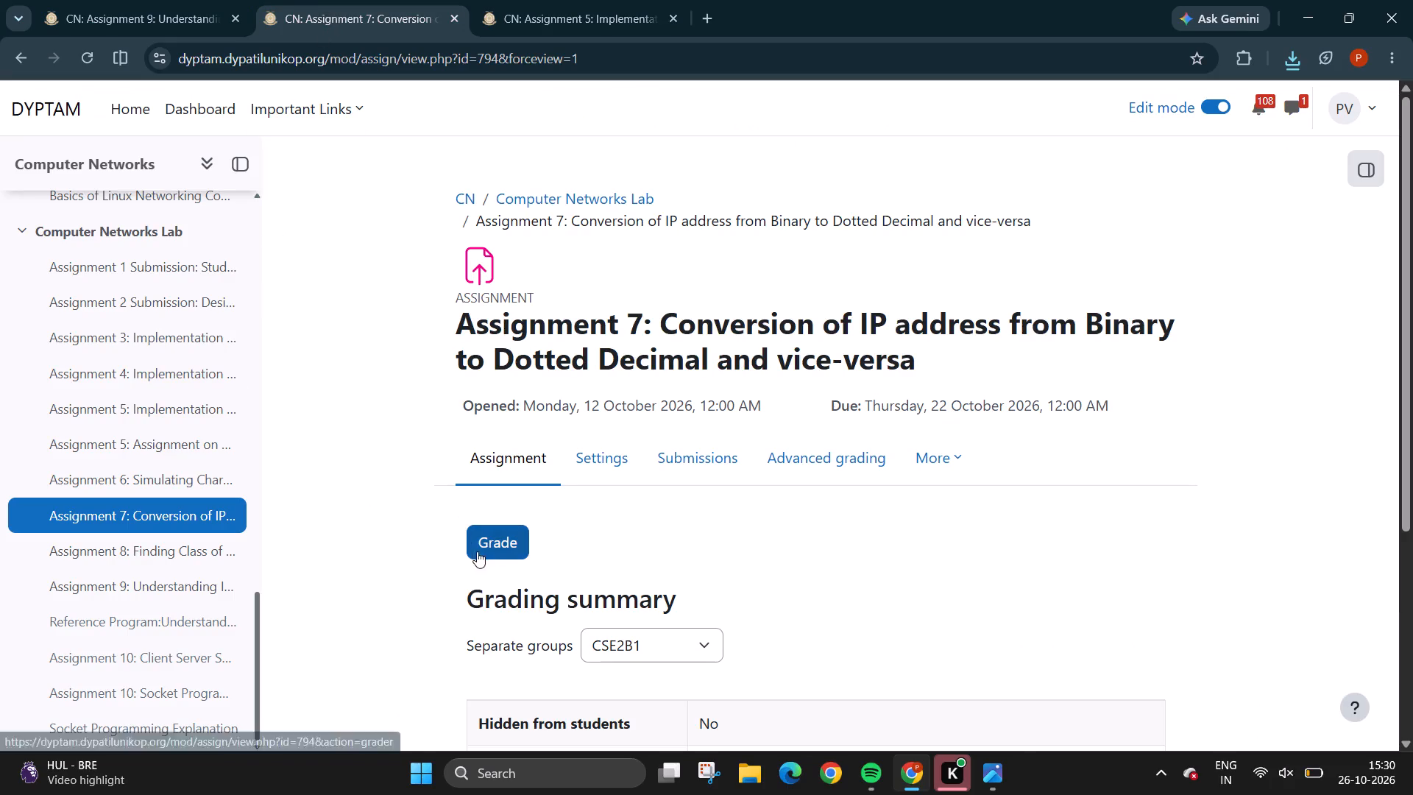
left_click(487, 546)
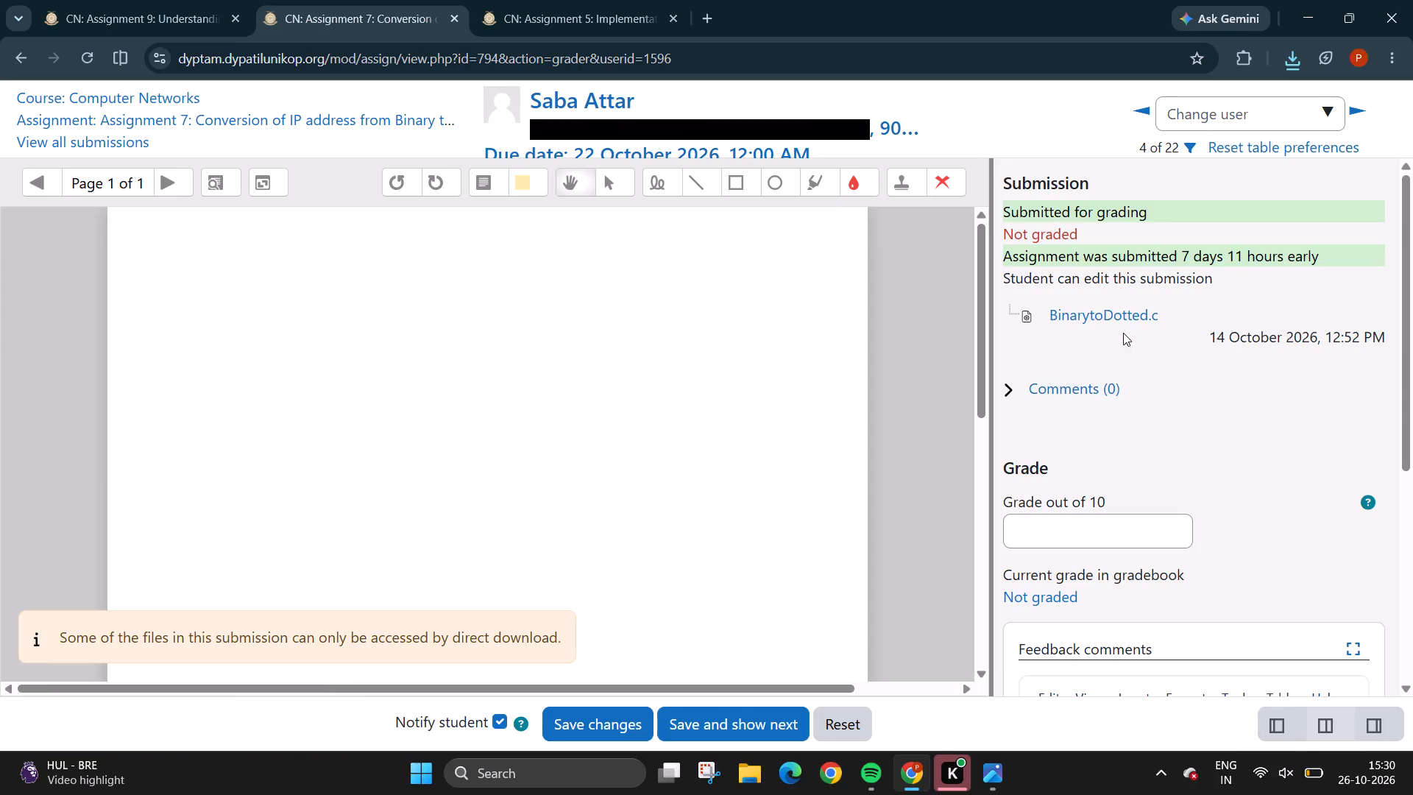
Open the Assignment 5 CRC page in a new tab, go to Assignment 8: Finding Class of an IP address, and start grading it.
left_click(90, 1)
left_click(624, 1)
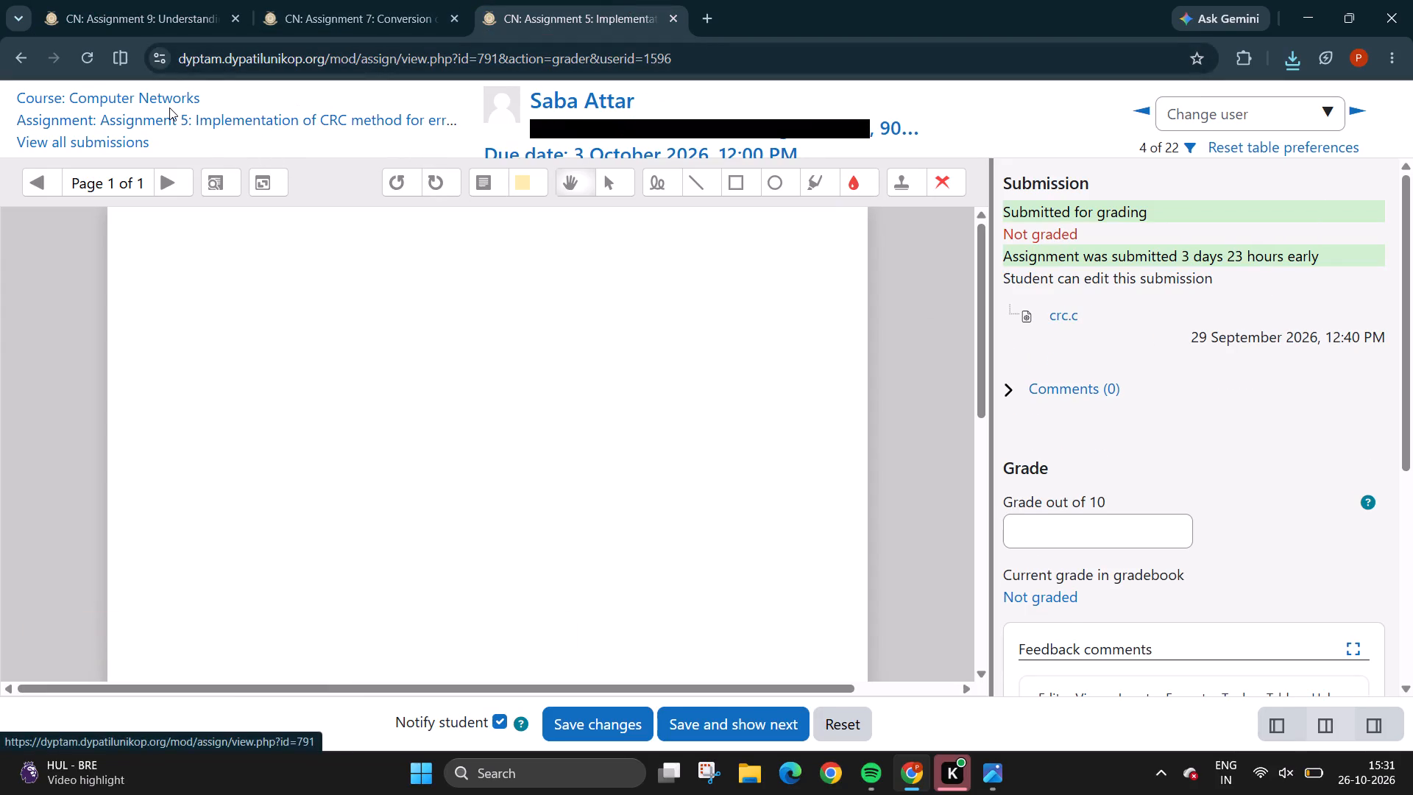
right_click(177, 121)
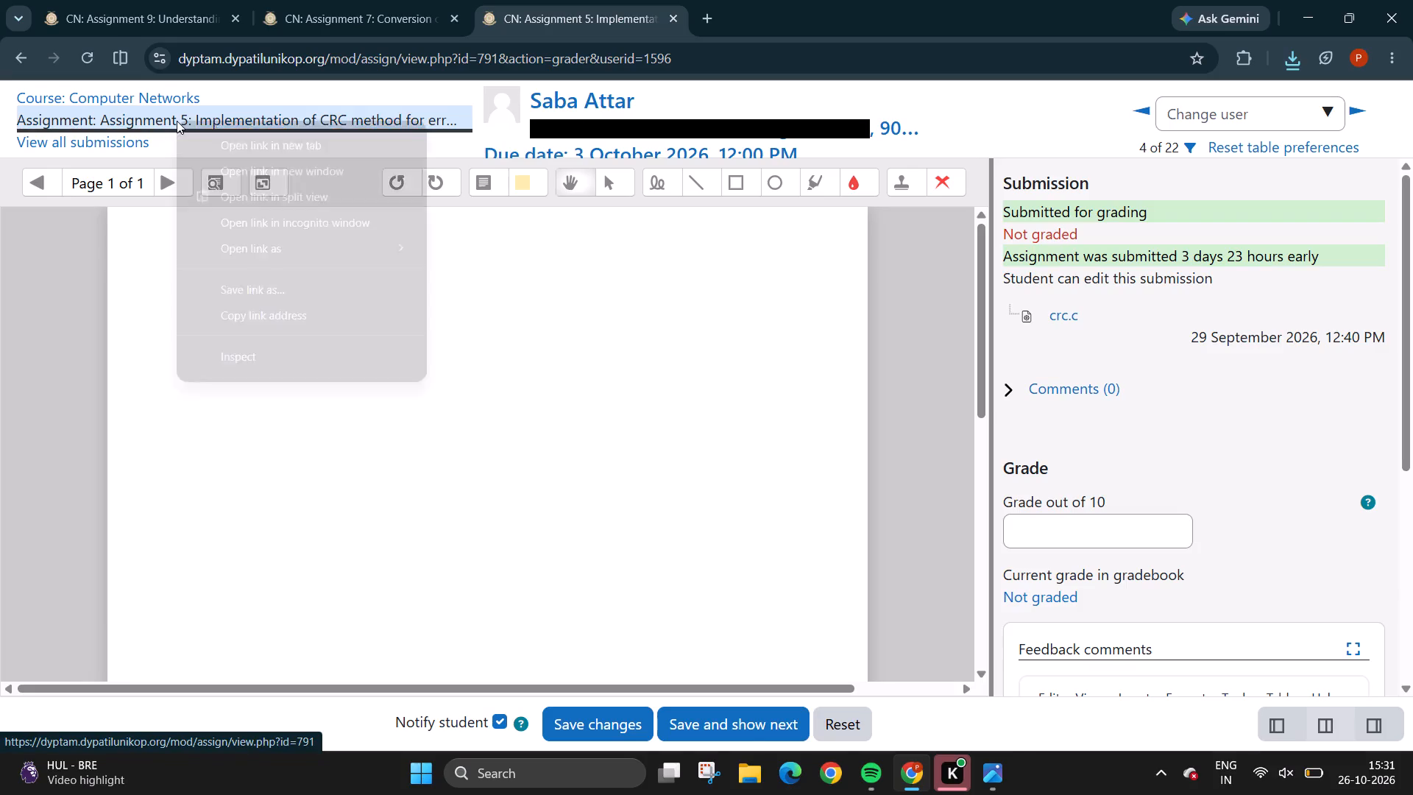
left_click(222, 143)
left_click(815, 5)
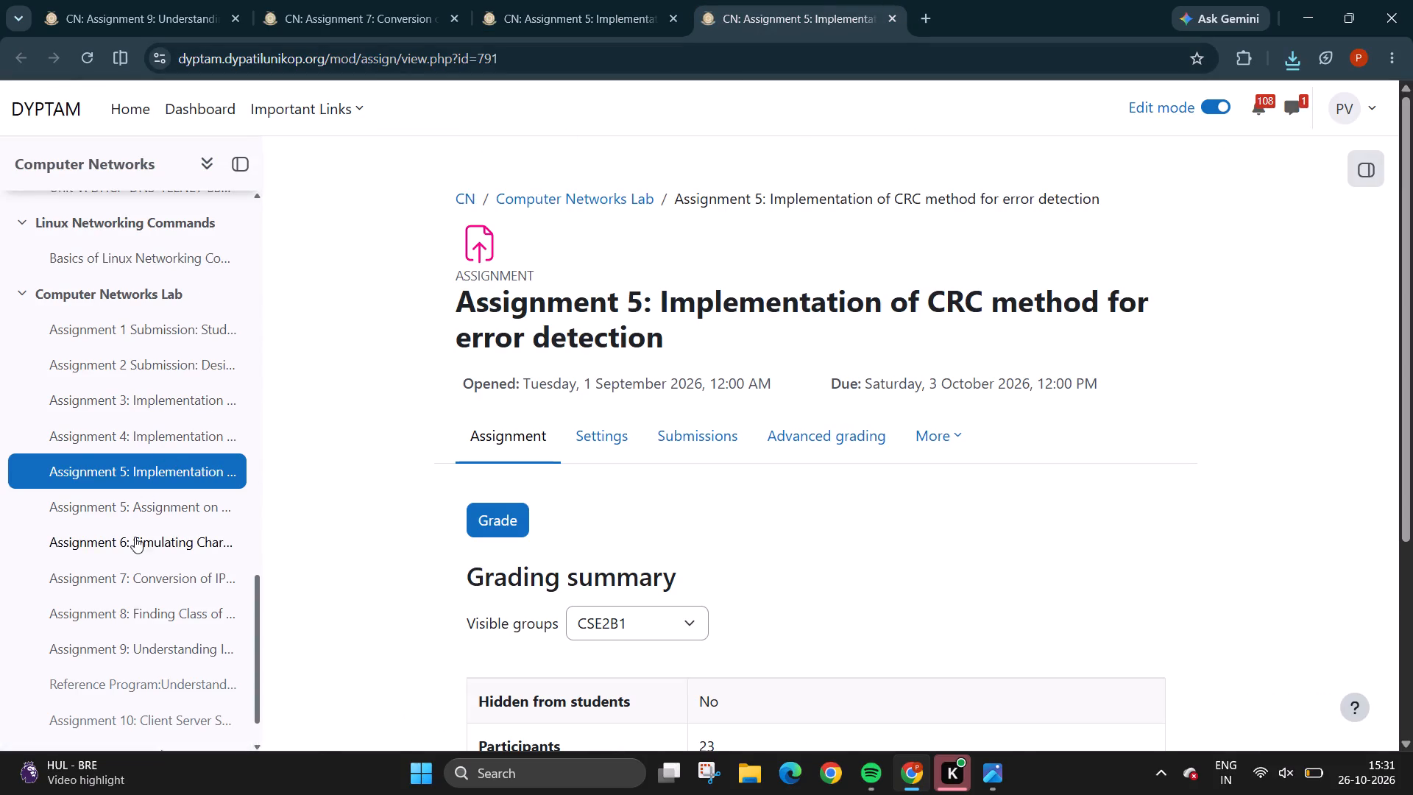
left_click(162, 607)
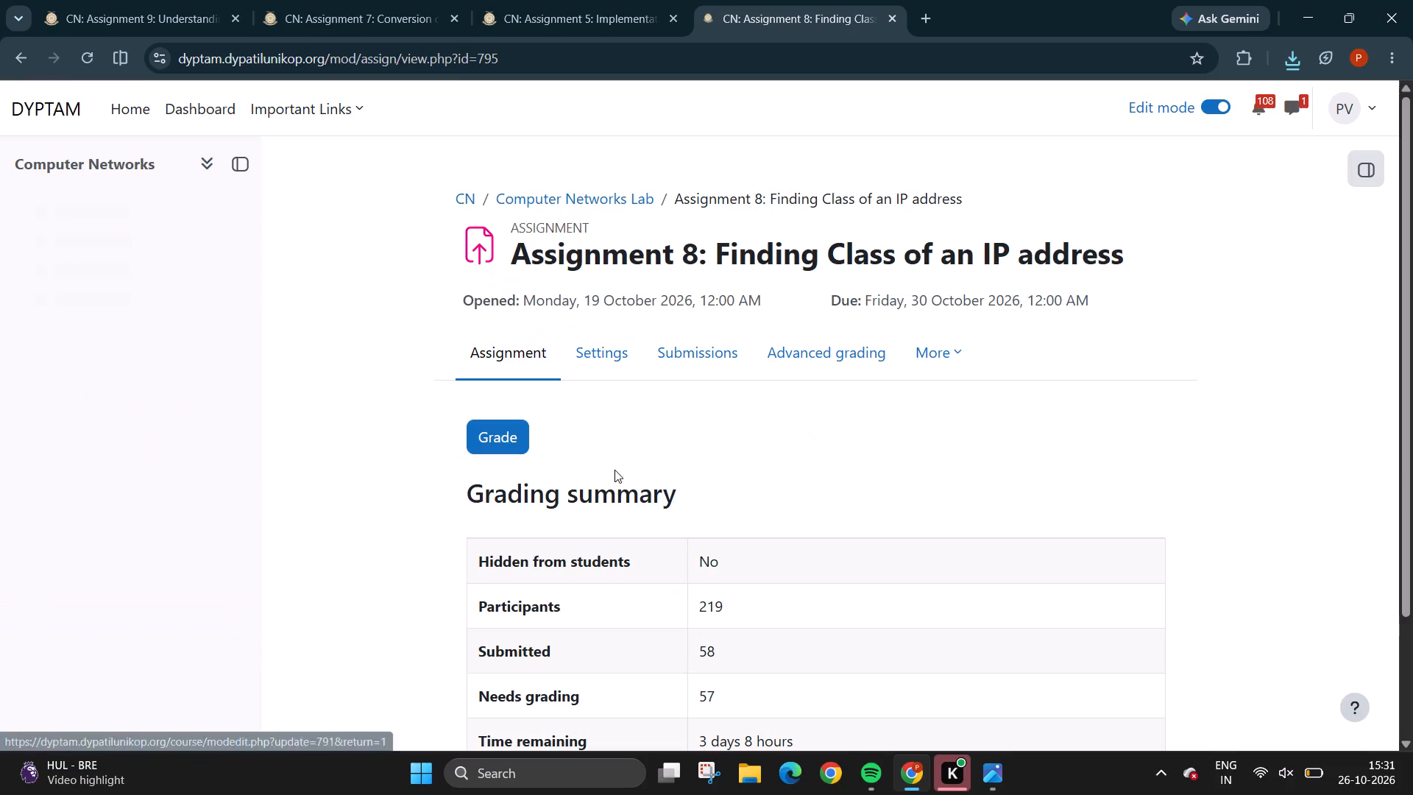
left_click(467, 423)
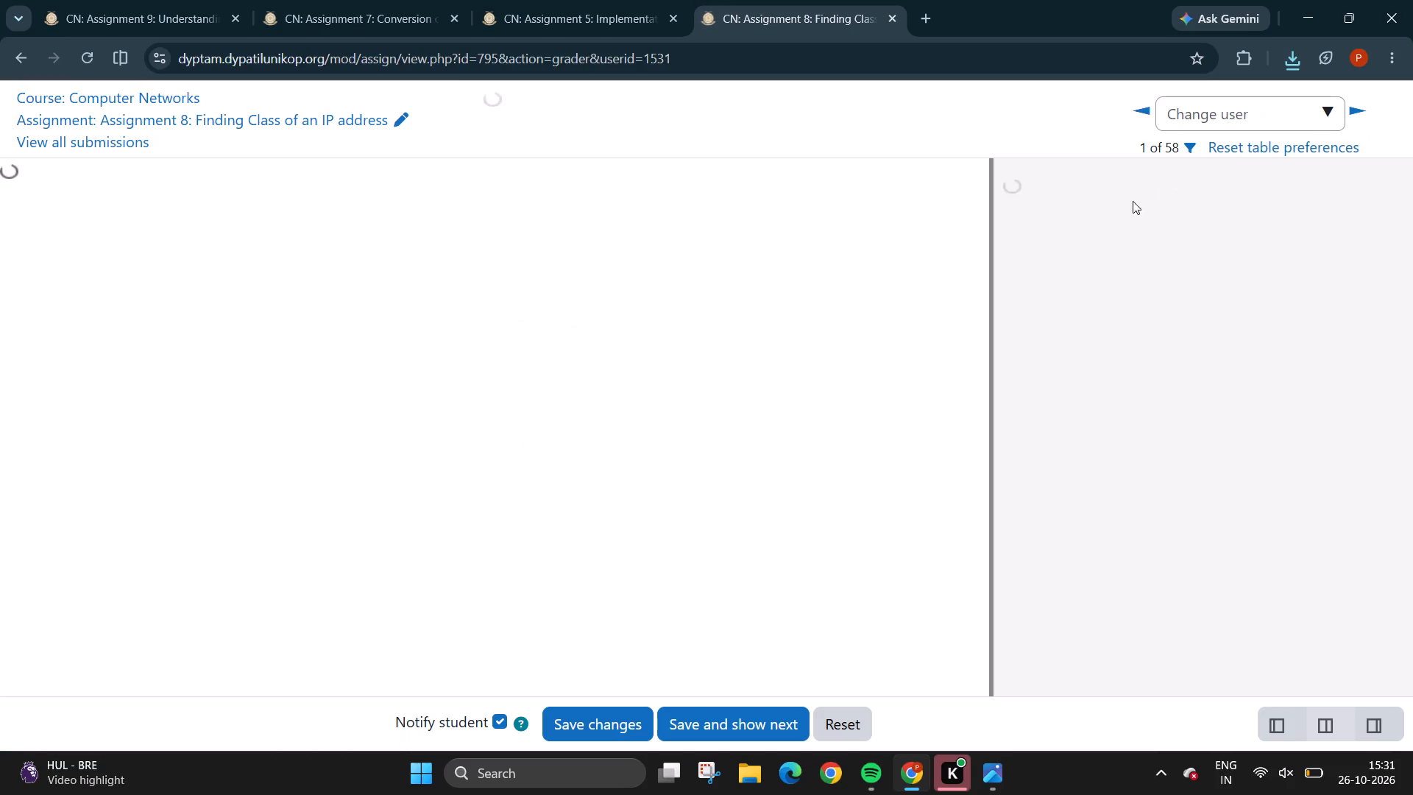
Switch the Assignment 8 grading to the same student shown in the Assignment 5 and Assignment 7 grading tabs.
left_click(1330, 107)
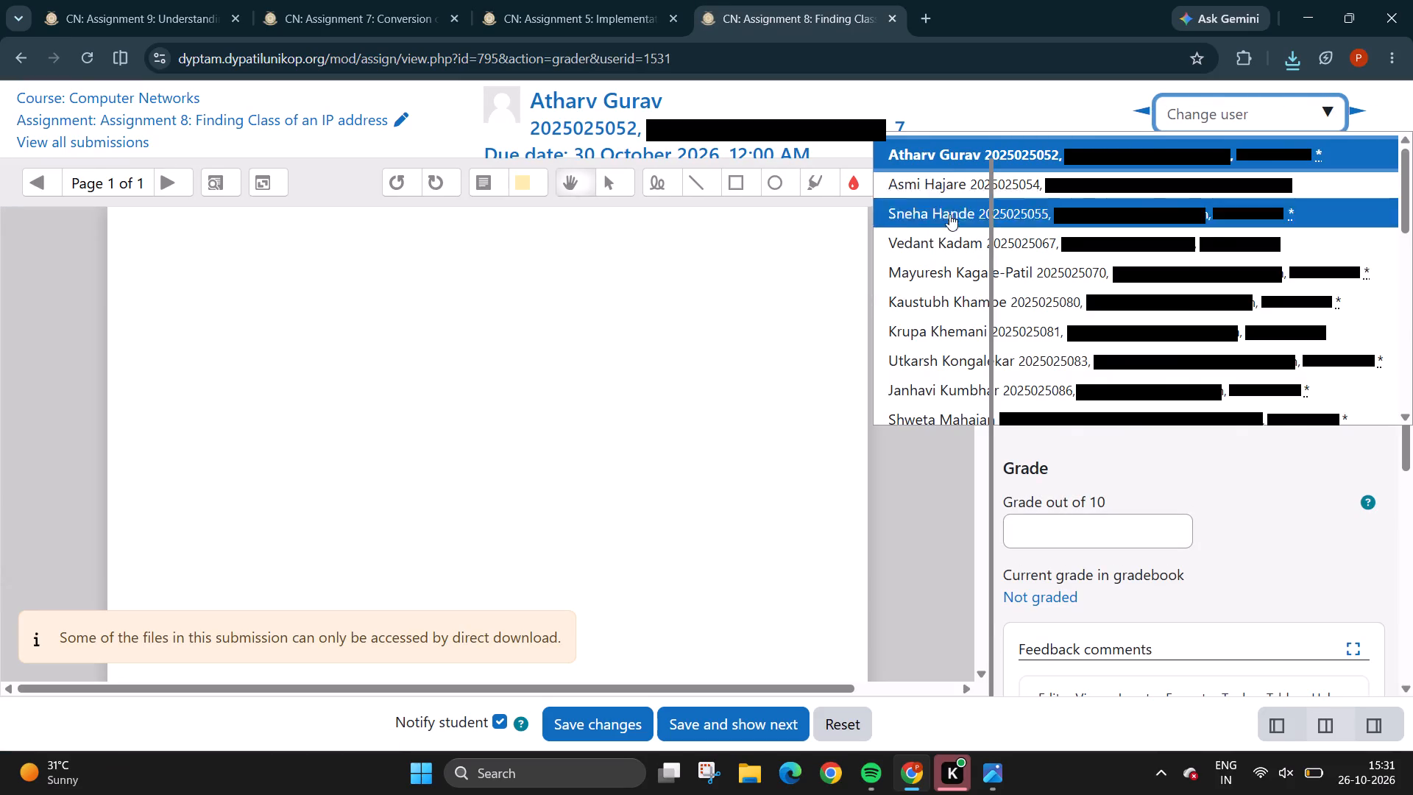
scroll(949, 285, "down", 3)
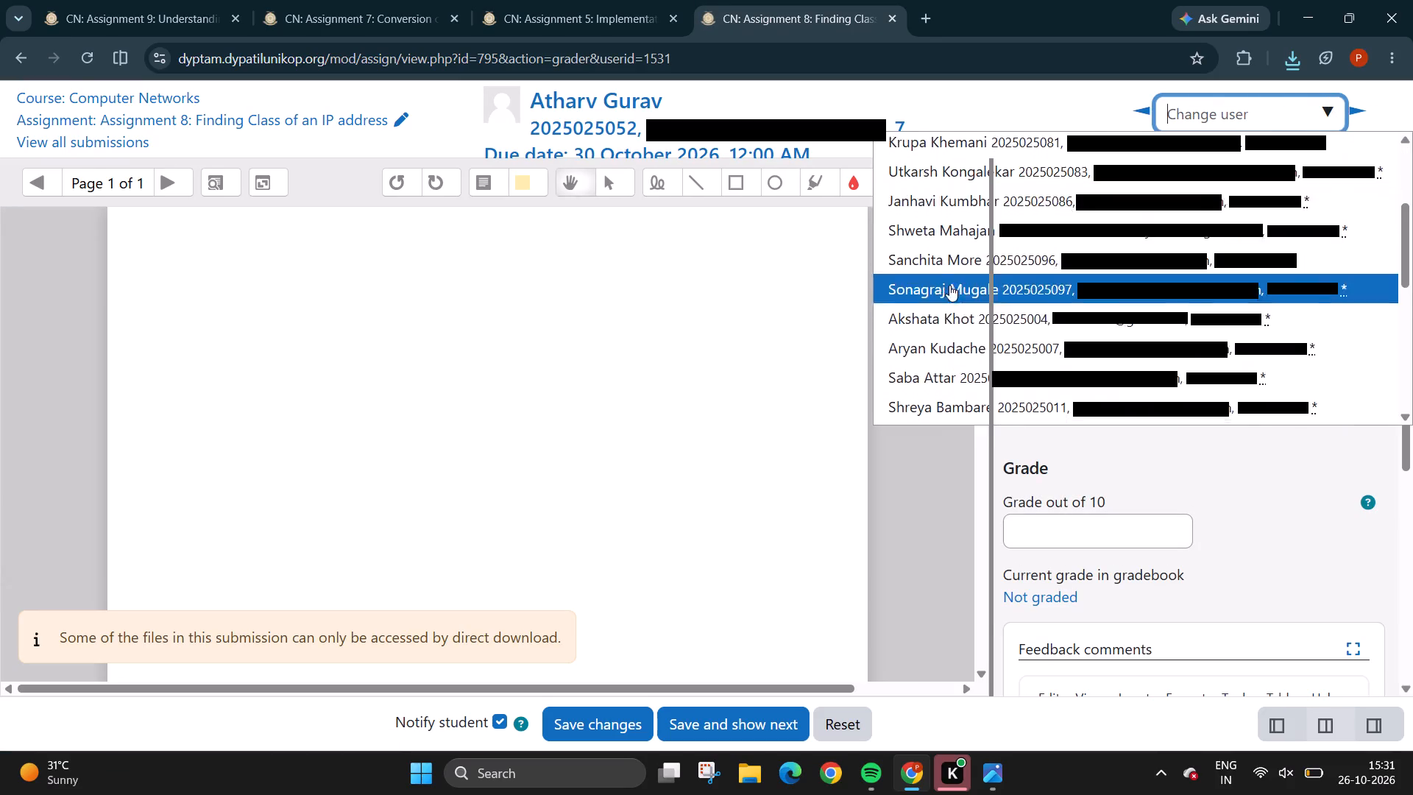
left_click(988, 278)
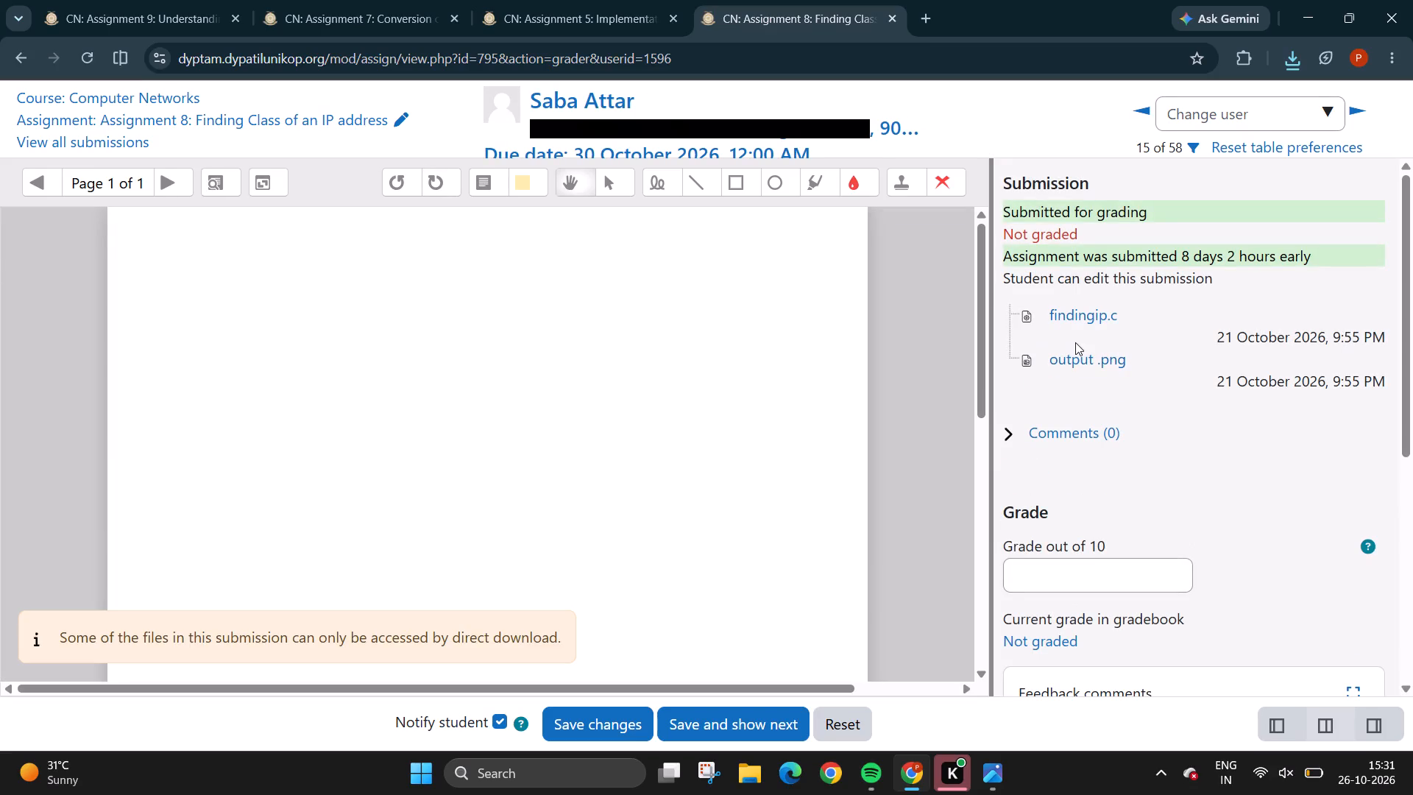
Download the student's output .png, examine the findingip program's terminal output at a larger zoom, and close the image.
left_click(1094, 359)
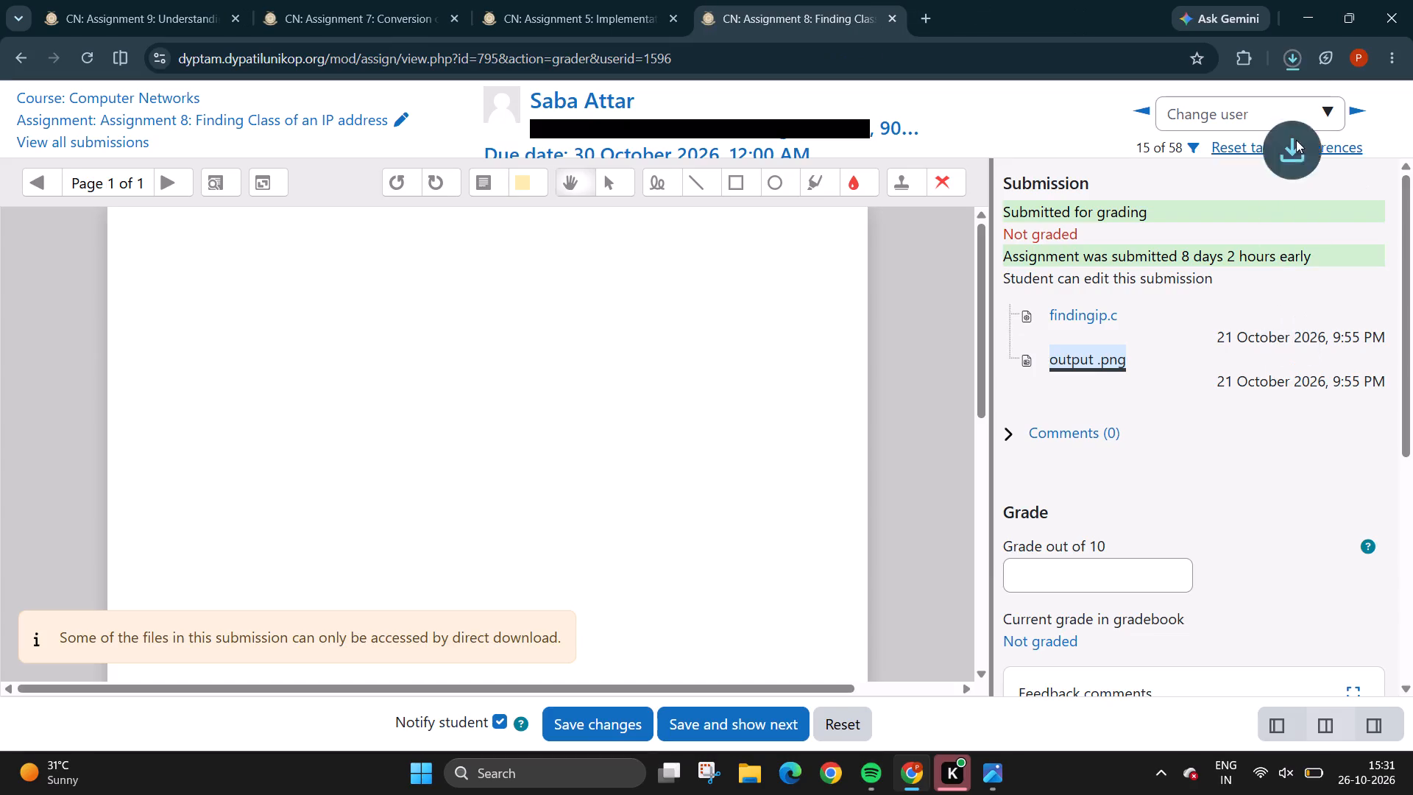
left_click(1167, 95)
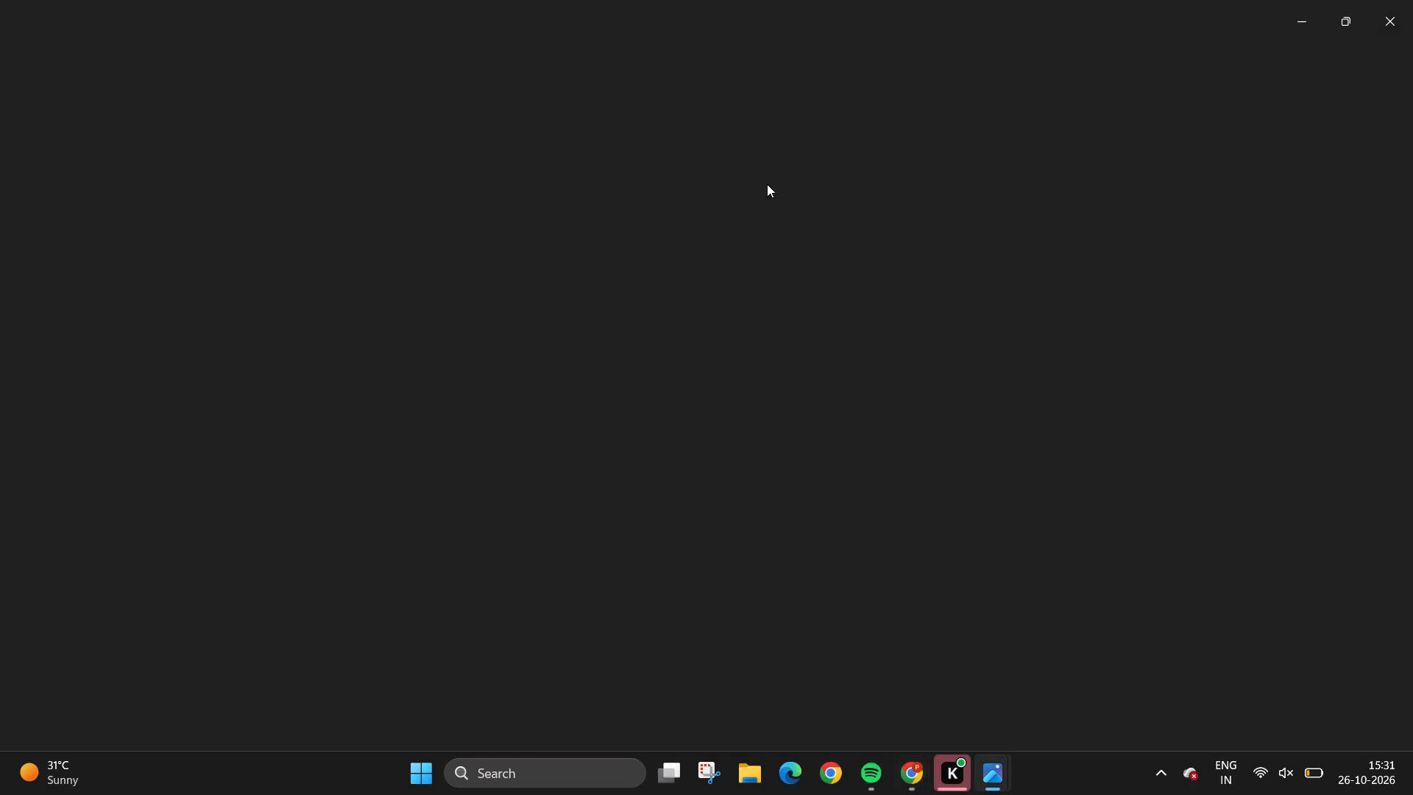
scroll(524, 412, "down", 5)
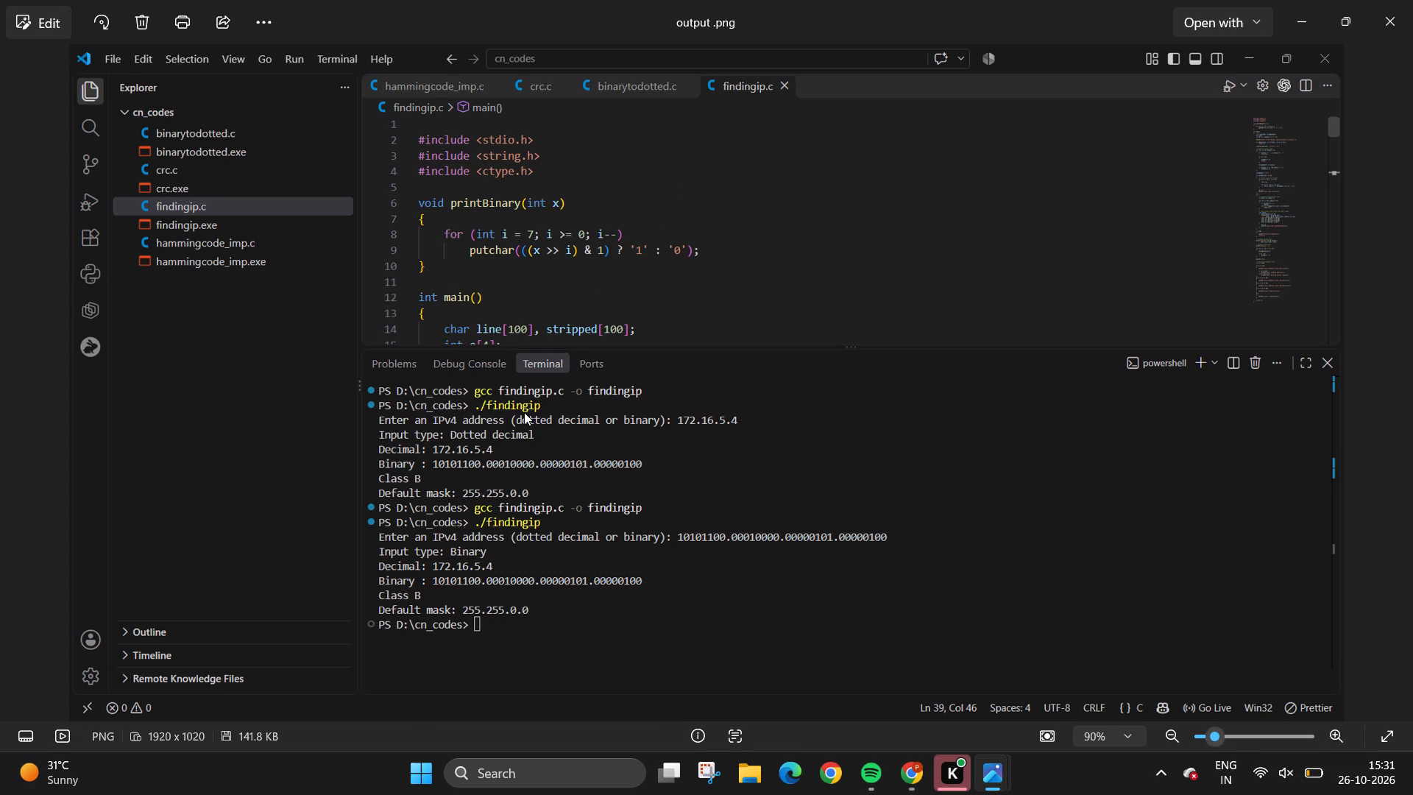
scroll(524, 412, "up", 5)
left_click_drag(528, 511, 567, 338)
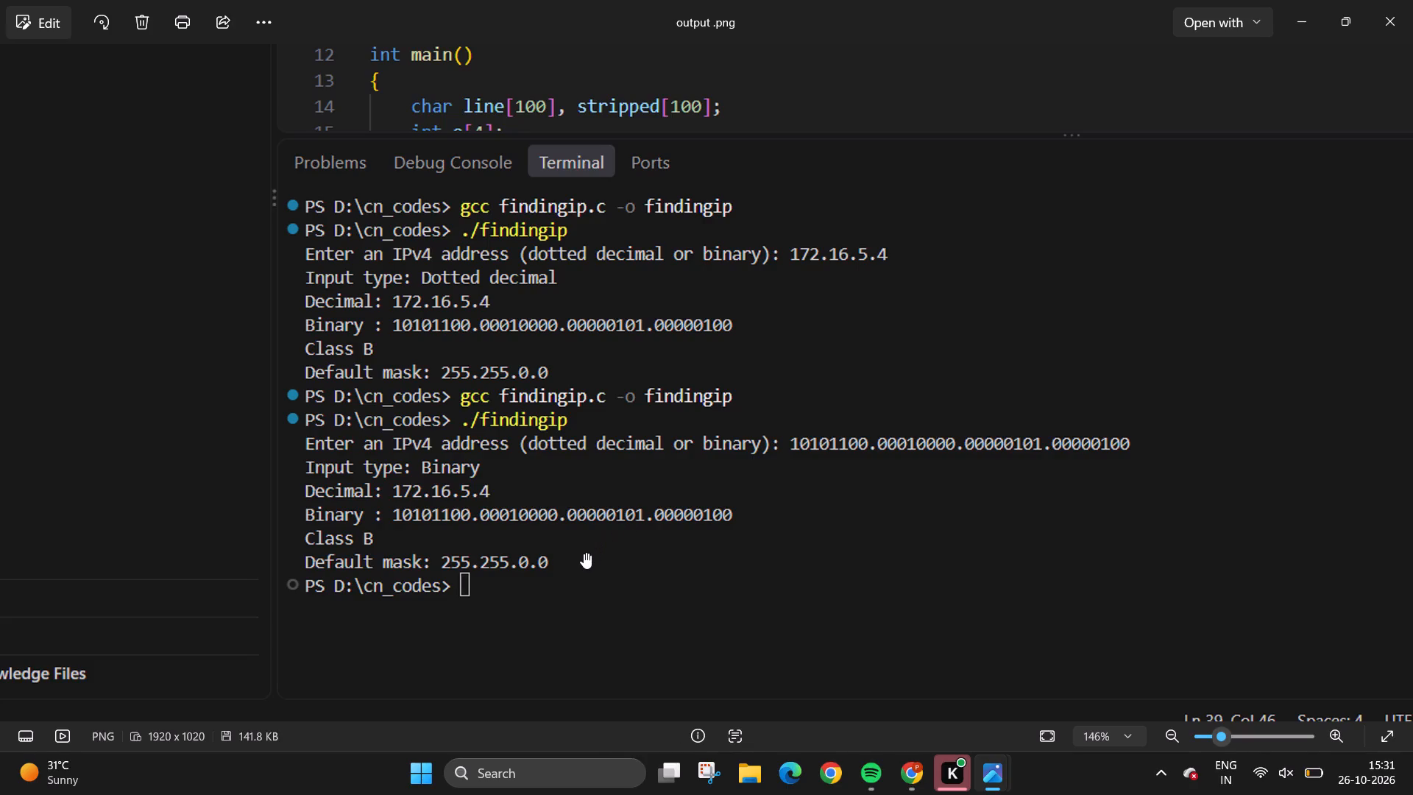
left_click(1412, 0)
Grade the student's Assignment 8 submission 10 out of 10, save it and move on to the next student.
left_click_drag(1075, 568, 1075, 575)
key("1")
key("0")
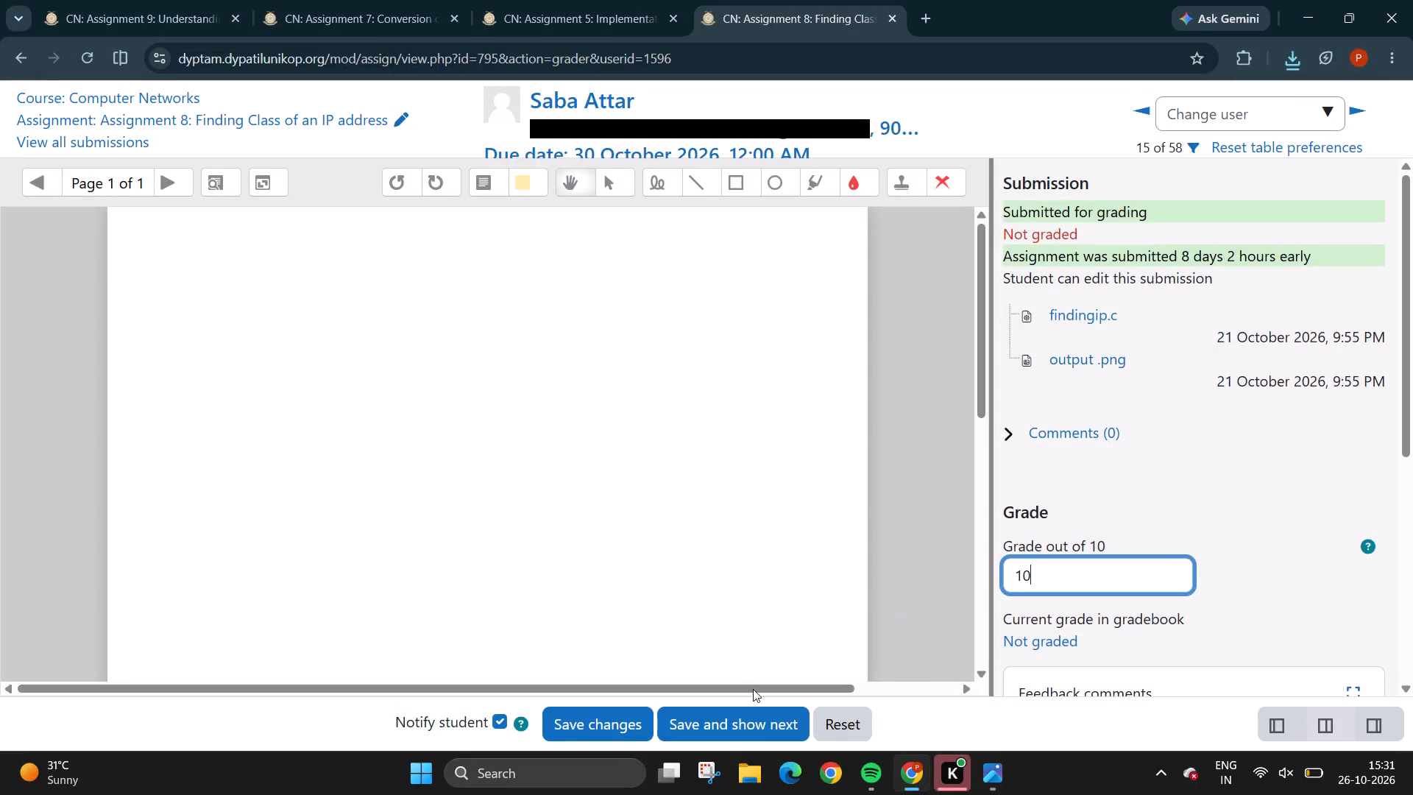
left_click(748, 712)
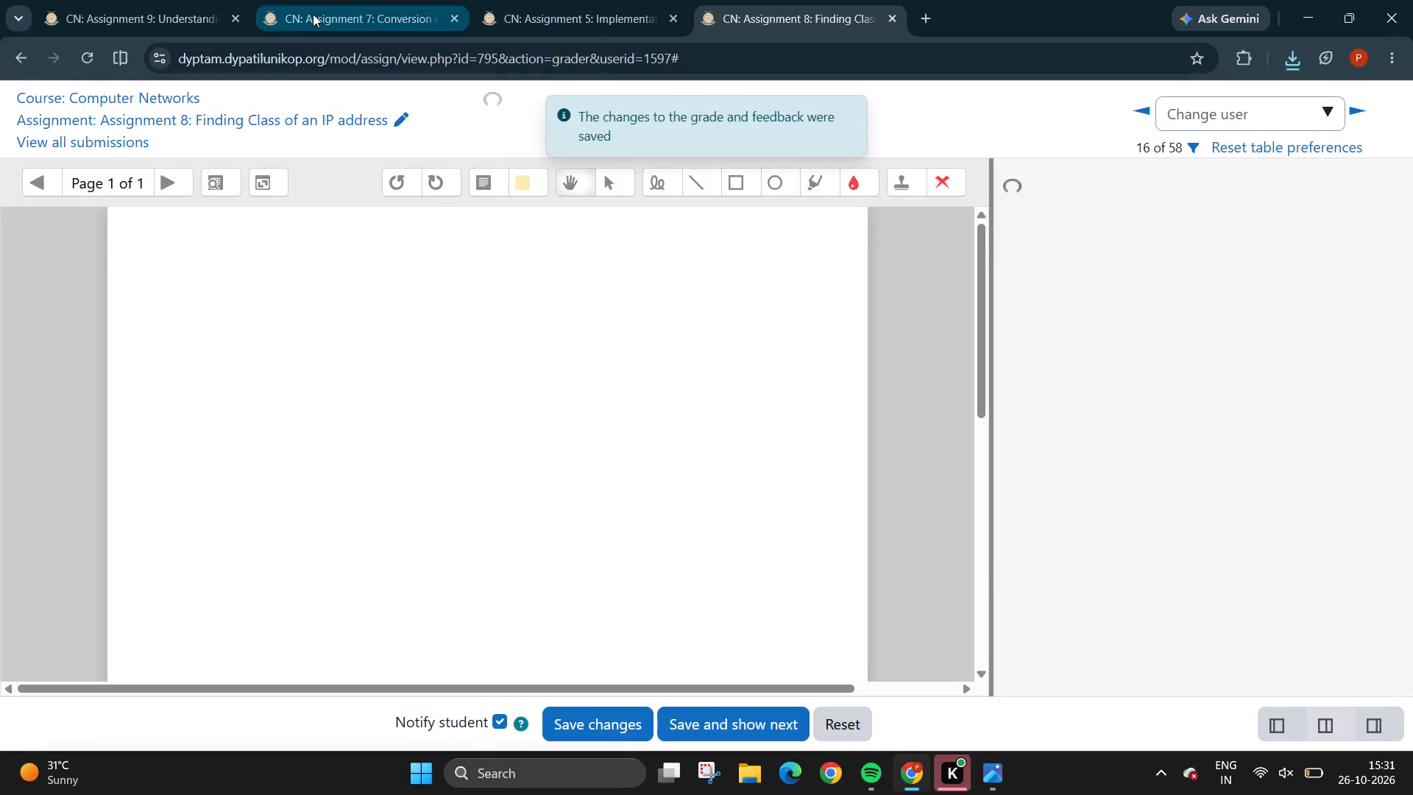
Check the students shown in the other grading tabs and open the Assignment 8: Finding Class of an IP address page in a new tab.
left_click(613, 11)
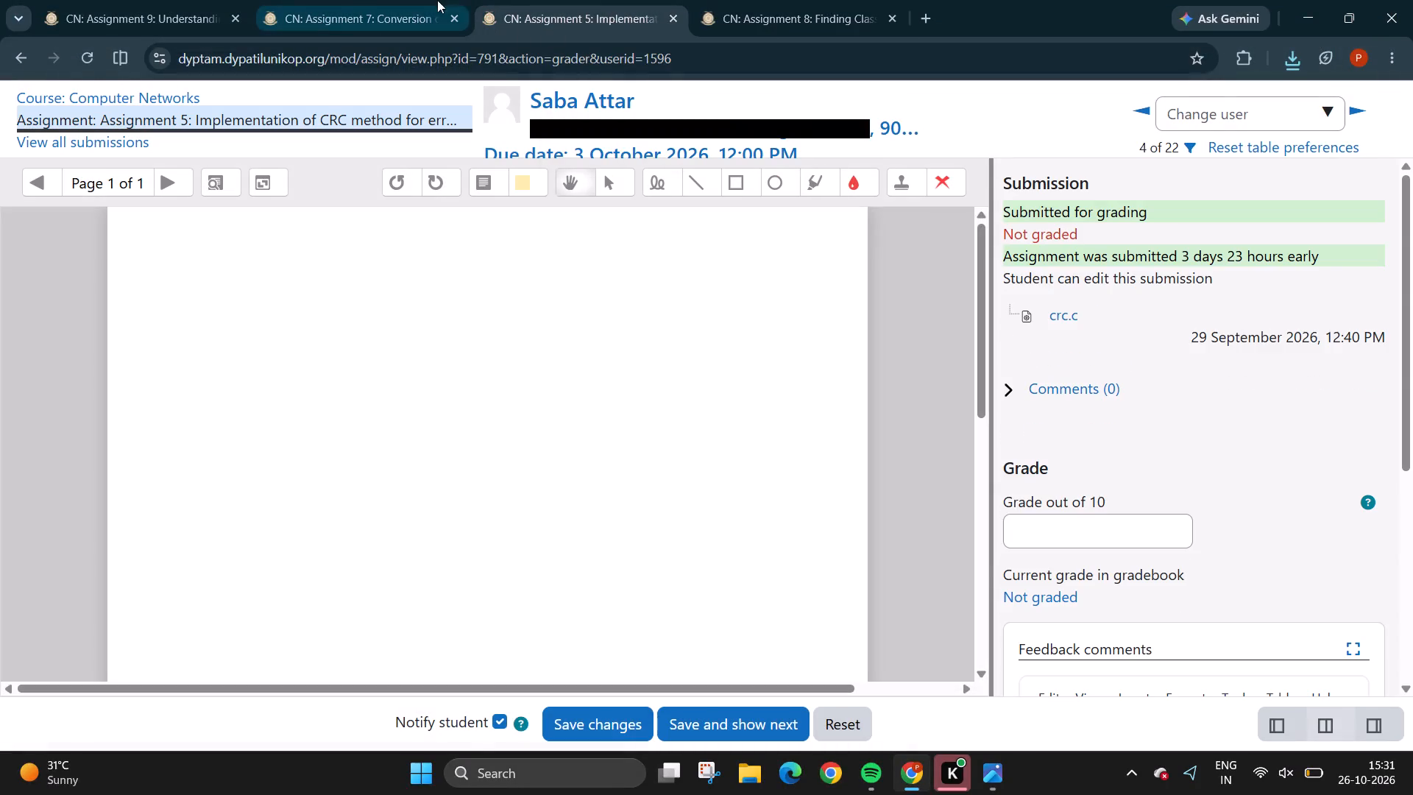
left_click(365, 0)
left_click(200, 15)
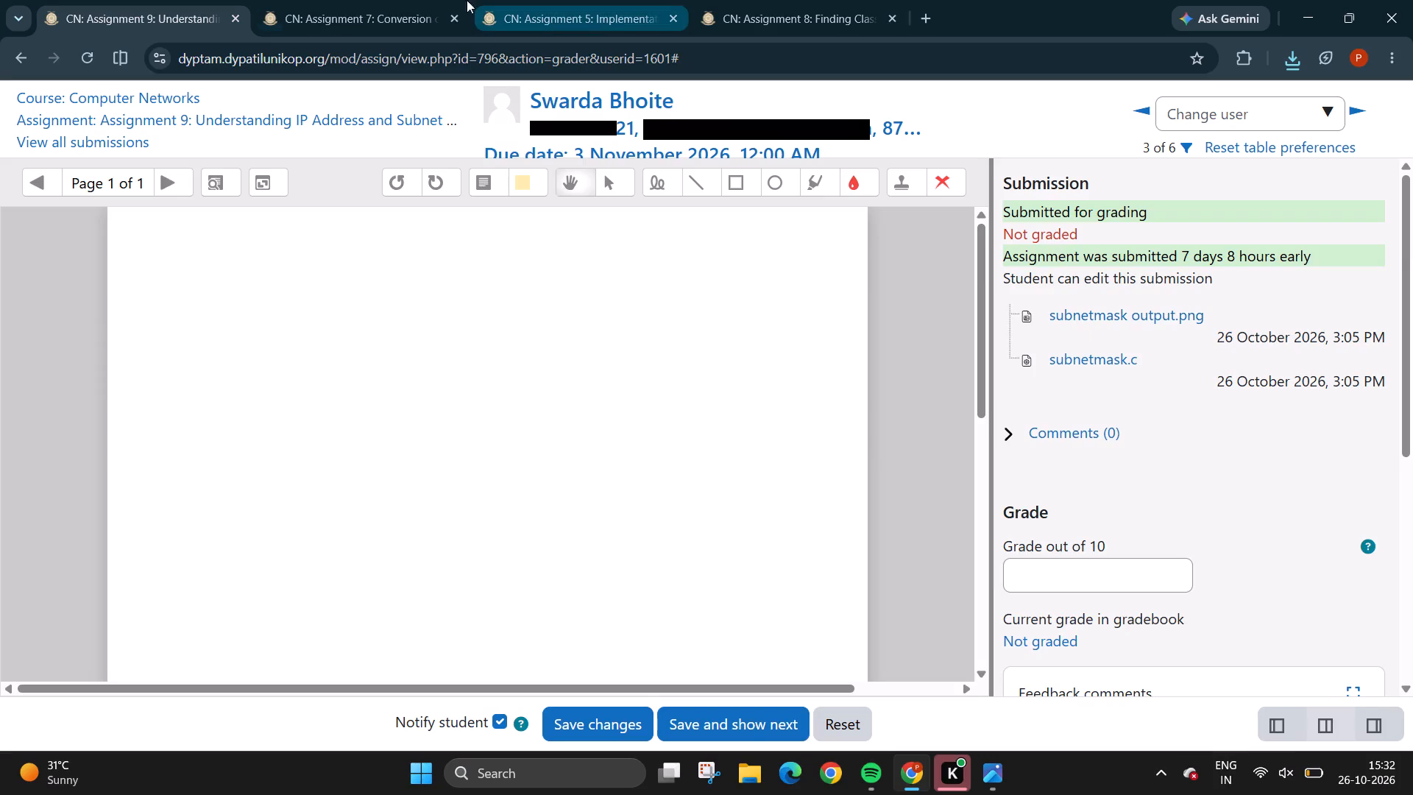
left_click(319, 17)
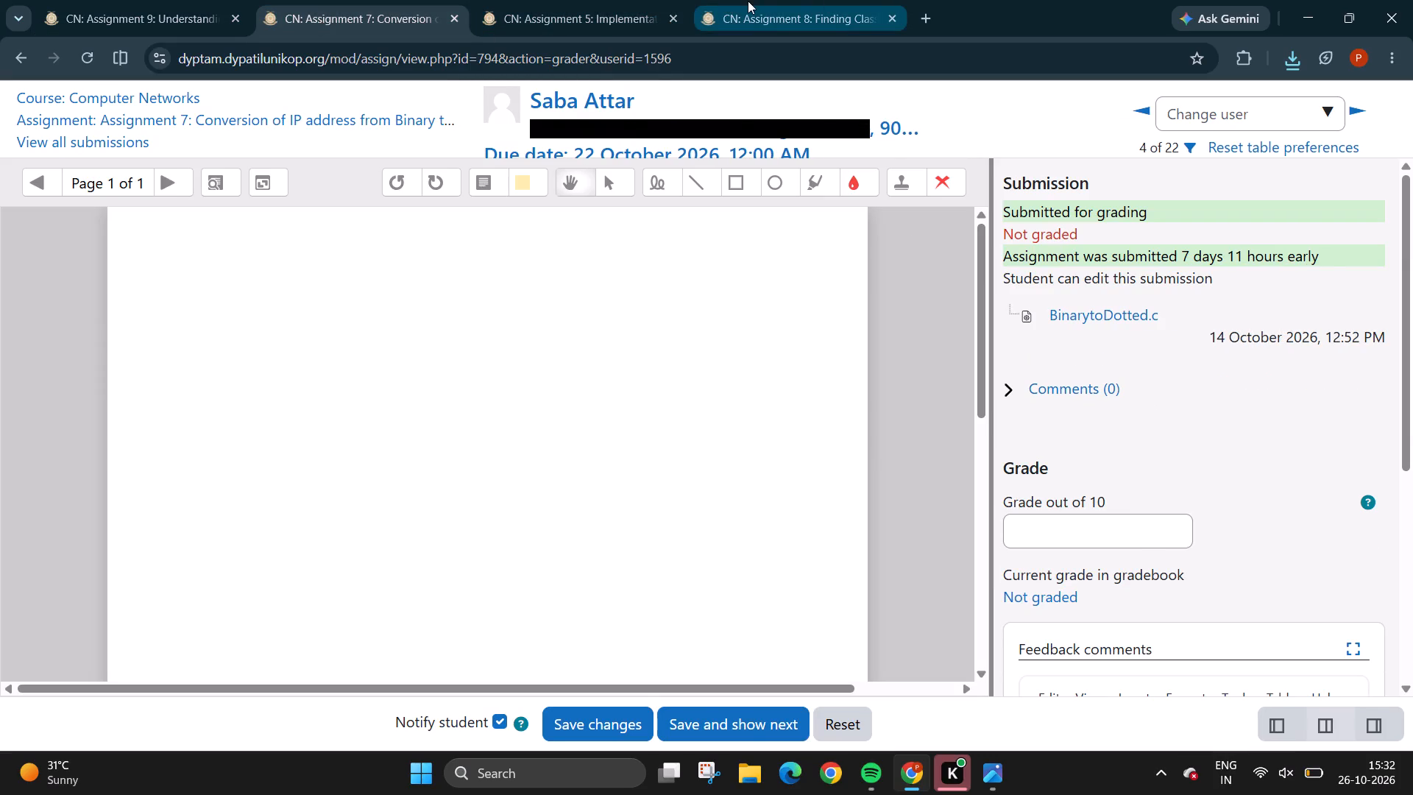
left_click(748, 1)
right_click(179, 110)
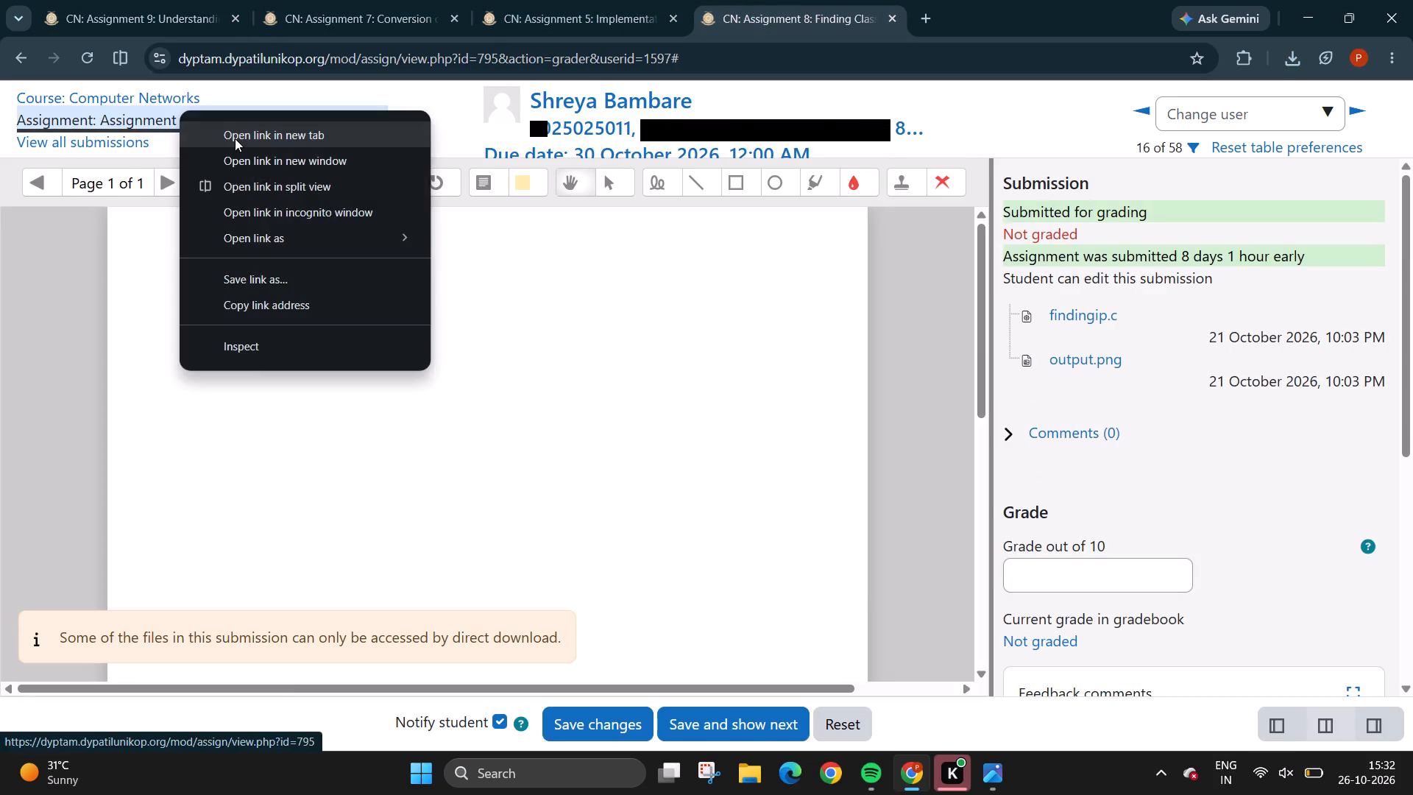
left_click(235, 138)
left_click(921, 7)
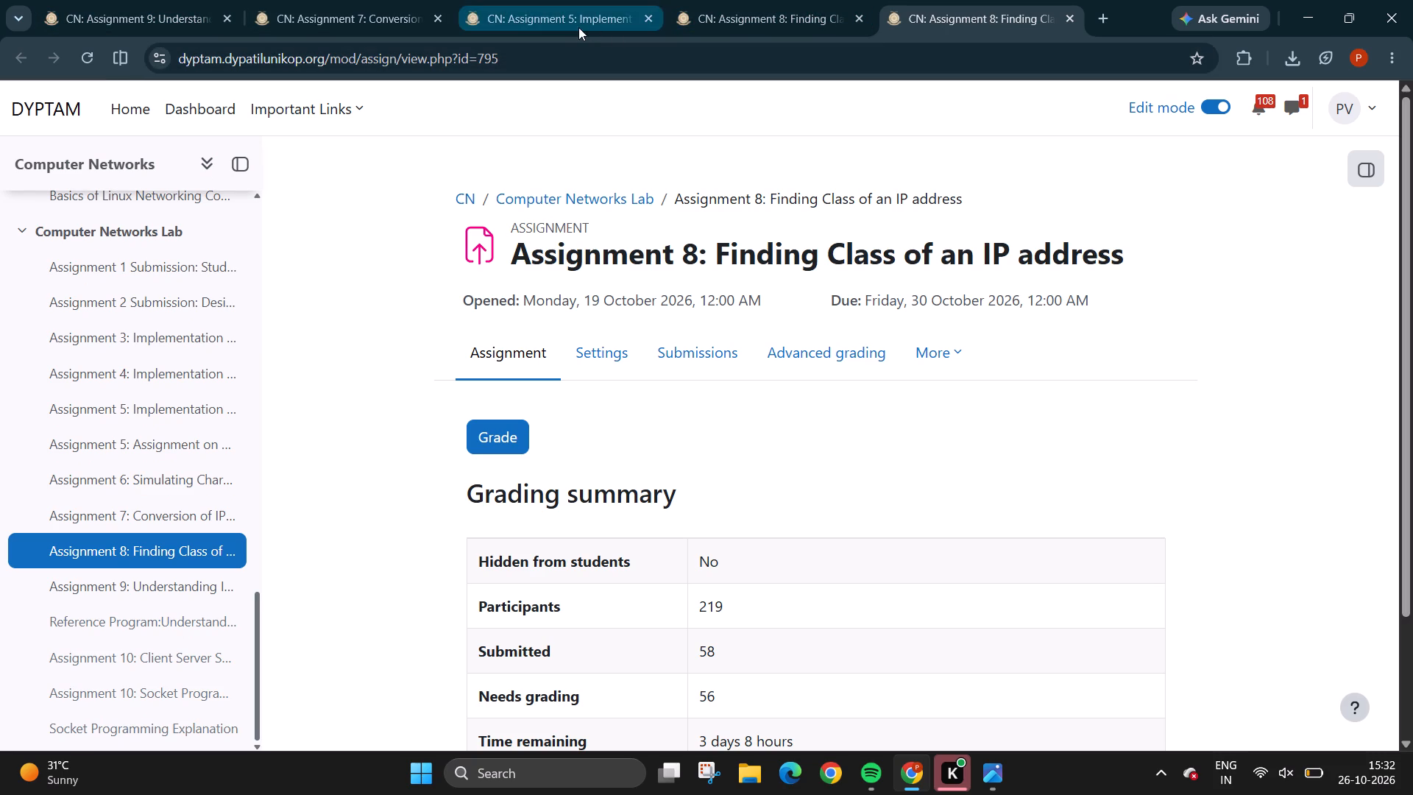
Open Assignment 4: Implementation of Hamming Code in a new tab, close the extra Assignment 8 page and start grading Assignment 4.
right_click(142, 375)
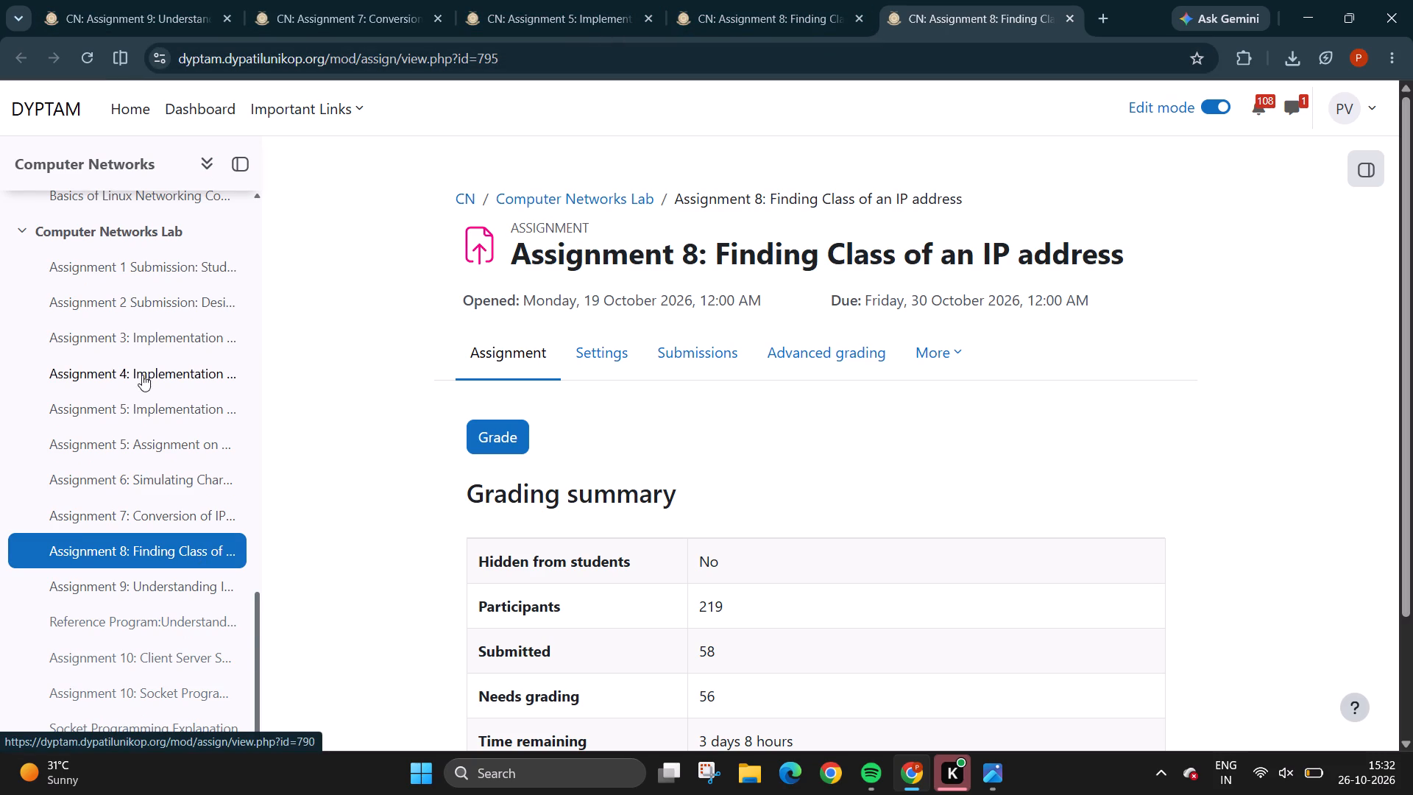
left_click(199, 384)
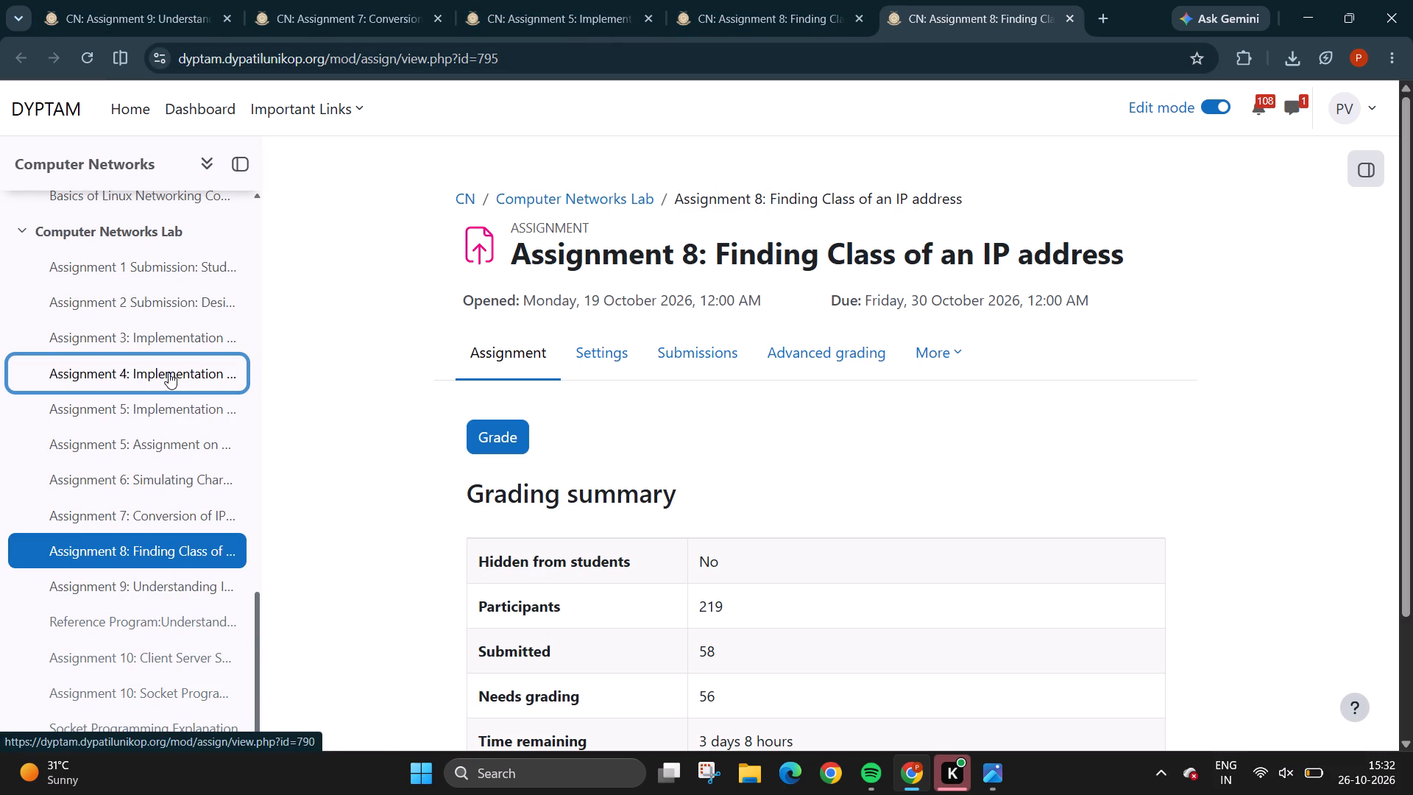
right_click(166, 374)
left_click(224, 397)
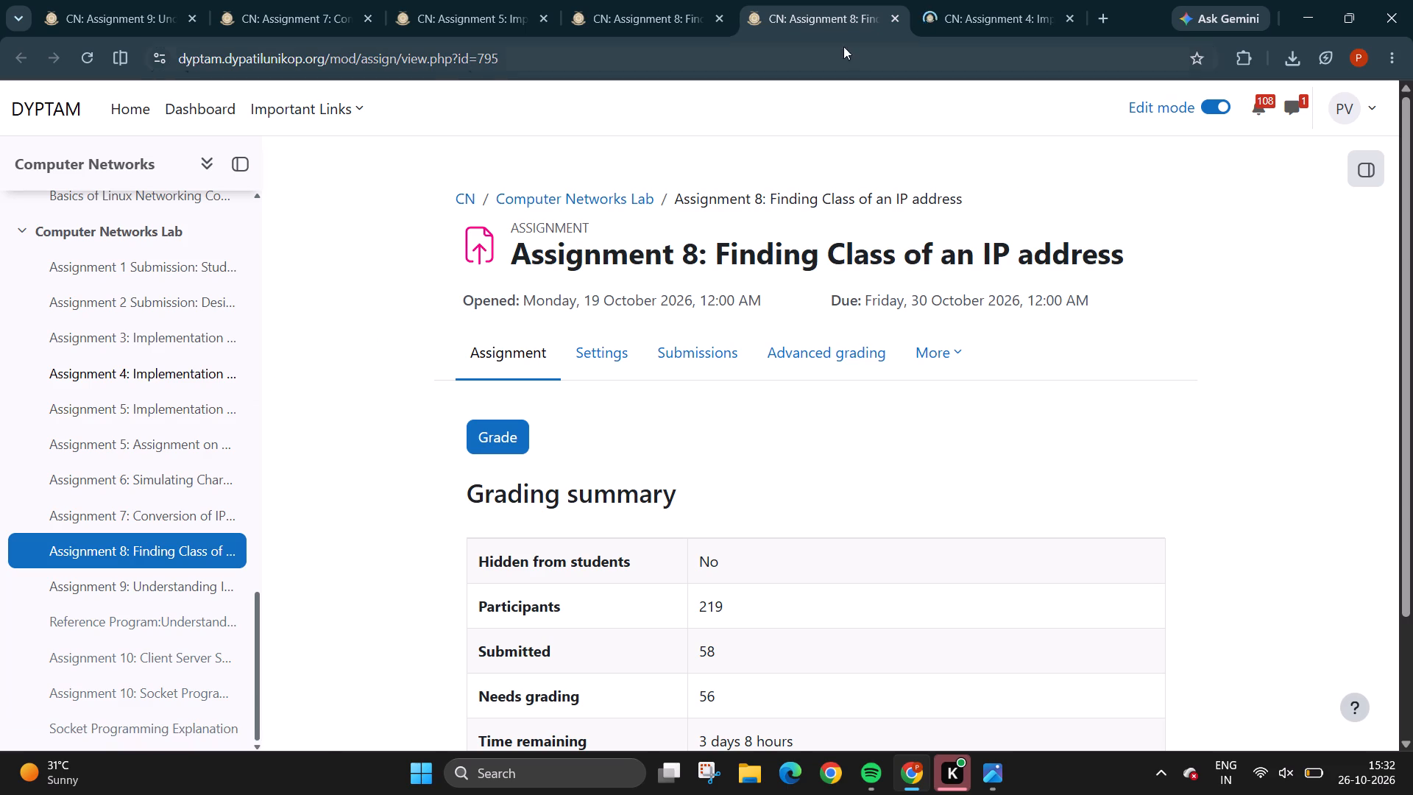
left_click(899, 15)
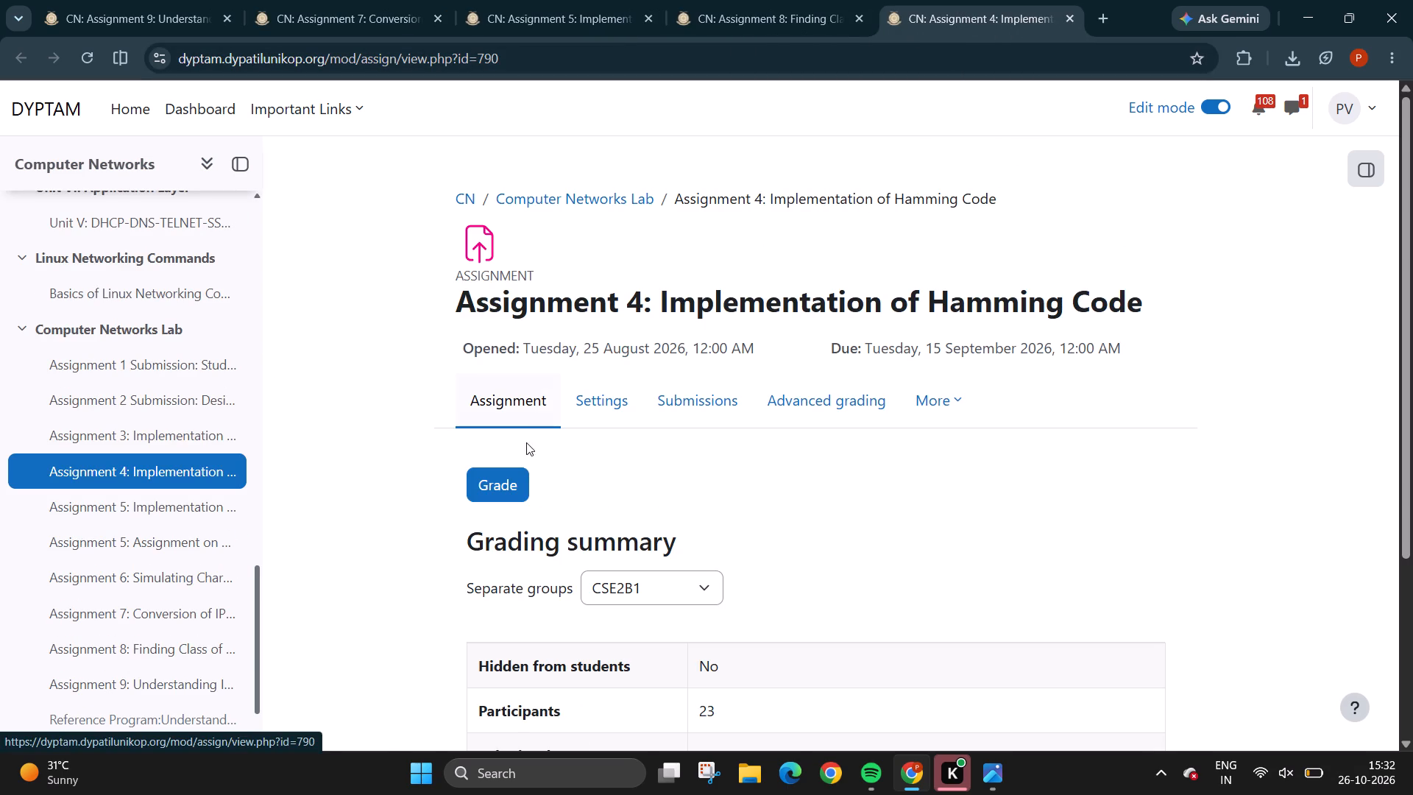
left_click(509, 475)
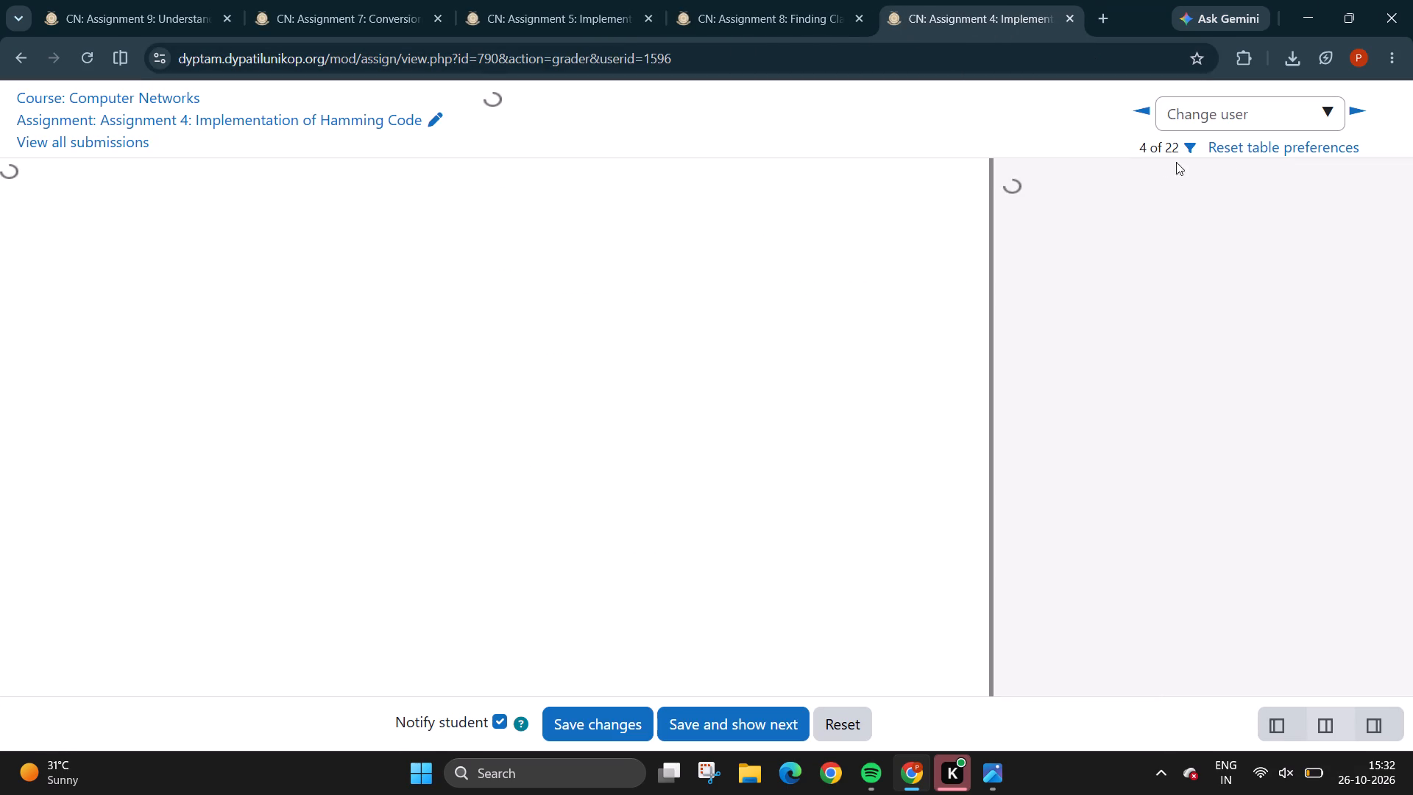
Switch both the Assignment 4 and Assignment 5 grading views to the seventh student in the list.
left_click(1325, 114)
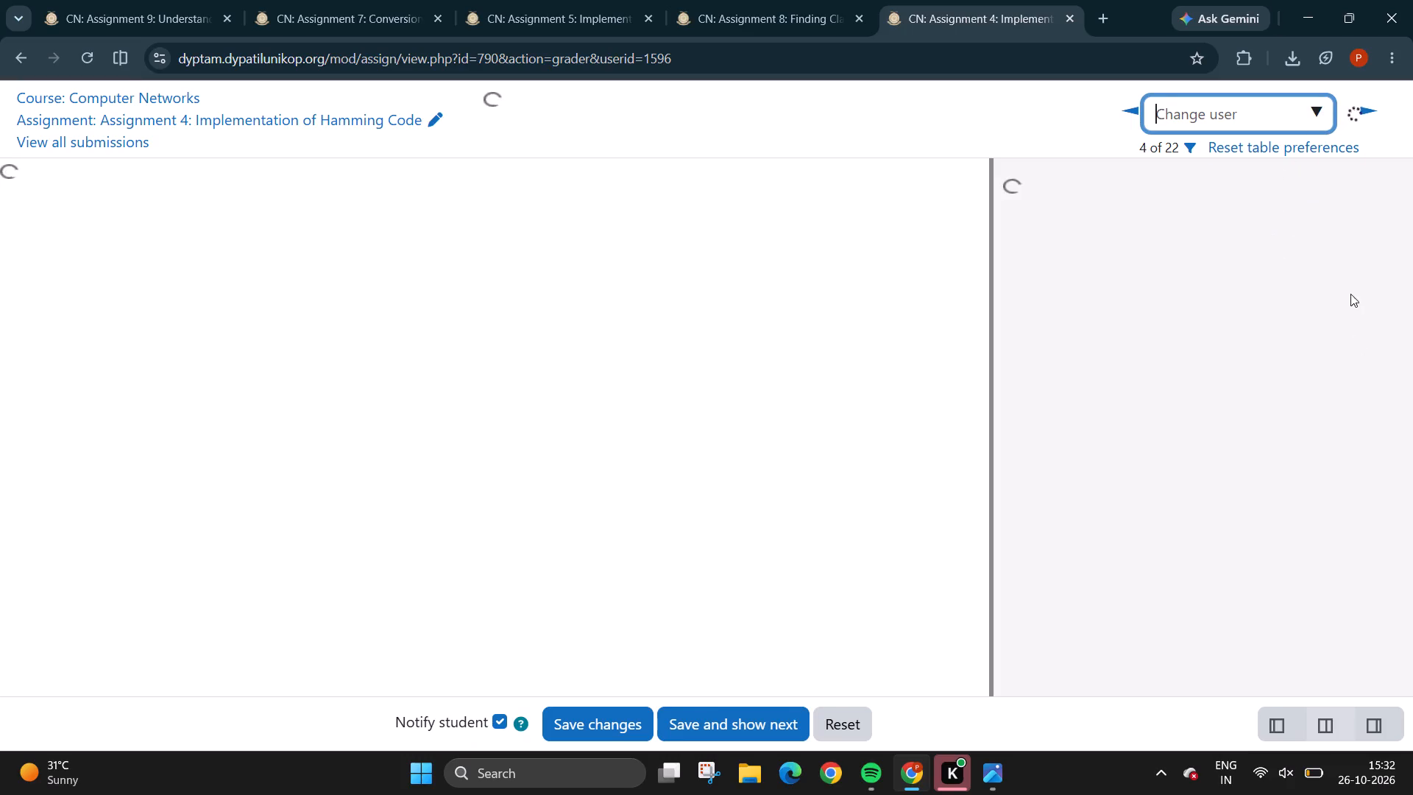
left_click(542, 24)
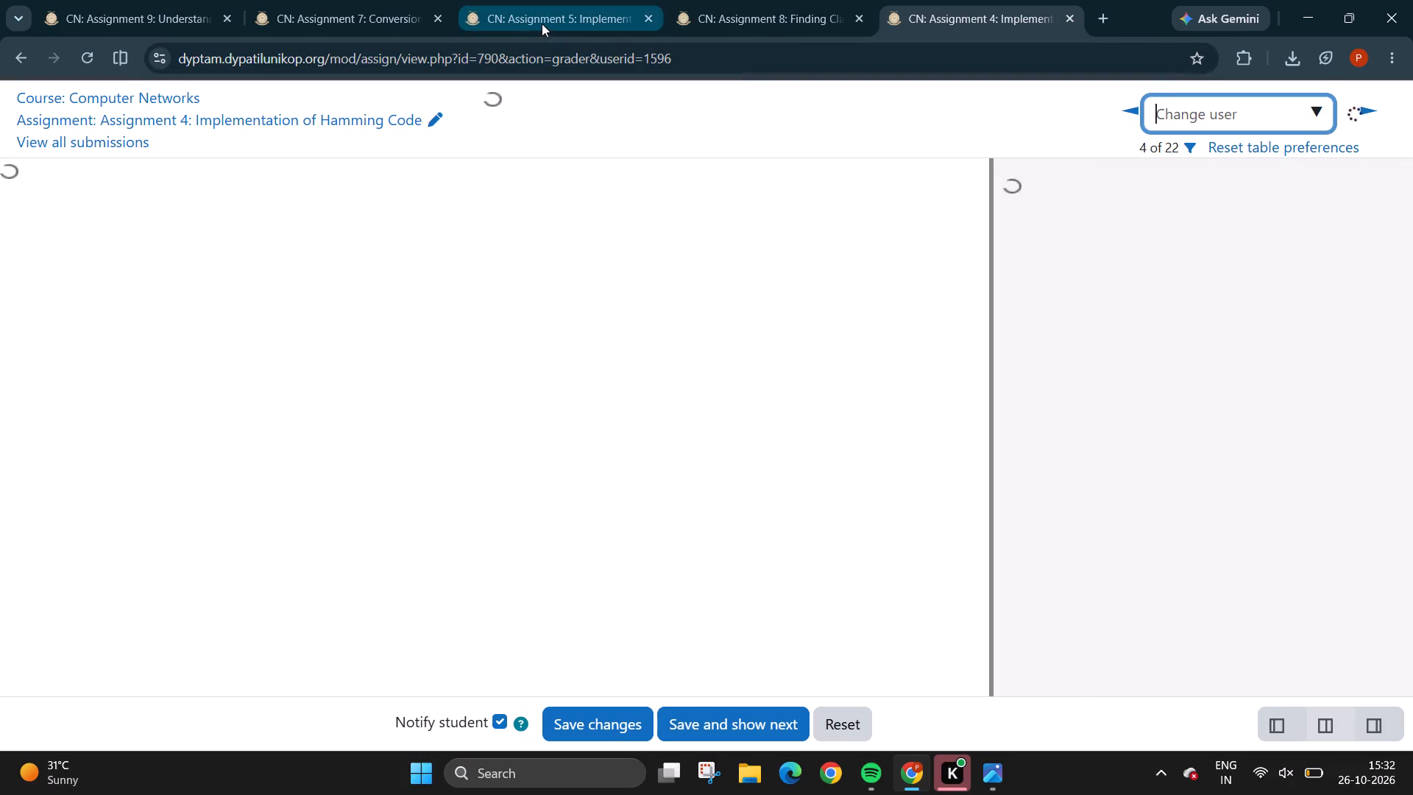
left_click(1327, 114)
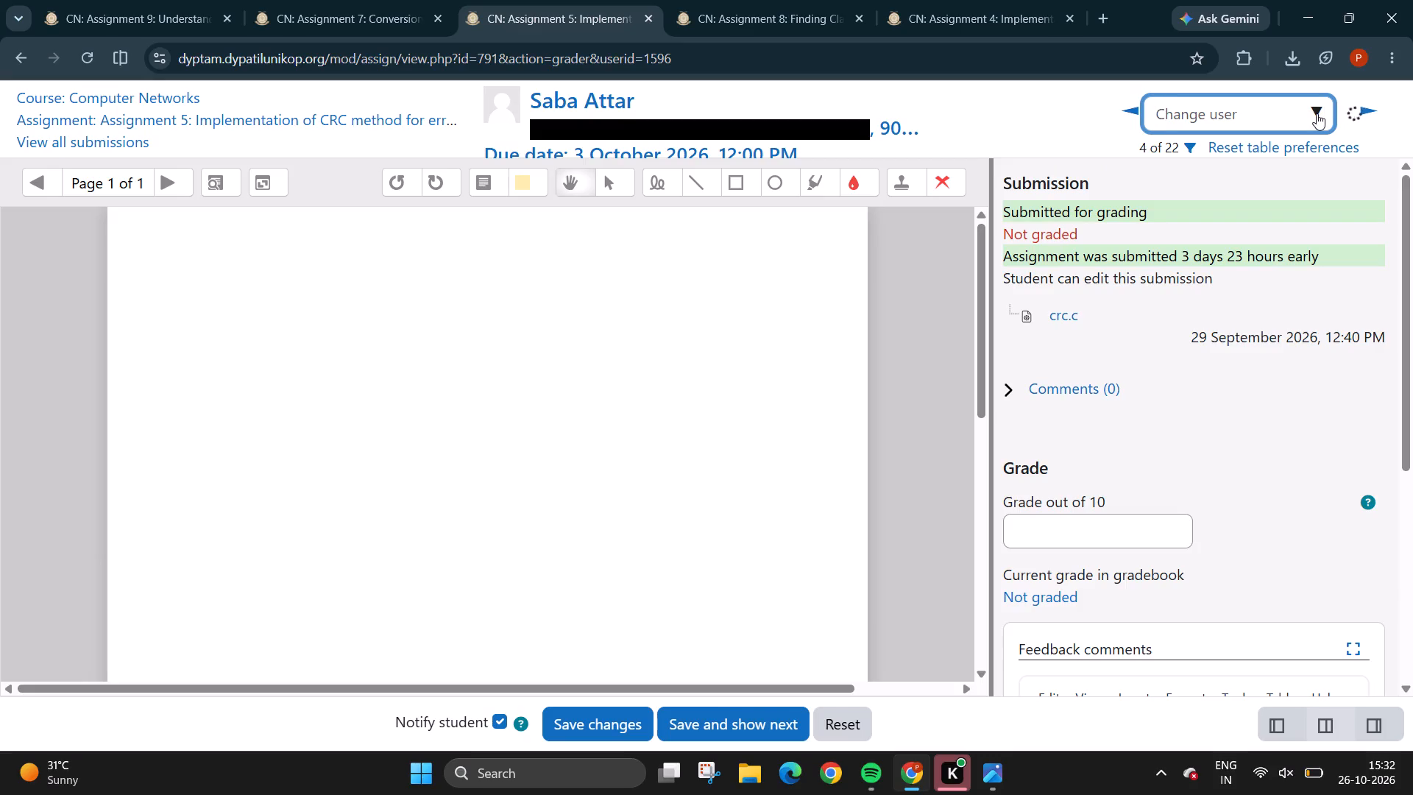
left_click(1013, 32)
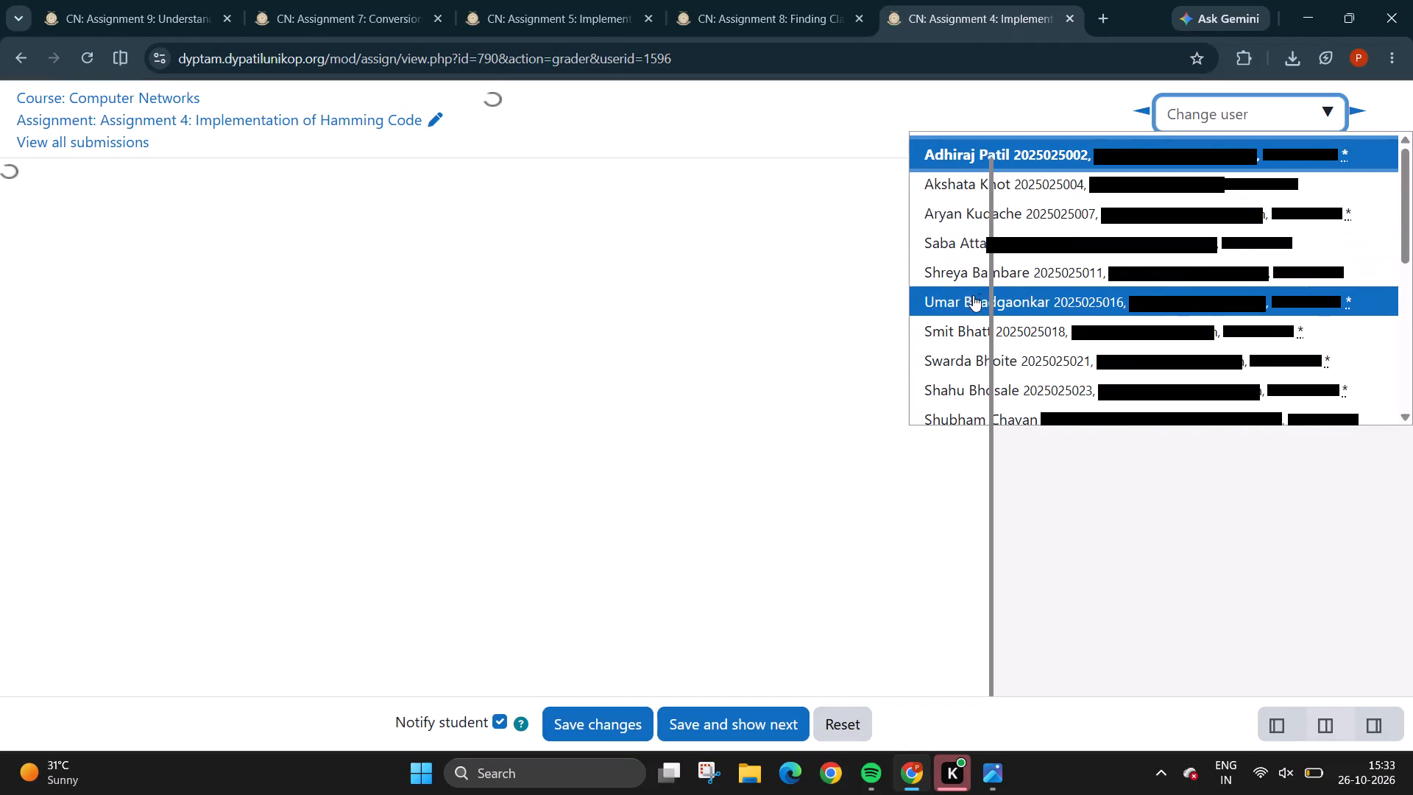
left_click(971, 325)
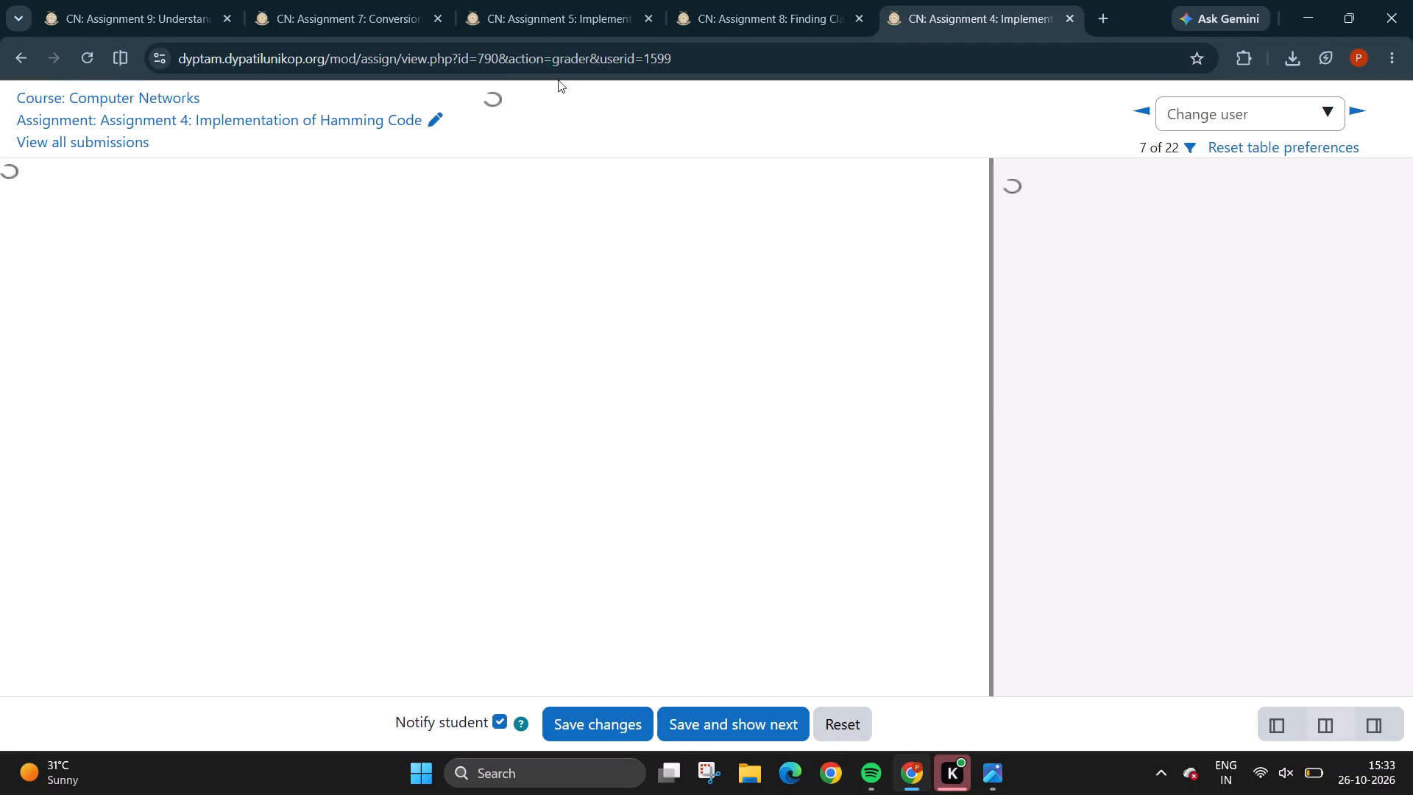
left_click(520, 19)
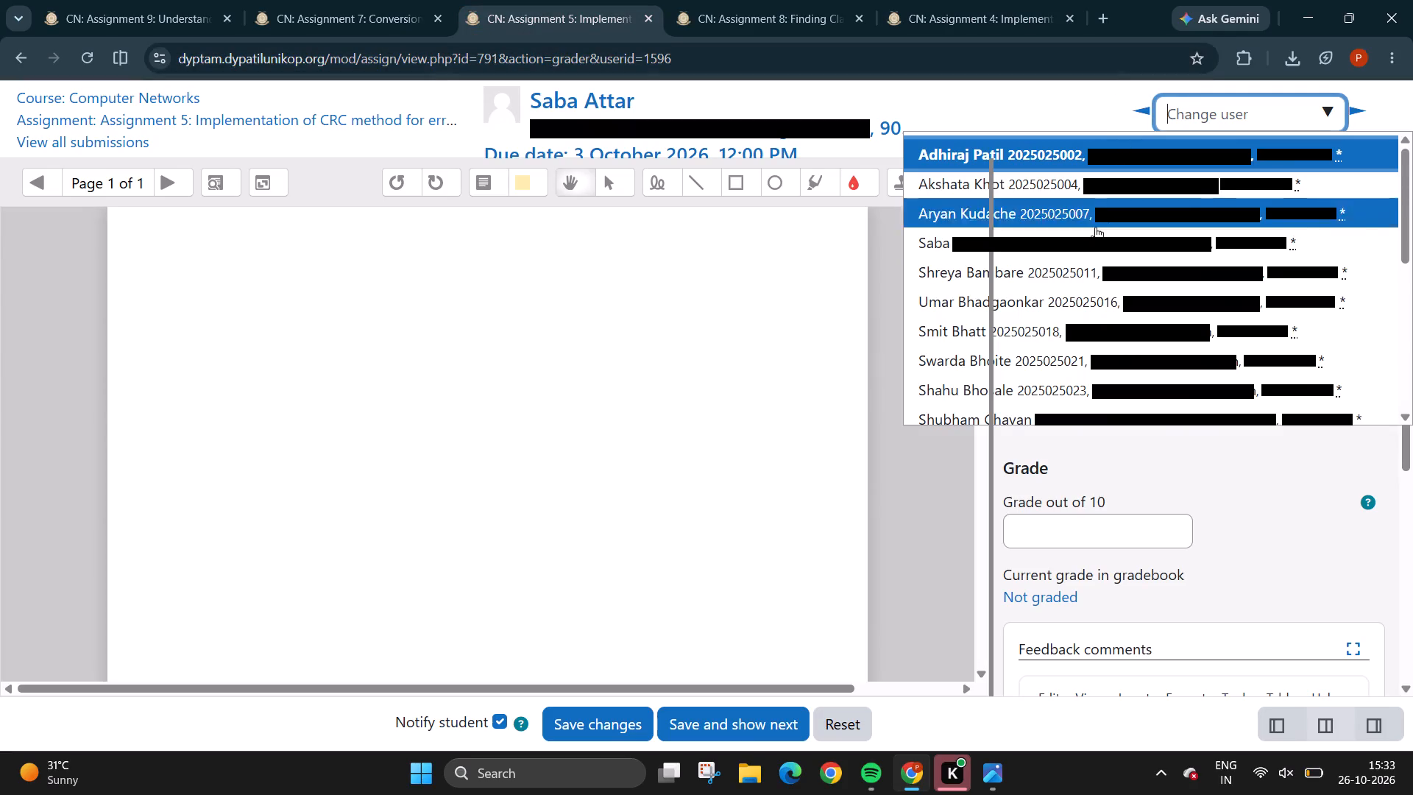
left_click(1072, 325)
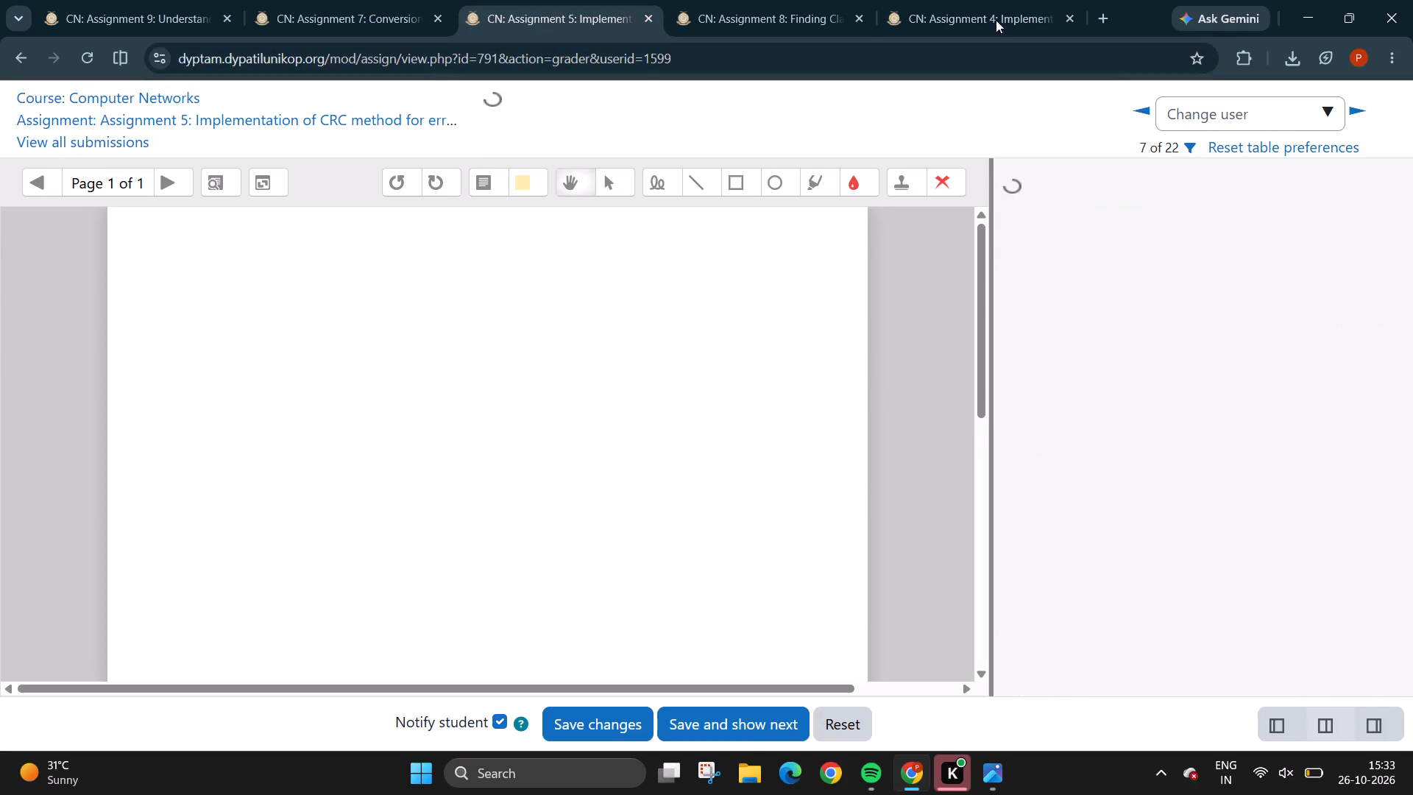
left_click(989, 0)
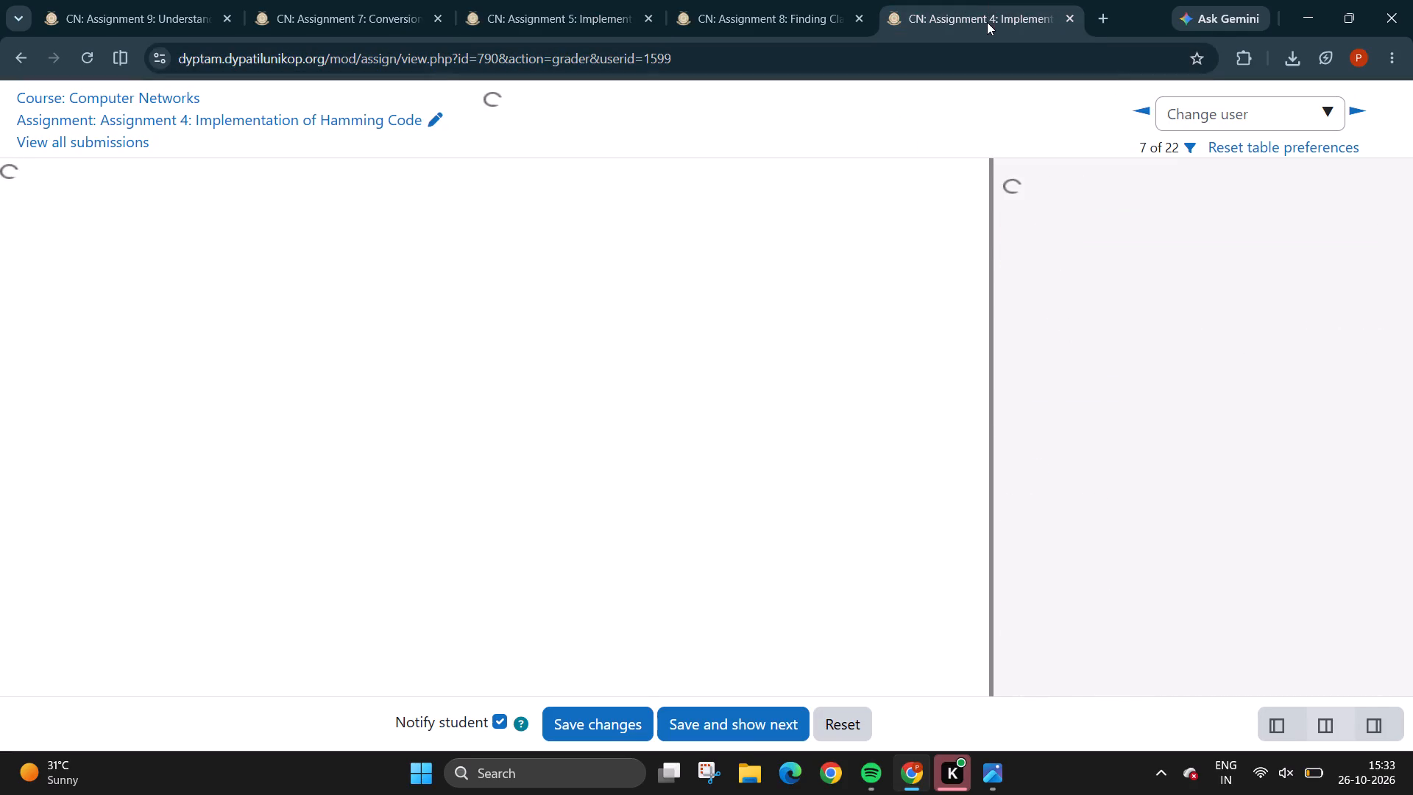
Reorder the browser tabs so the assignments run 9, 8, 7, 5, 4.
left_click_drag(601, 0, 768, 0)
left_click_drag(350, 6, 481, 5)
Review the student's Hamming code output in Assignment 4, grade it 8 out of 10, save and move on to the next student.
left_click(1001, 0)
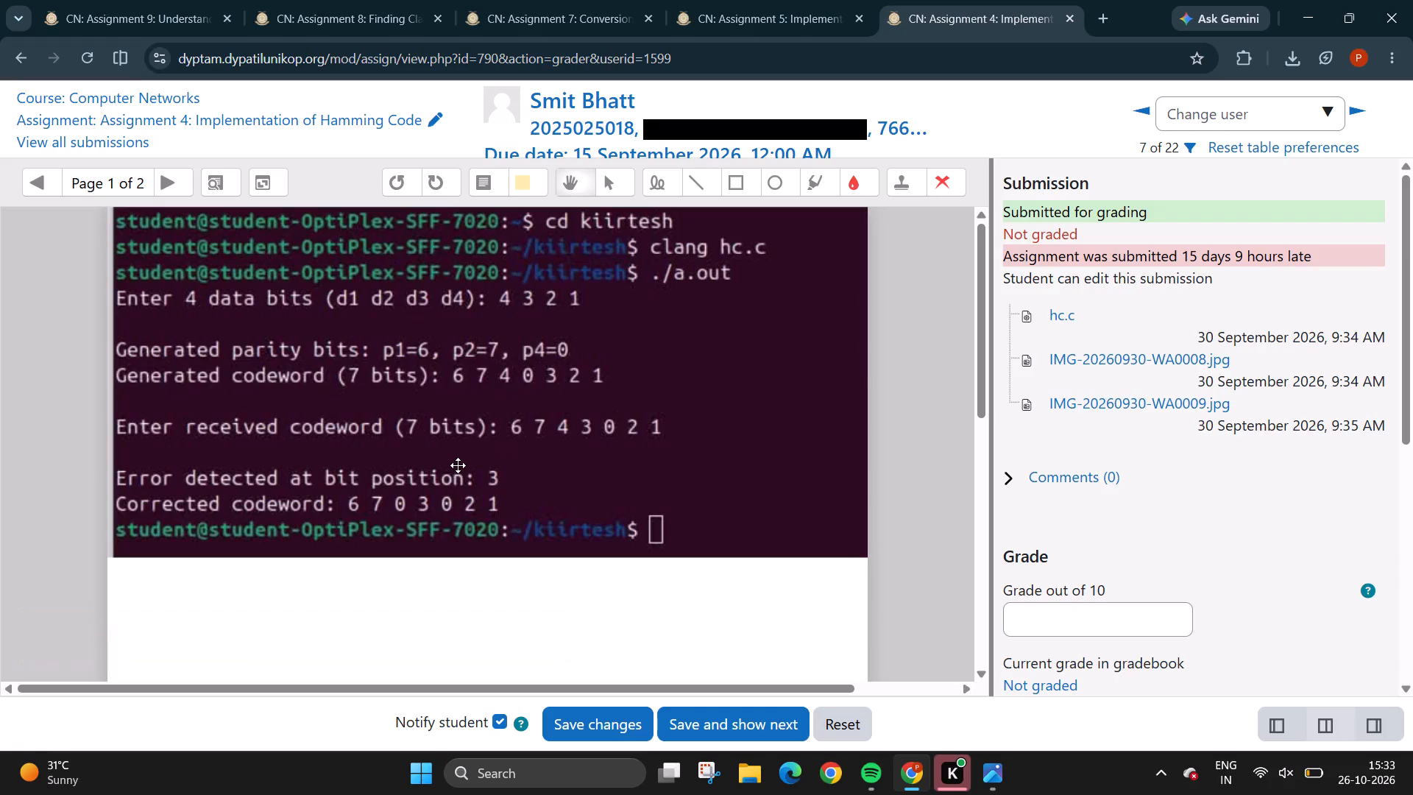
scroll(521, 488, "down", 3)
scroll(521, 488, "up", 2)
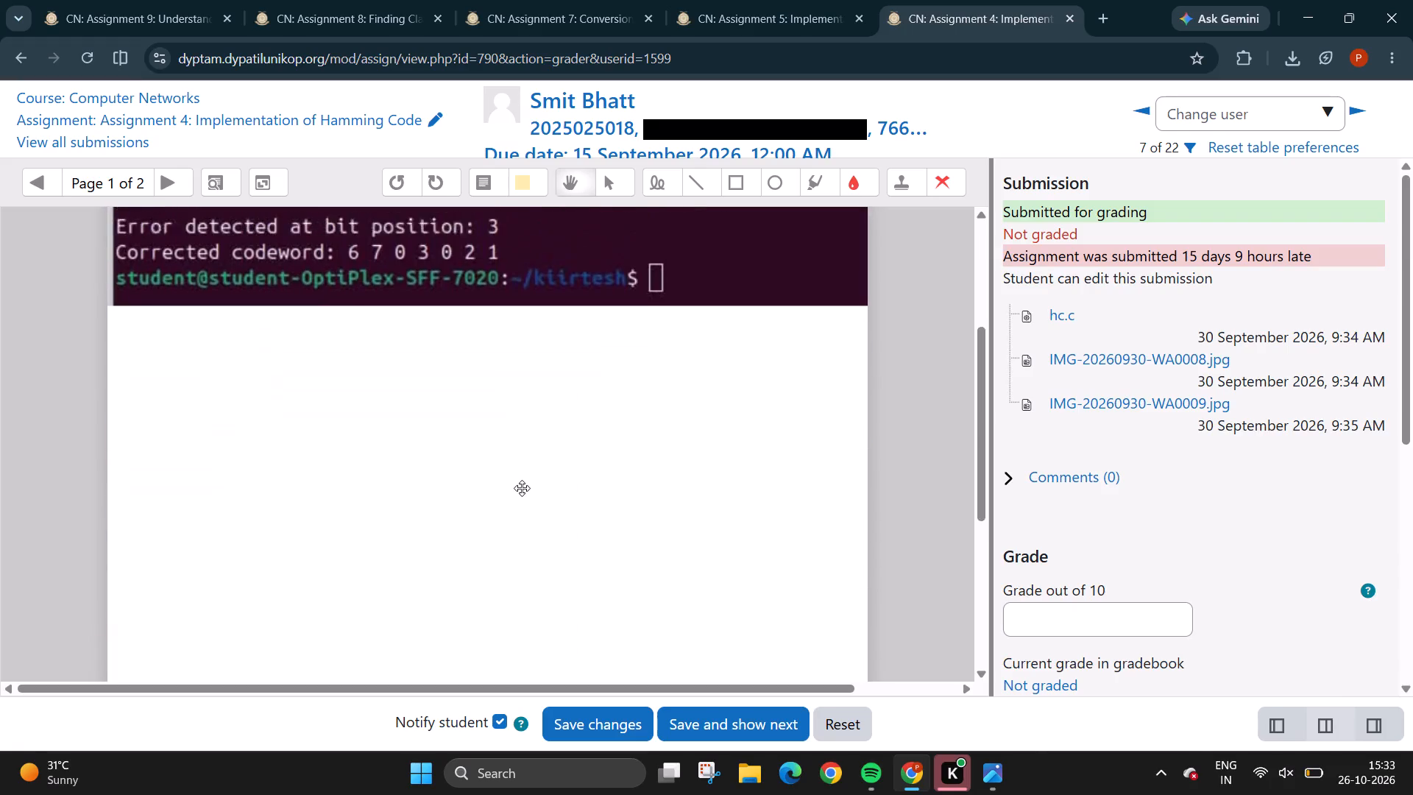
scroll(522, 488, "up", 5)
left_click(1183, 639)
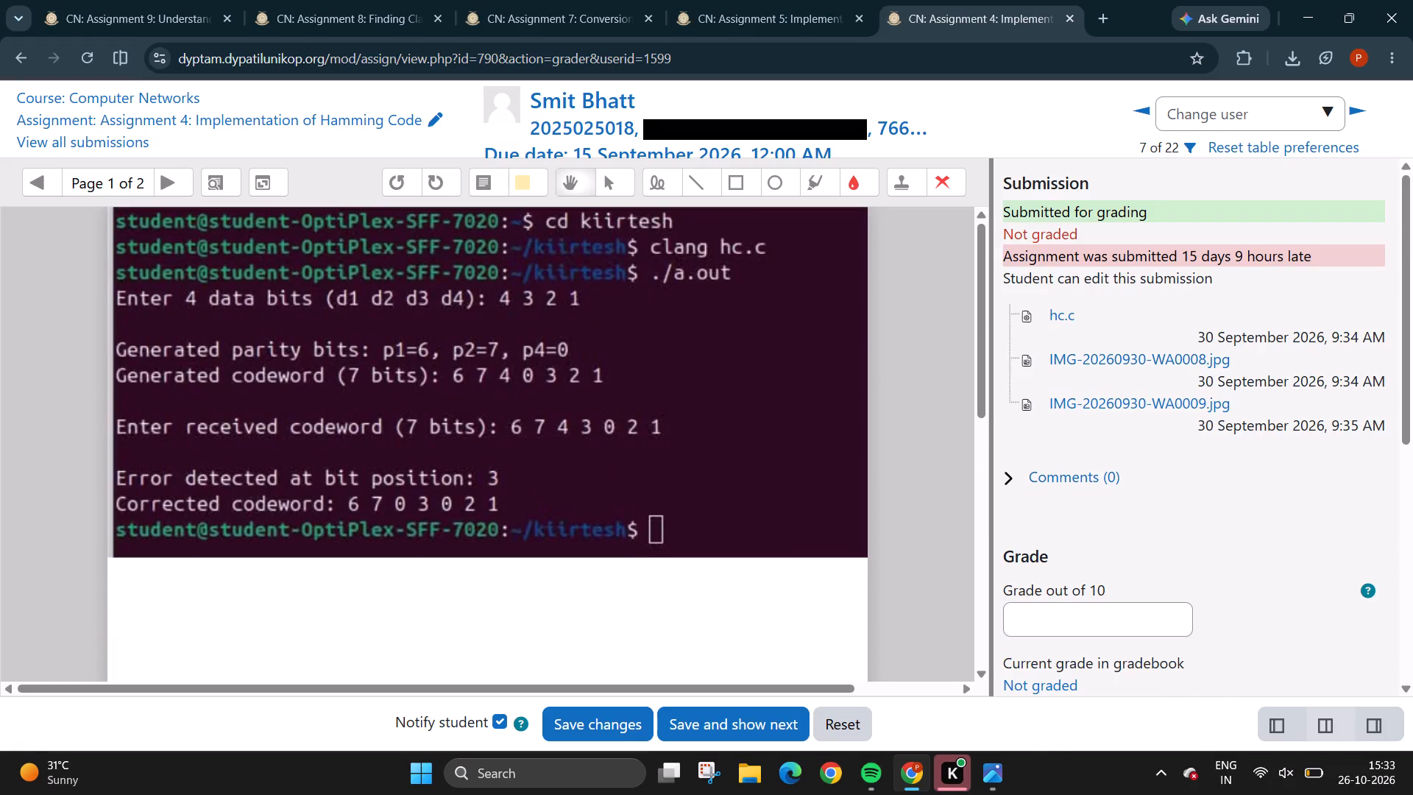
left_click(1121, 617)
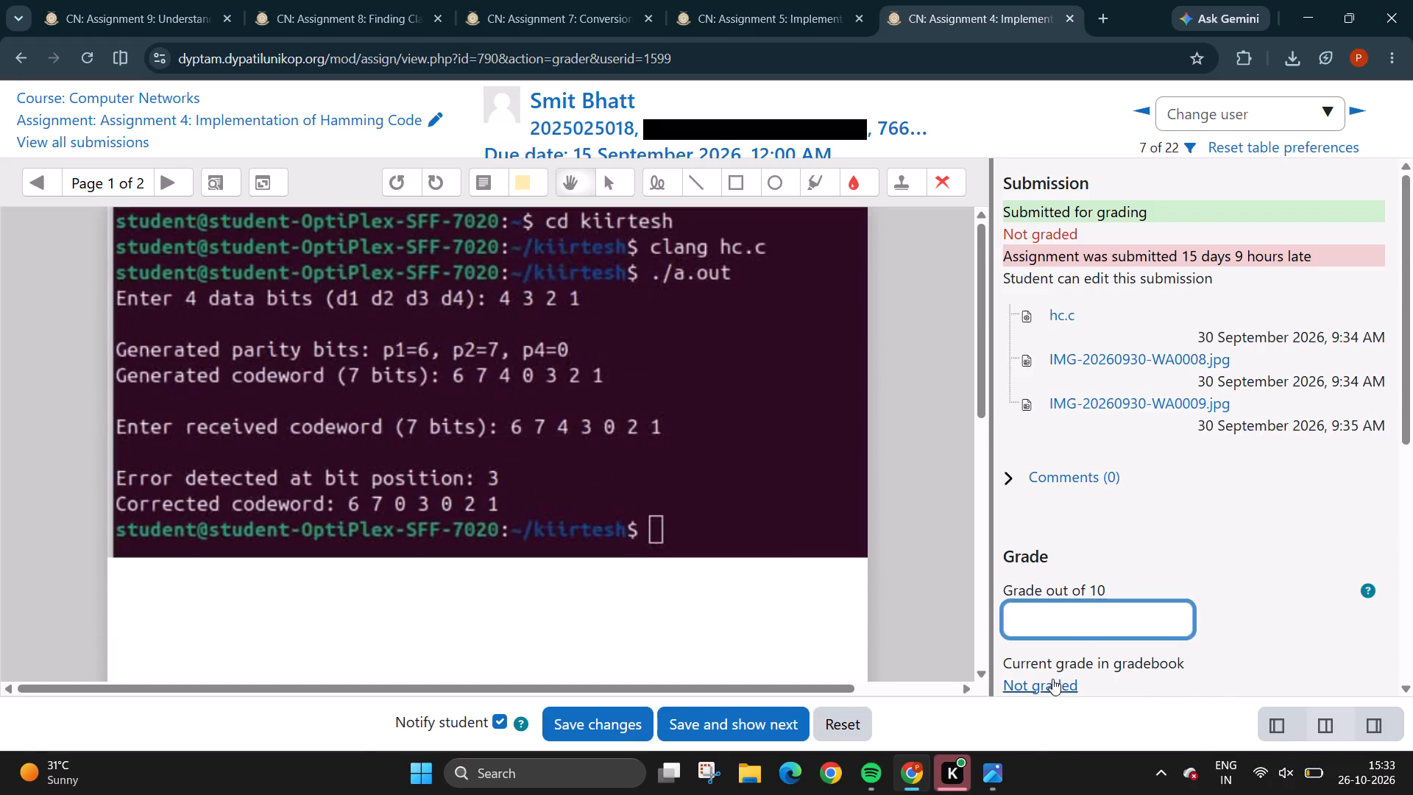
key("7")
key("BackSpace")
key("8")
left_click(743, 729)
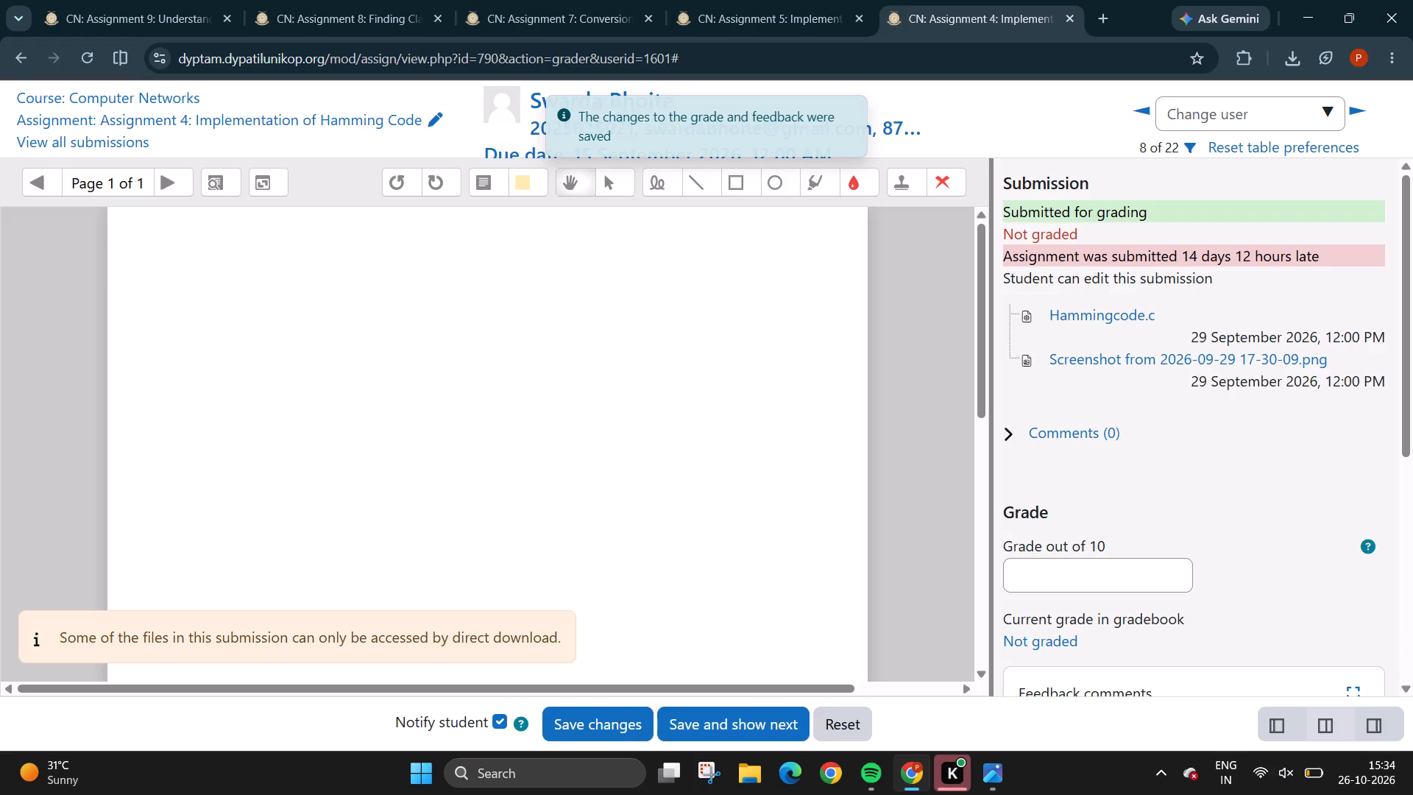
Download the next student's Assignment 4 screenshot and examine the Hammingcode program's terminal output at a larger zoom.
left_click(776, 0)
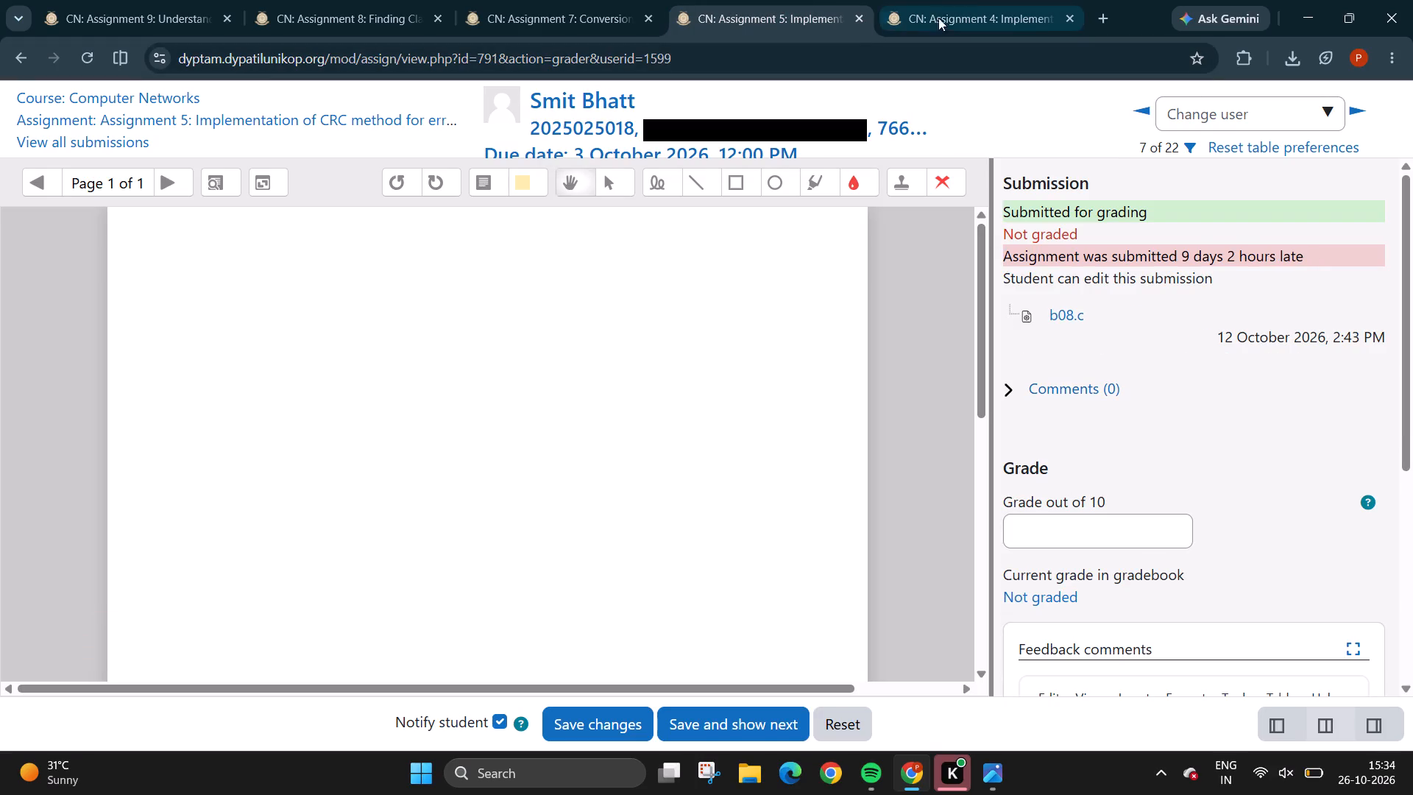
left_click(940, 10)
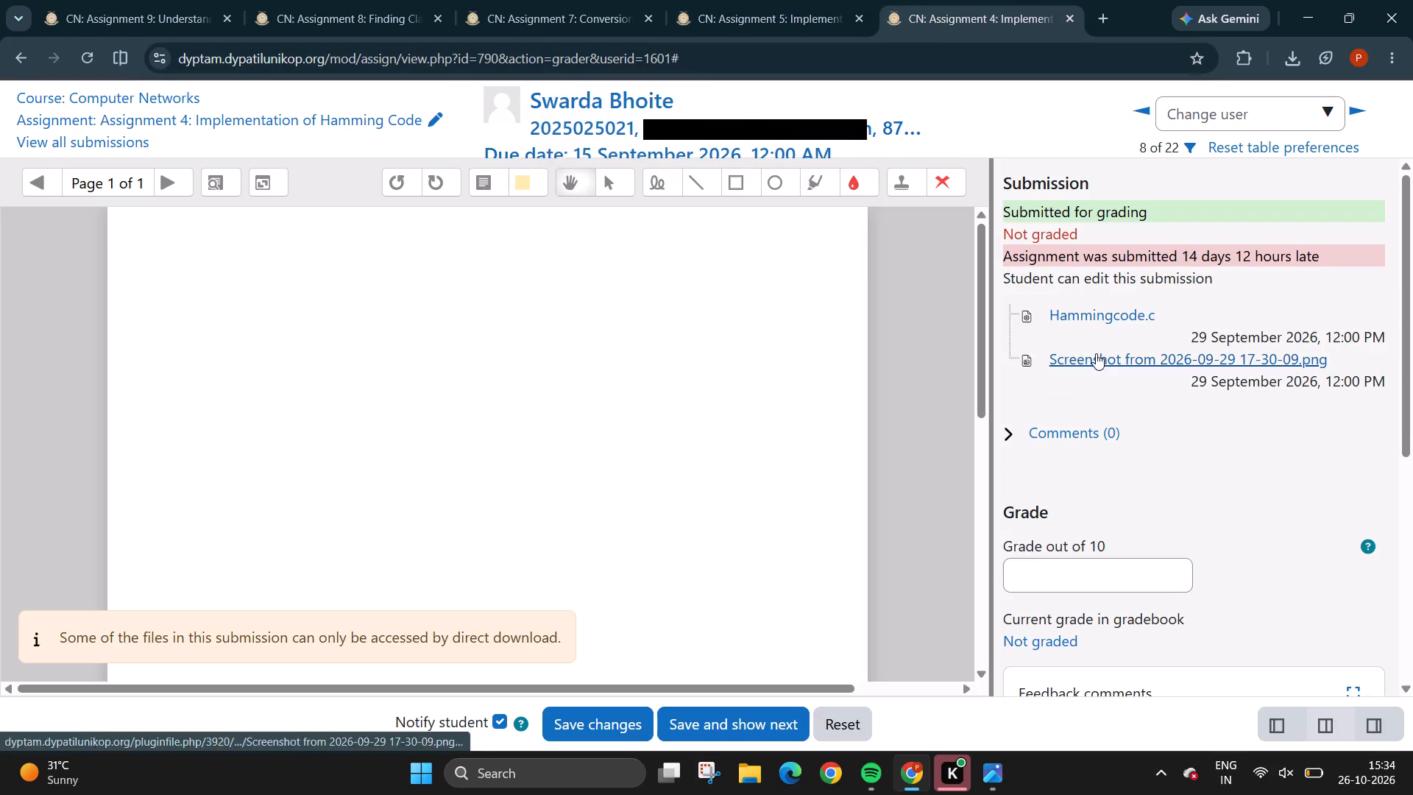
left_click(1097, 352)
left_click(1194, 115)
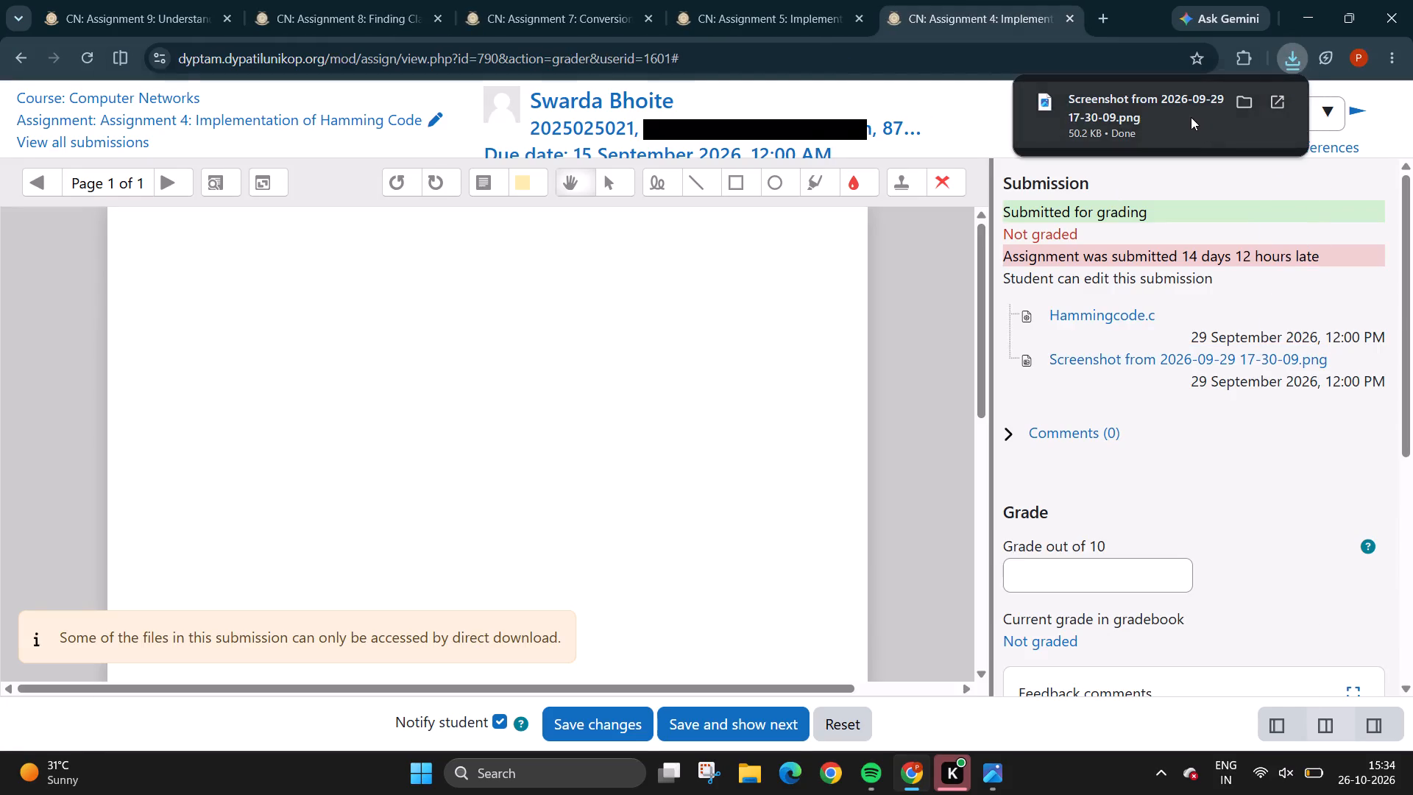
scroll(685, 328, "up", 7)
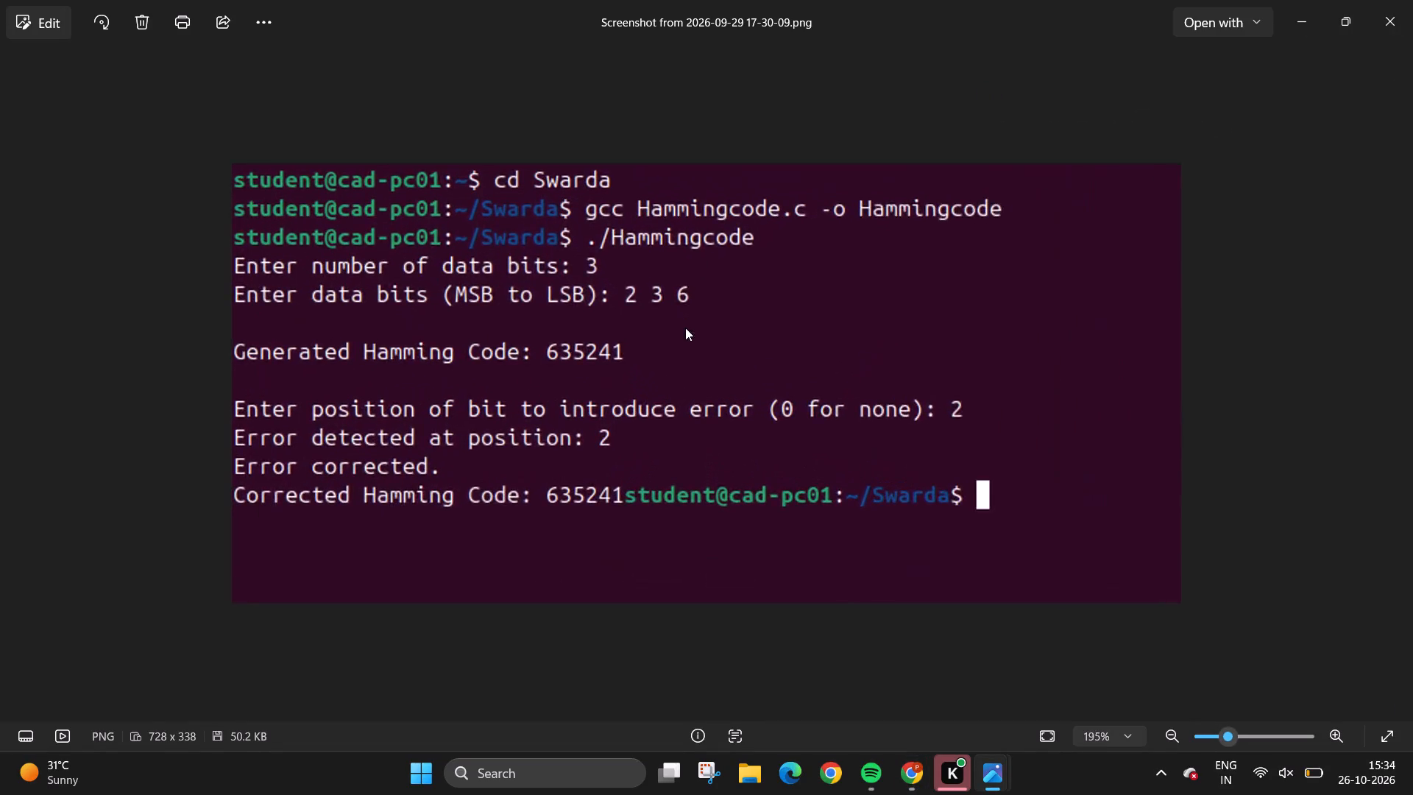
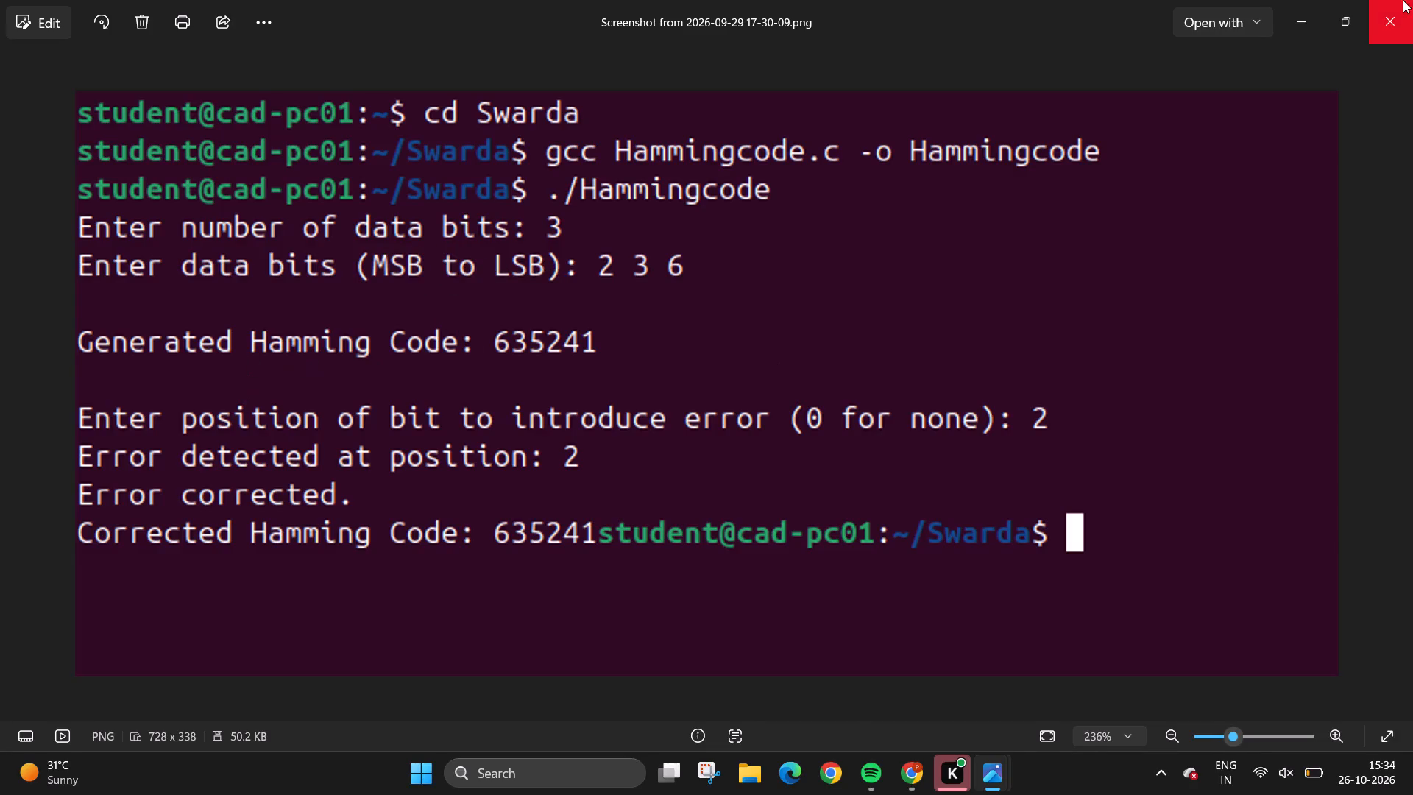
Close the screenshot and switch the Assignment 4 grading view to the 19th of the 22 students.
left_click(1403, 0)
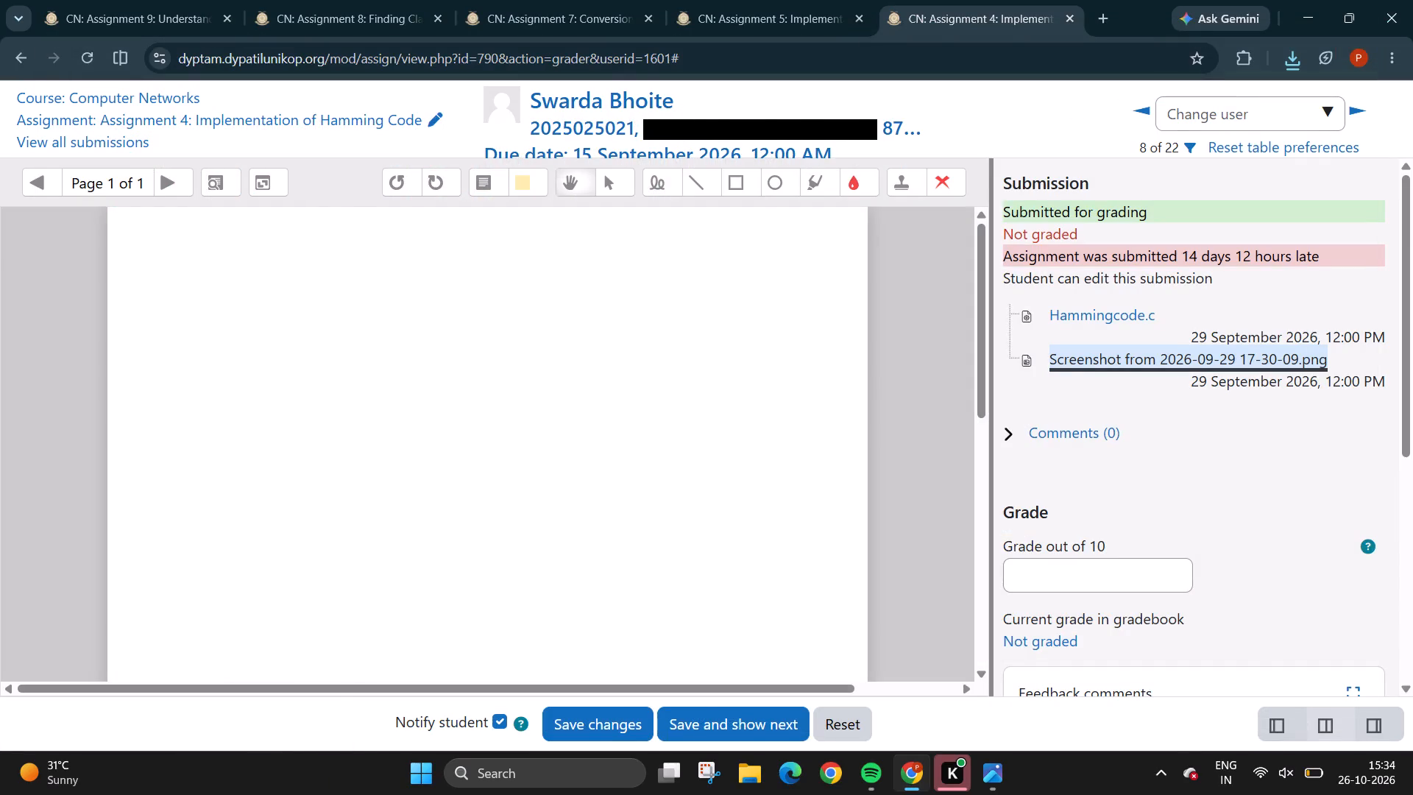
scroll(1261, 456, "down", 6)
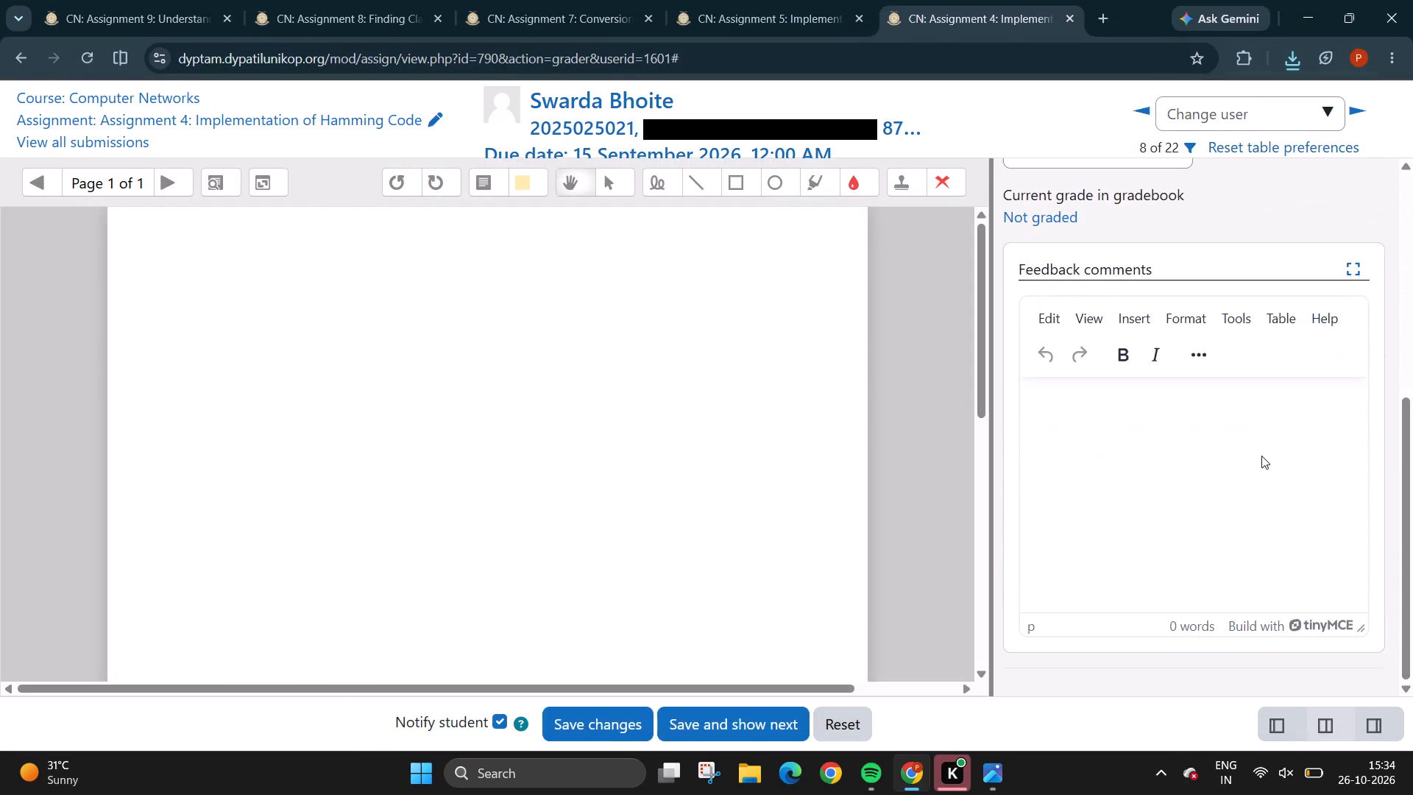
scroll(1261, 456, "up", 13)
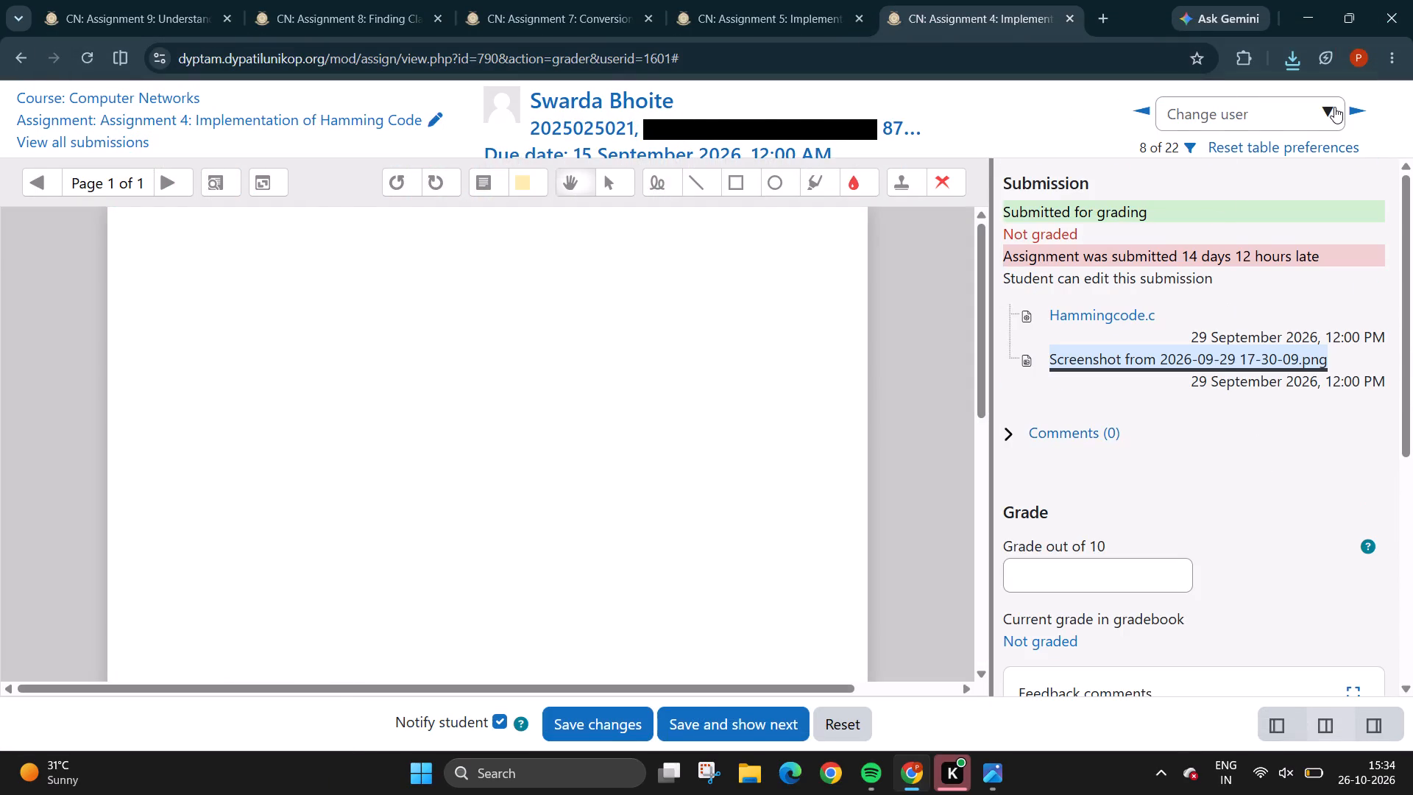
left_click(1334, 107)
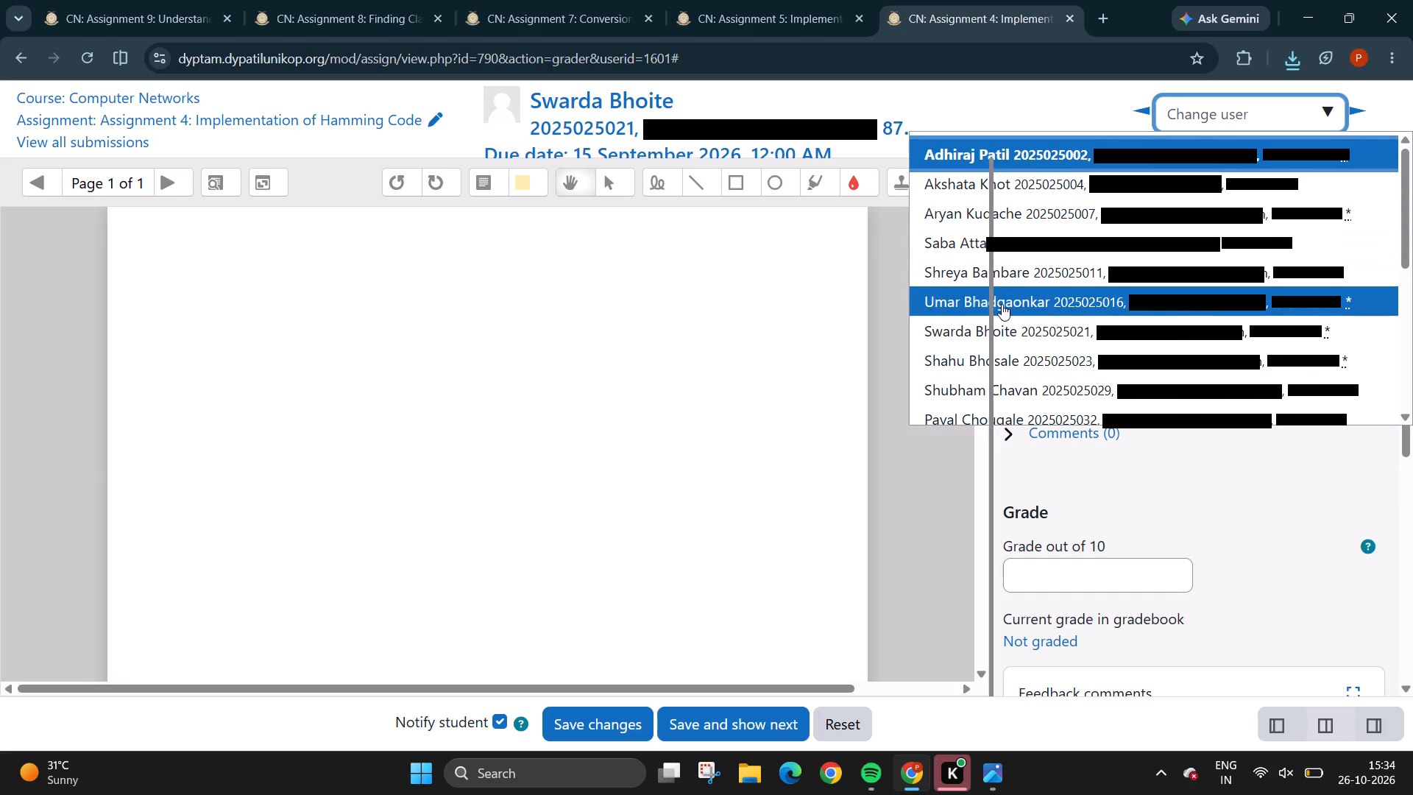
scroll(1002, 304, "down", 1)
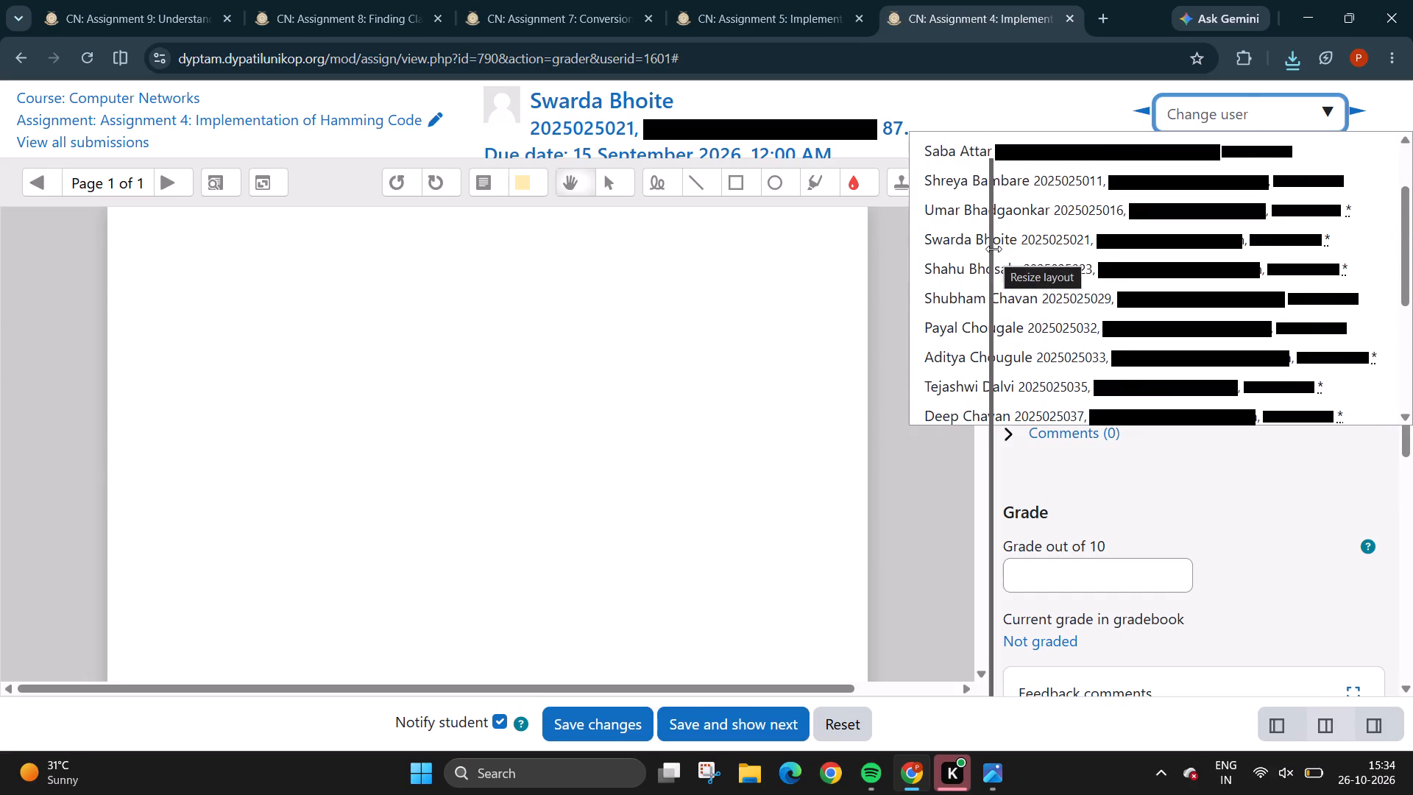
scroll(1002, 330, "down", 1)
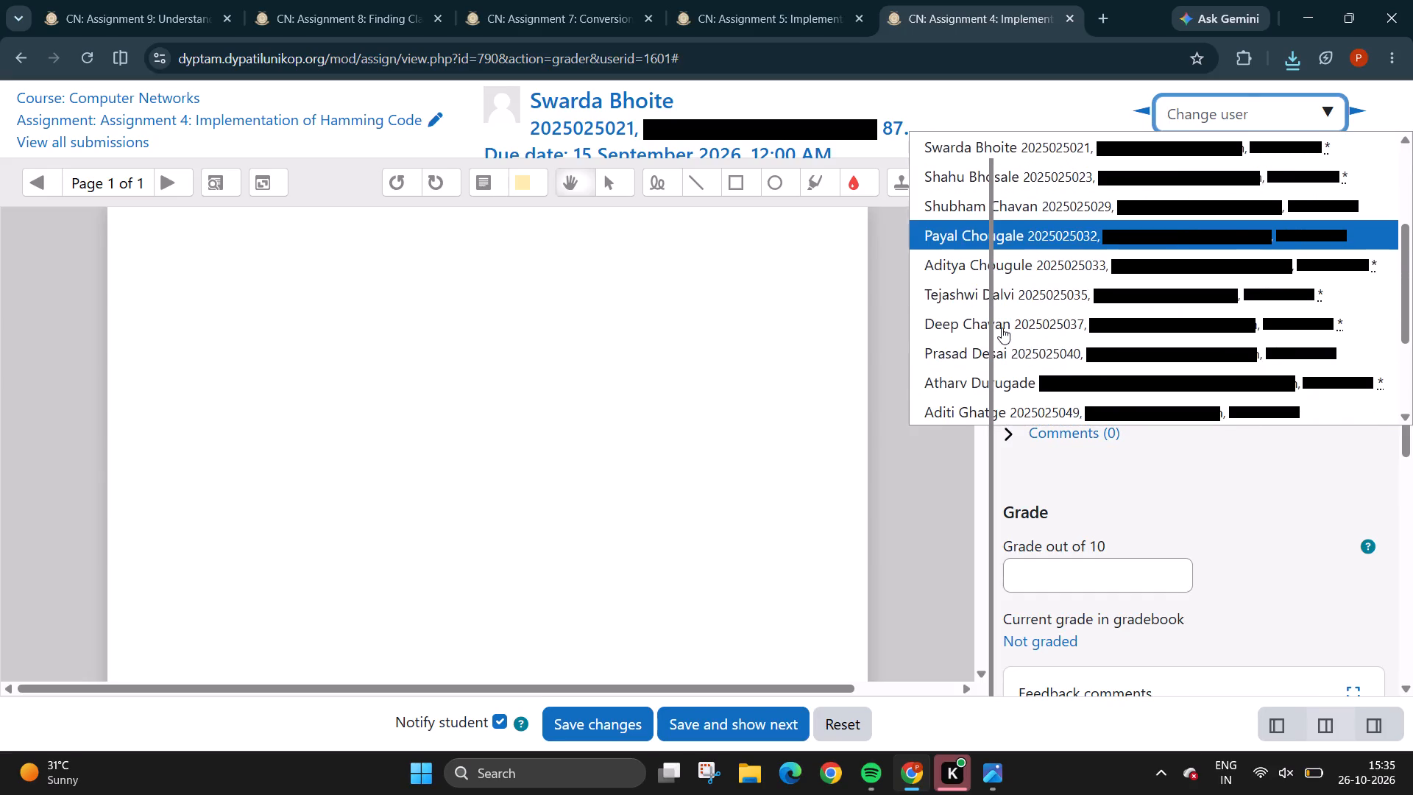
scroll(1002, 328, "down", 2)
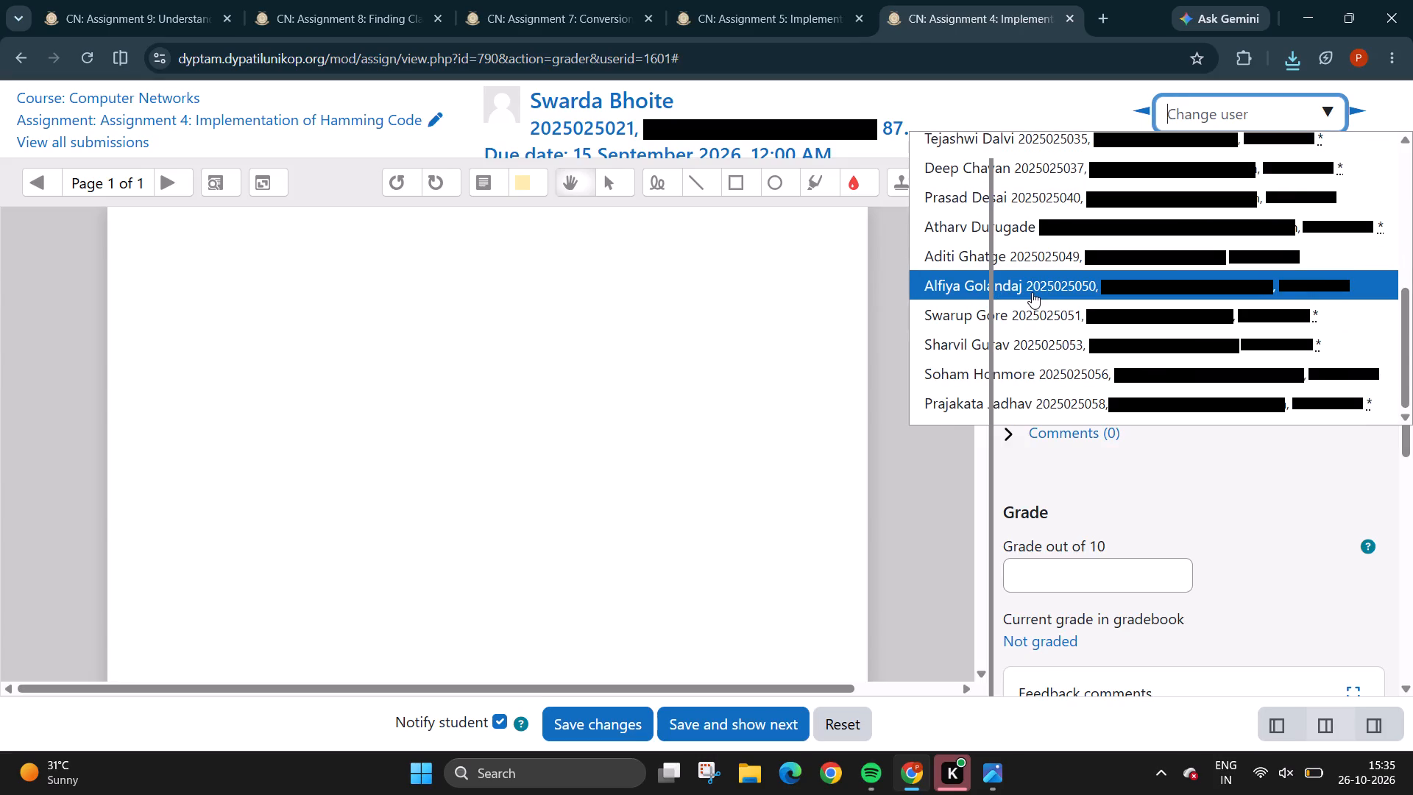
scroll(1108, 214, "down", 1)
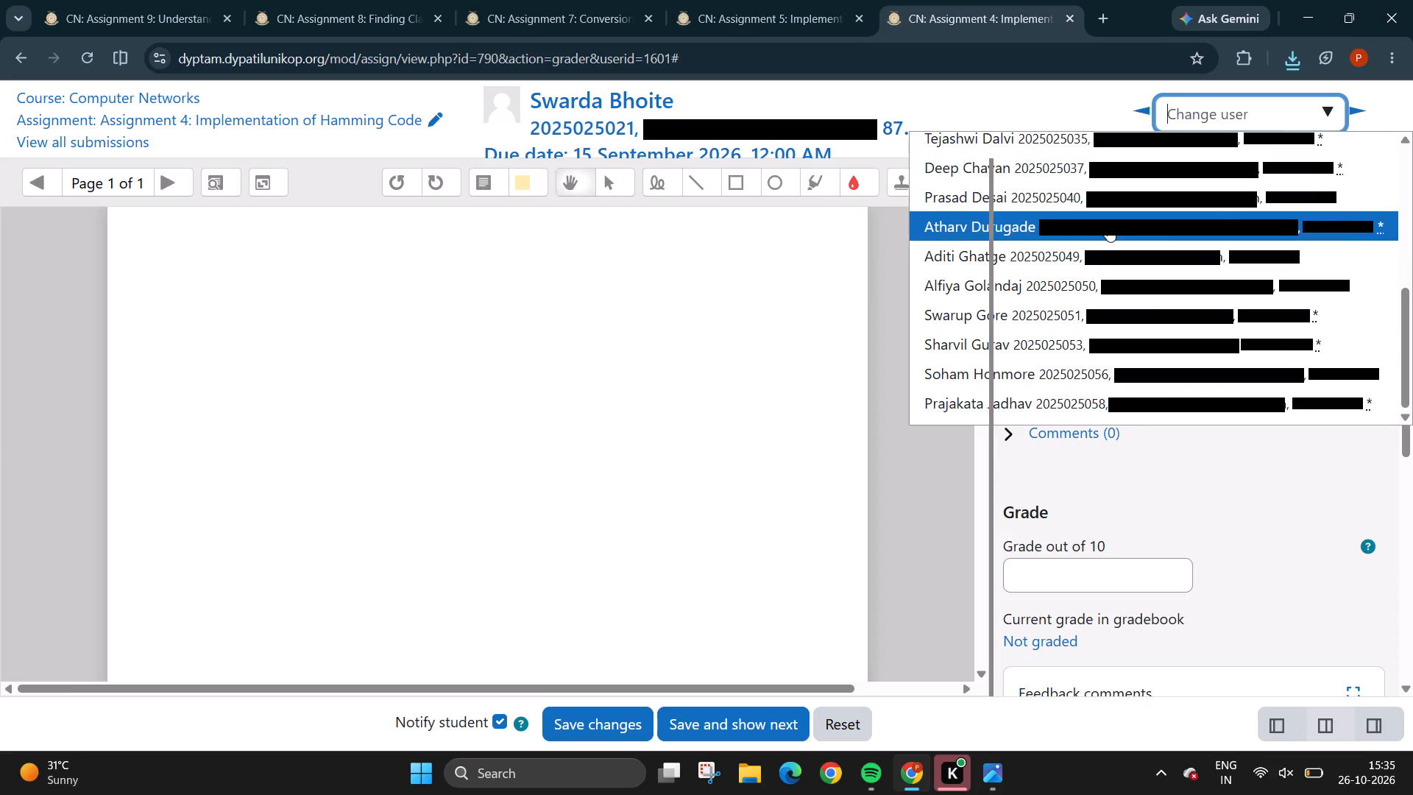
scroll(1108, 225, "down", 3)
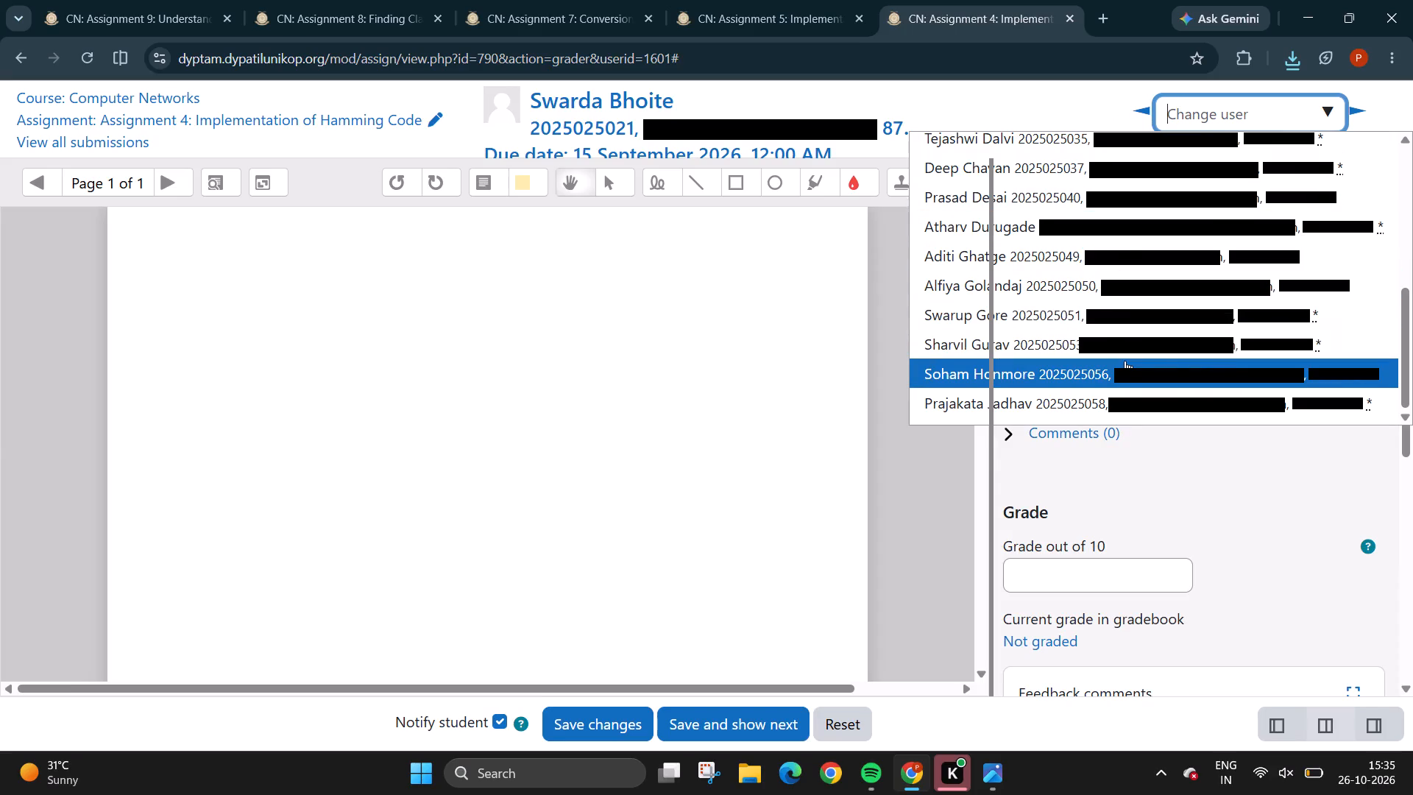
left_click(1091, 321)
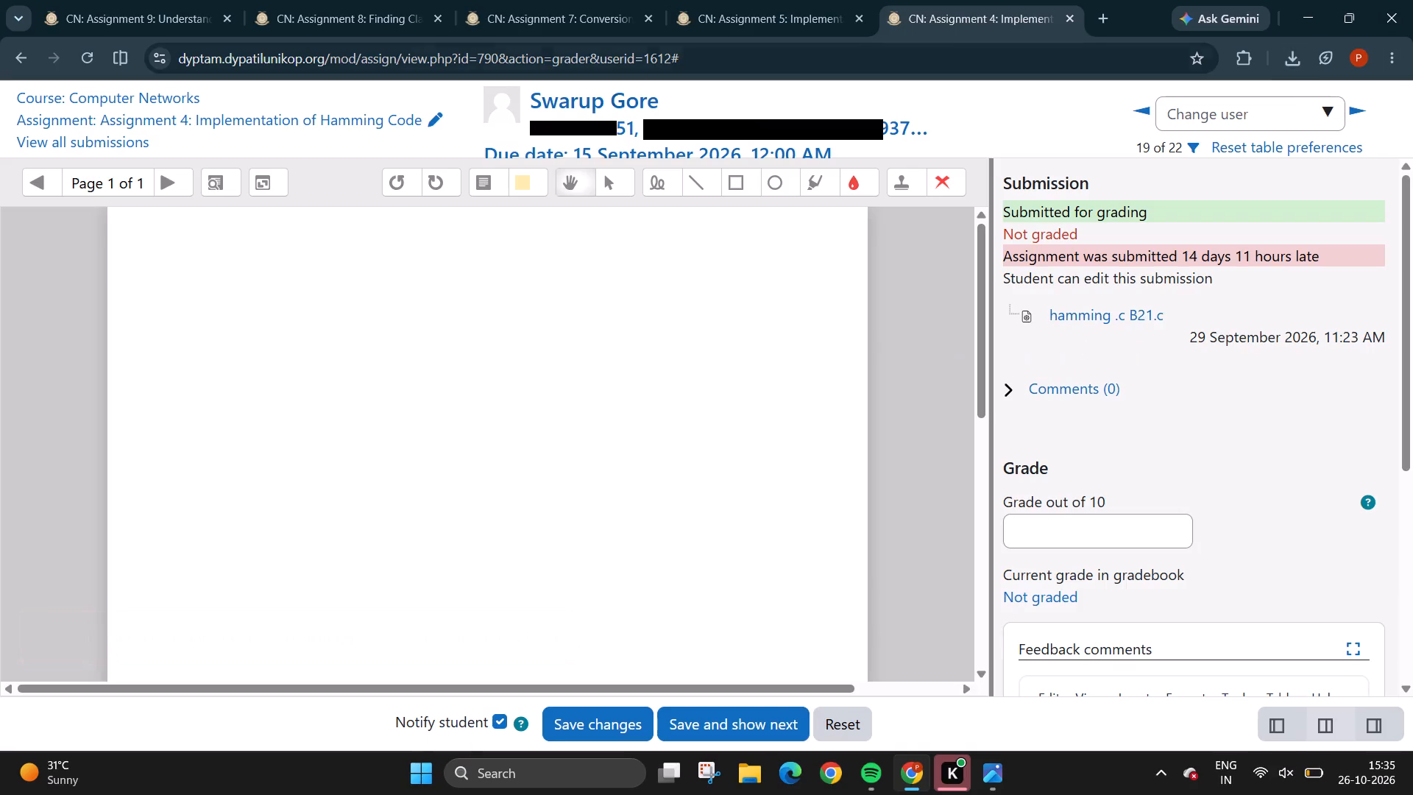
Go to the Assignment 9 grading view and switch it to the fifth of the six students.
left_click(769, 0)
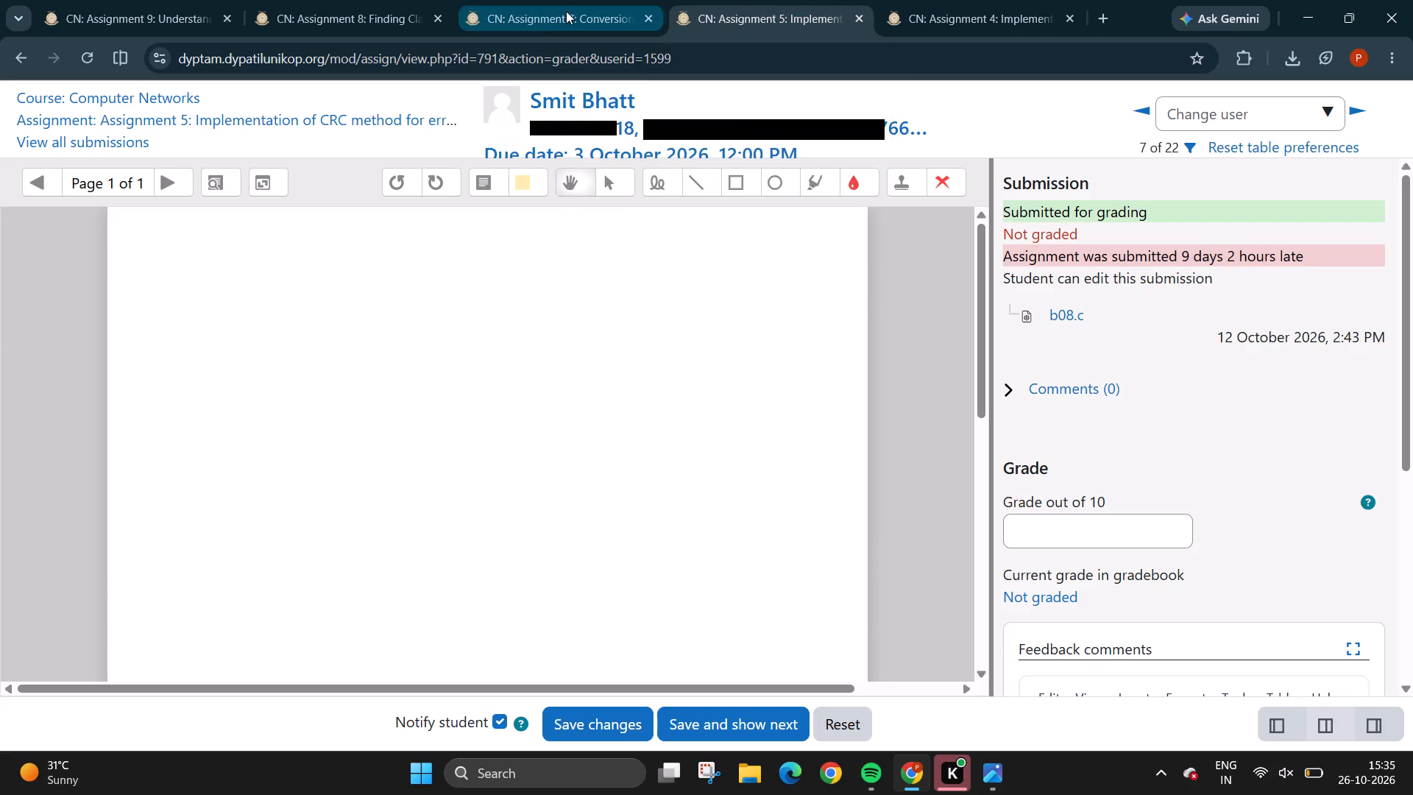
left_click(566, 11)
left_click(372, 7)
left_click_drag(86, 0, 86, 7)
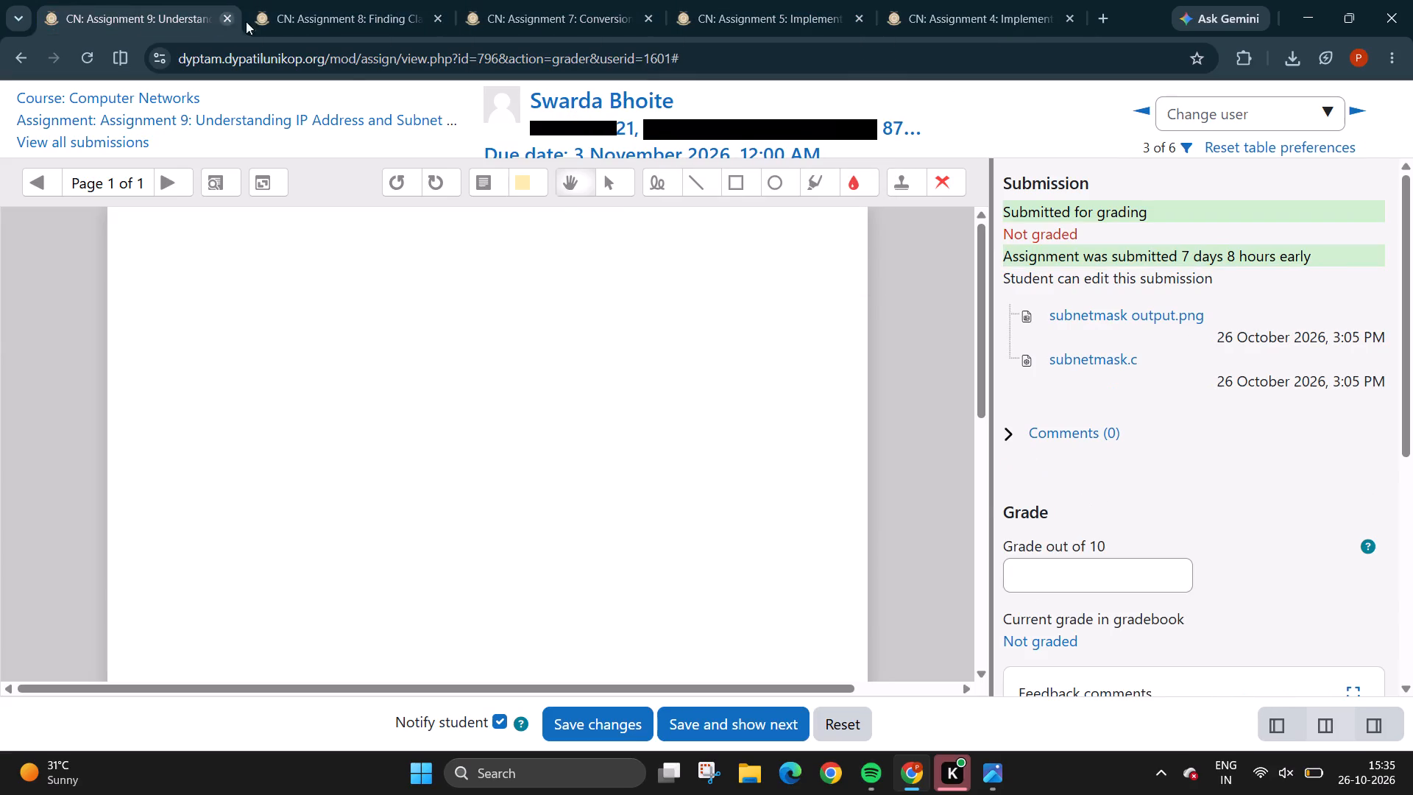
left_click(1327, 109)
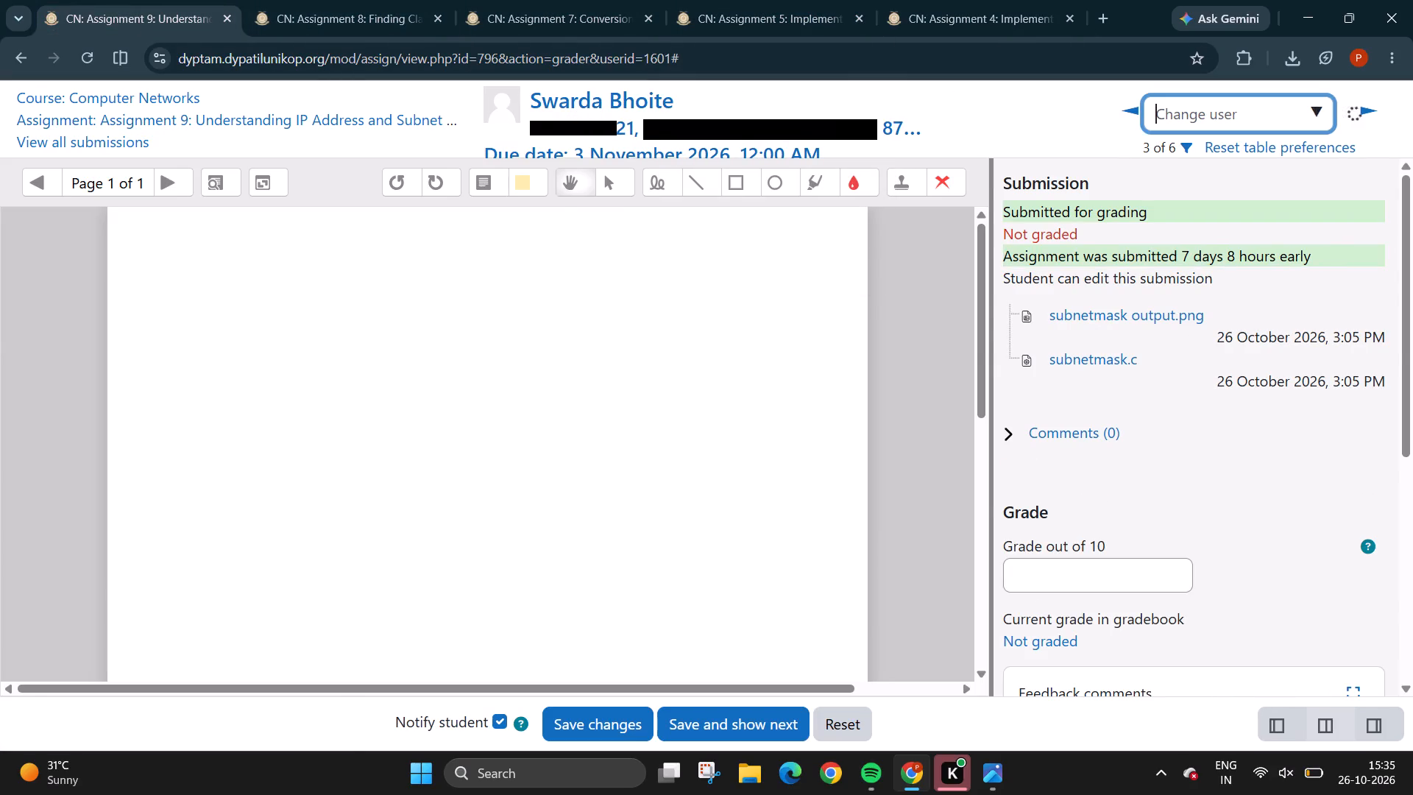
left_click(1083, 300)
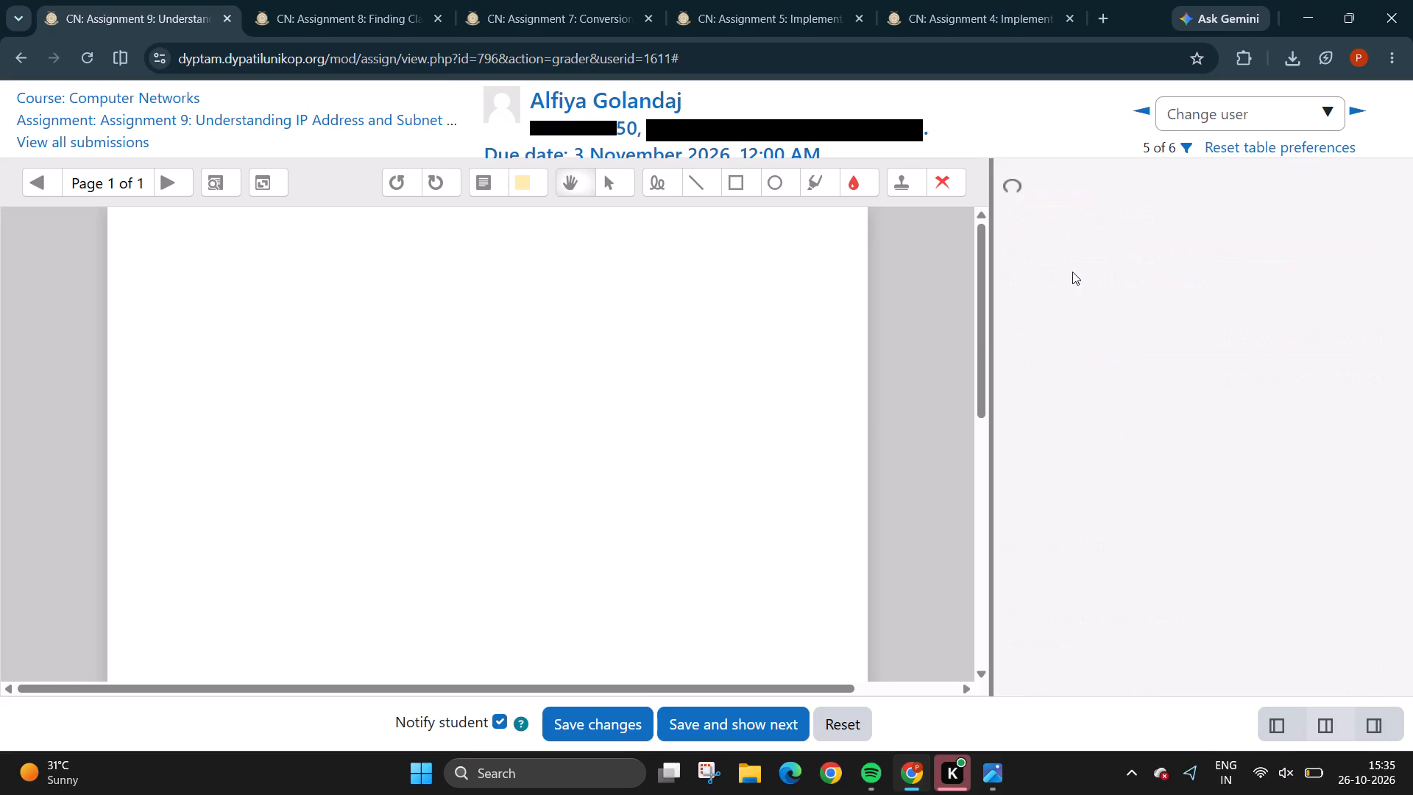
Download the student's output.png for Assignment 9 and examine the ass9 program's code and terminal output at a larger zoom.
left_click(1056, 351)
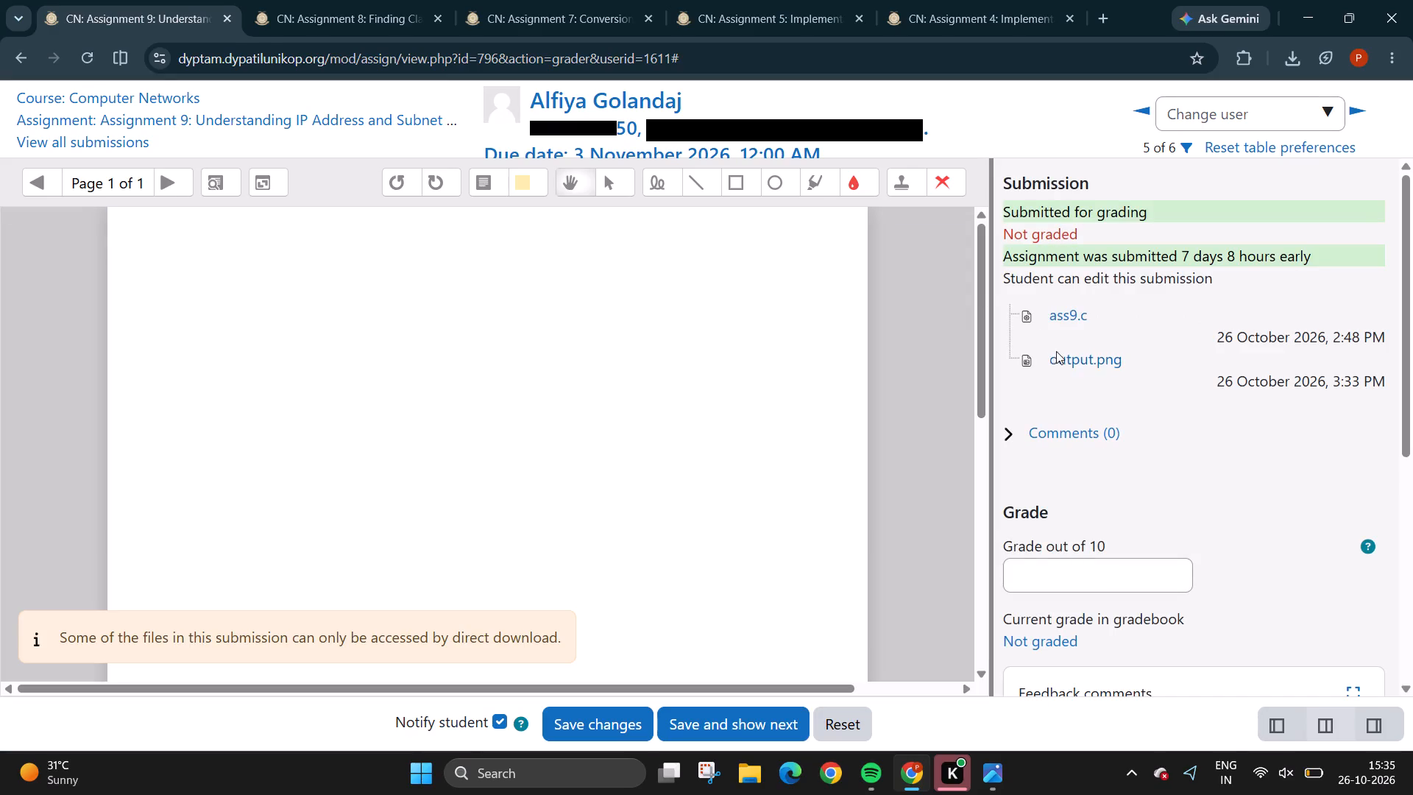
left_click(1184, 96)
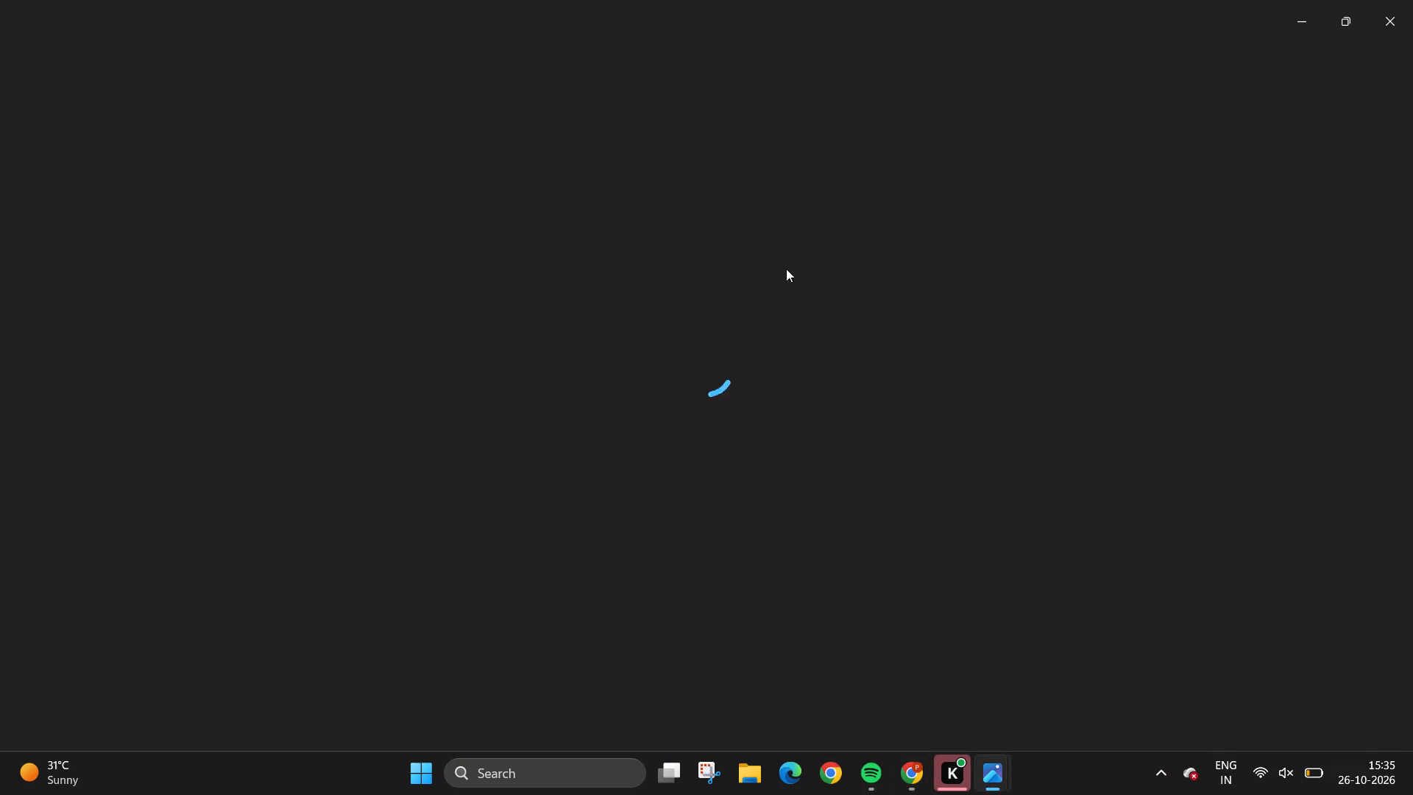
scroll(495, 305, "up", 5)
left_click_drag(423, 484, 889, 192)
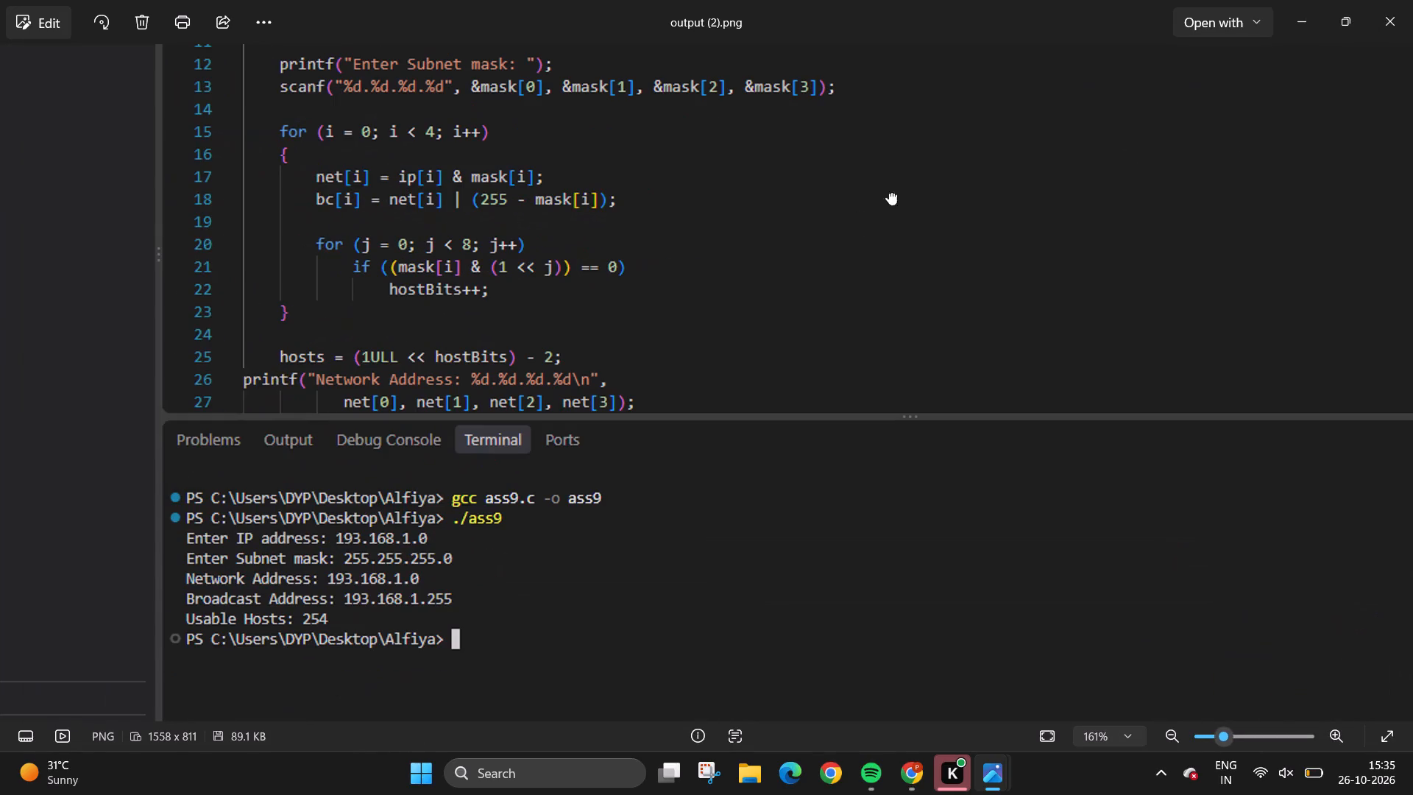
left_click_drag(889, 192, 914, 173)
left_click(445, 564)
scroll(799, 434, "up", 6)
scroll(799, 433, "down", 8)
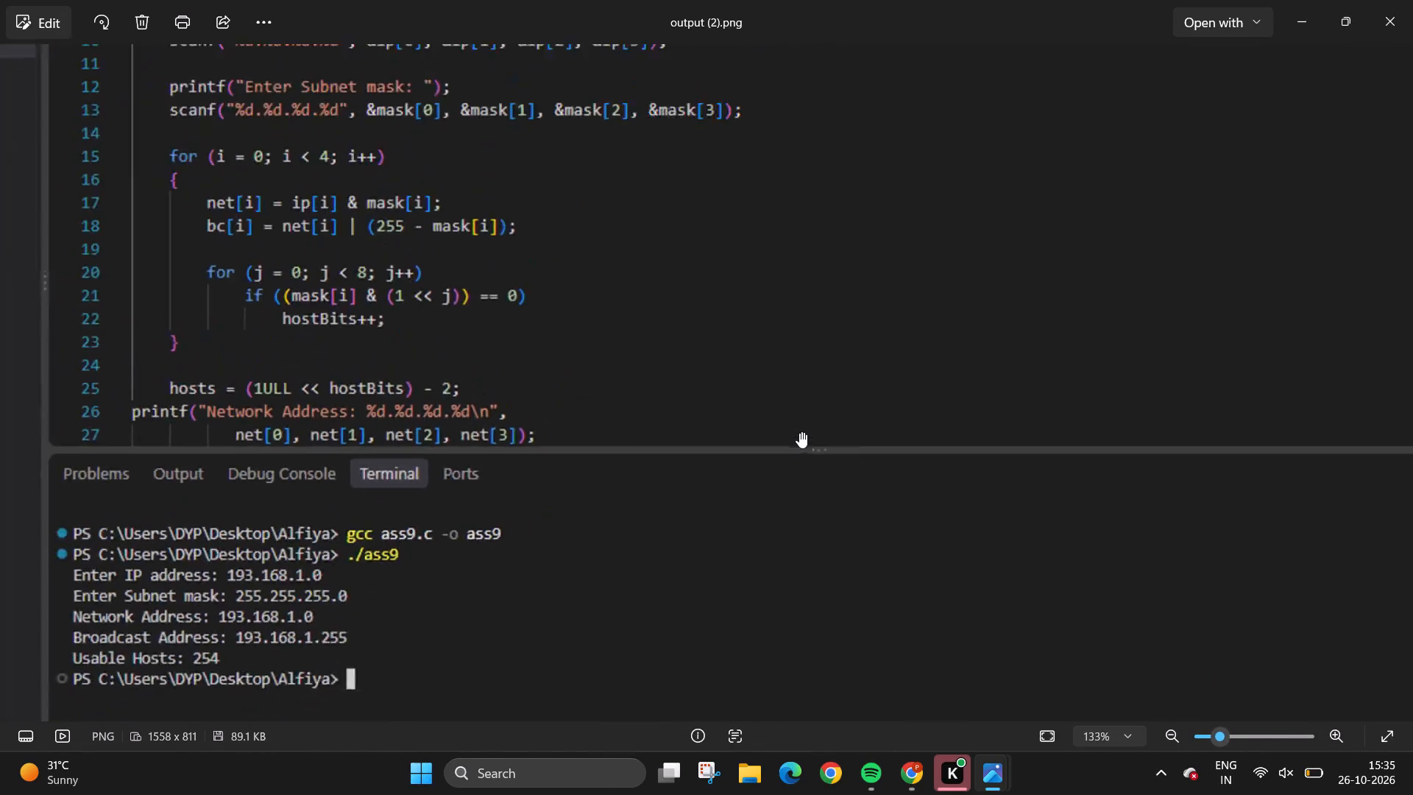
scroll(799, 431, "down", 8)
left_click(1407, 0)
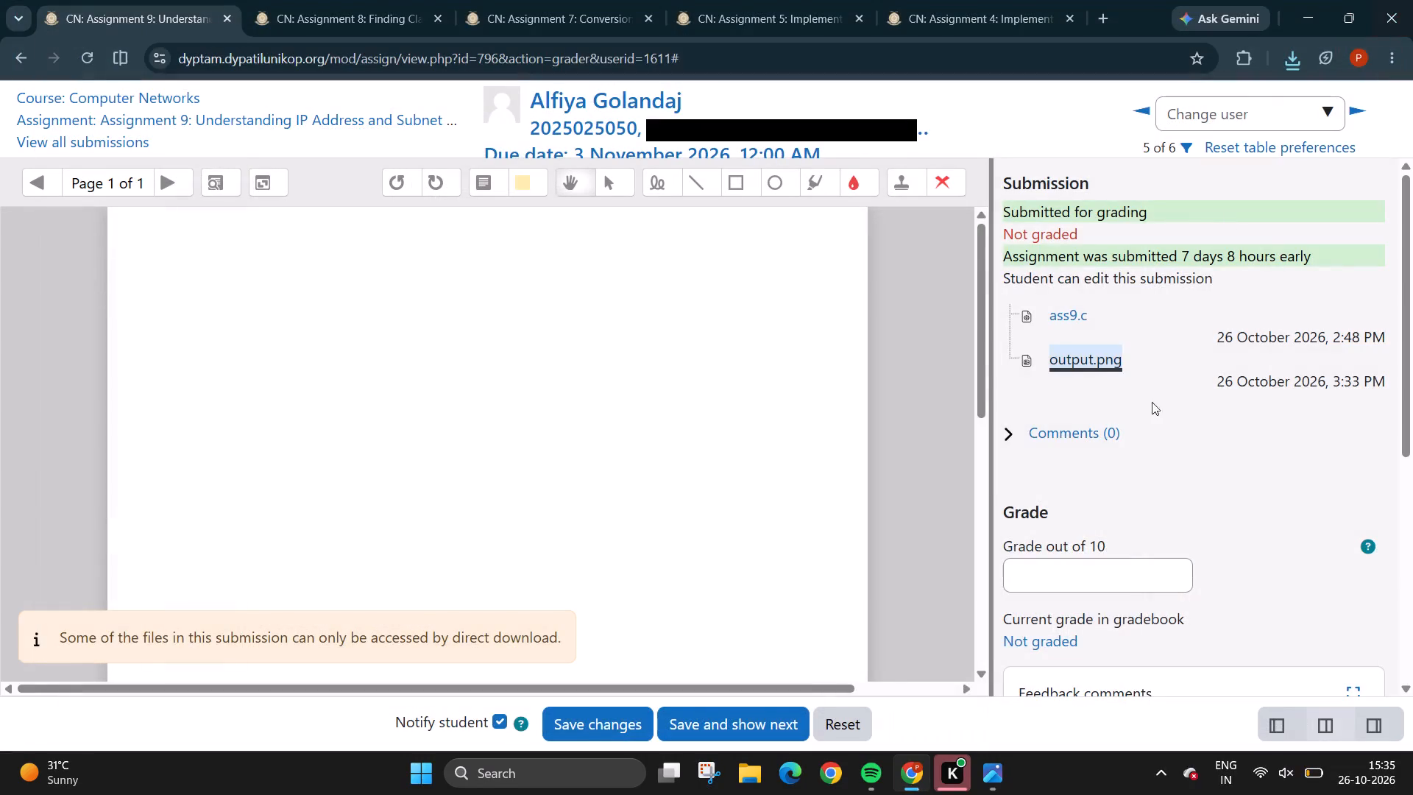
Grade the student's Assignment 9 submission 10 out of 10, save and move on to the next student.
left_click(1147, 509)
left_click(1161, 582)
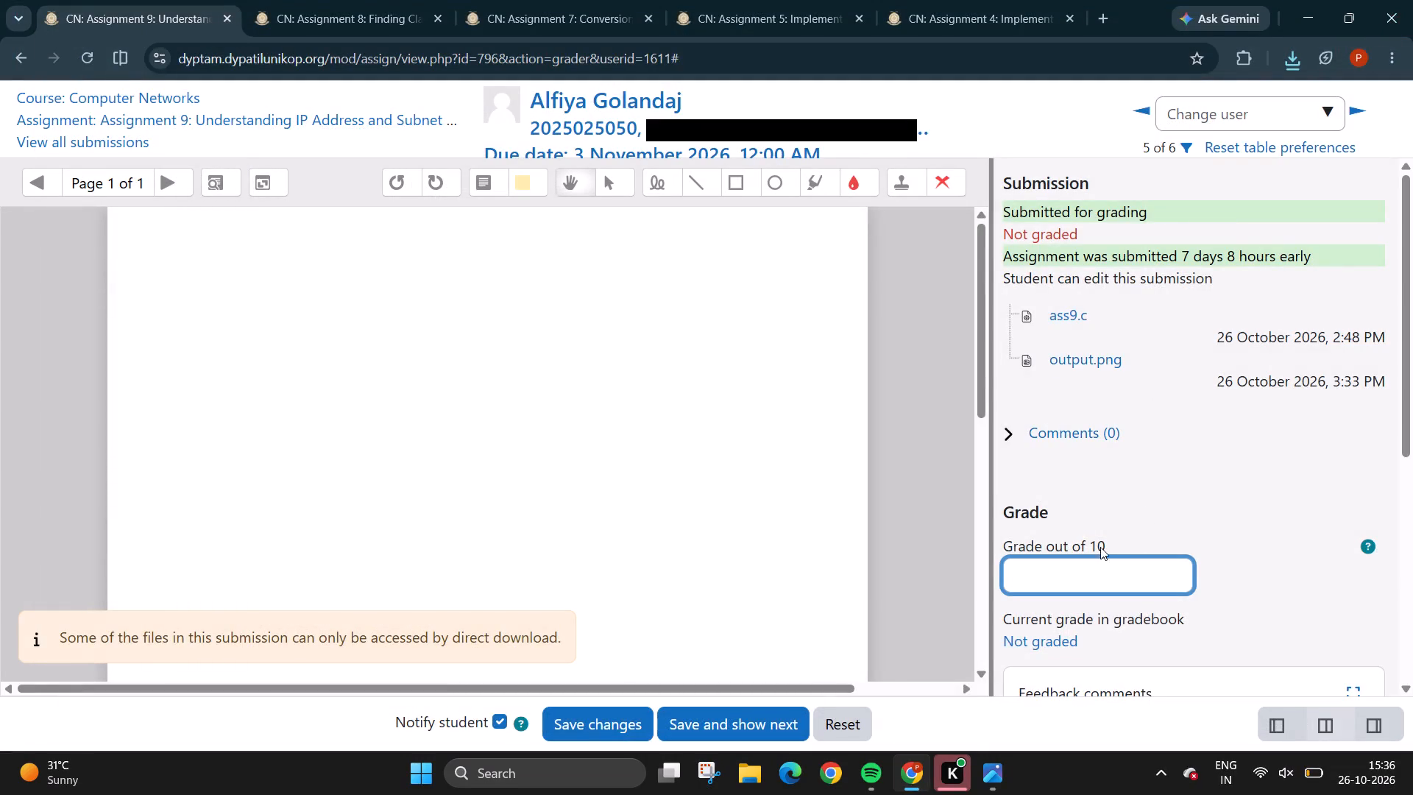
key("1")
key("0")
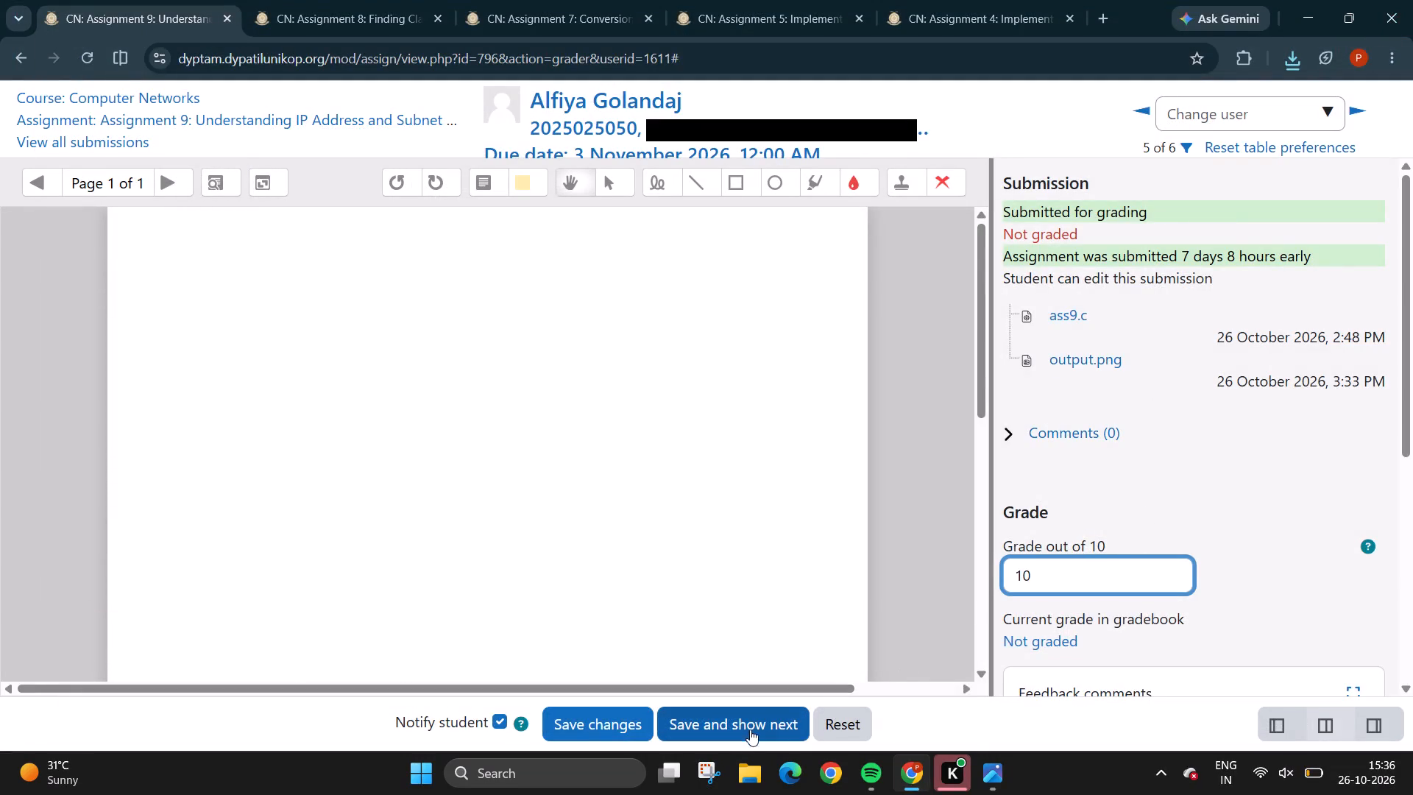
left_click(743, 727)
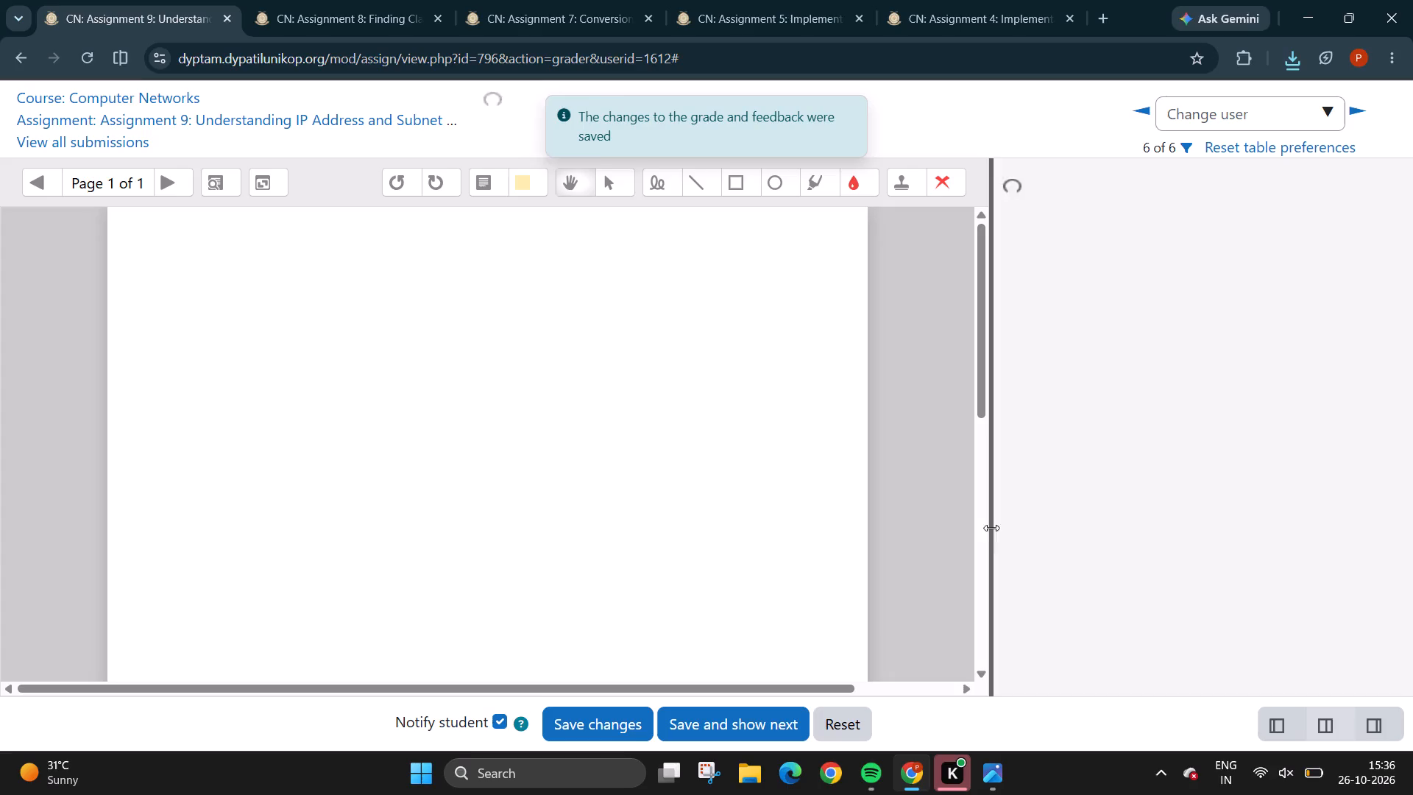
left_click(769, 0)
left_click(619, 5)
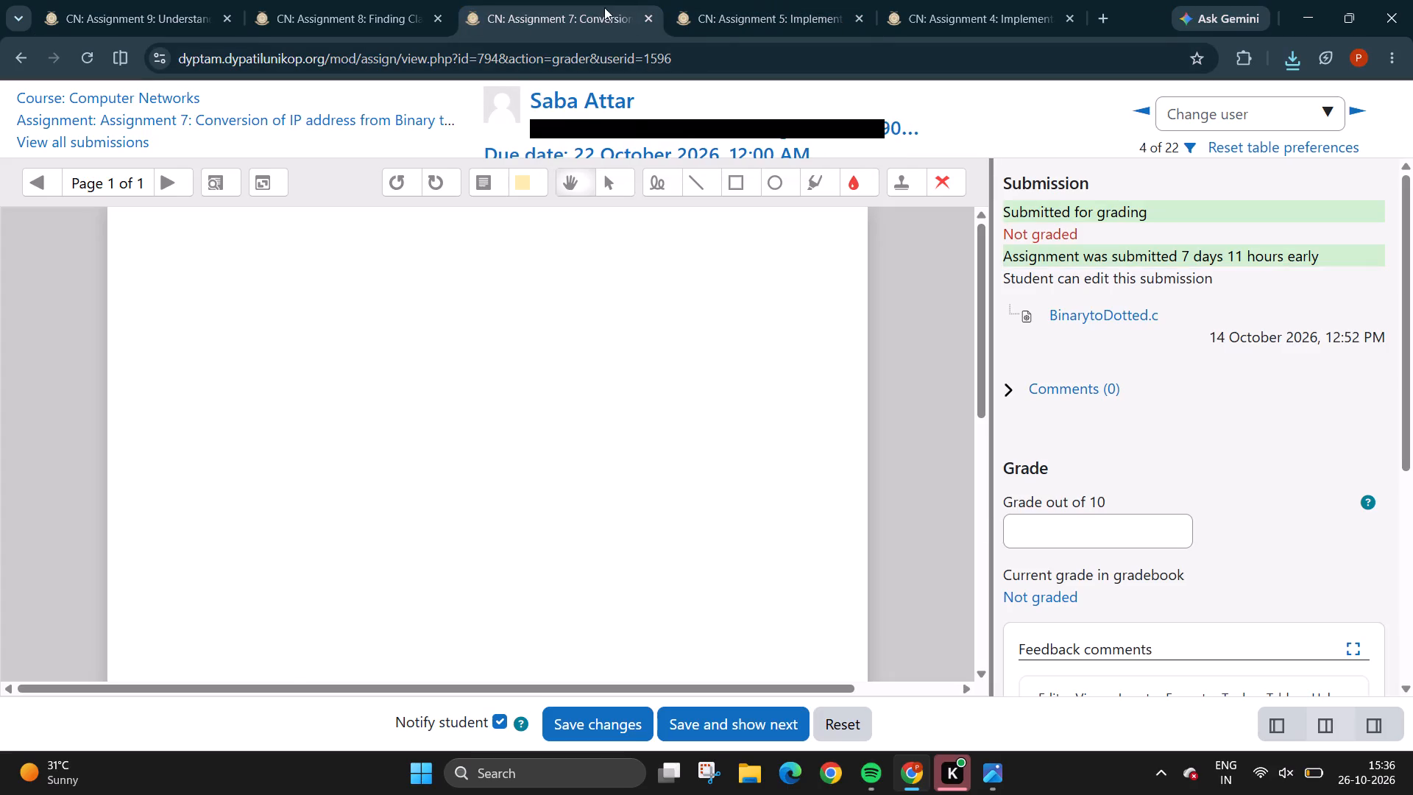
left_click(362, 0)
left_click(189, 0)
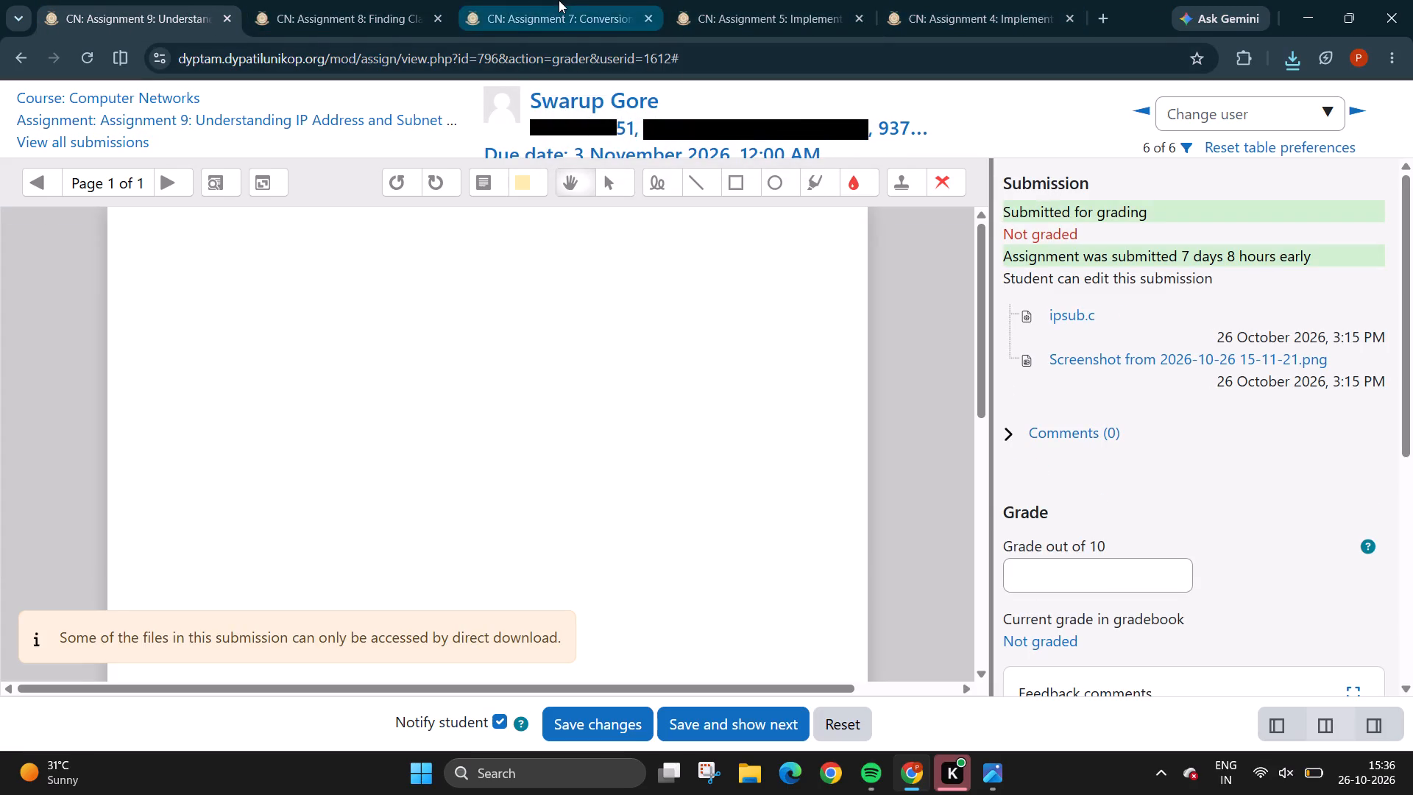
Go to the Assignment 5 grading view and look through its student list, keeping the seventh student selected.
left_click(695, 0)
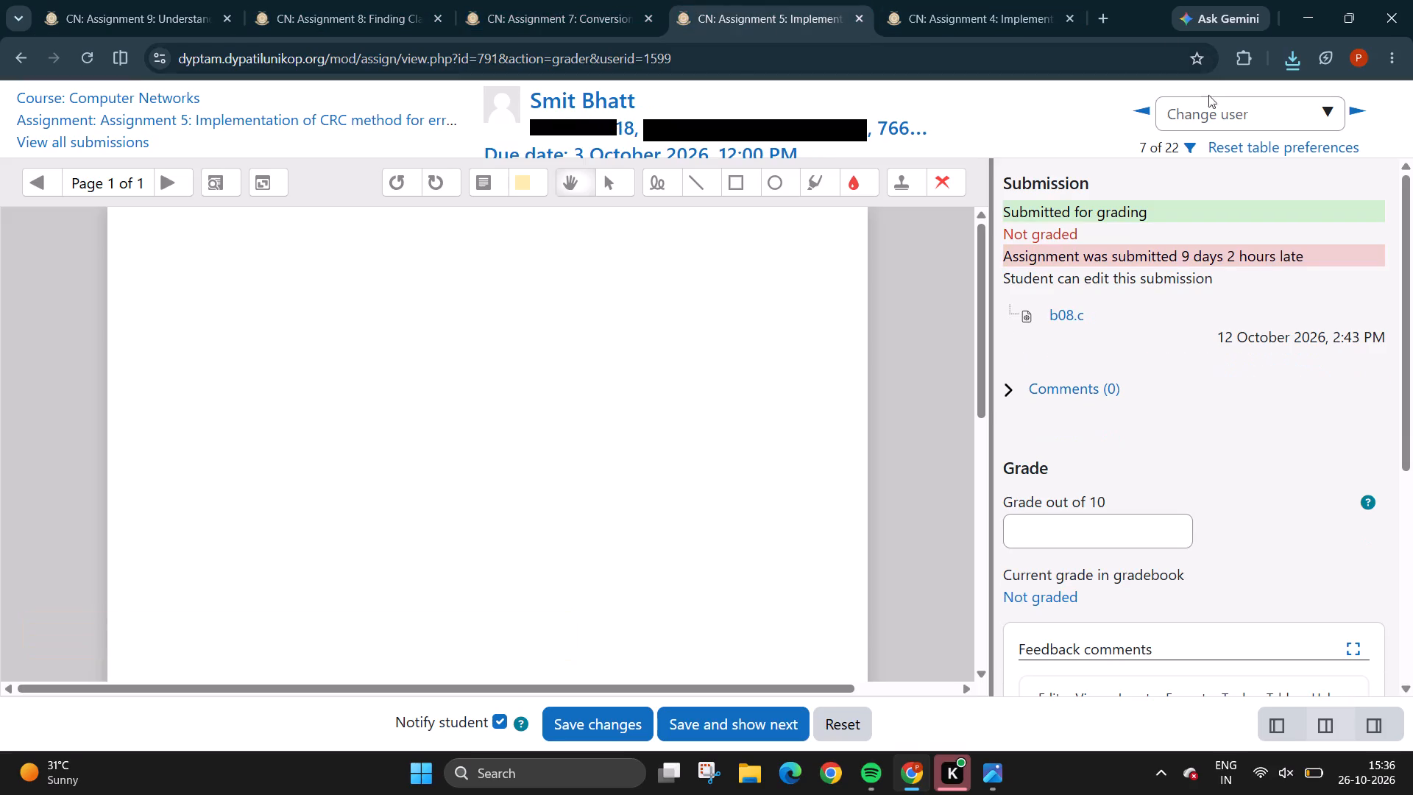
left_click(1206, 113)
left_click(1314, 110)
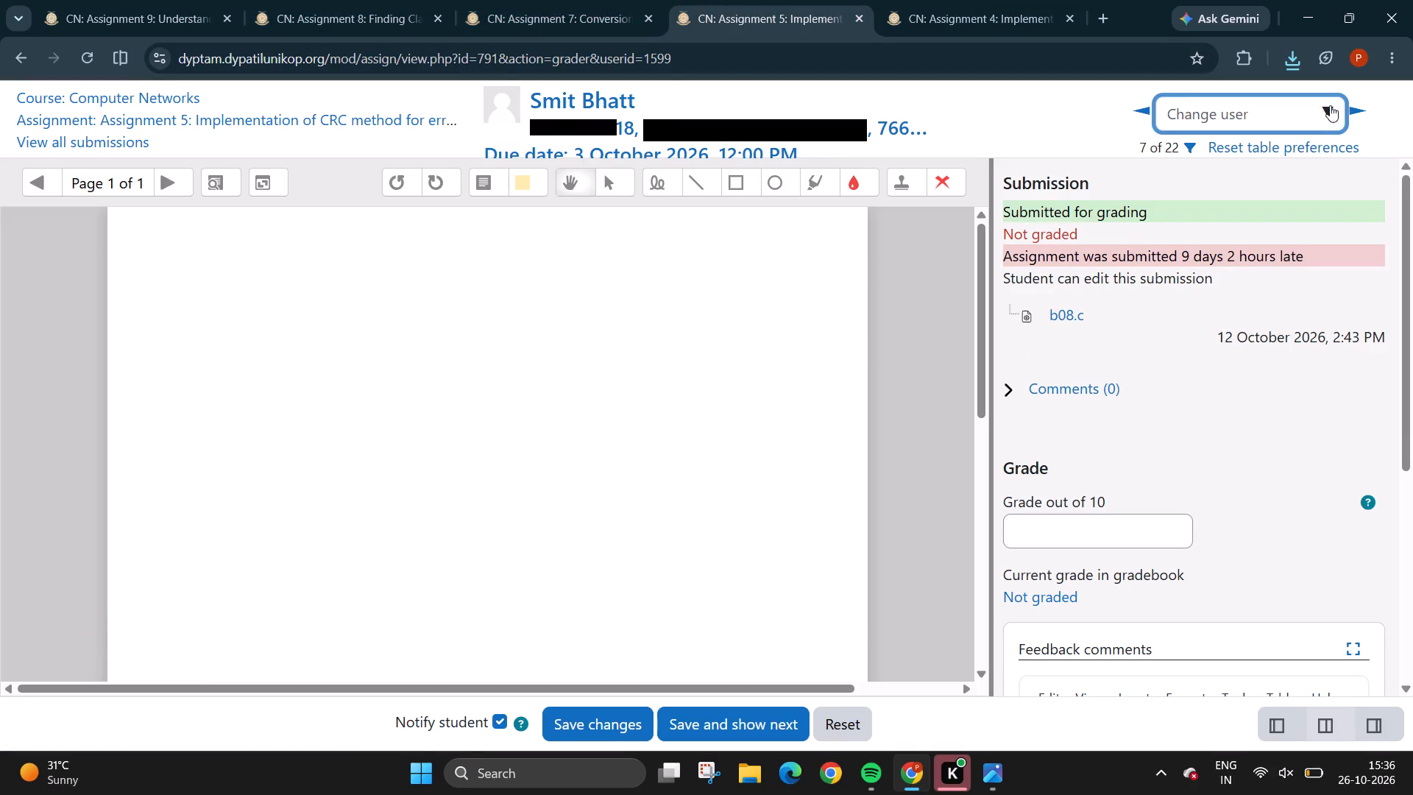
left_click(1330, 105)
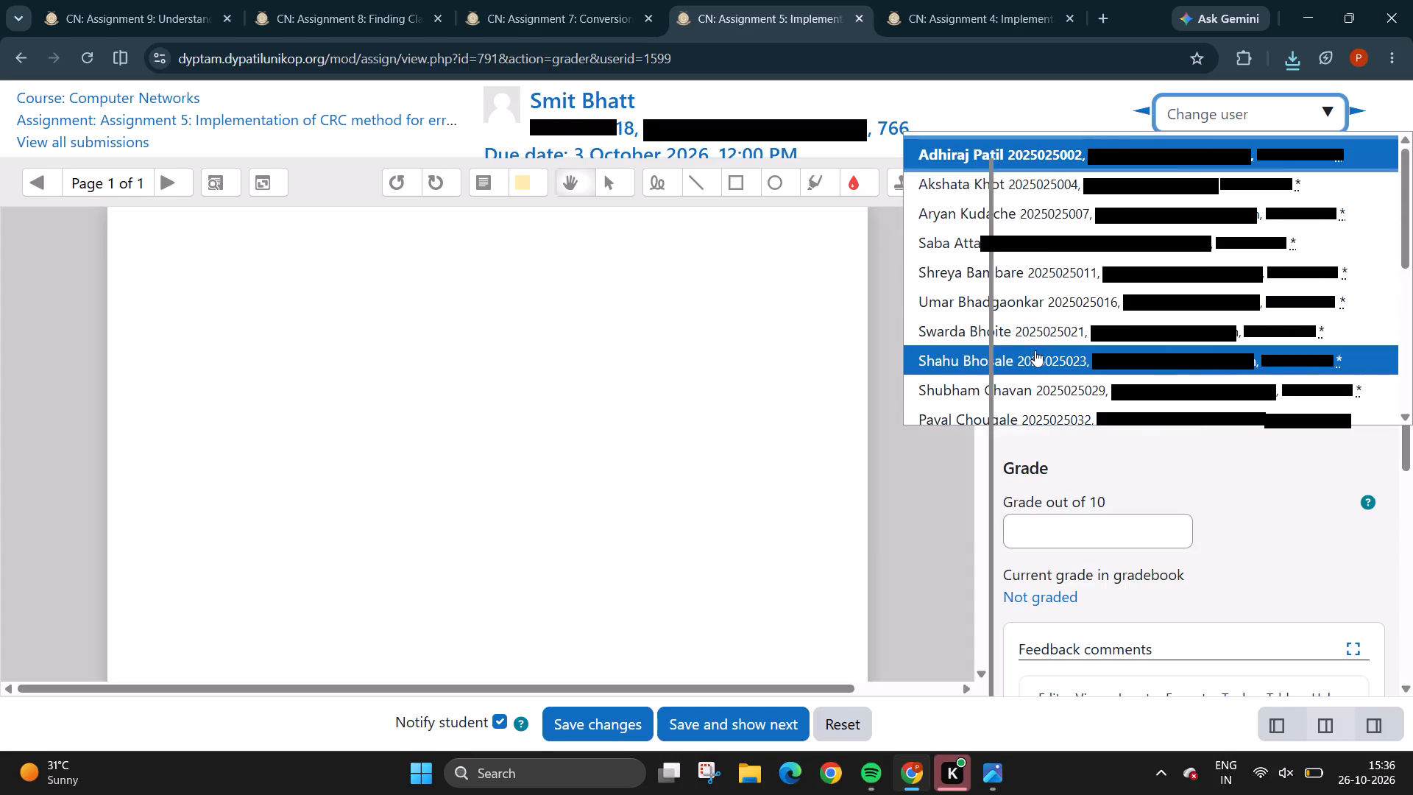
scroll(1035, 350, "up", 4)
scroll(1012, 258, "down", 1)
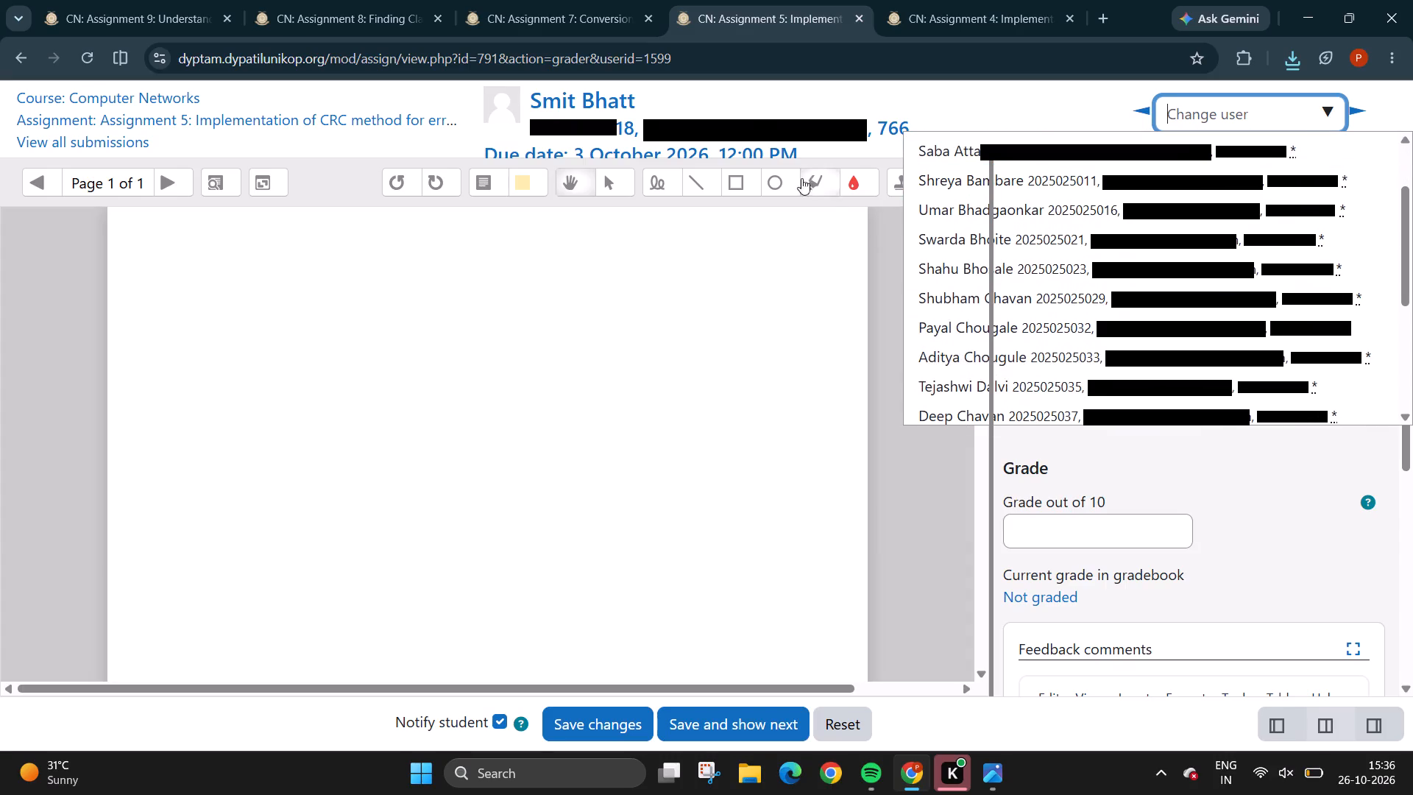
left_click(861, 308)
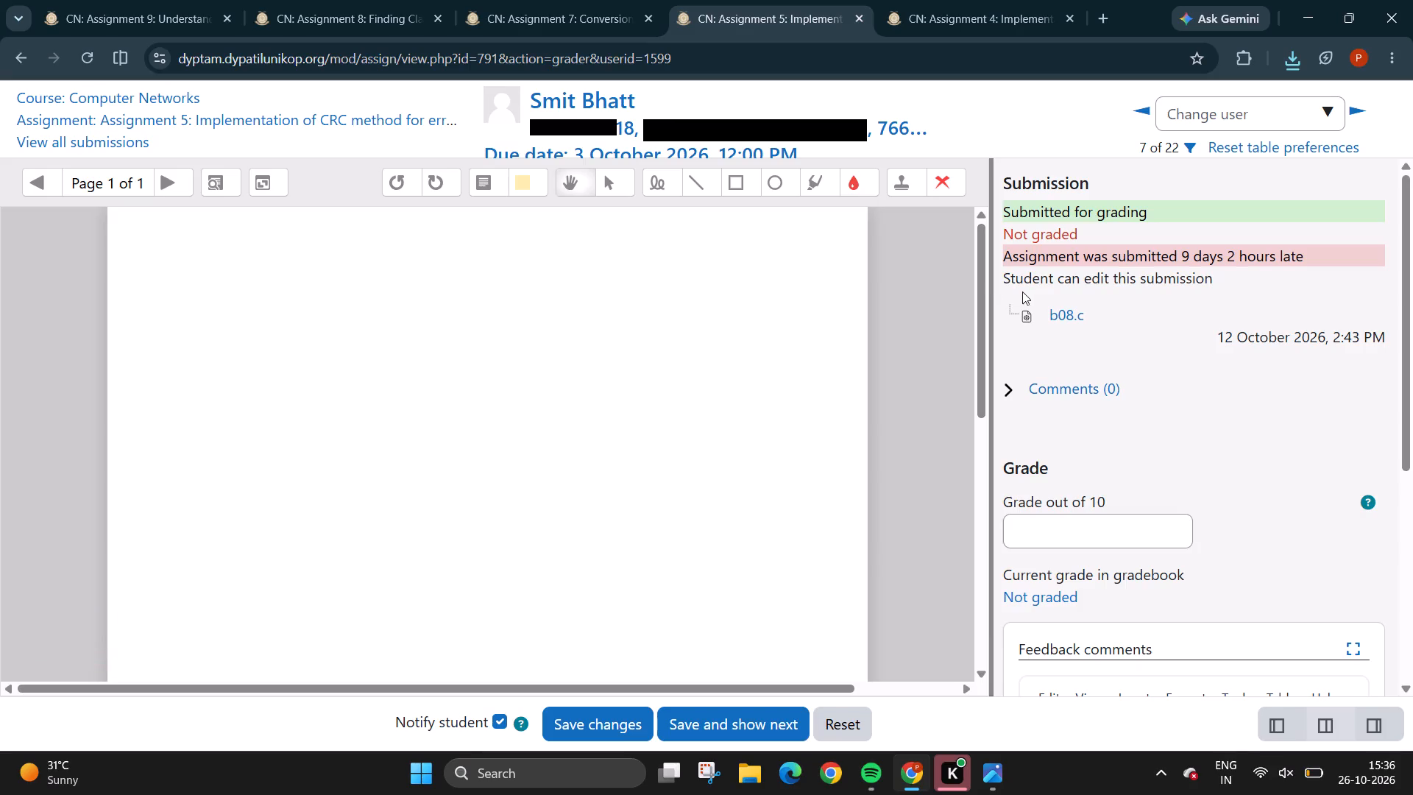
left_click(1058, 313)
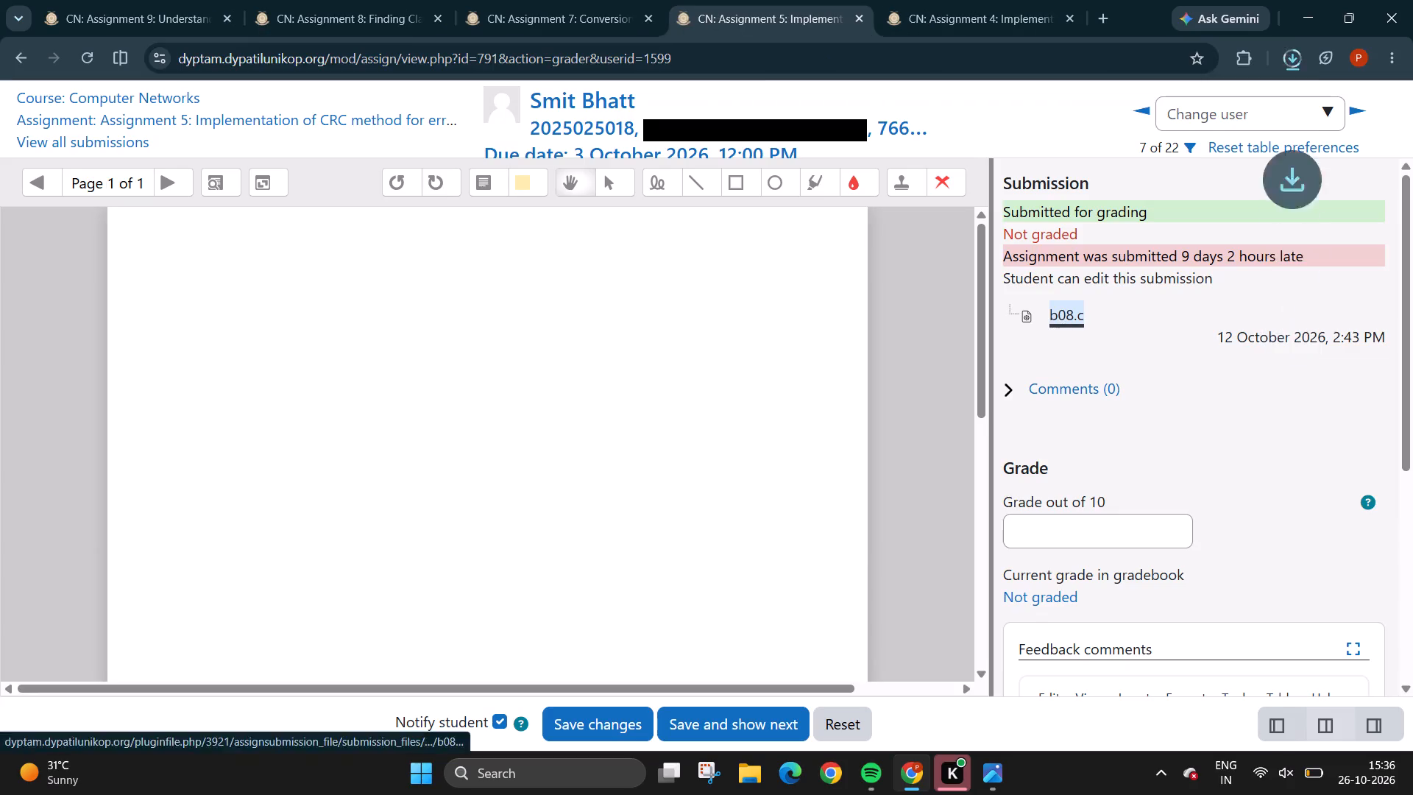
left_click(1178, 88)
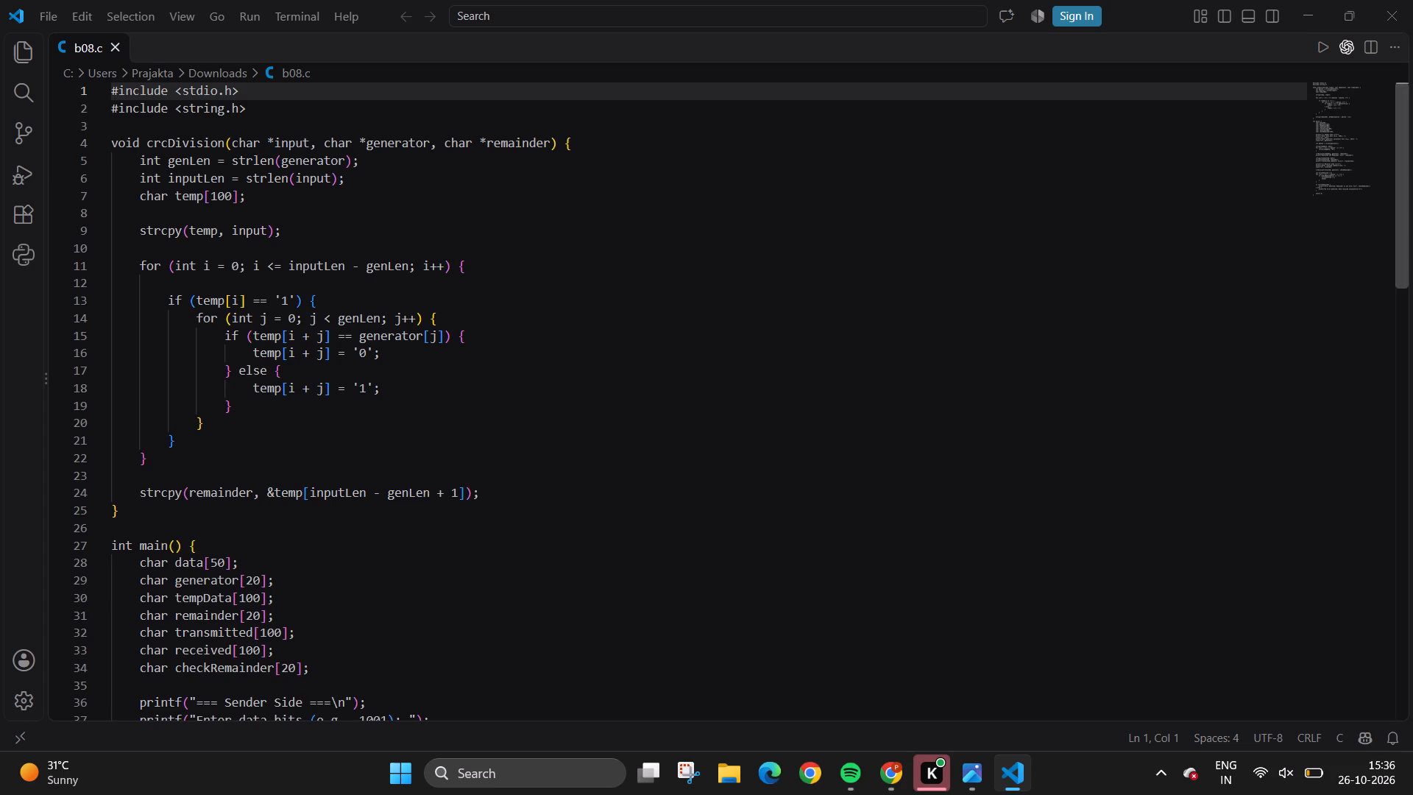
scroll(302, 199, "up", 6)
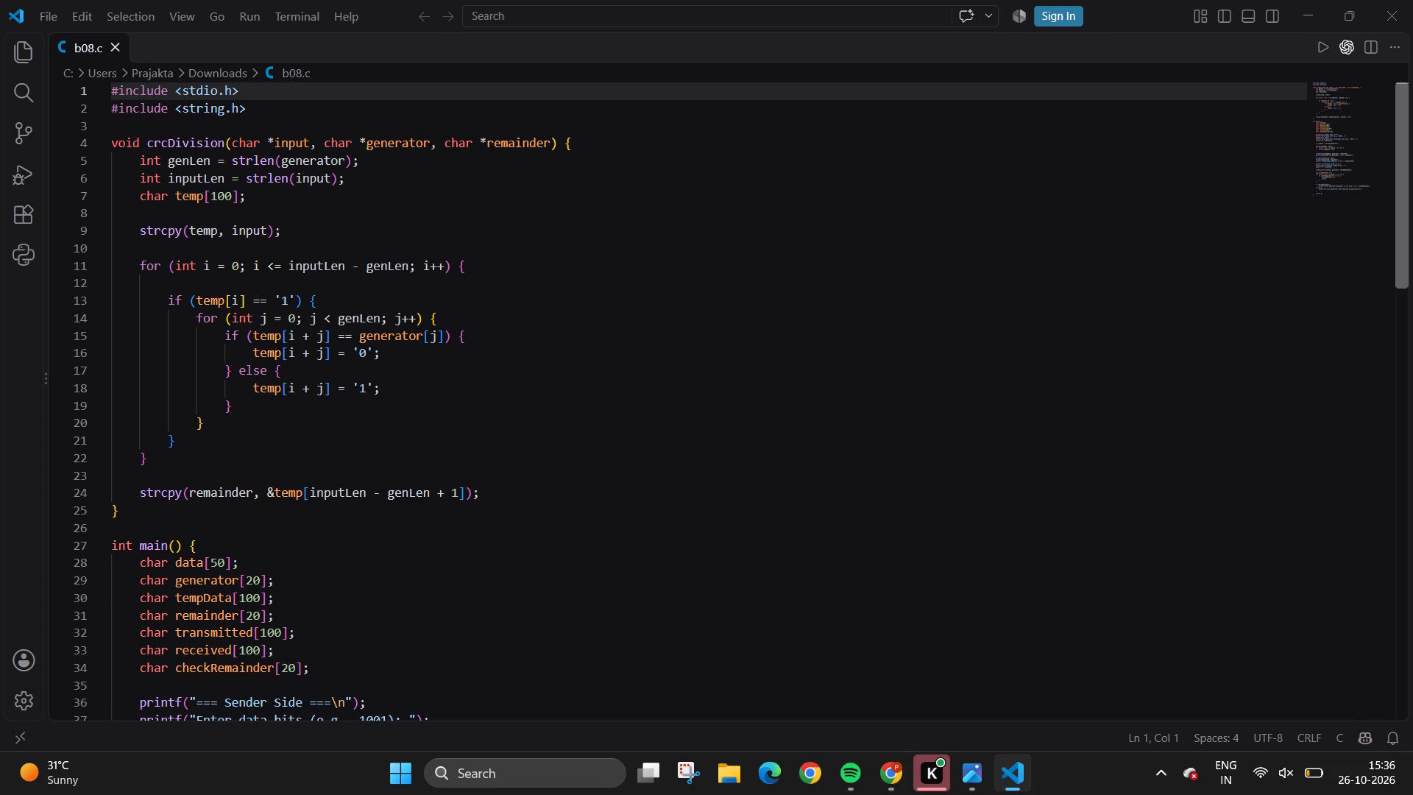
scroll(302, 199, "down", 14)
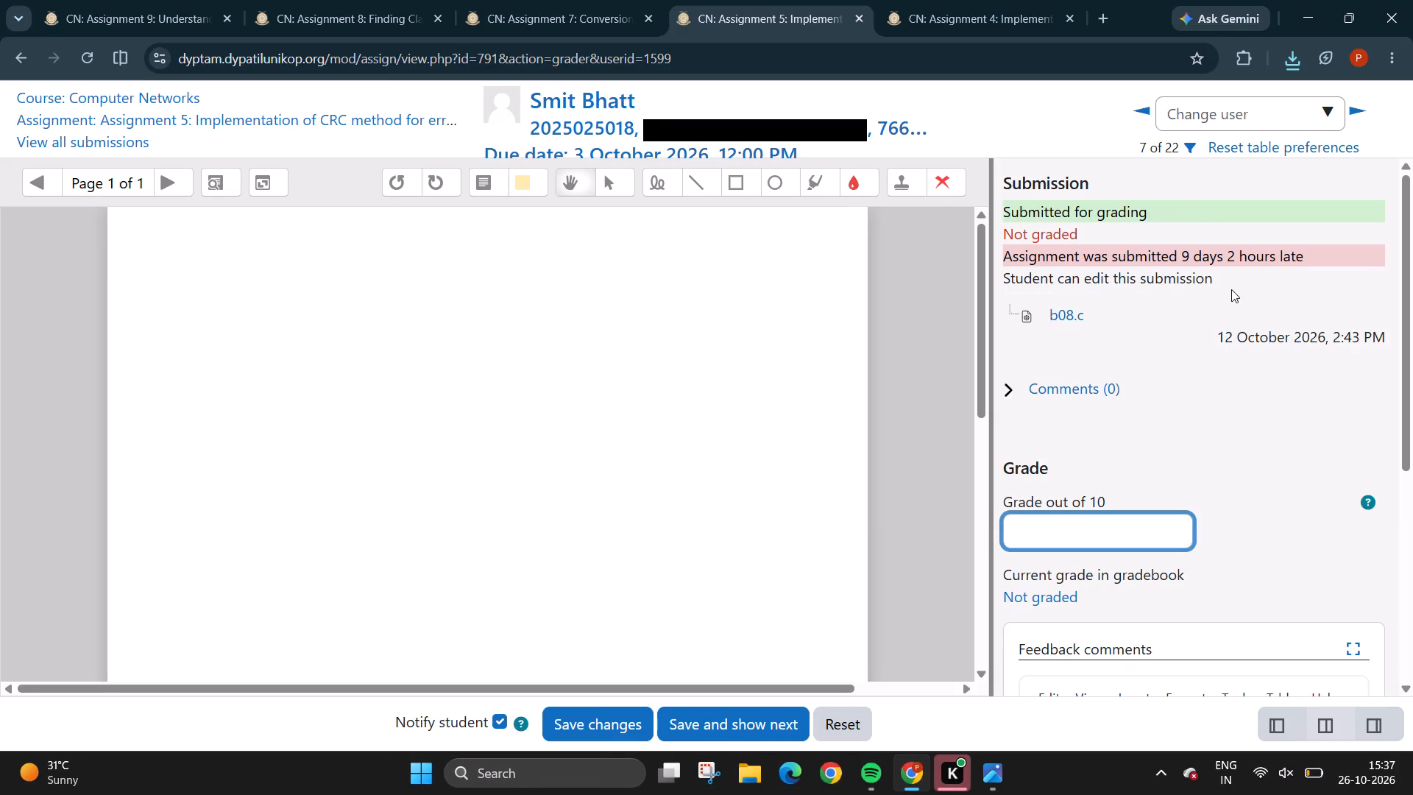
key("8")
left_click(749, 729)
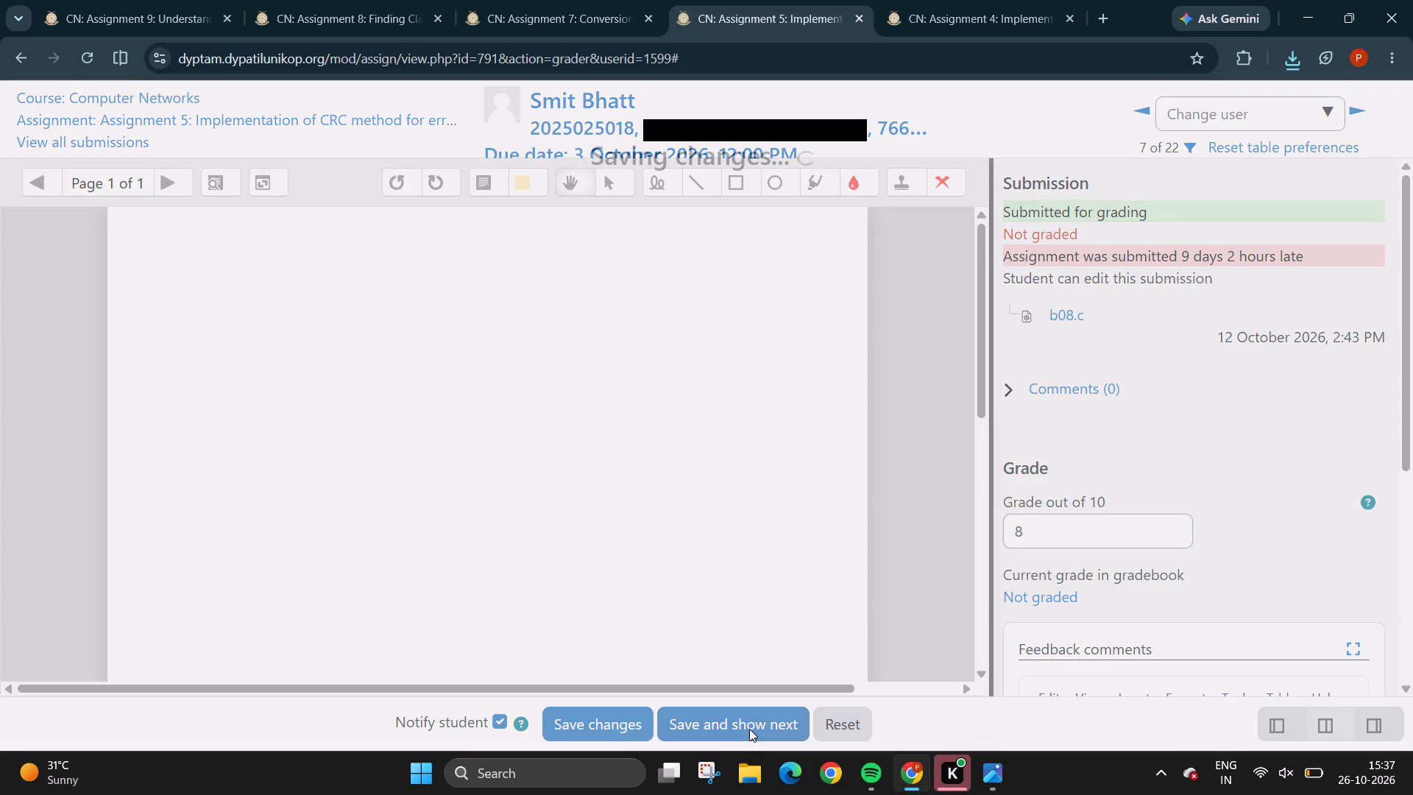
Check the open Assignment 7, 8 and 9 grading views and go to the Computer Networks course page from Assignment 8.
left_click(584, 0)
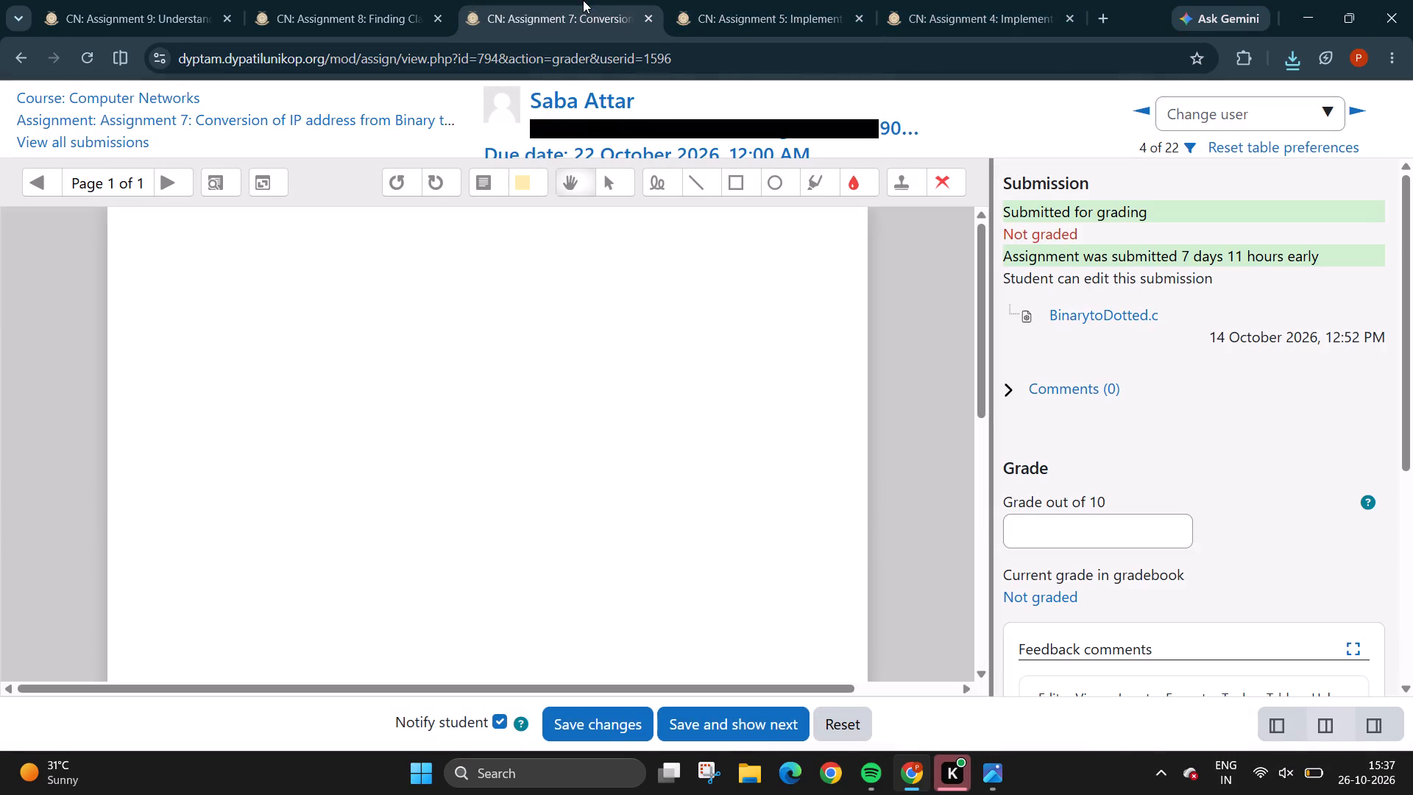
left_click(372, 10)
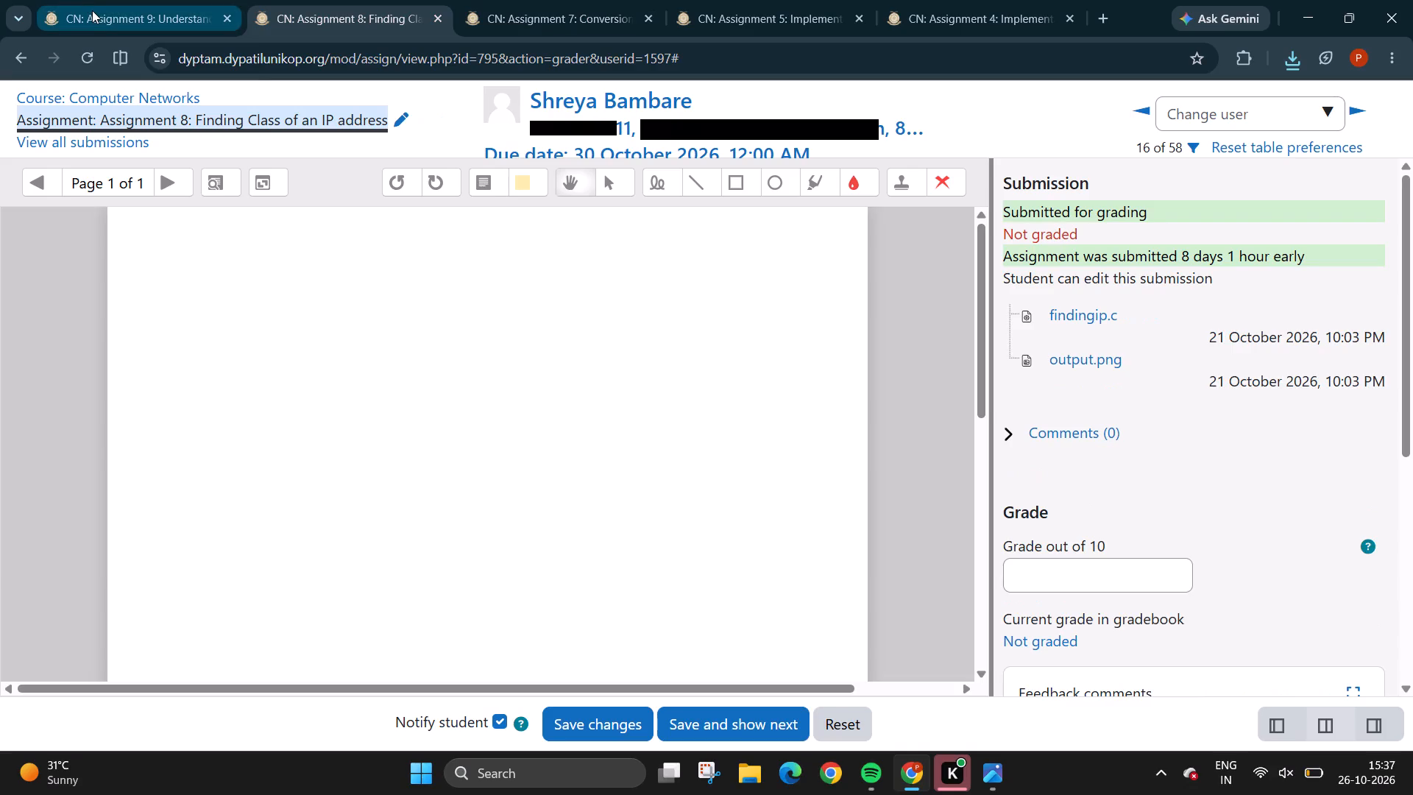
left_click(93, 10)
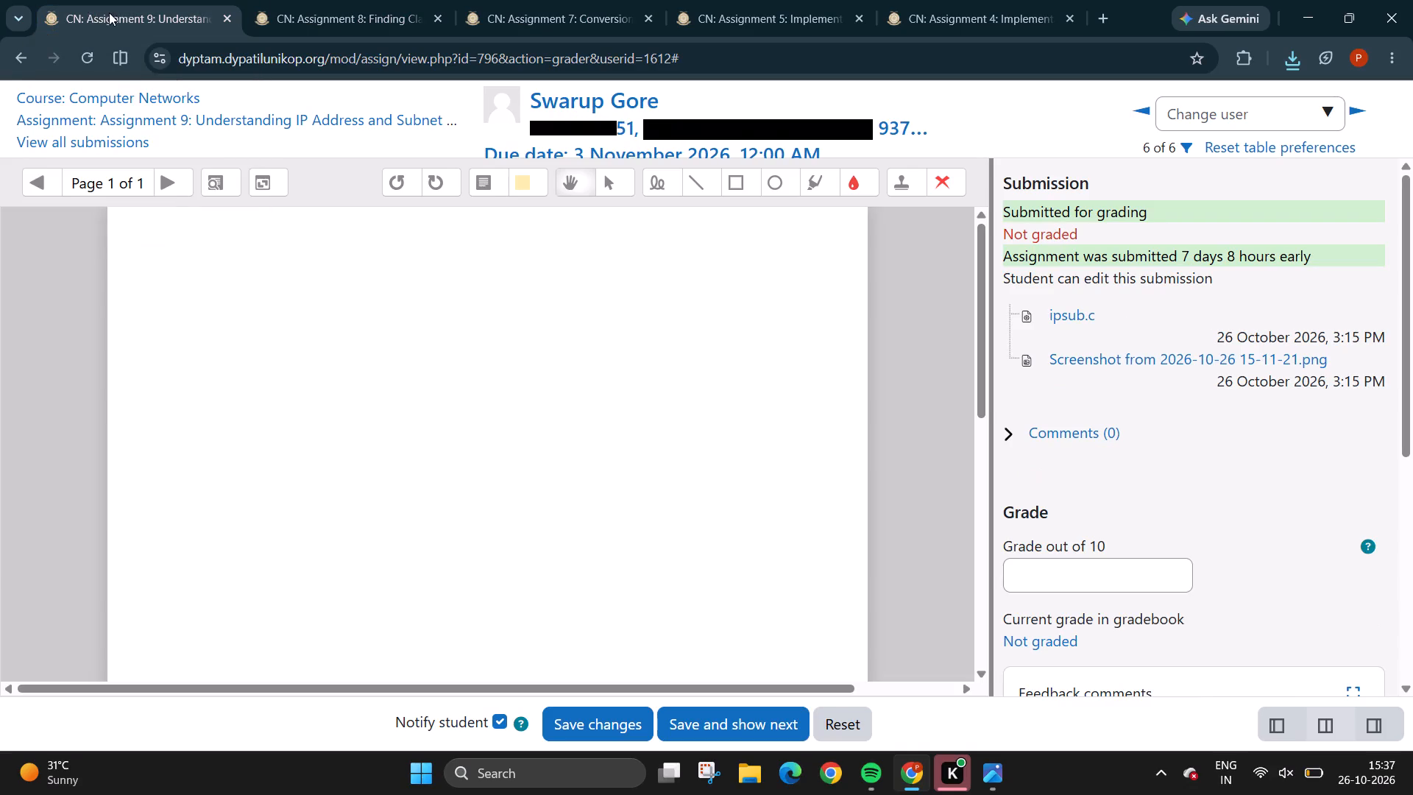
left_click(376, 2)
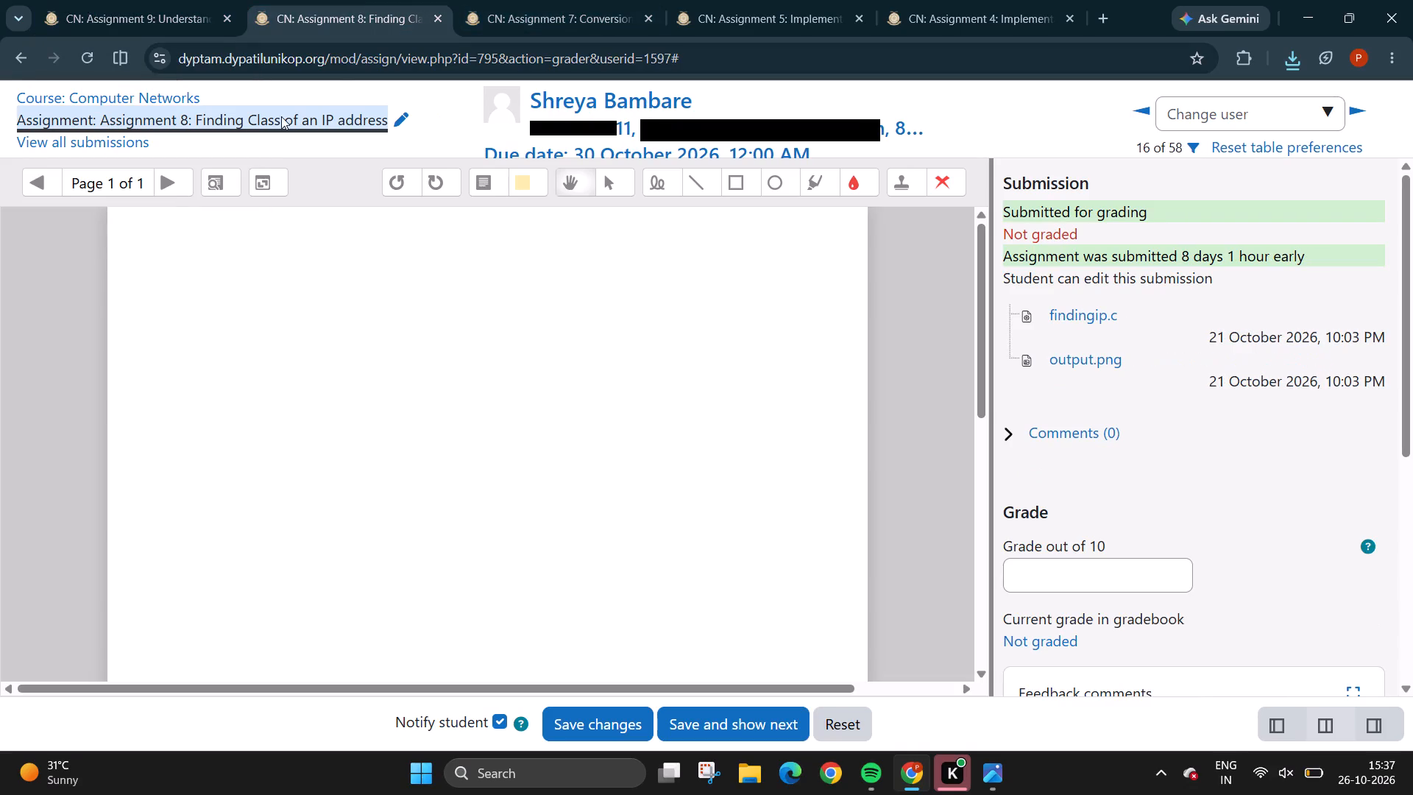
left_click(161, 98)
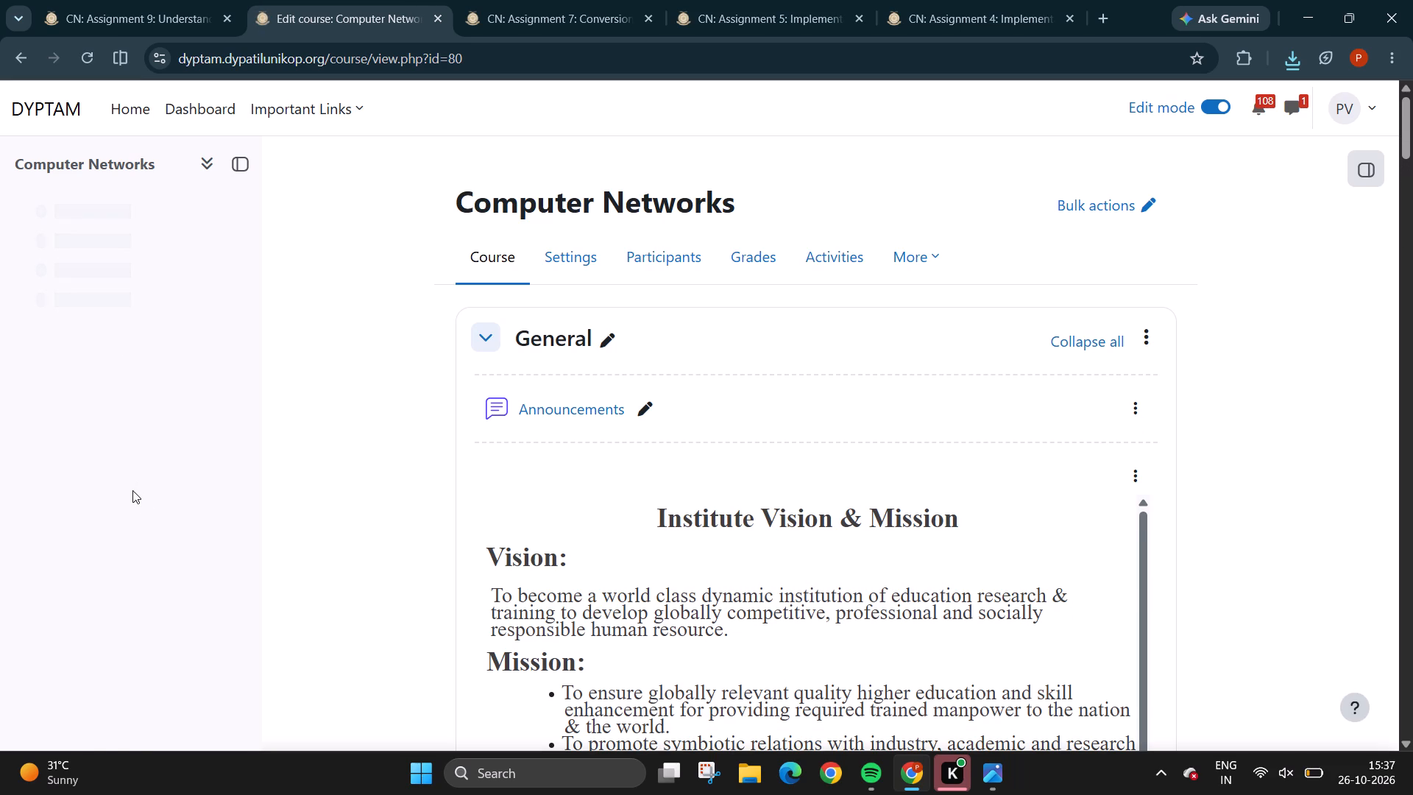
Open Assignment 6 on character and bit stuffing from the Computer Networks Lab section in a new browser tab and switch to it.
scroll(82, 473, "down", 3)
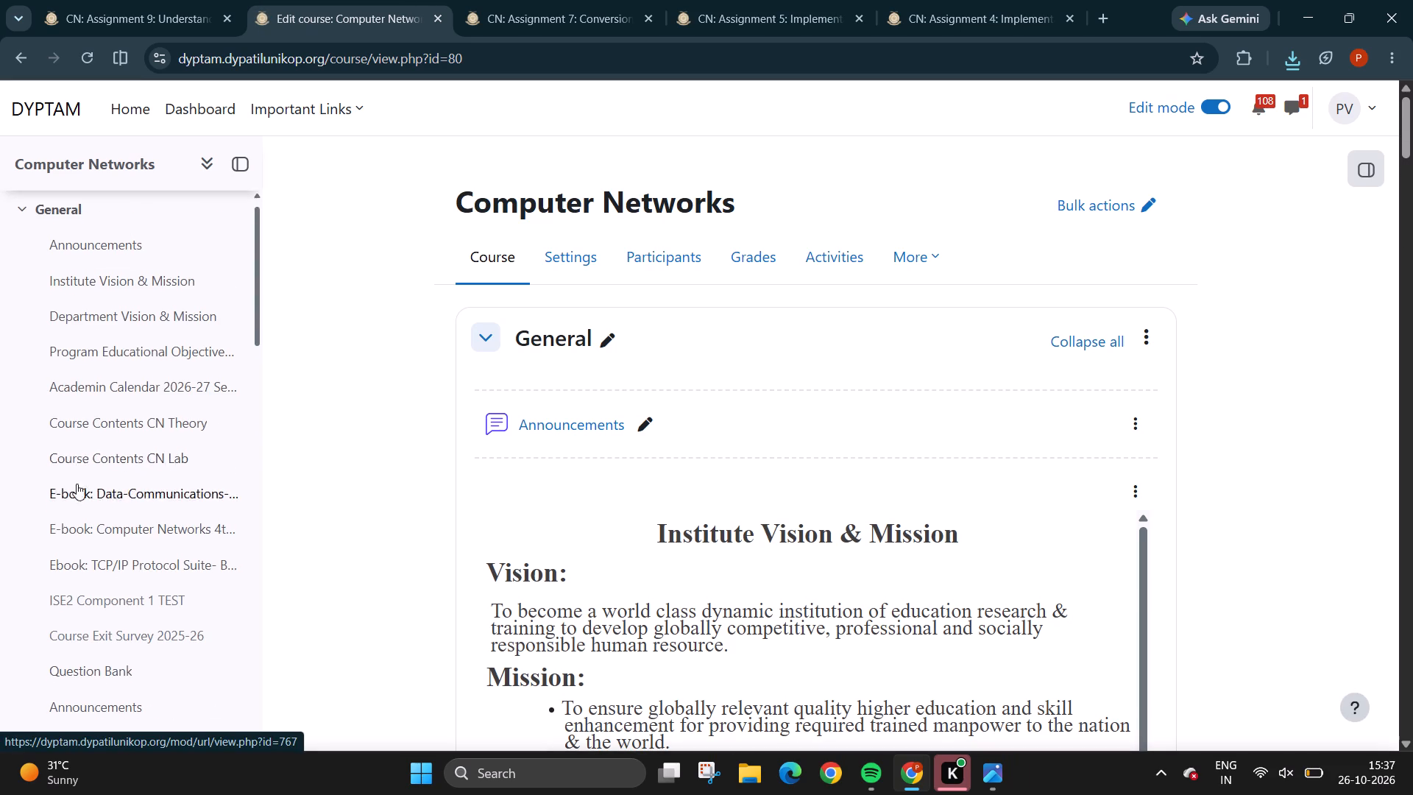
scroll(77, 484, "down", 16)
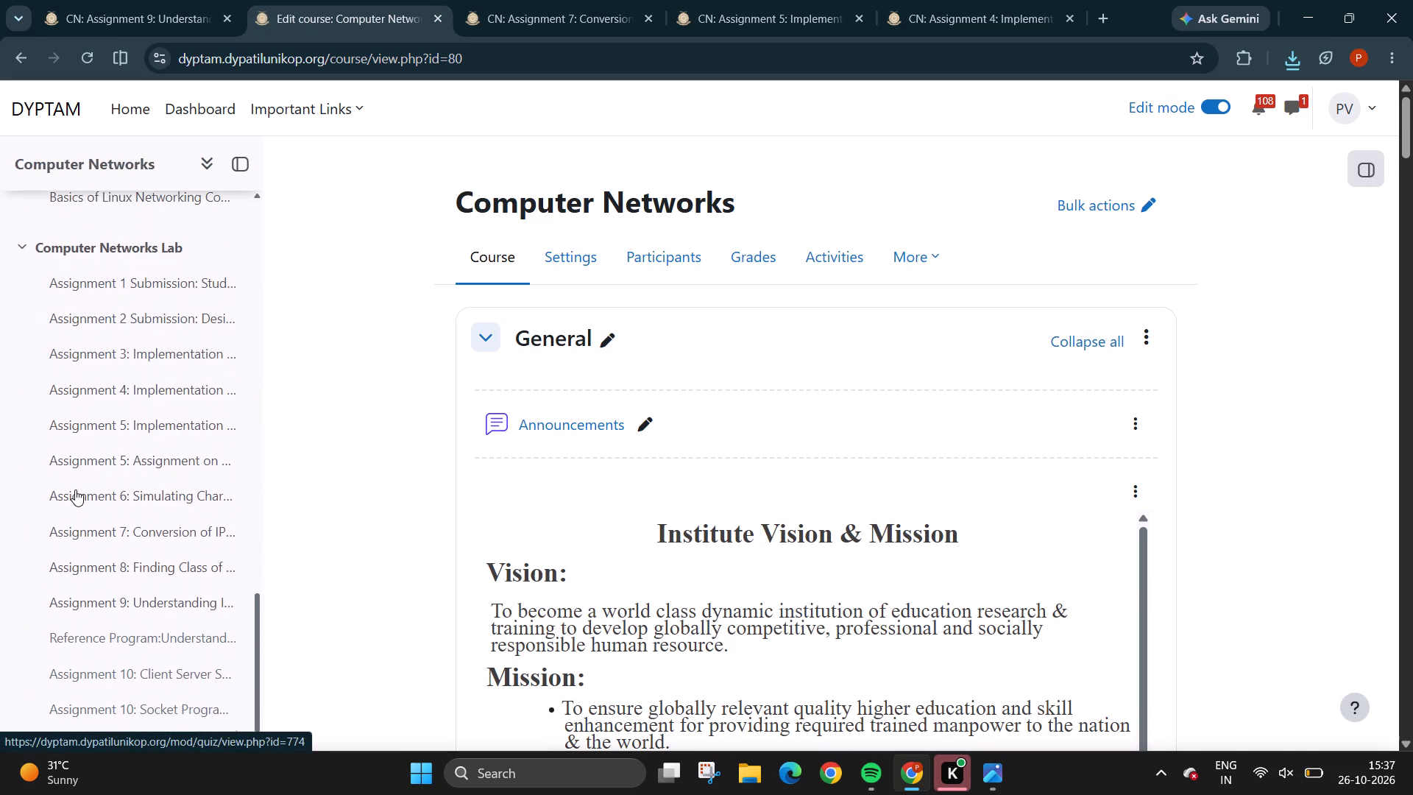
right_click(105, 464)
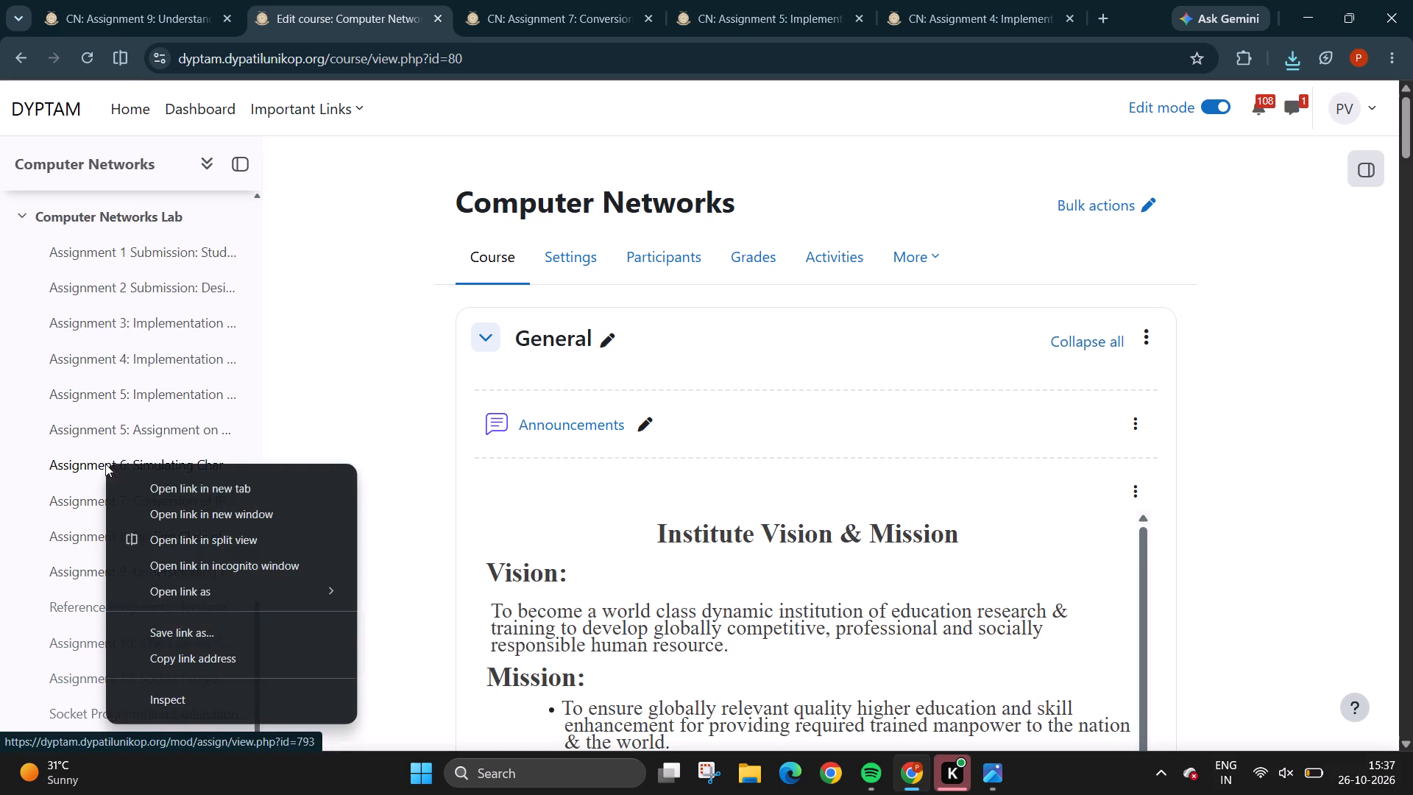
left_click(161, 483)
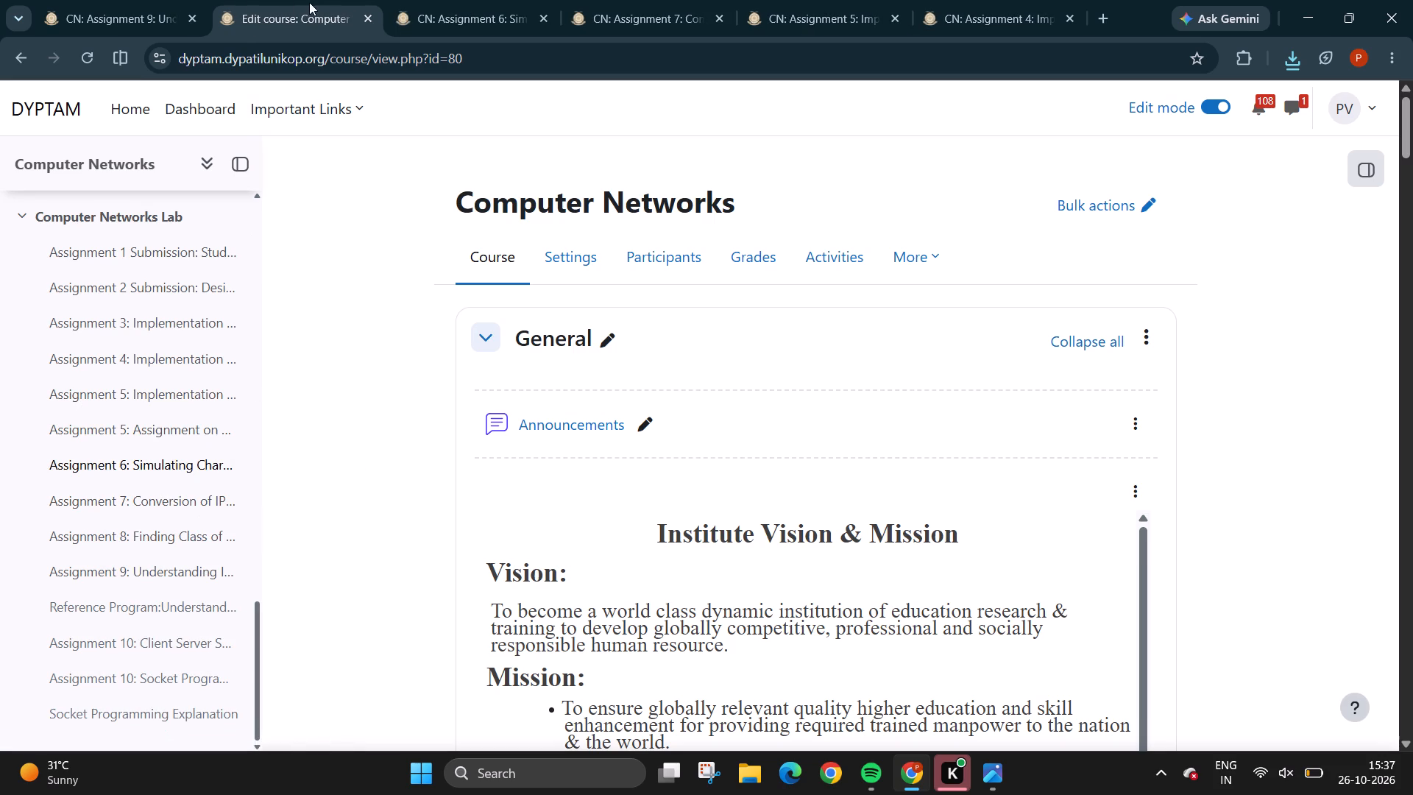
left_click(436, 3)
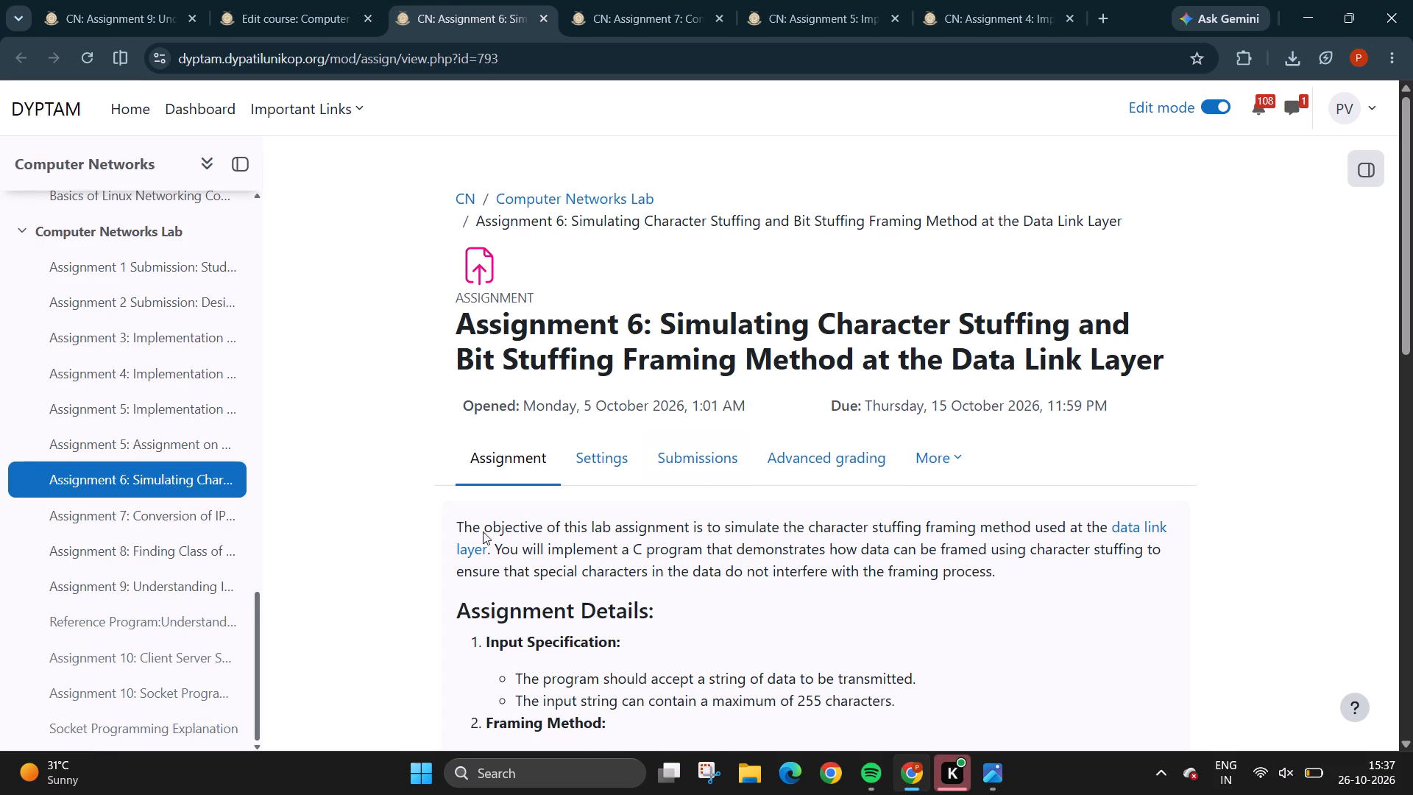
Open the grading view for Assignment 6, checking the Assignment 4 grading view while it loads.
scroll(285, 567, "down", 9)
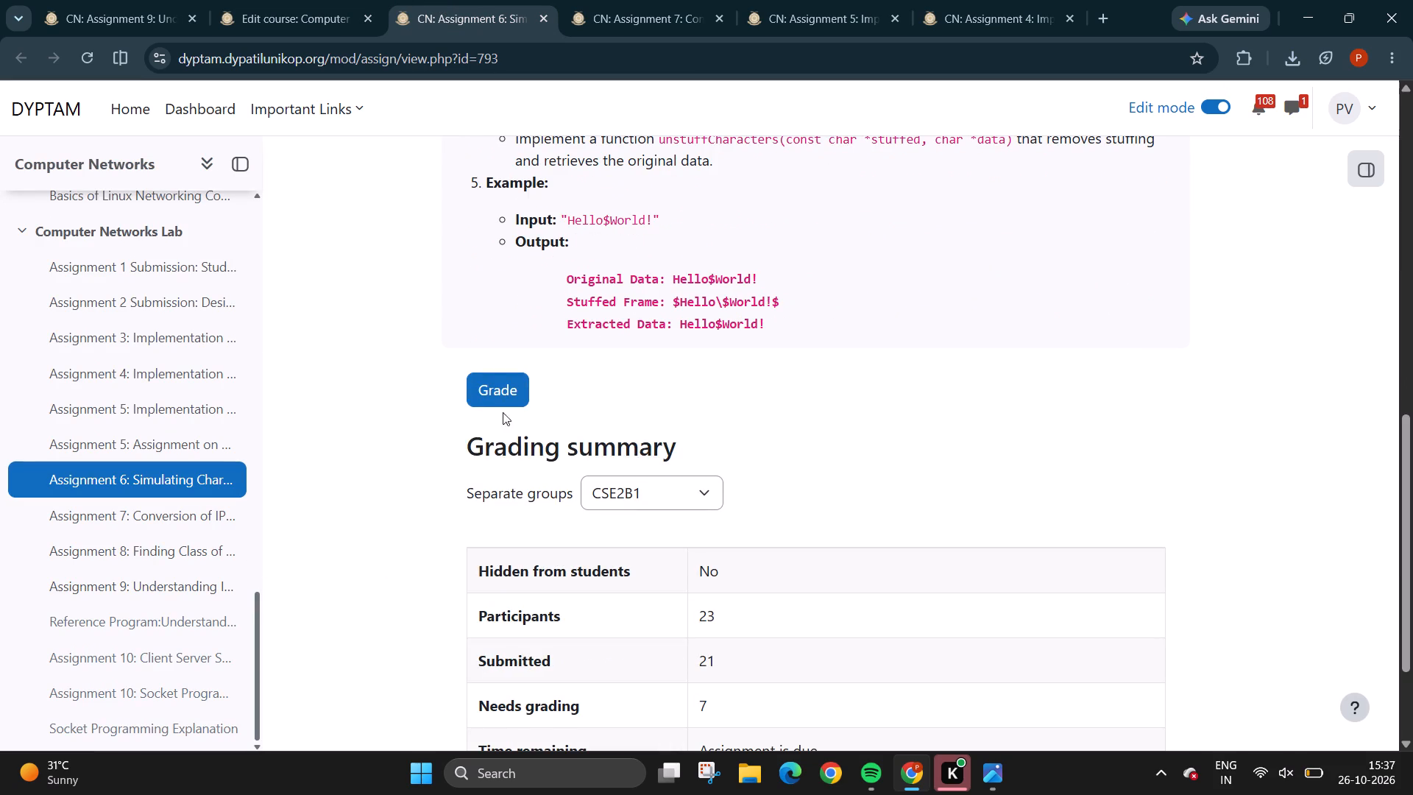
left_click(506, 392)
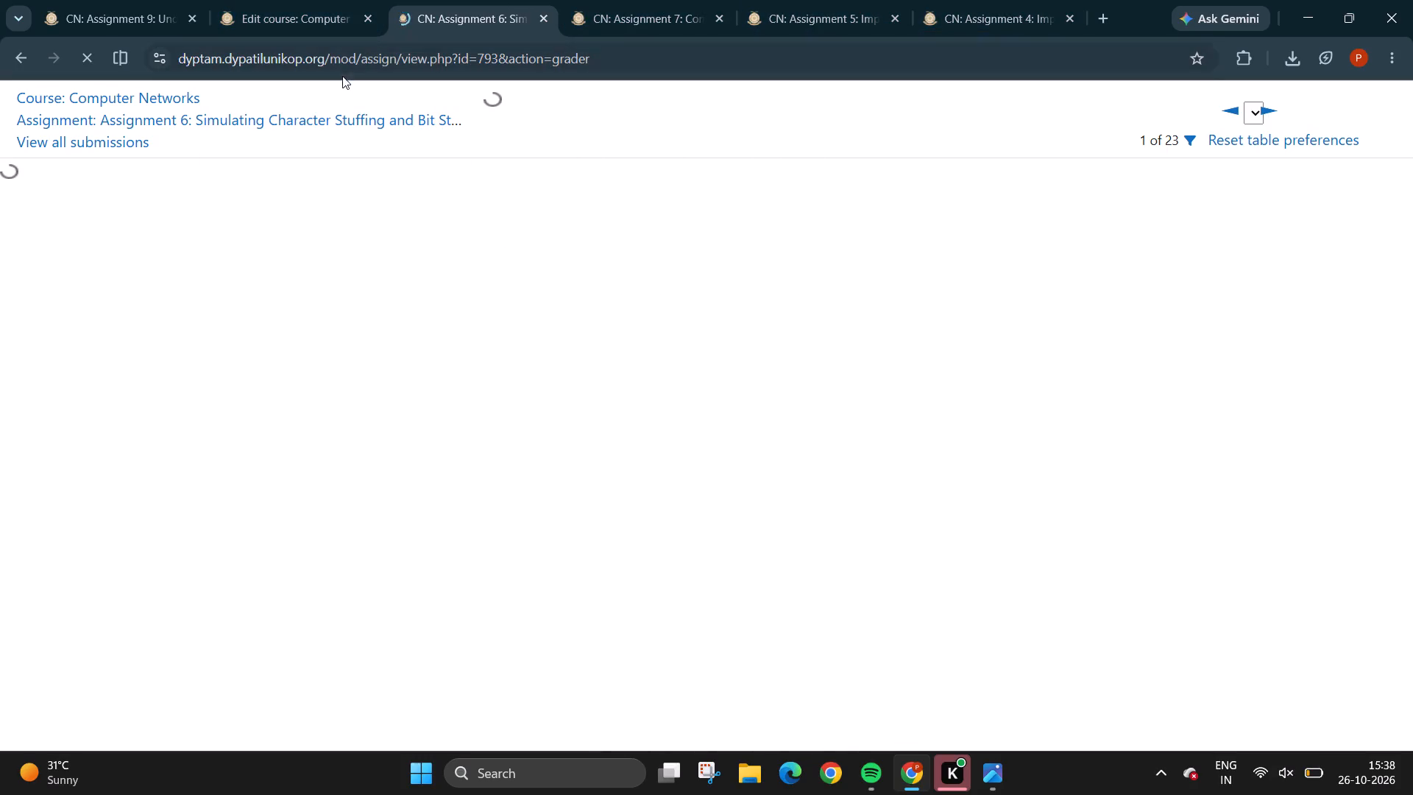
left_click(960, 1)
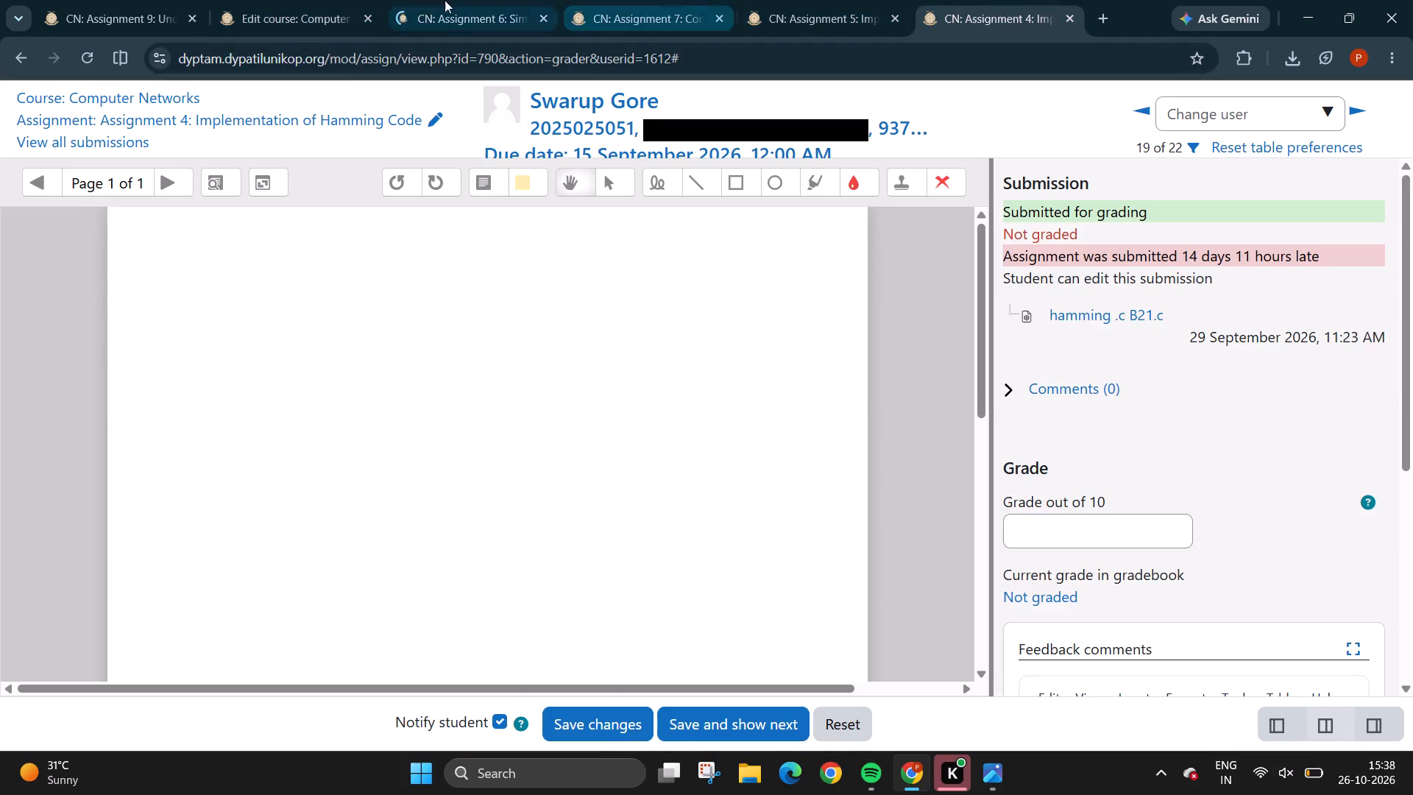
left_click(319, 0)
left_click(450, 0)
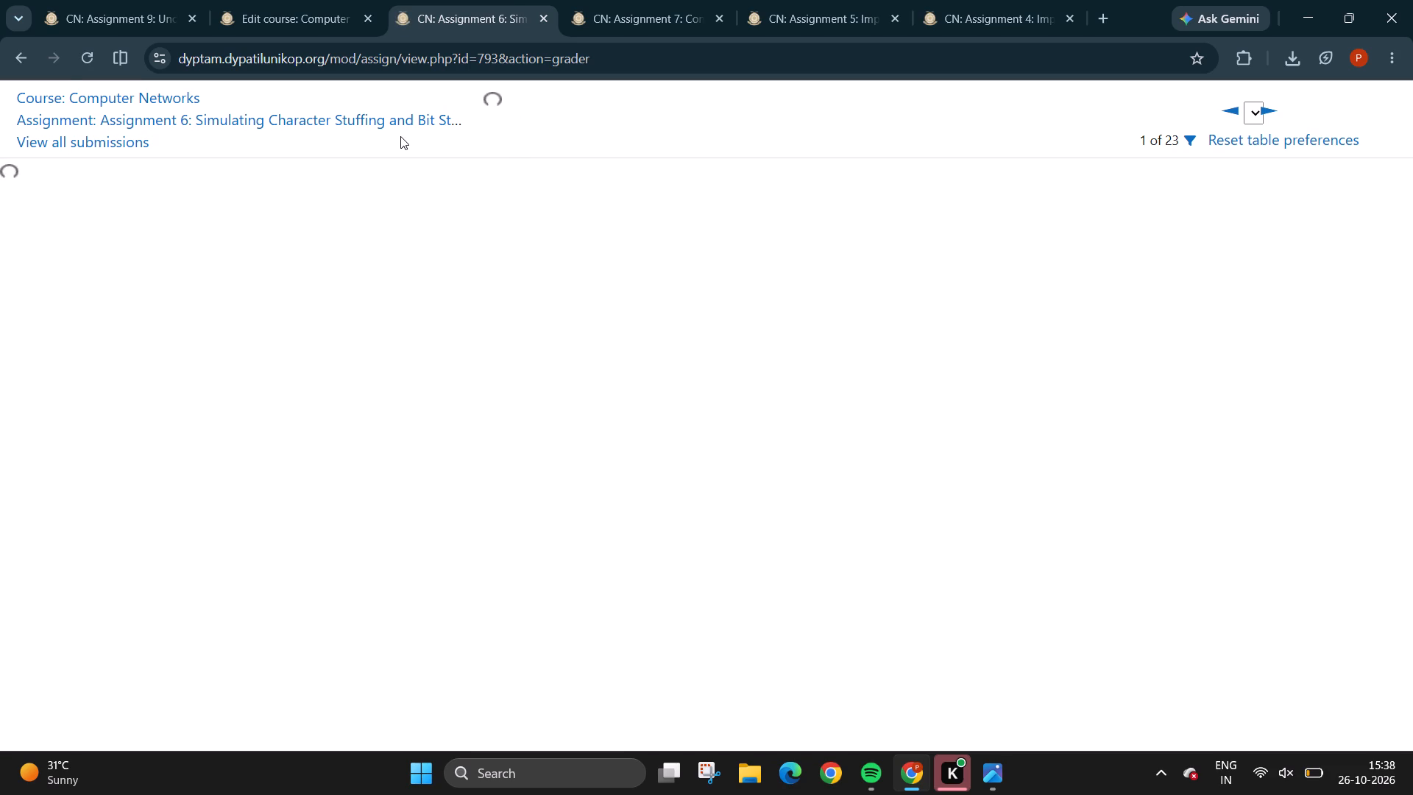
Return to the Computer Networks course page and open Assignment 3 in a new browser tab.
left_click_drag(278, 10, 278, 18)
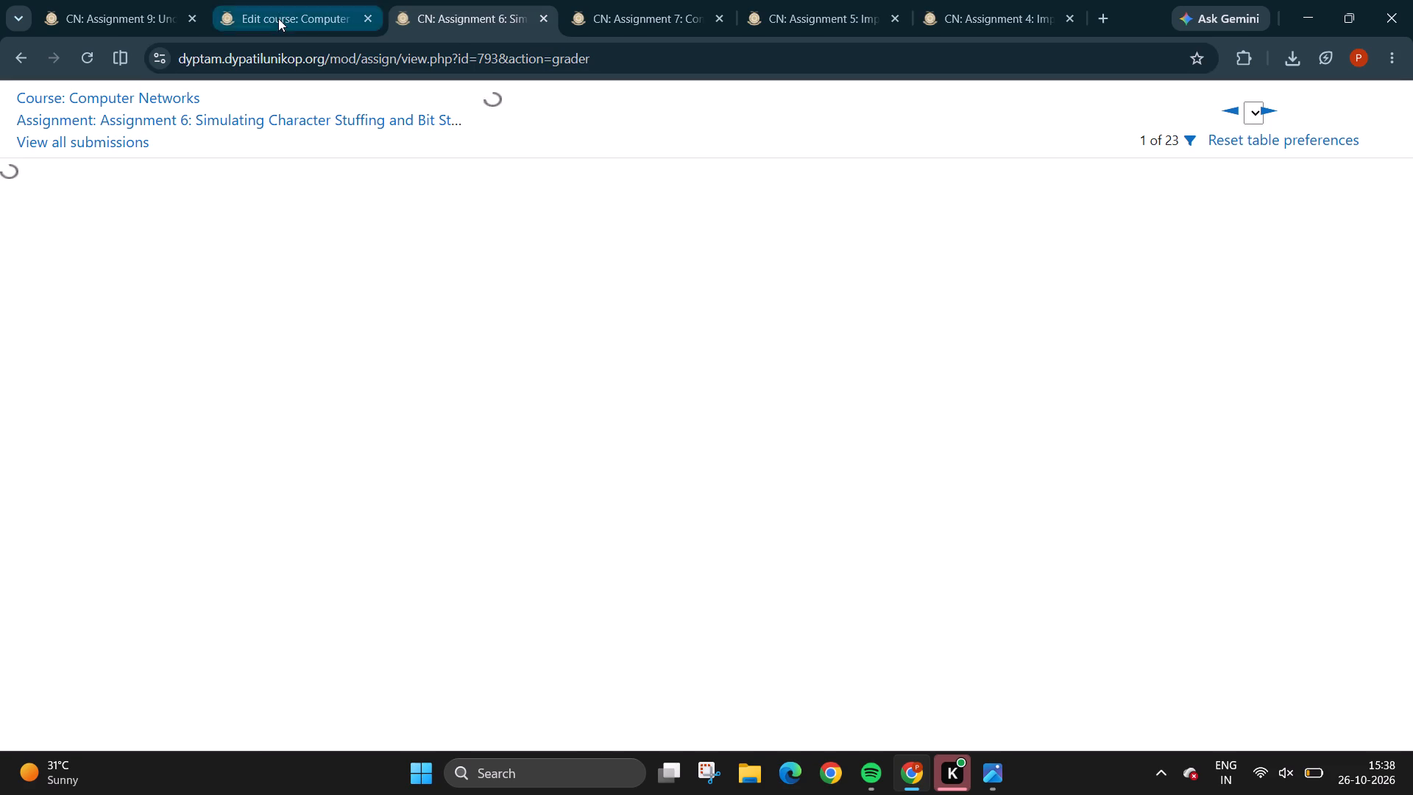
left_click_drag(278, 18, 278, 21)
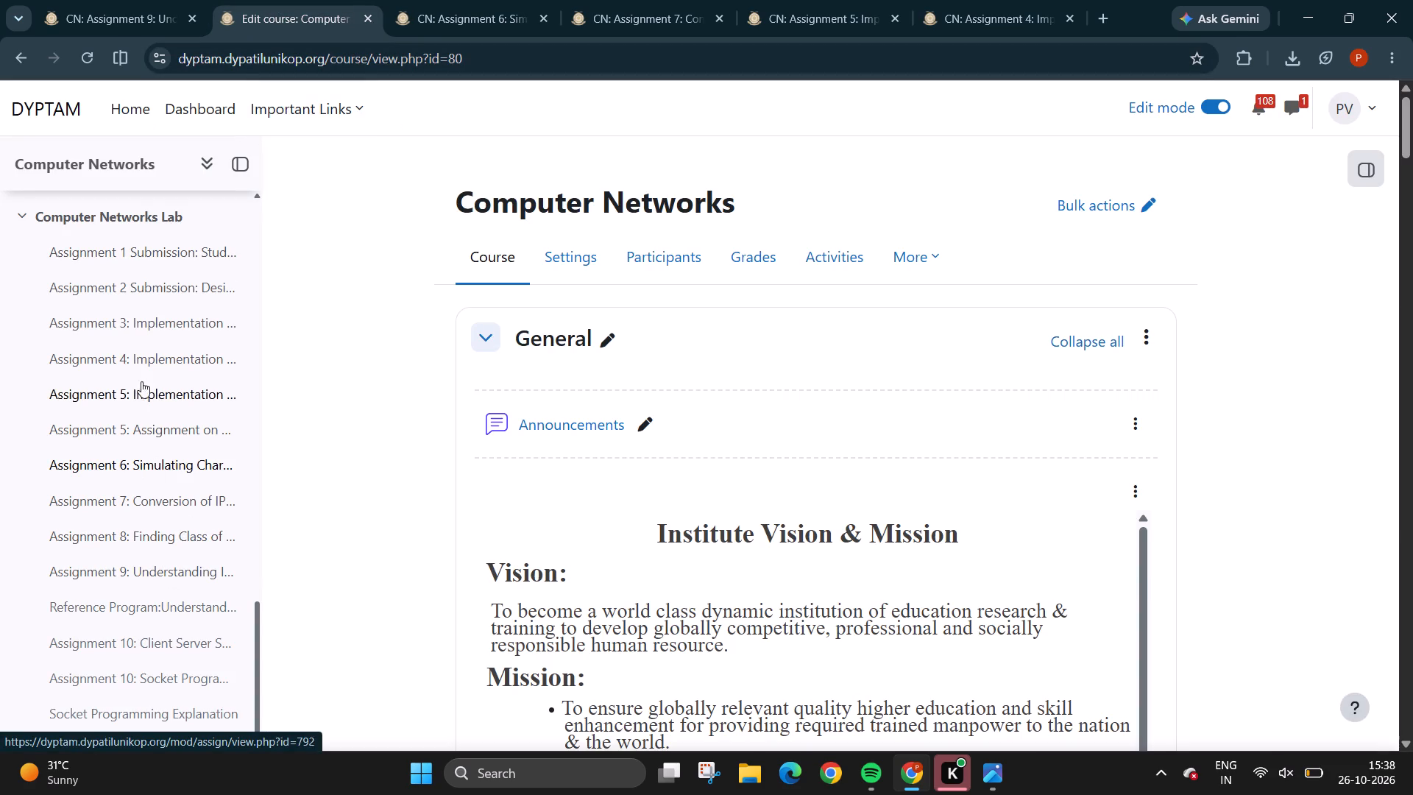
right_click(151, 247)
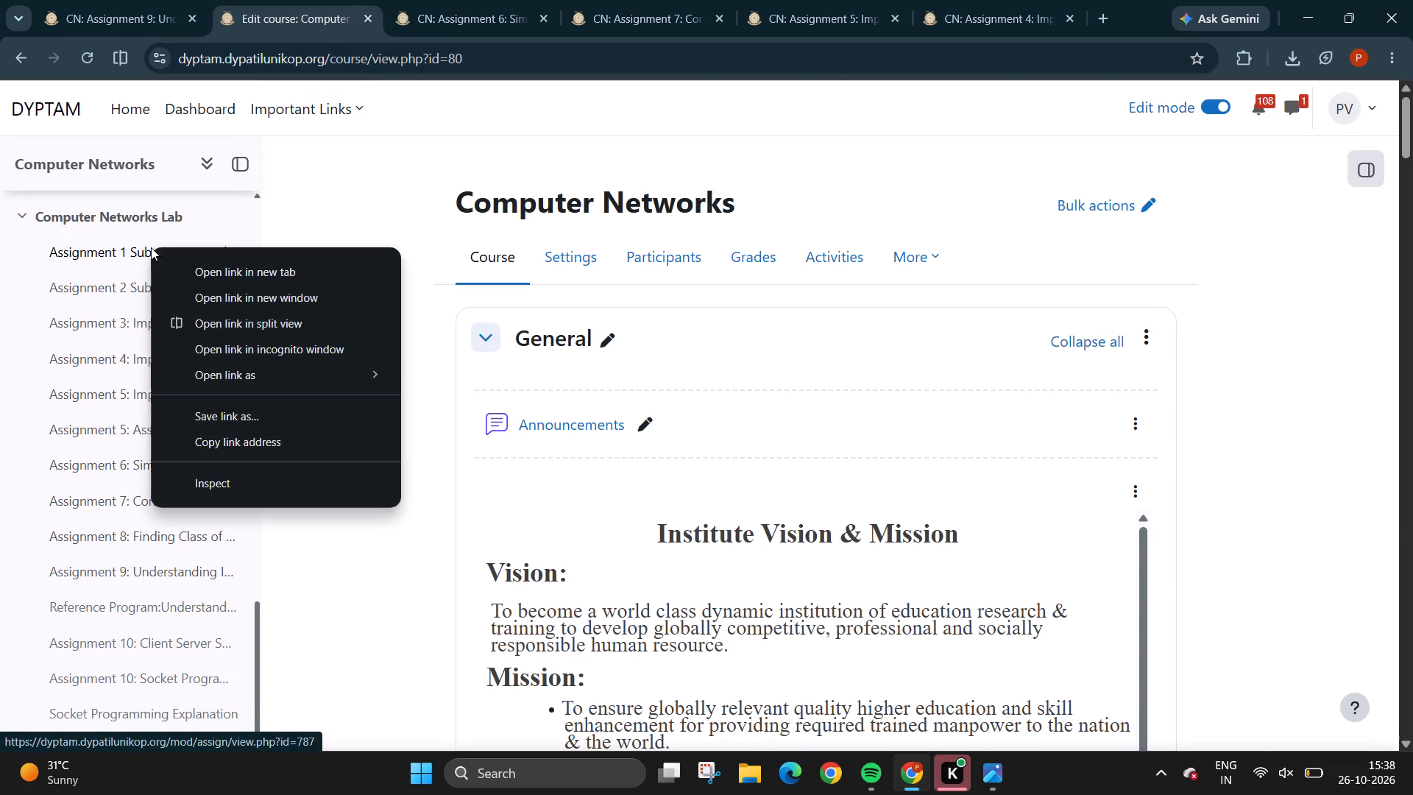
left_click(324, 224)
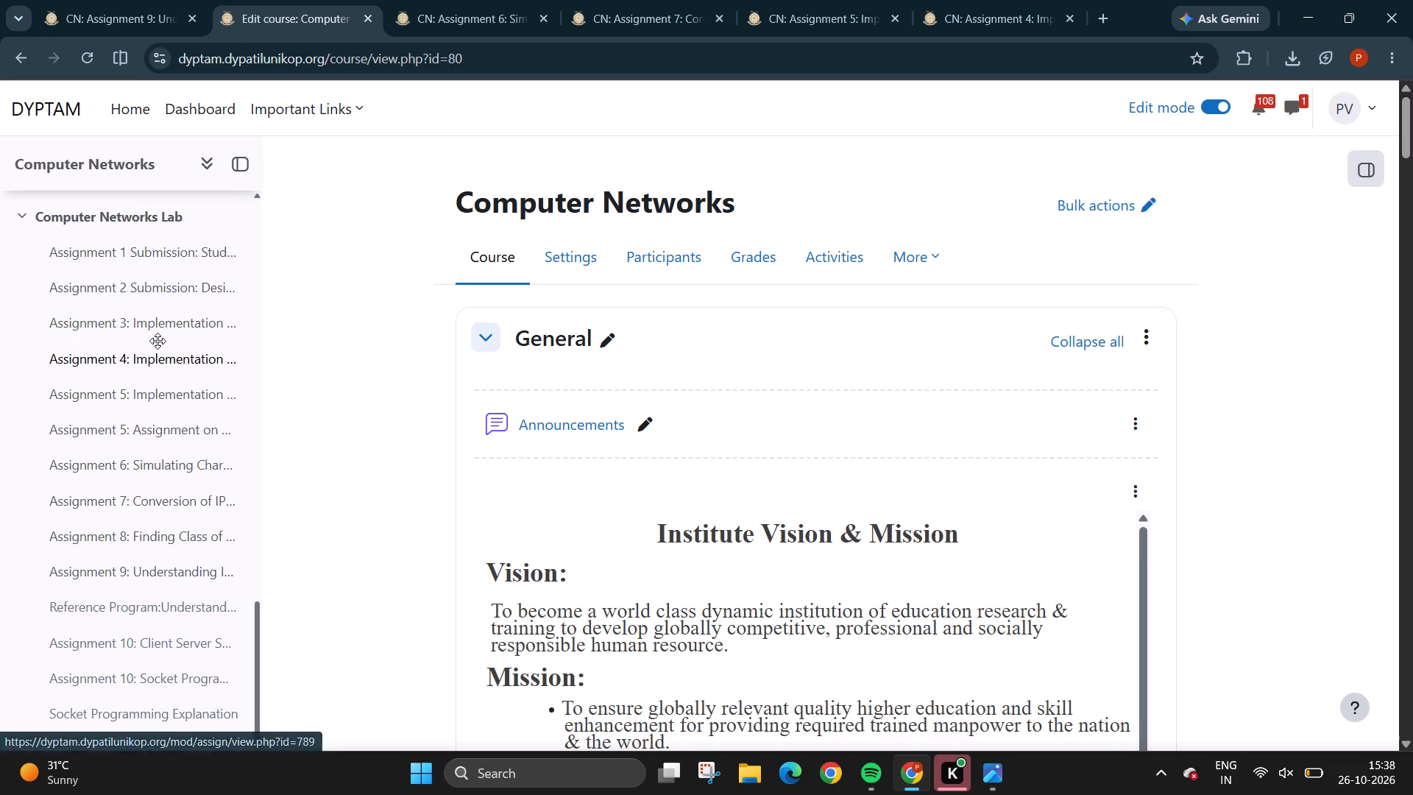
right_click(162, 331)
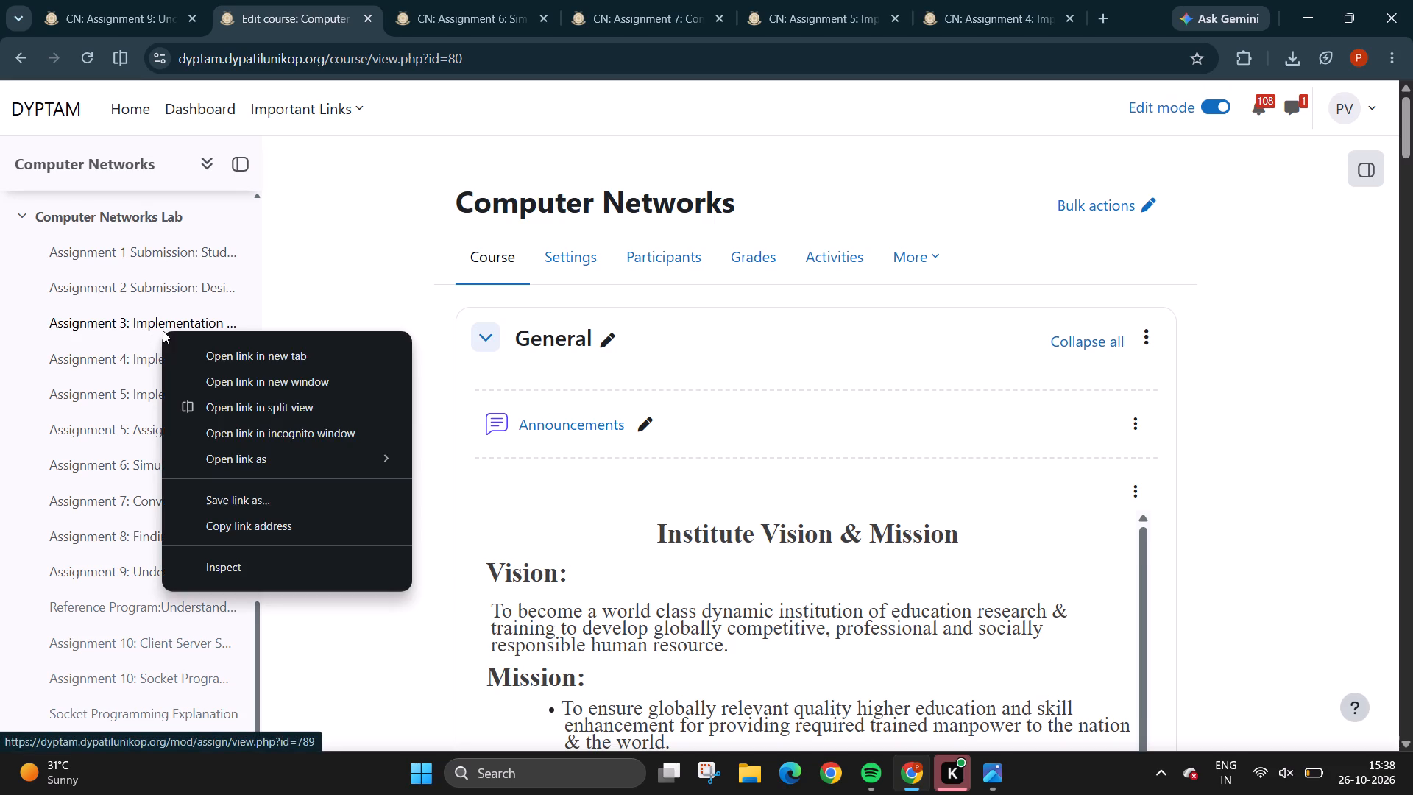
left_click(228, 345)
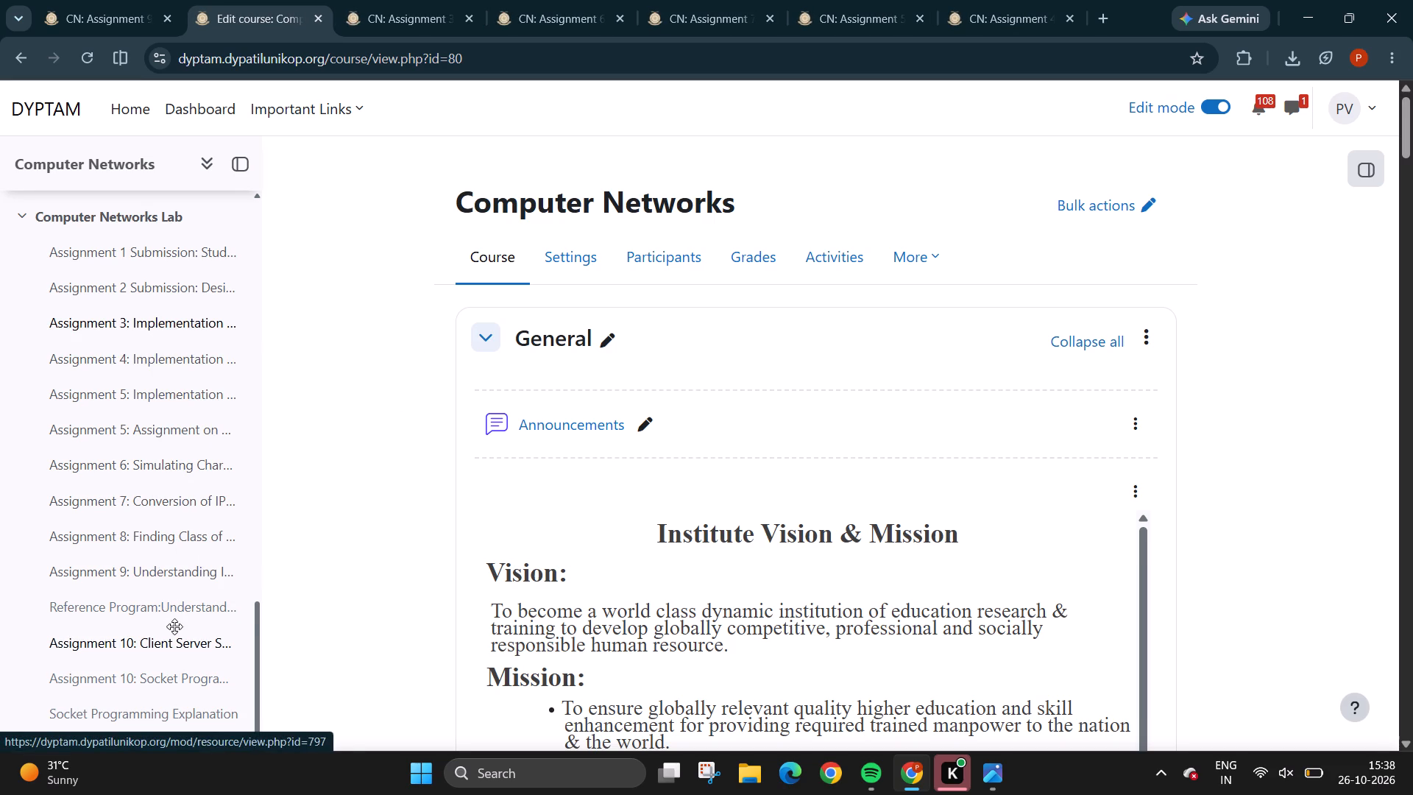
Open Assignment 6 from the course page again in another new browser tab.
right_click(163, 544)
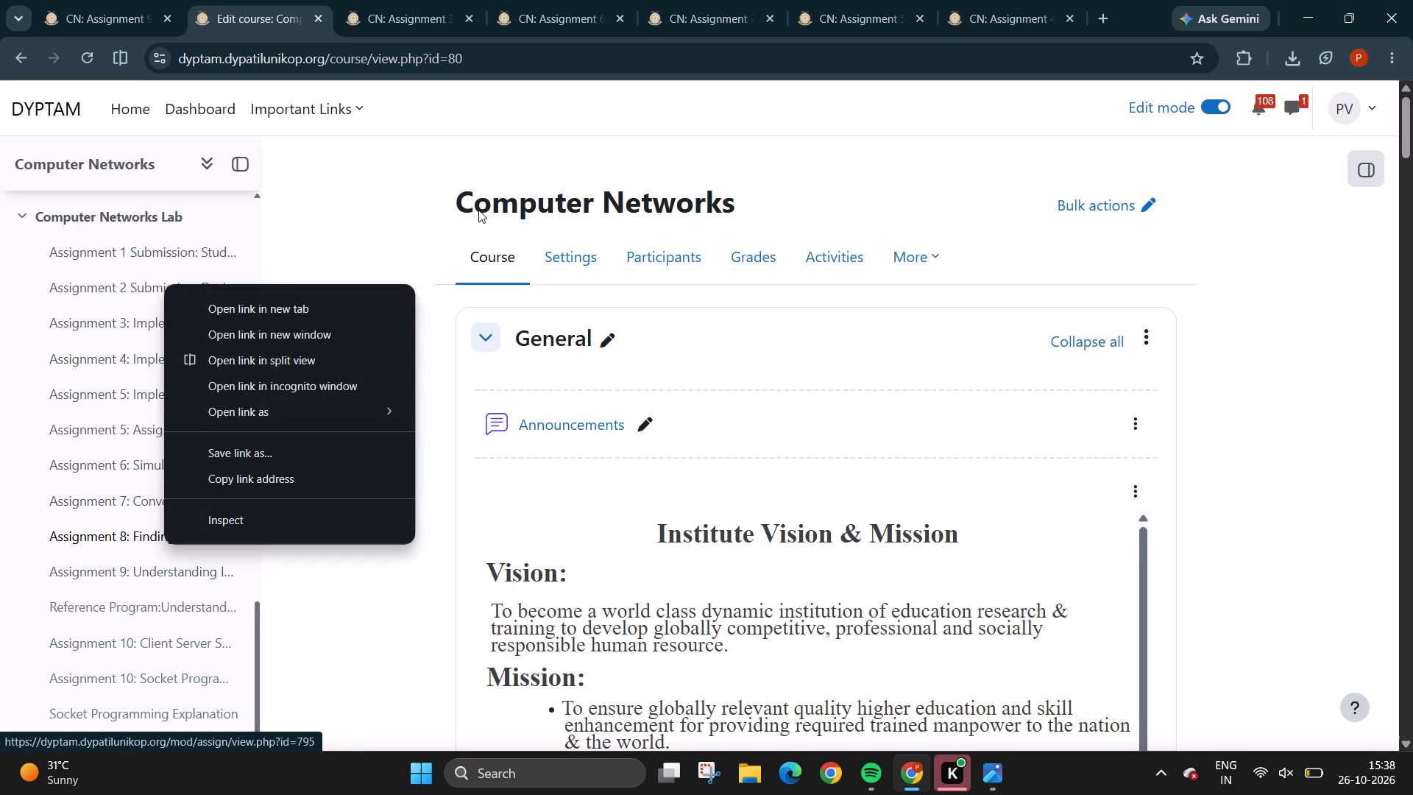
left_click(425, 188)
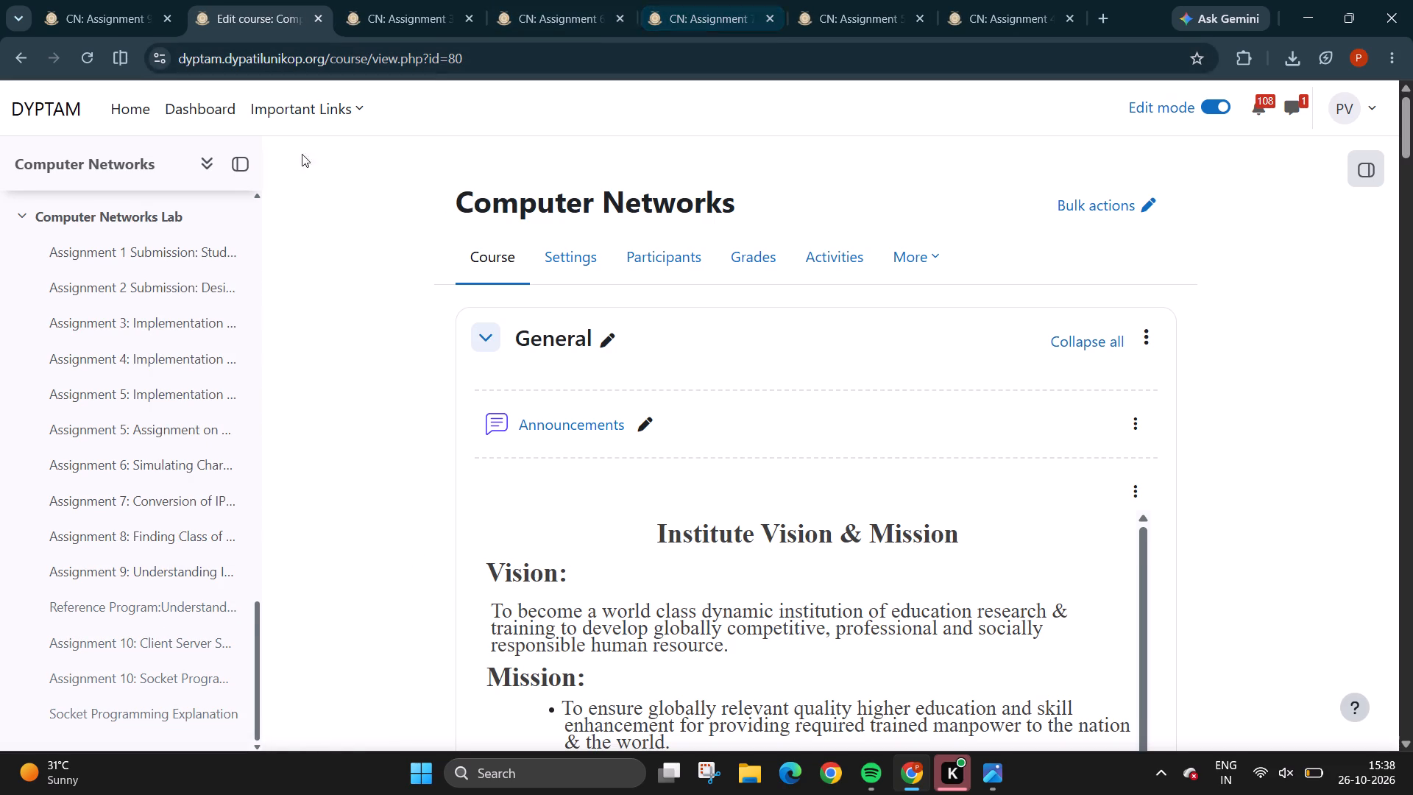
right_click(165, 474)
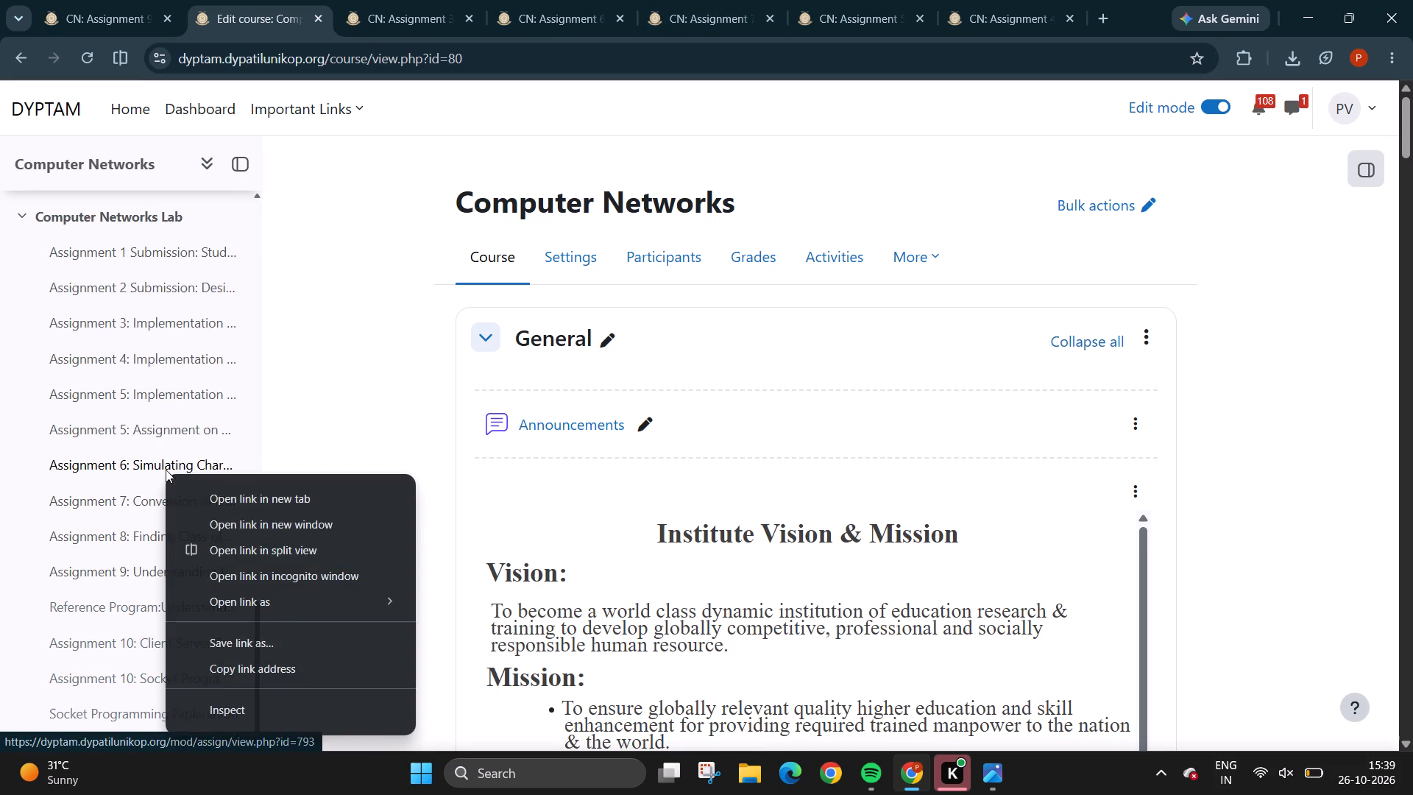
left_click(213, 493)
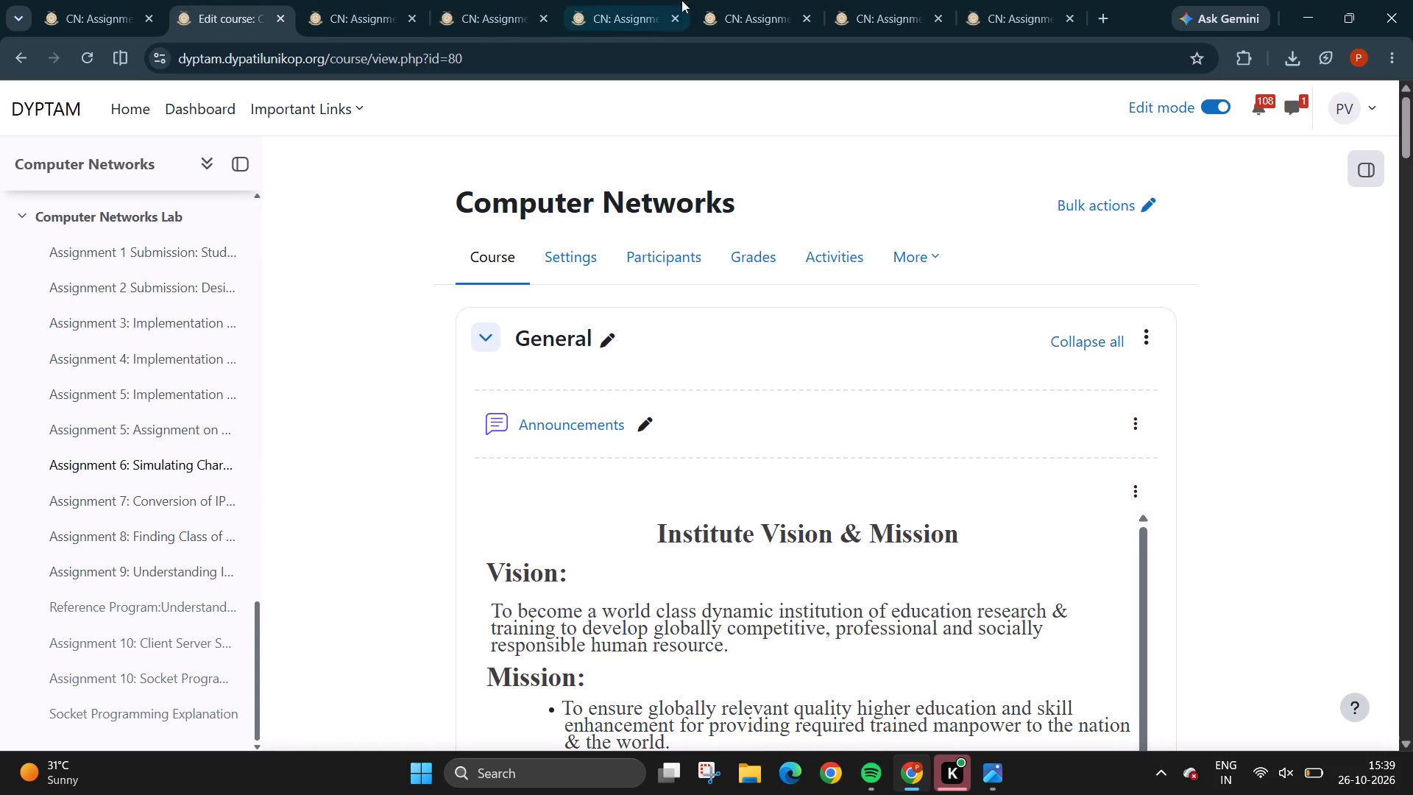
Look through the open tabs for Assignments 4, 5, 7, 6 and 3 to check their loaded pages.
left_click_drag(1002, 1, 1004, 8)
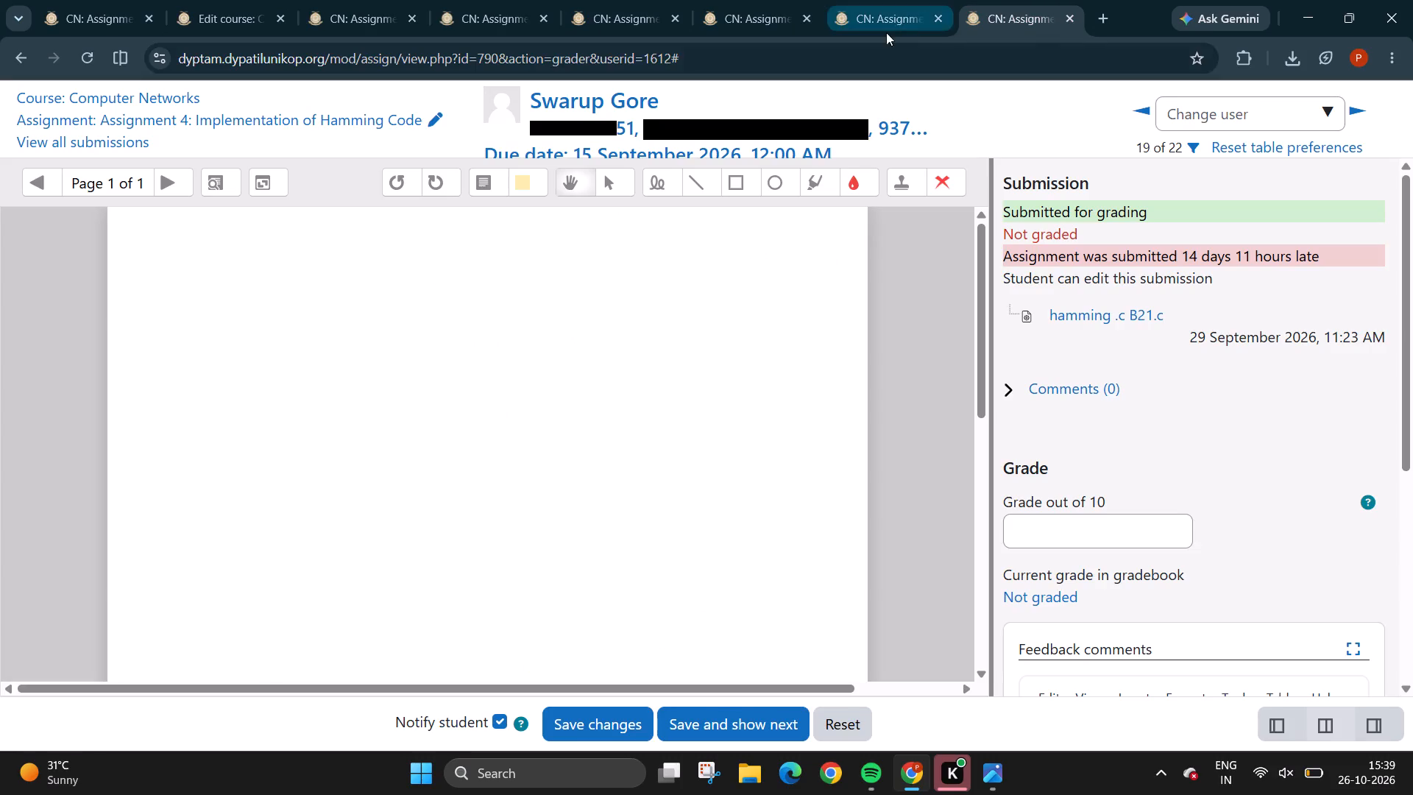
left_click(875, 0)
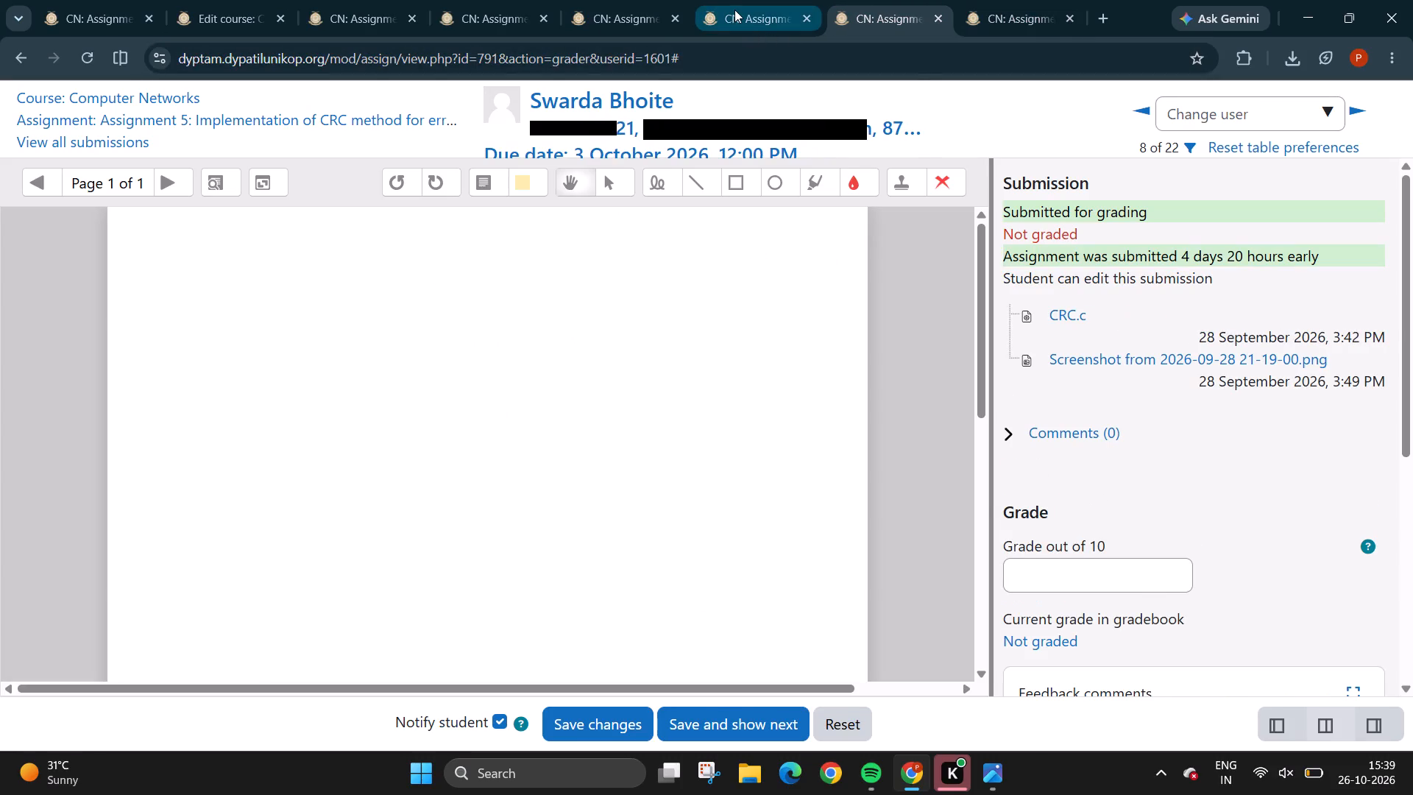
left_click(734, 8)
left_click(611, 0)
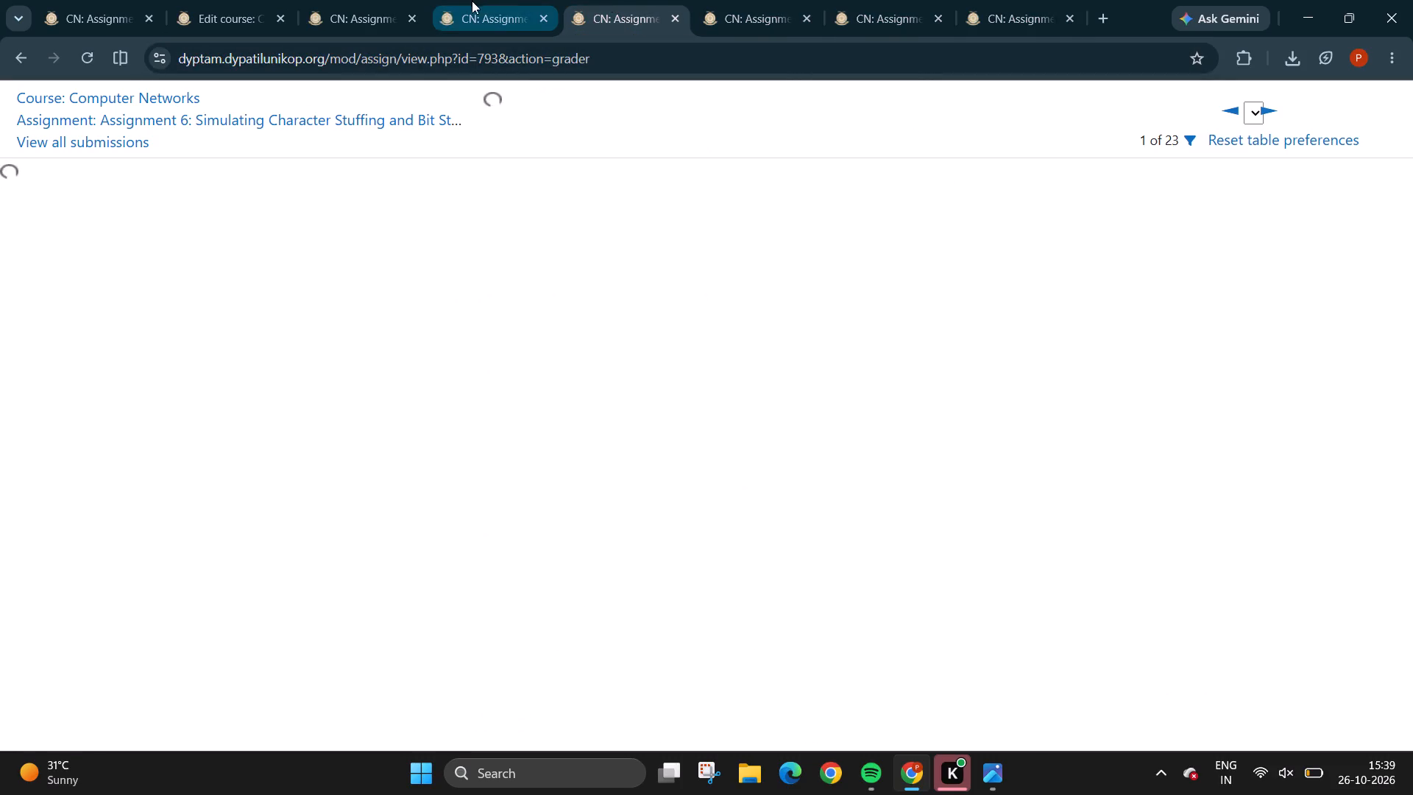
left_click(465, 0)
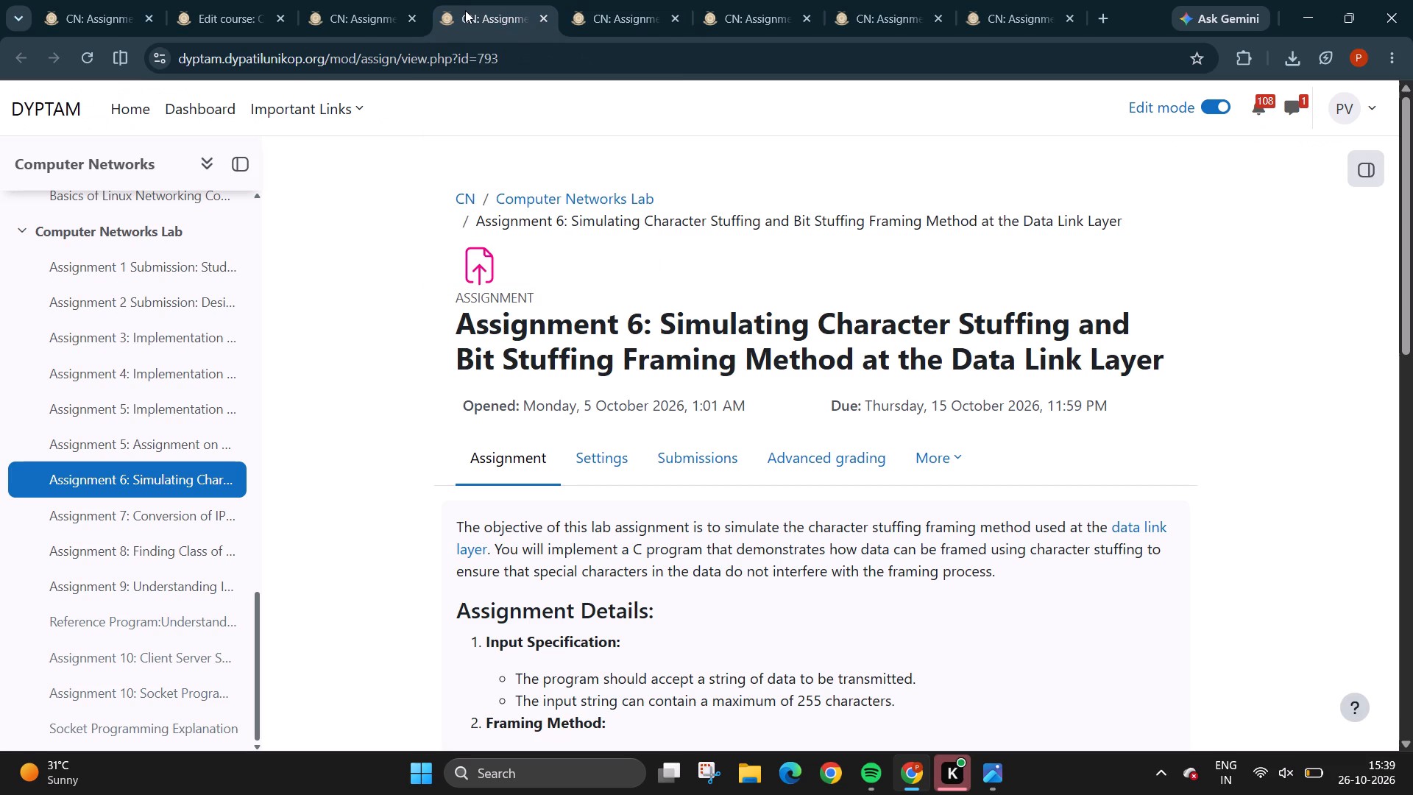
left_click(370, 6)
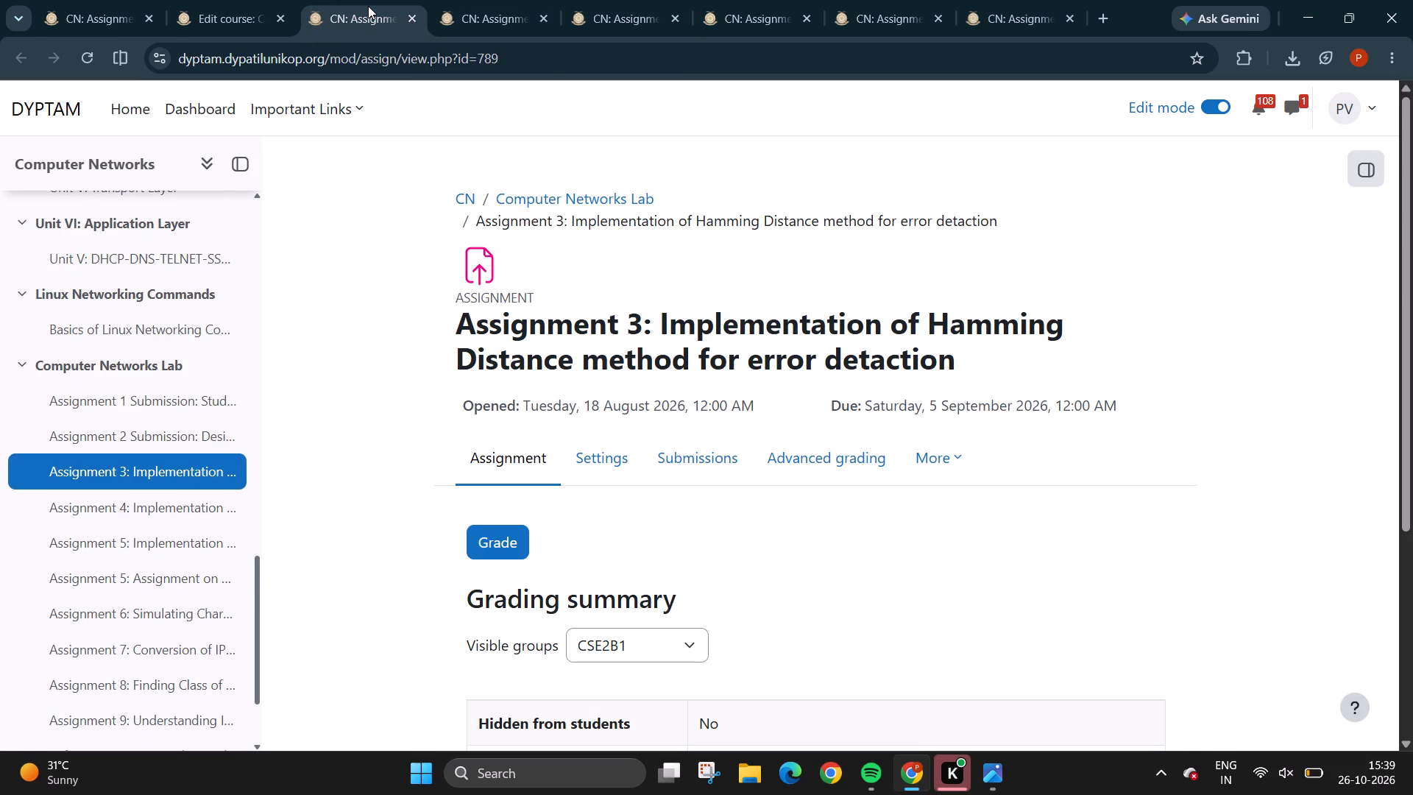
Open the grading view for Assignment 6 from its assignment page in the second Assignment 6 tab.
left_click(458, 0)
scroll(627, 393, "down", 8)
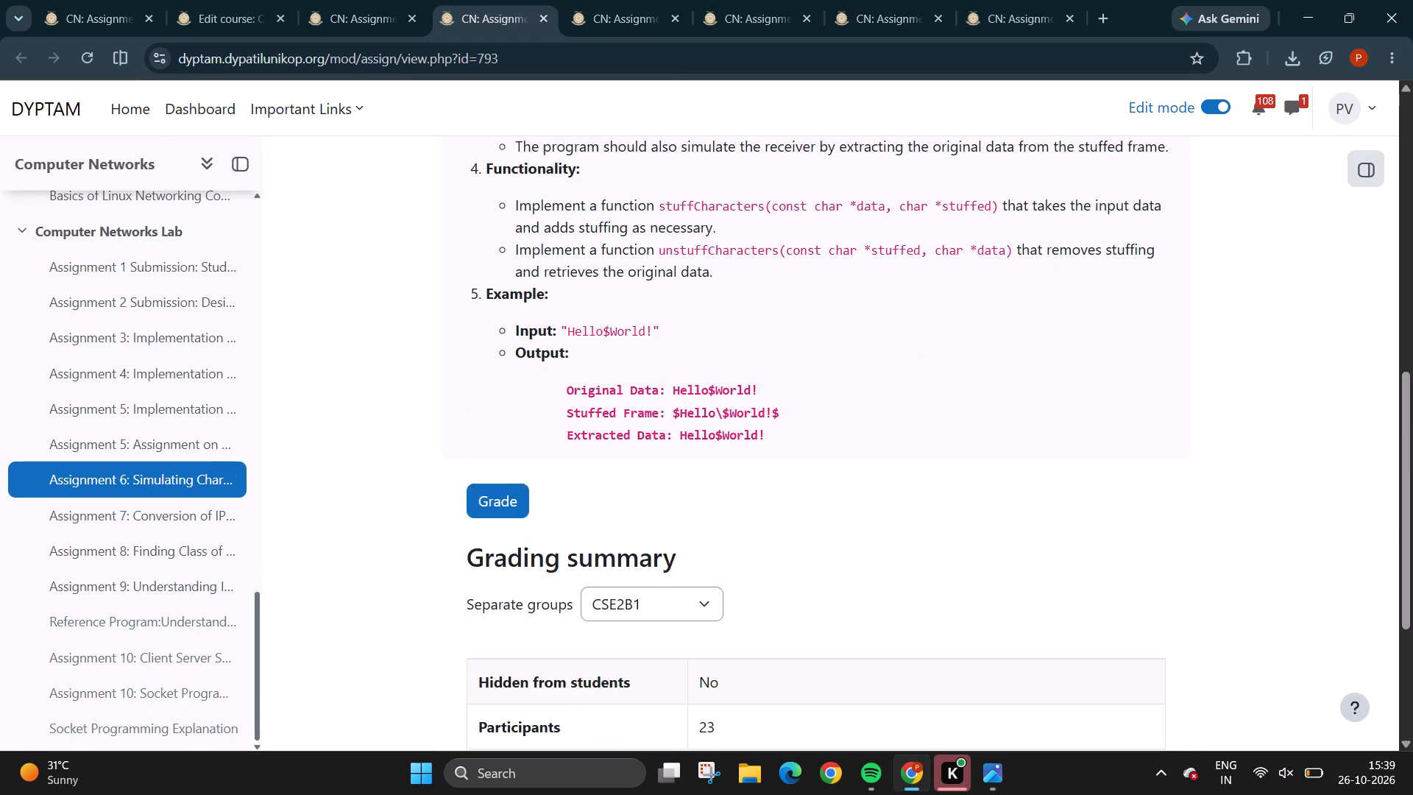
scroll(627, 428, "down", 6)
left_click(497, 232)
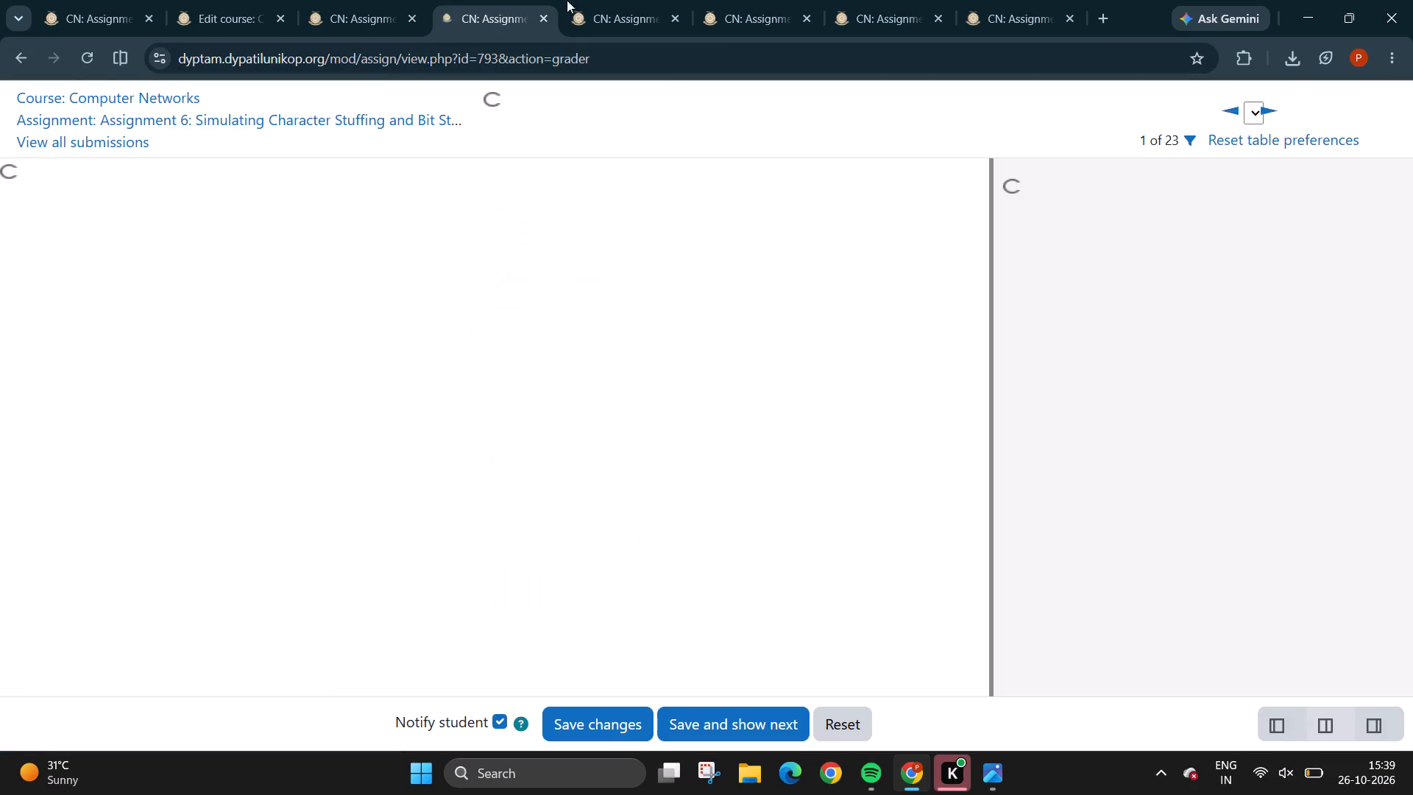
Close the duplicate Assignment 6 tab and return to the remaining Assignment 6 grading view.
left_click(596, 0)
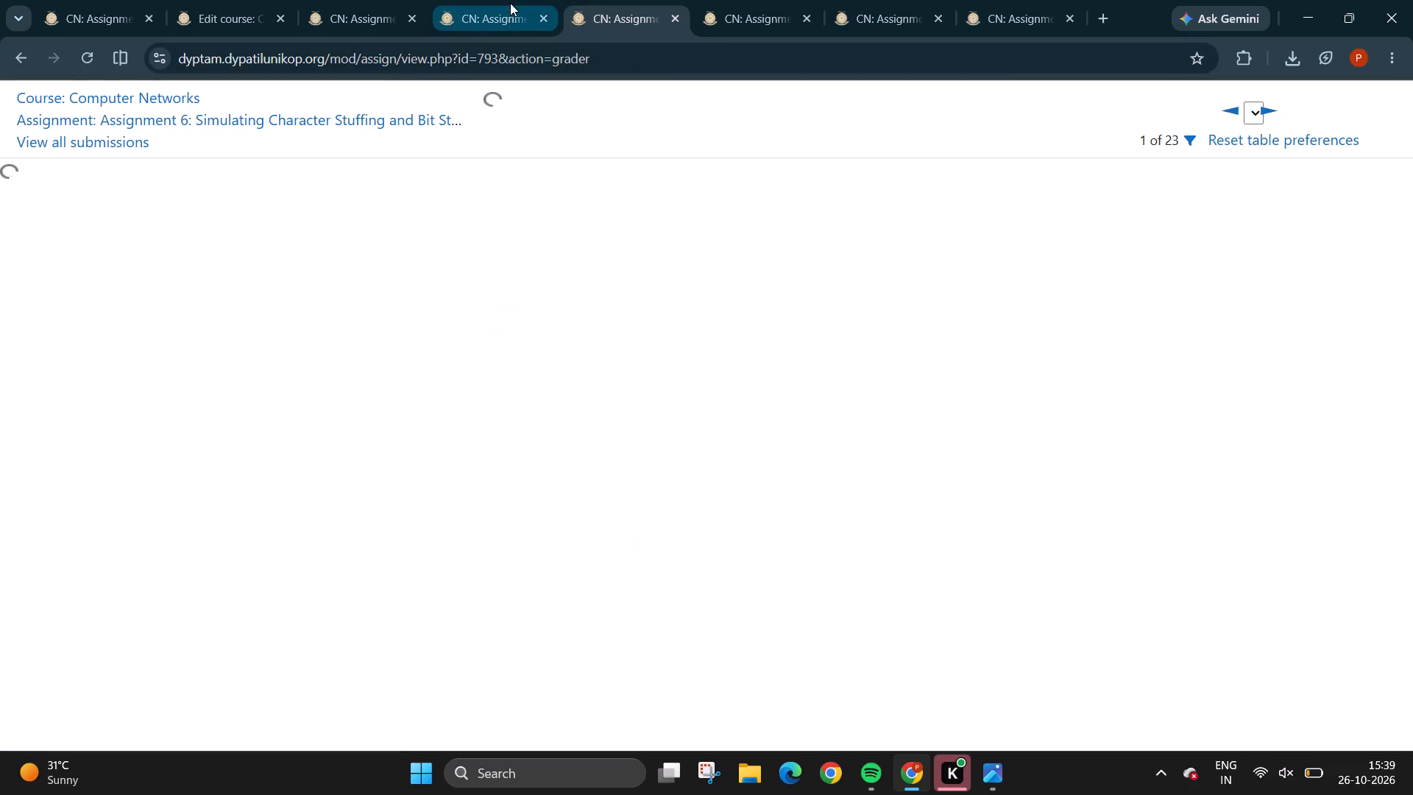
left_click(540, 15)
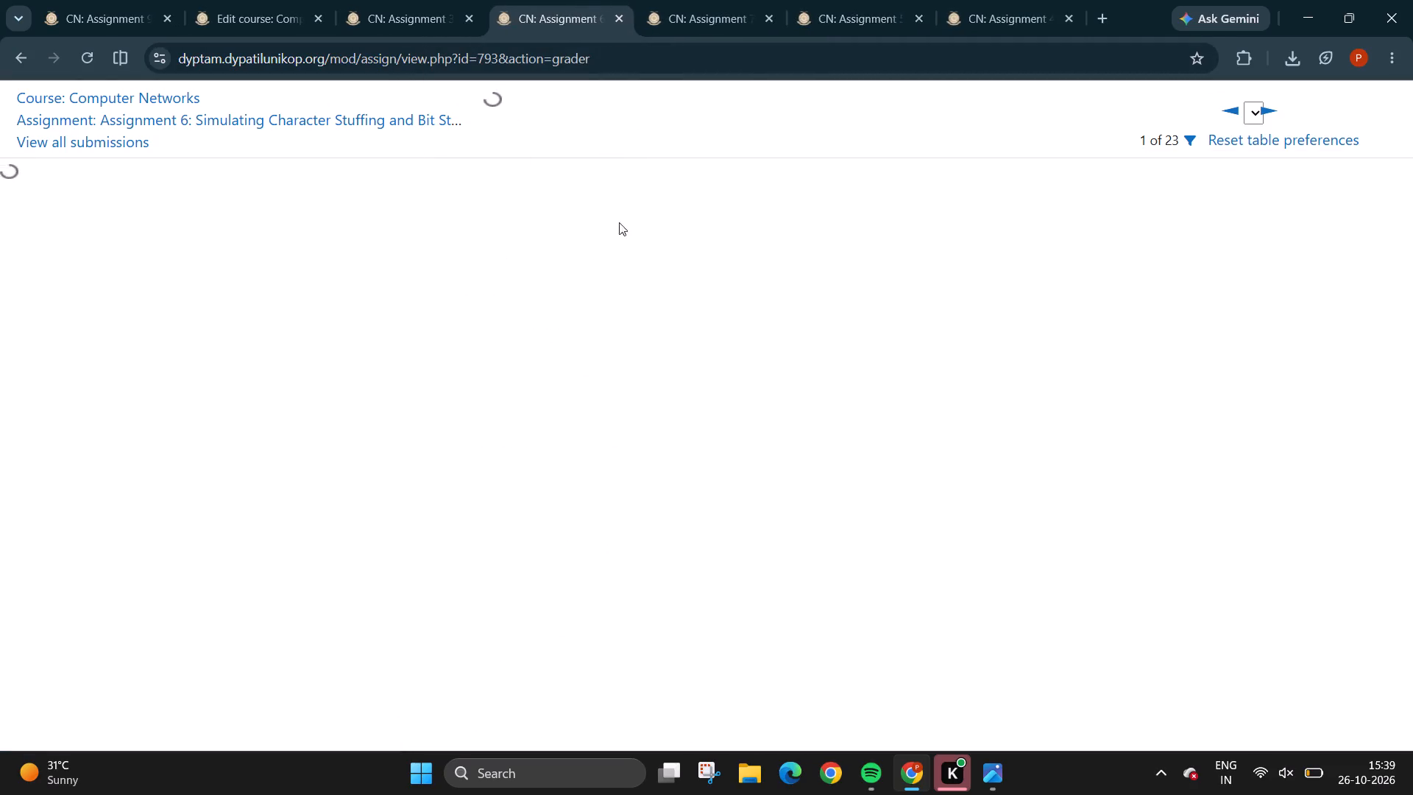
left_click(667, 0)
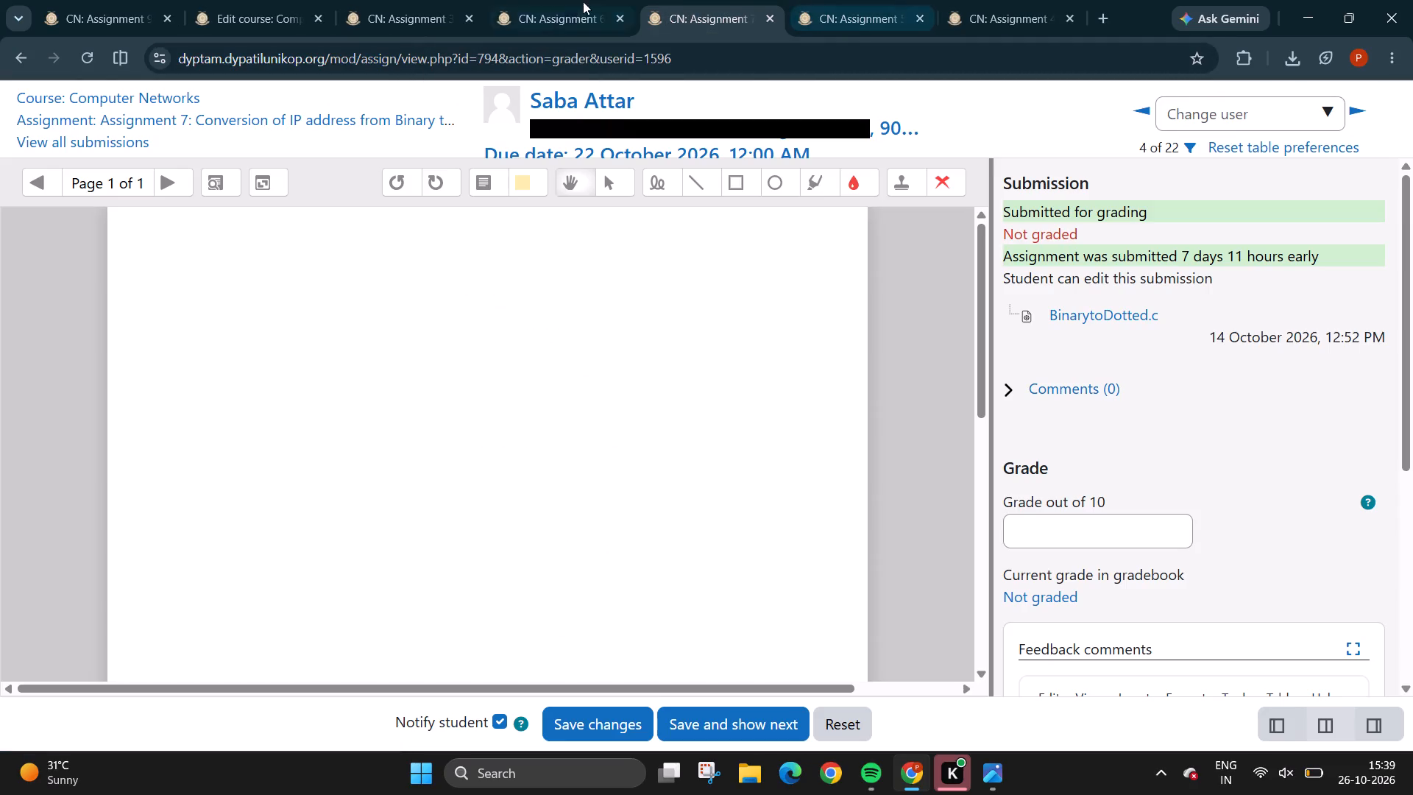
left_click(570, 1)
Switch the Assignment 9 grading view to the first asterisk-marked student in the user list, checking Assignment 6 while it loads.
left_click(95, 8)
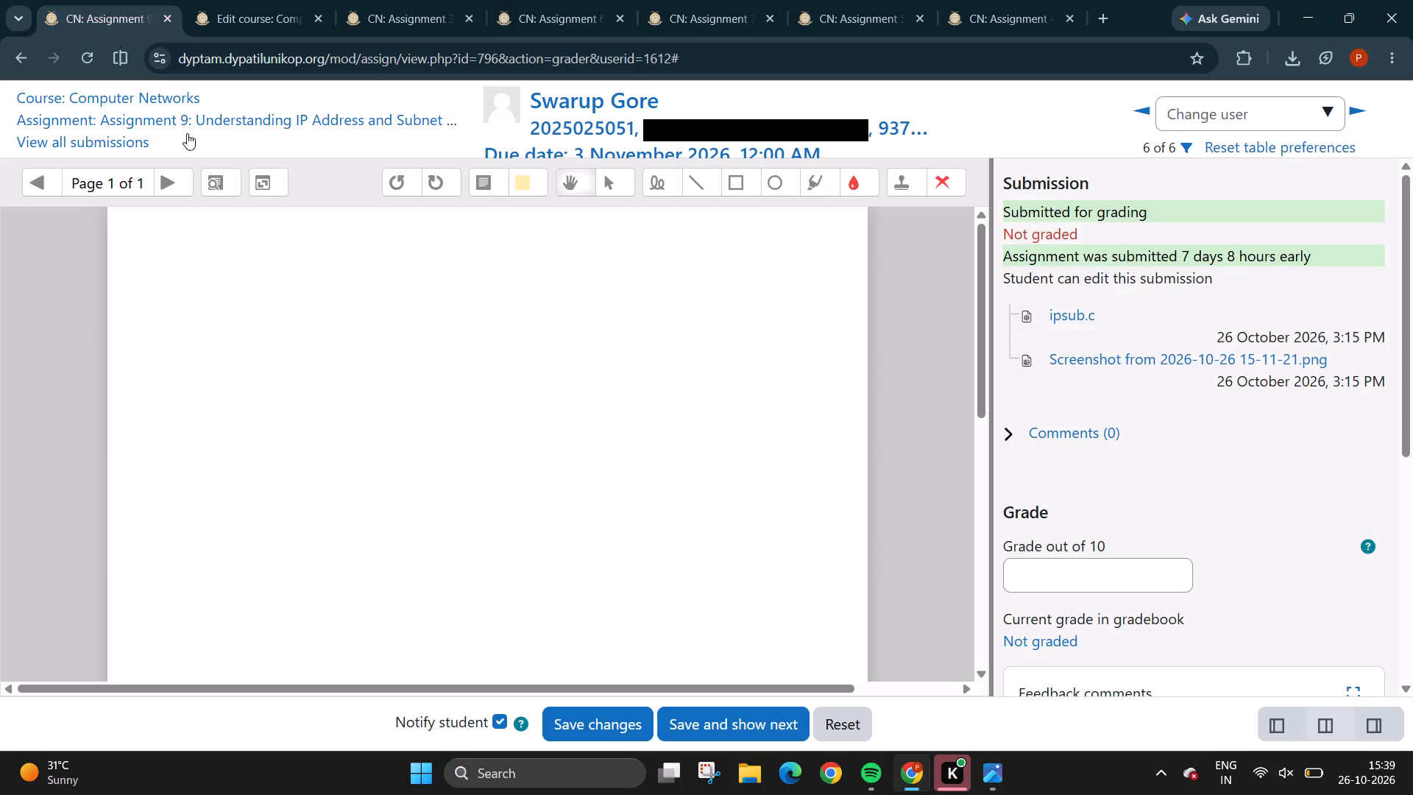
left_click(1209, 105)
left_click(1329, 107)
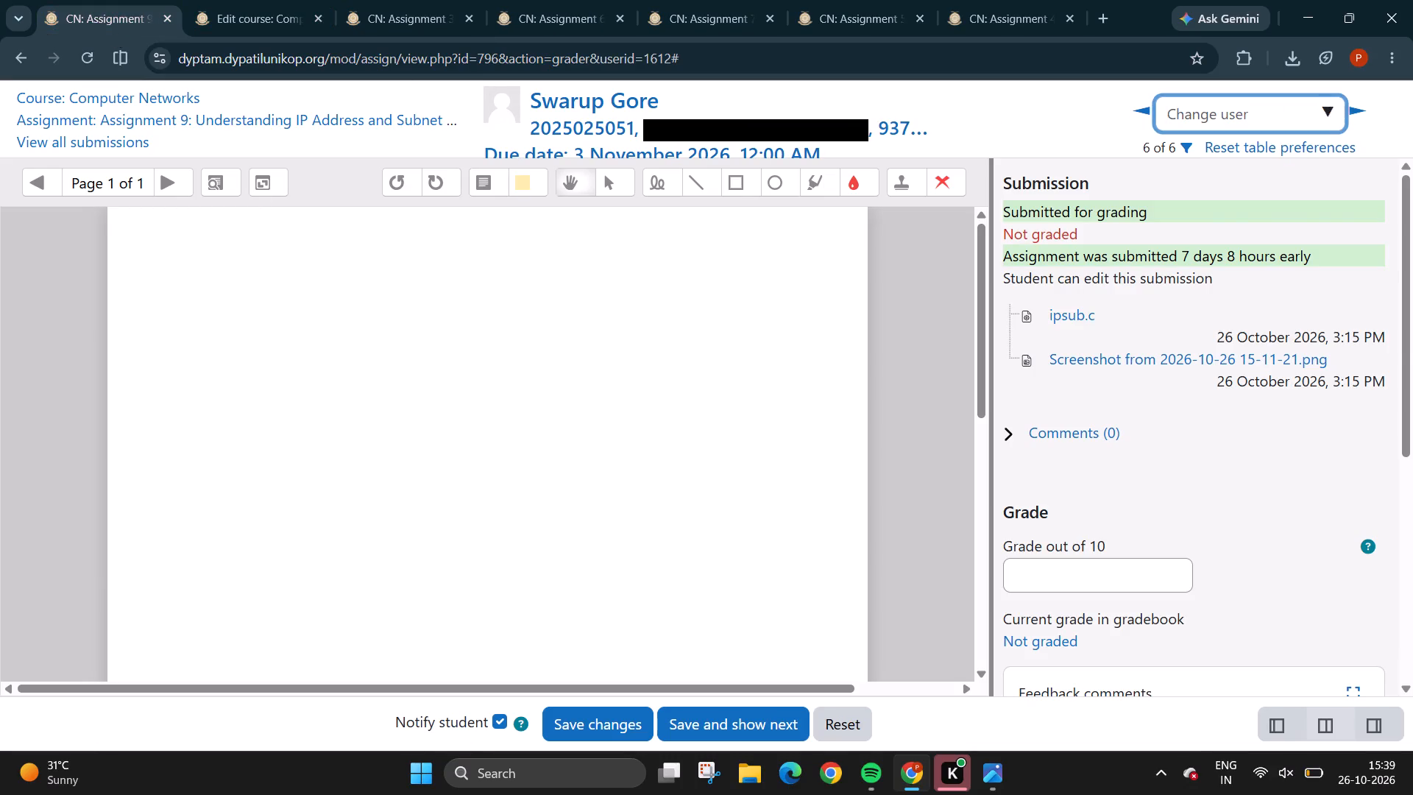
left_click(1024, 200)
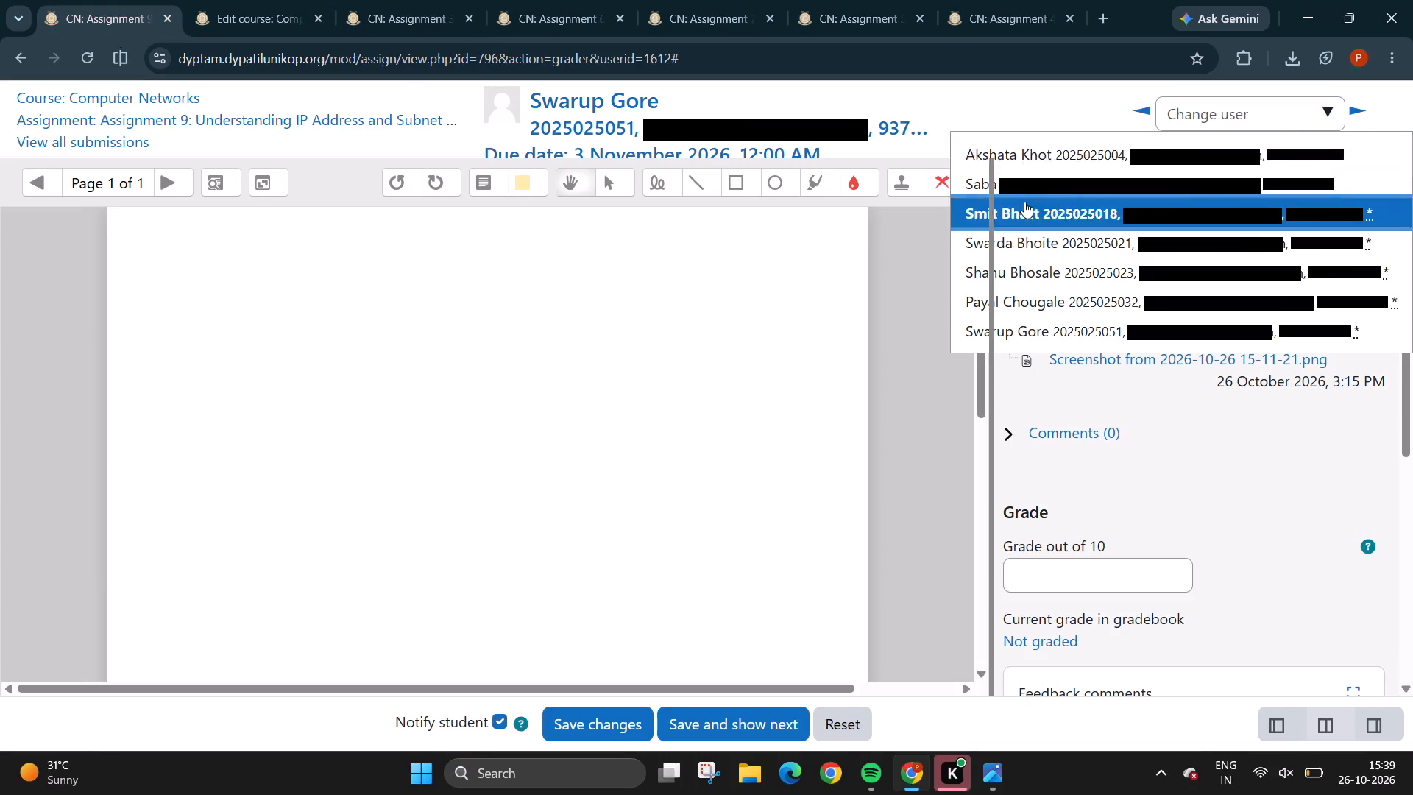
left_click(540, 0)
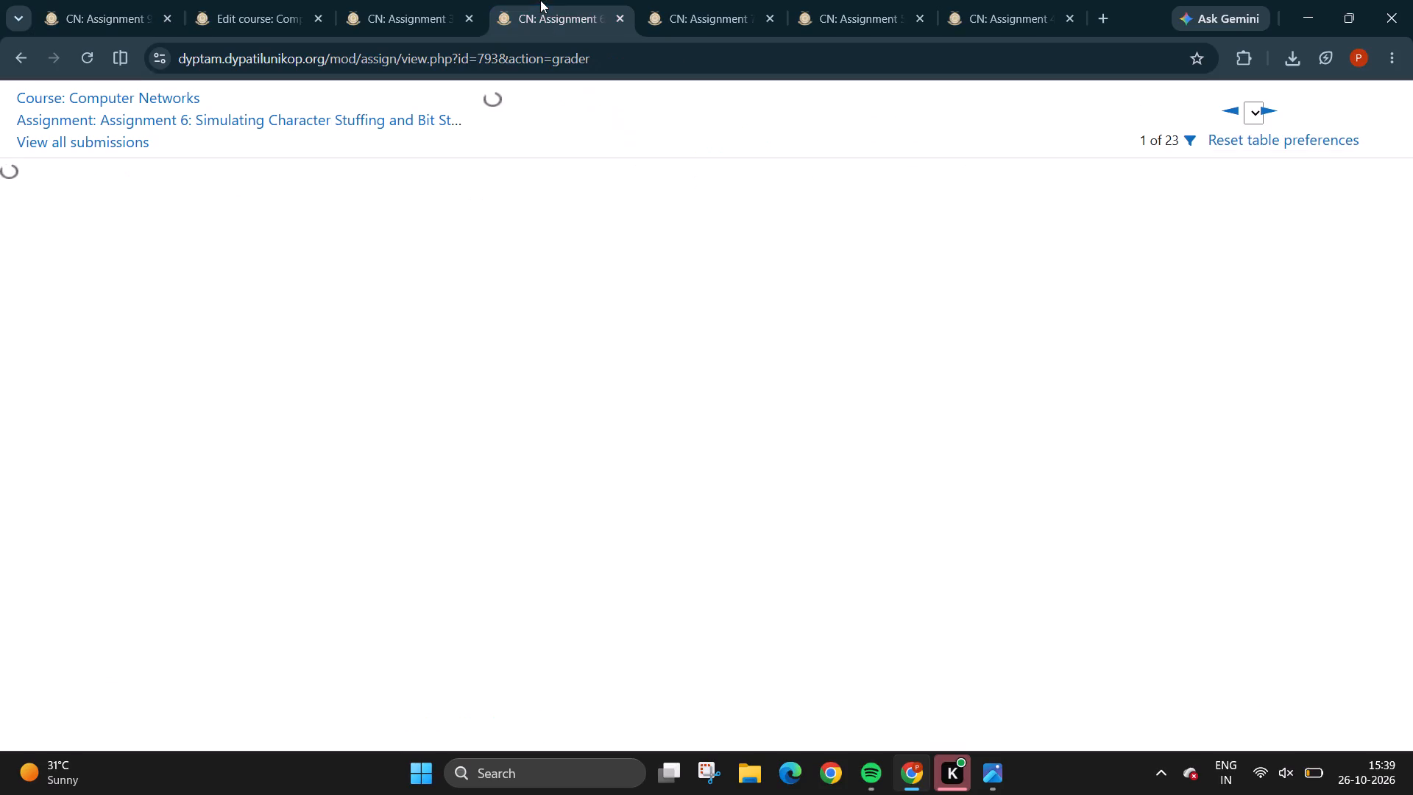
left_click(137, 0)
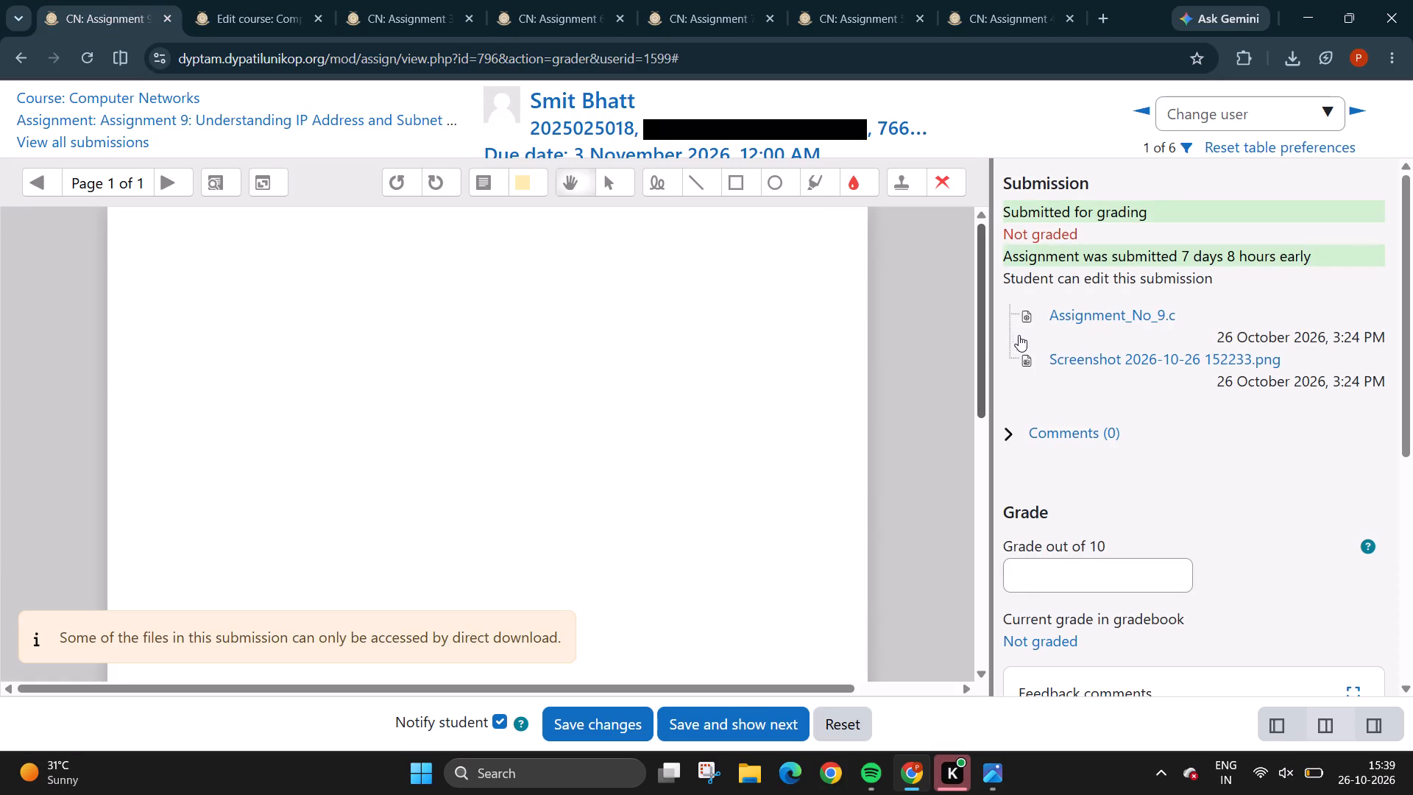
Download and open the student's Assignment 9 output screenshot and examine the network address, broadcast address and usable hosts shown.
left_click(1066, 562)
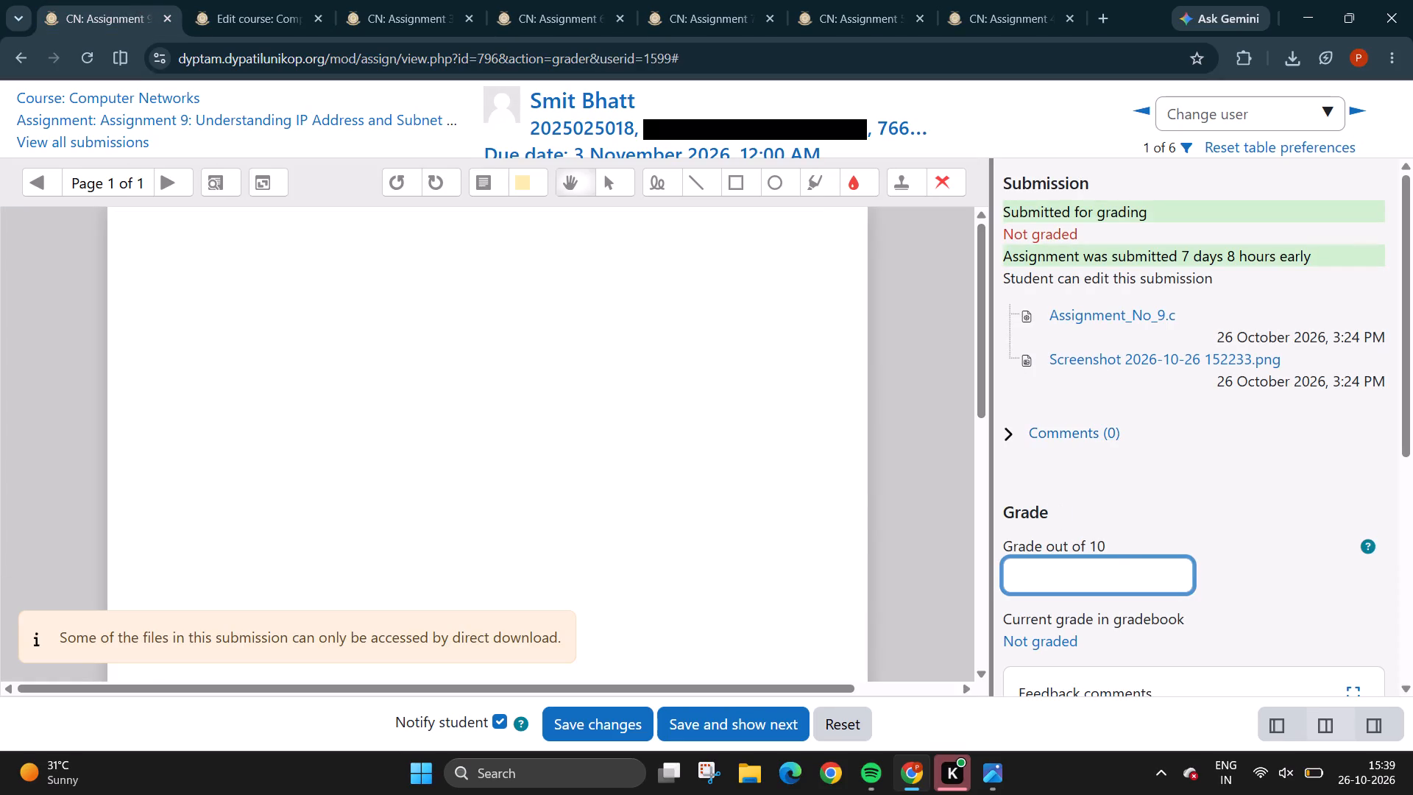
left_click(1094, 356)
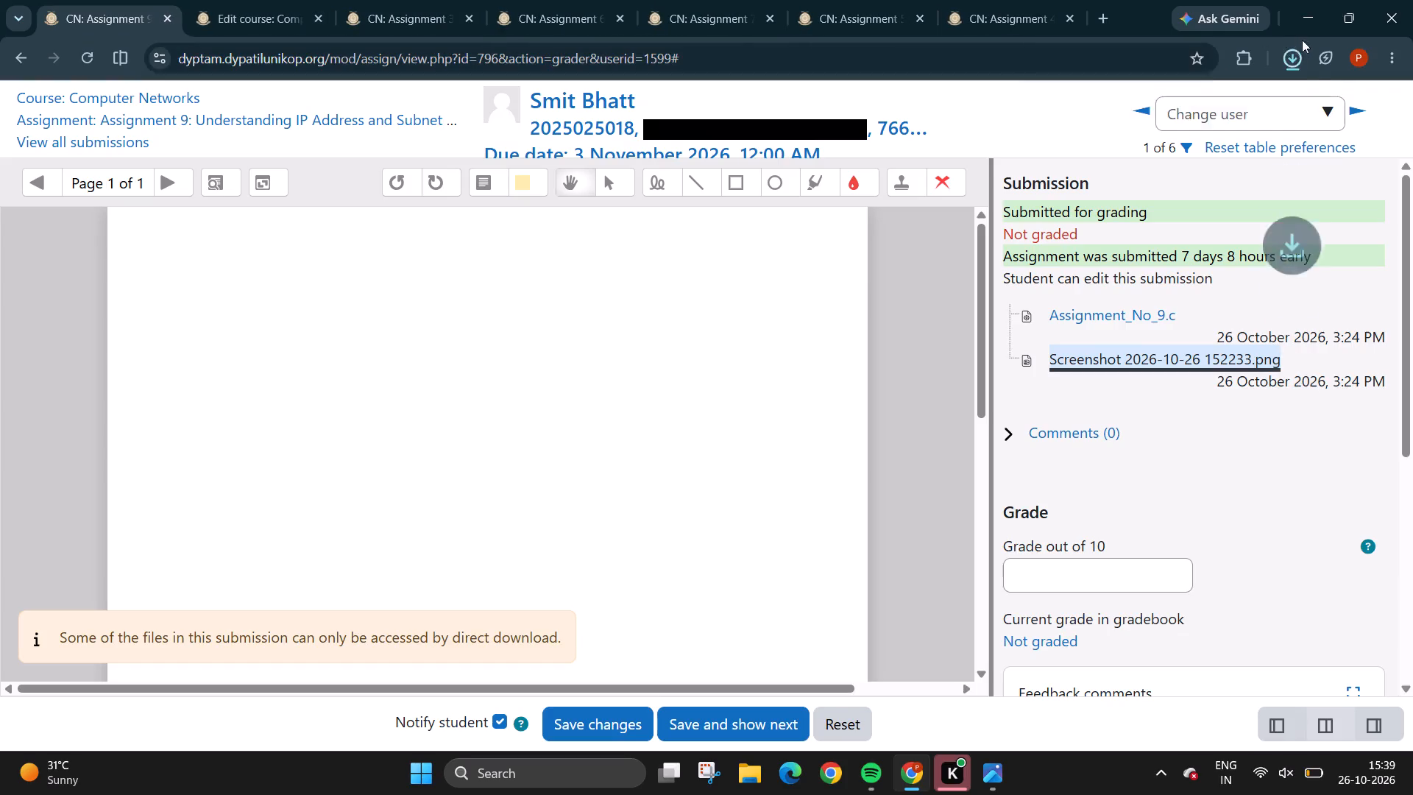
left_click(1158, 96)
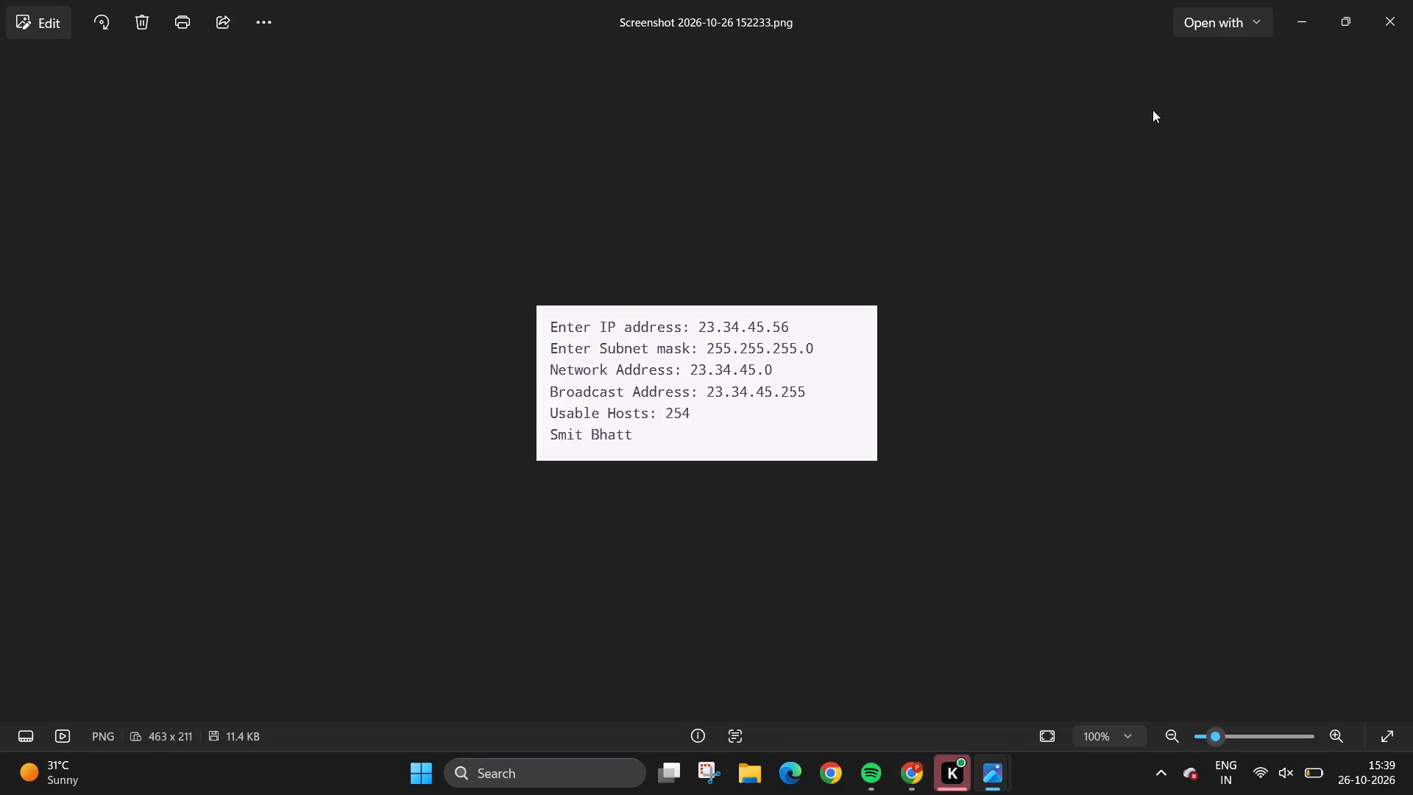
scroll(793, 380, "up", 10)
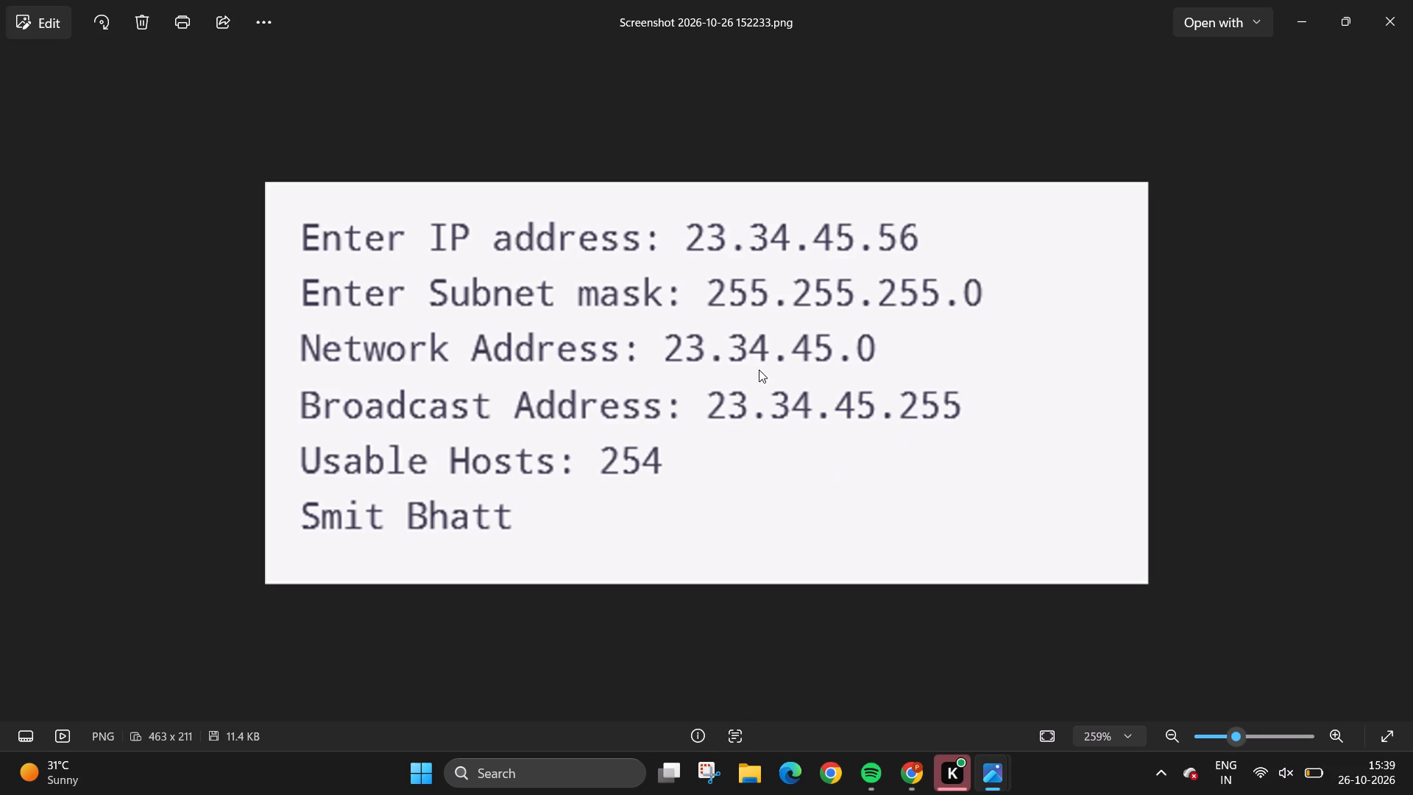
scroll(697, 390, "up", 2)
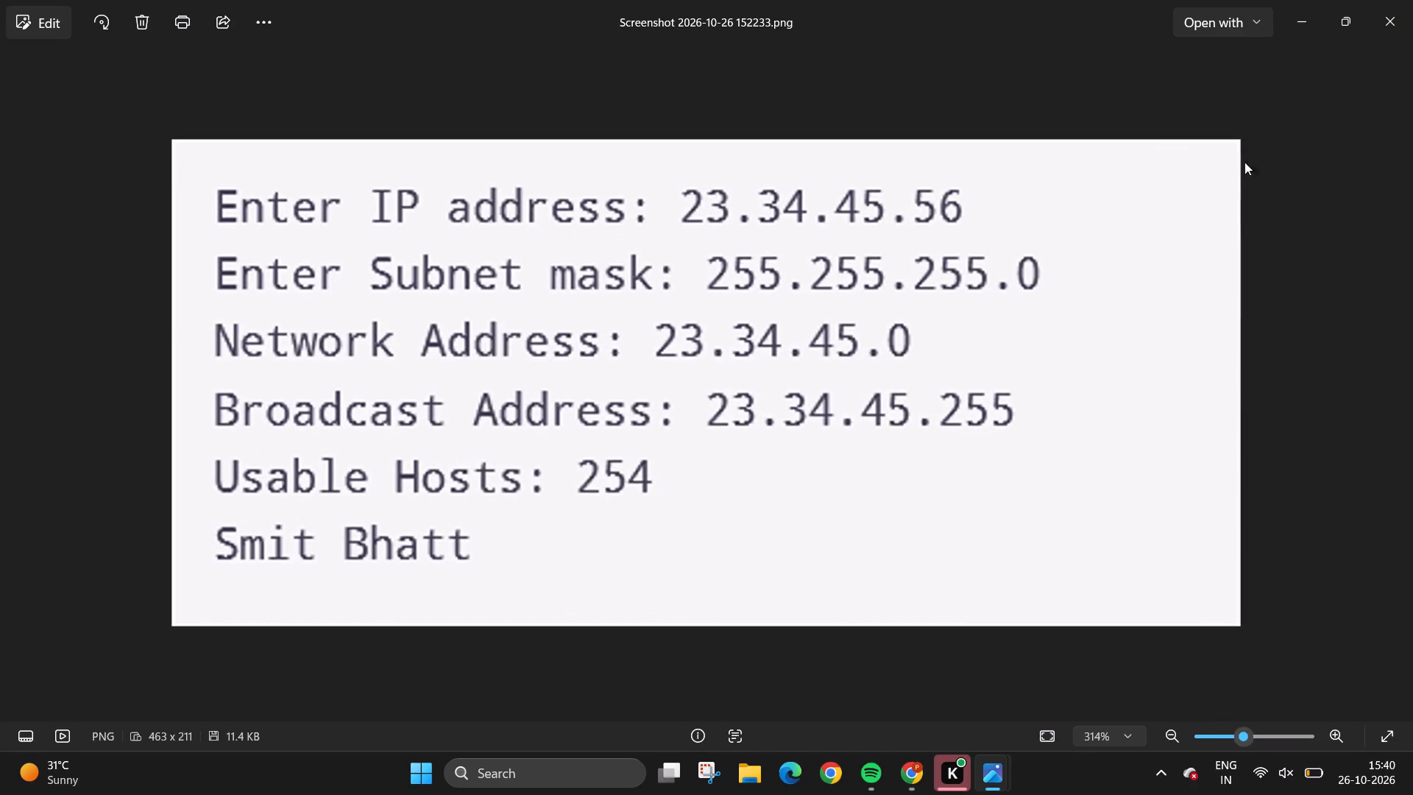
left_click(1412, 35)
Grade the student's Assignment 9 submission 10 out of 10, save it and show the next student, dismissing the battery warnings.
left_click(1094, 579)
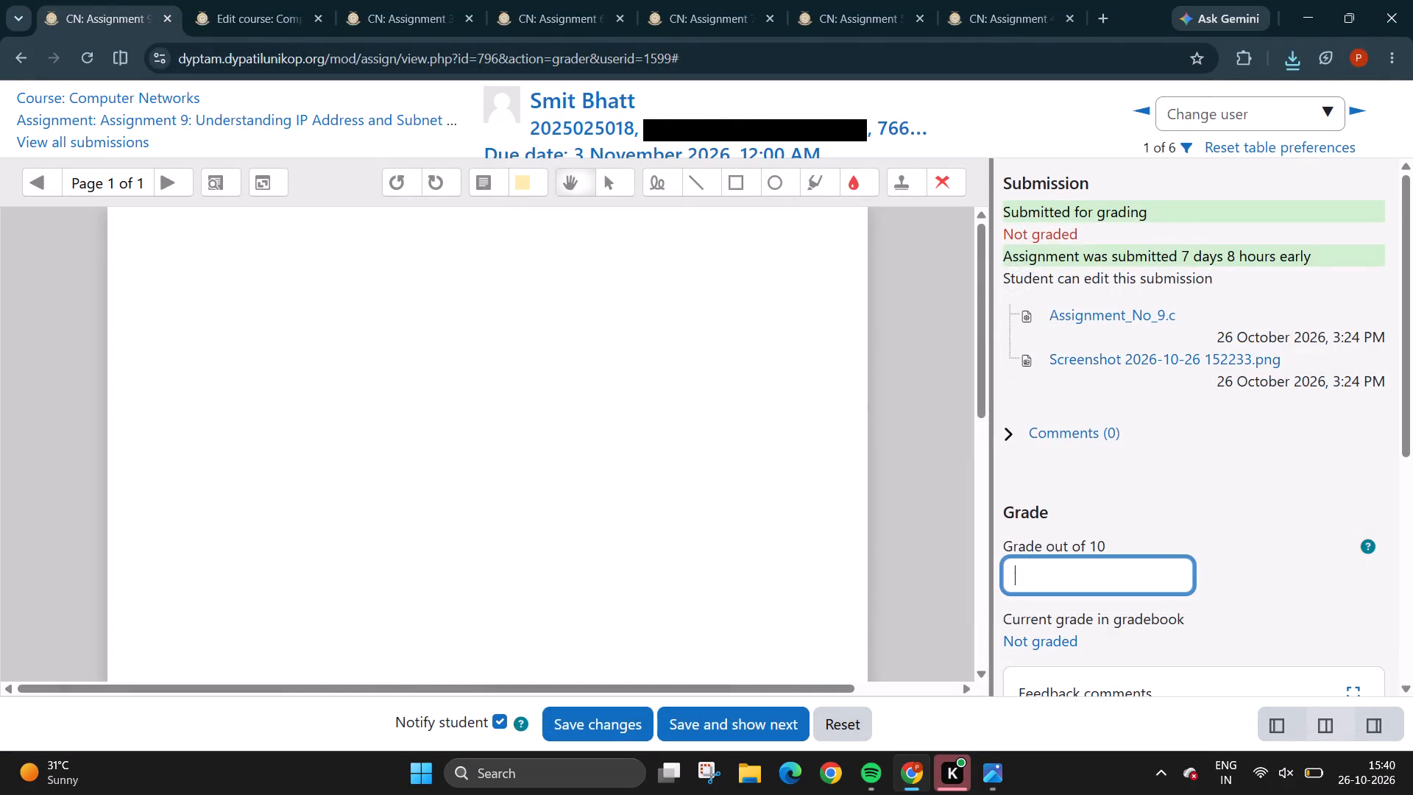
type("10")
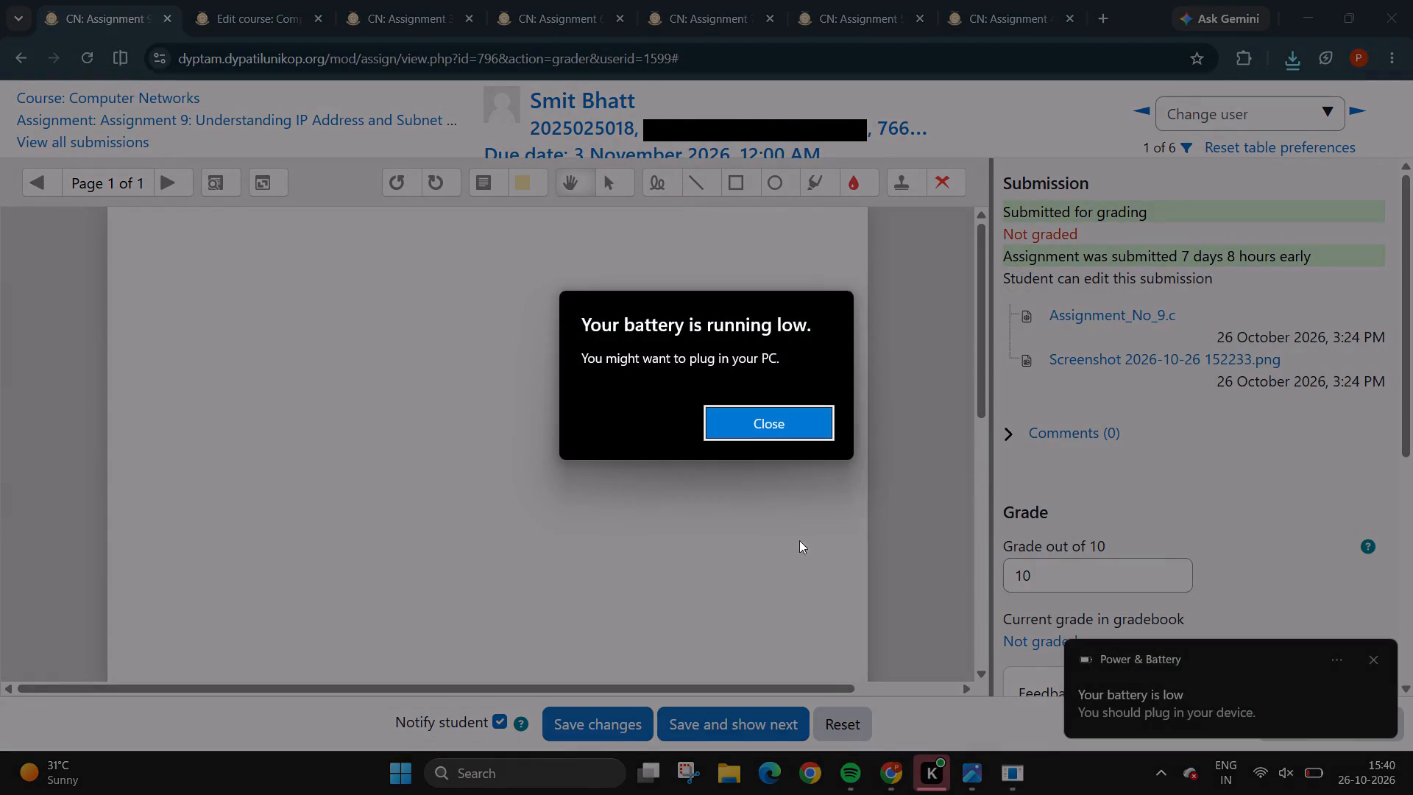
left_click(810, 417)
left_click(742, 722)
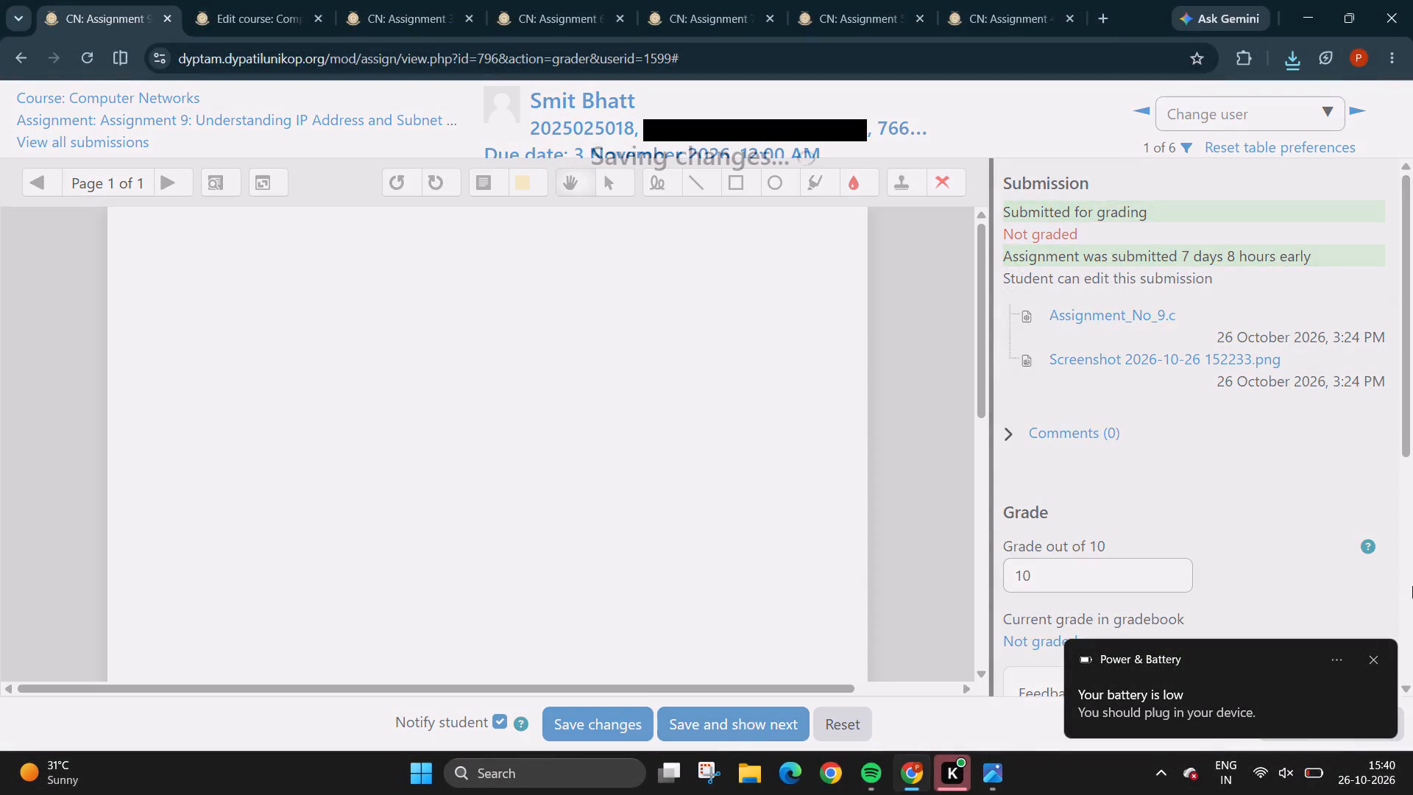
left_click(1375, 655)
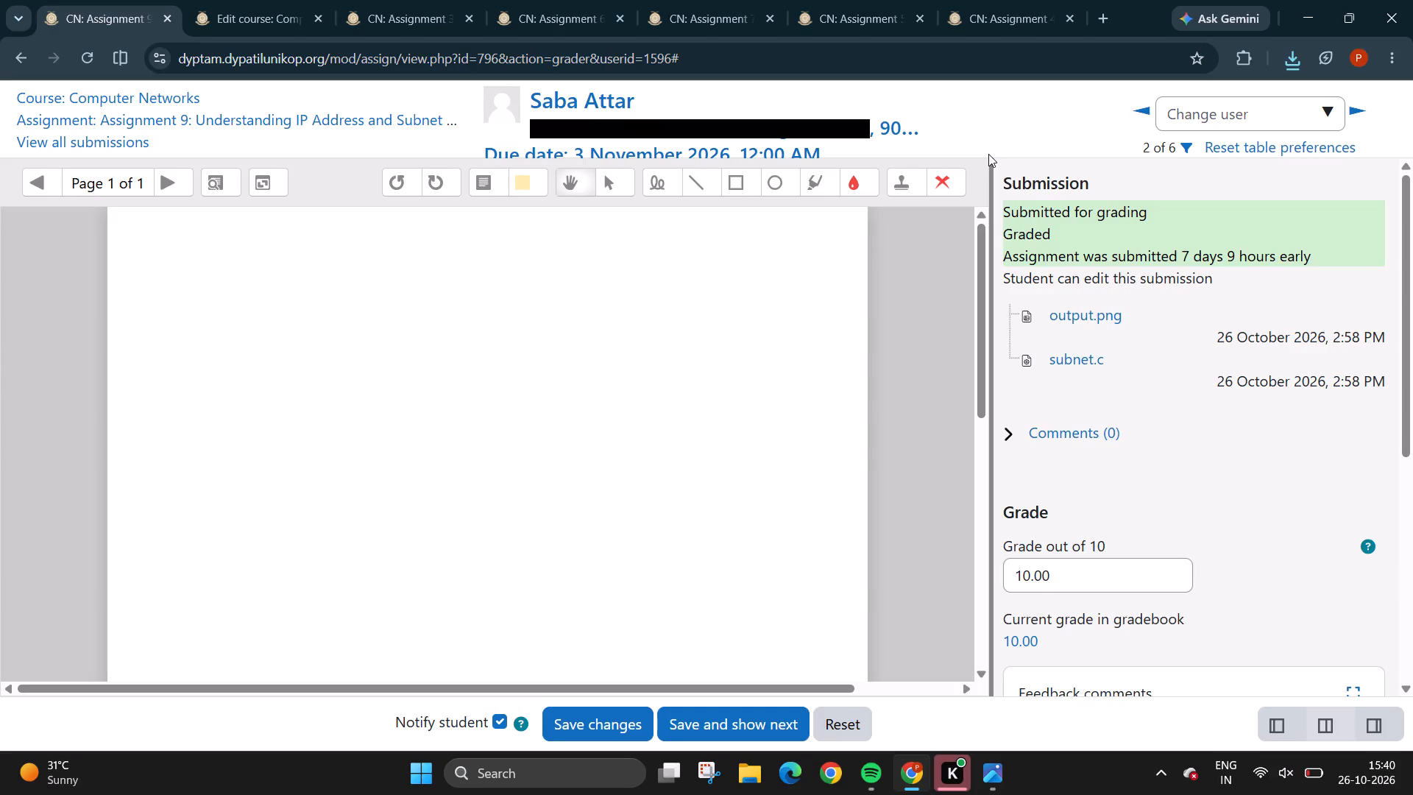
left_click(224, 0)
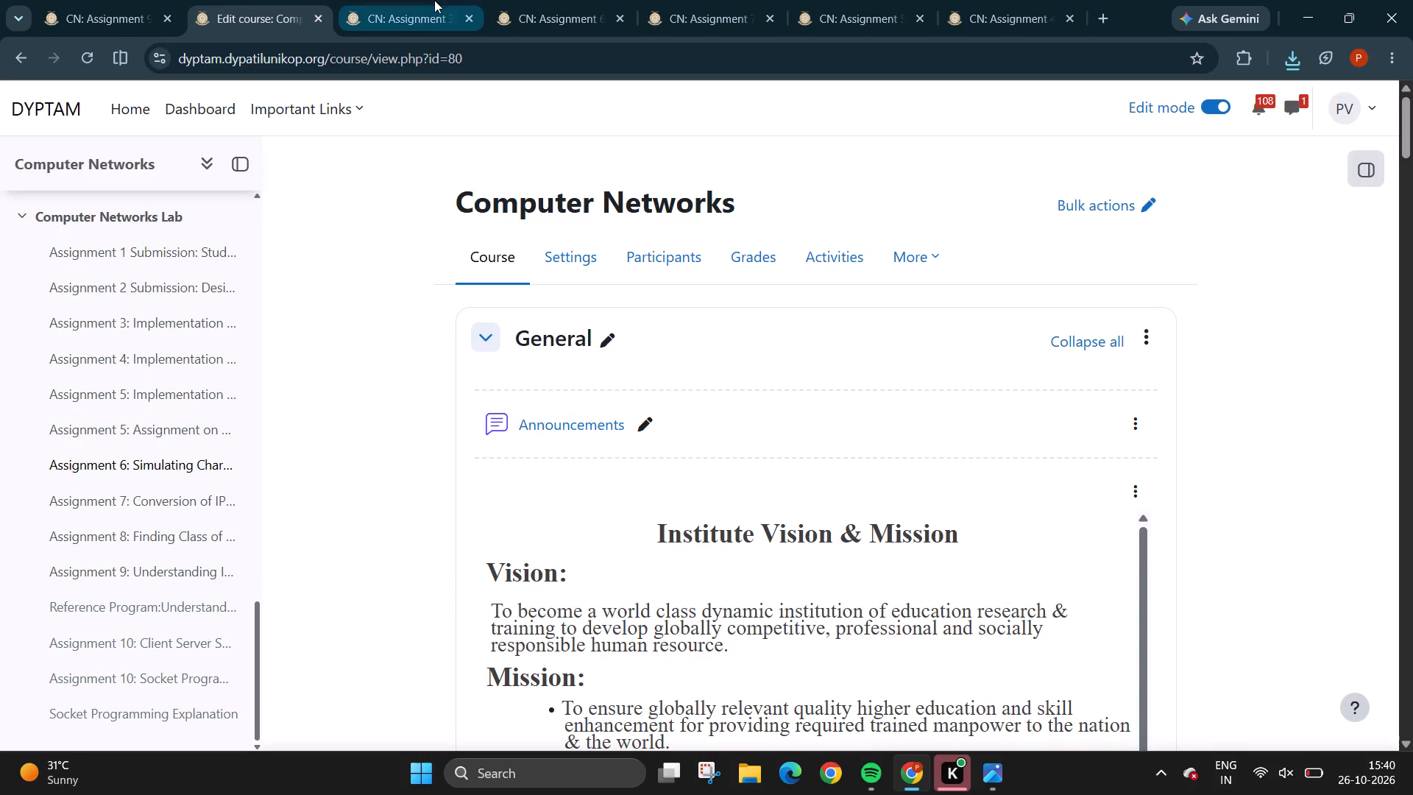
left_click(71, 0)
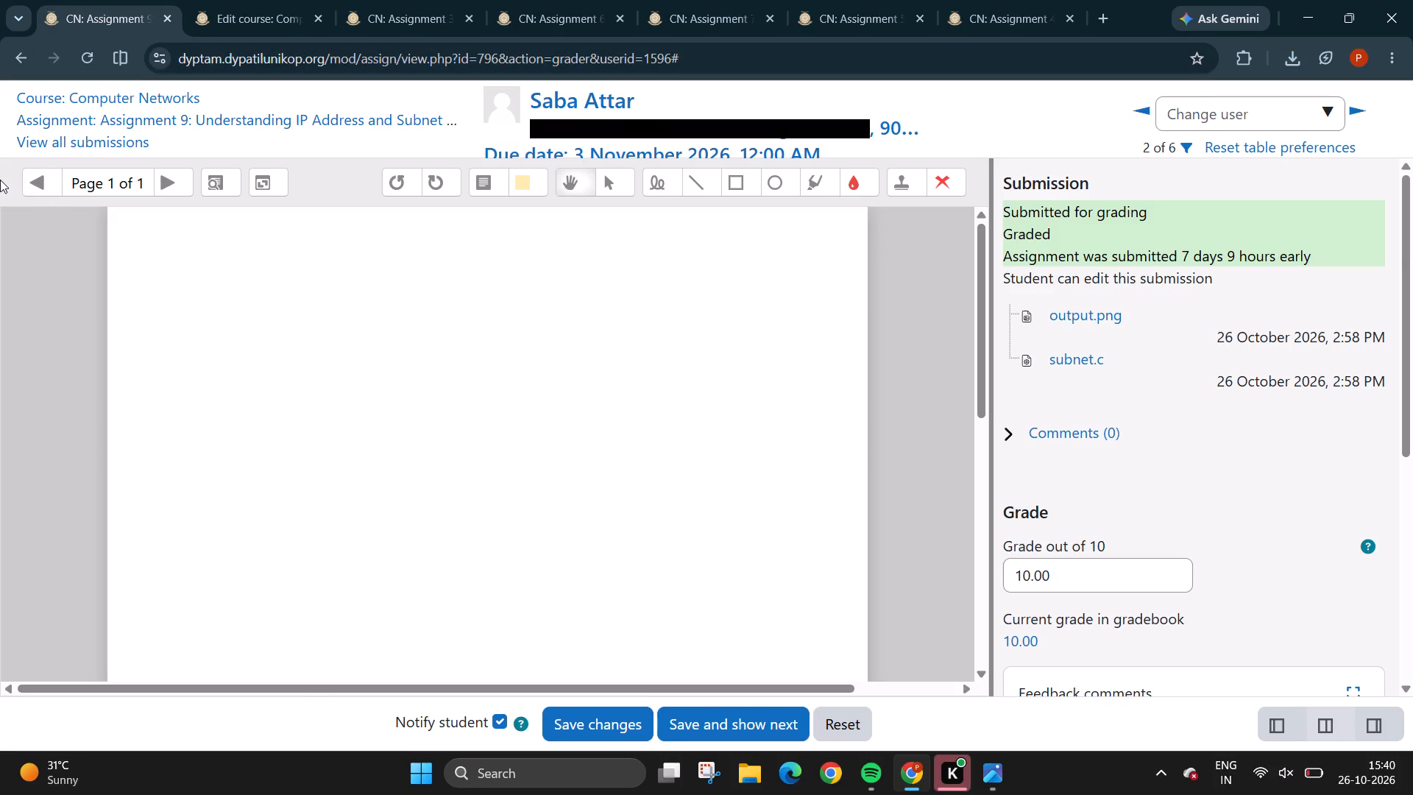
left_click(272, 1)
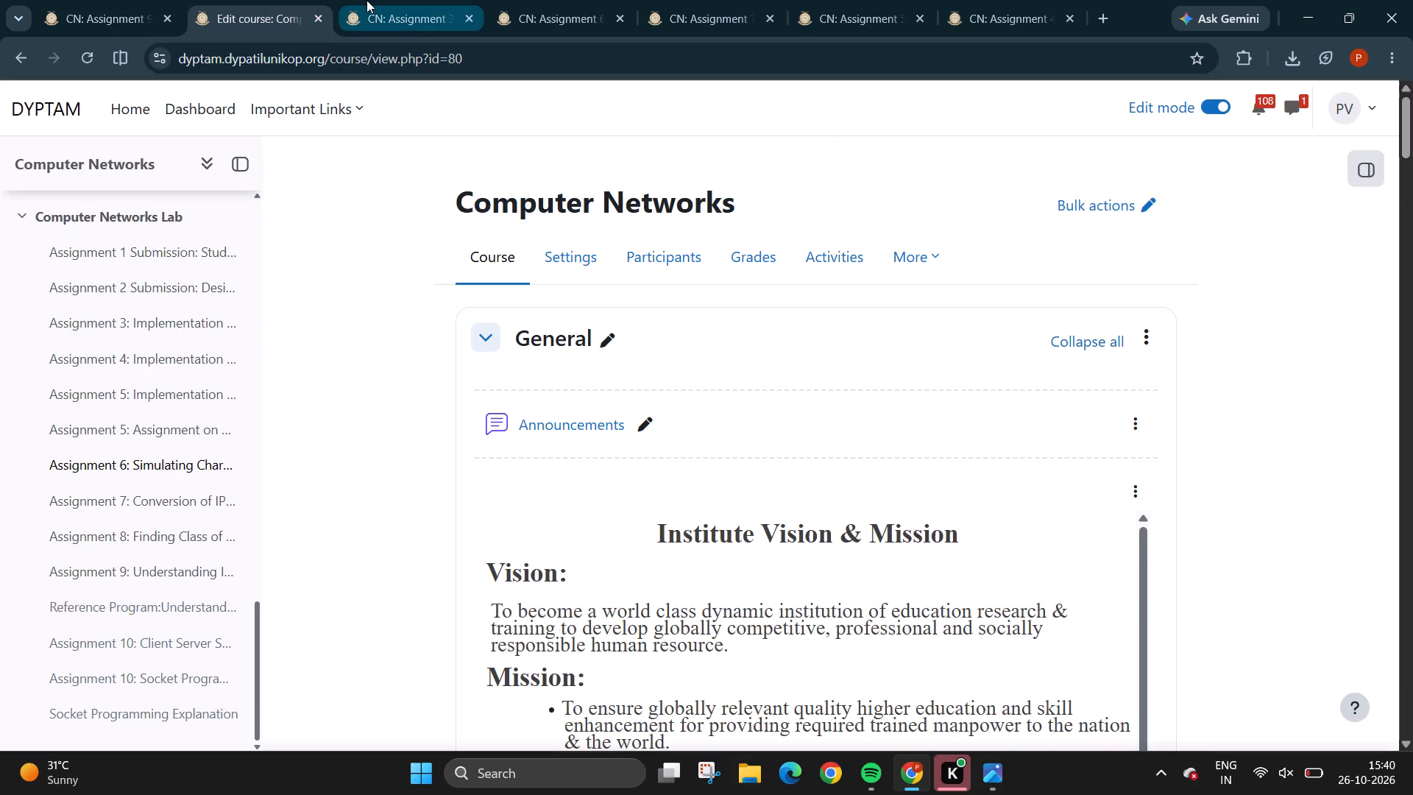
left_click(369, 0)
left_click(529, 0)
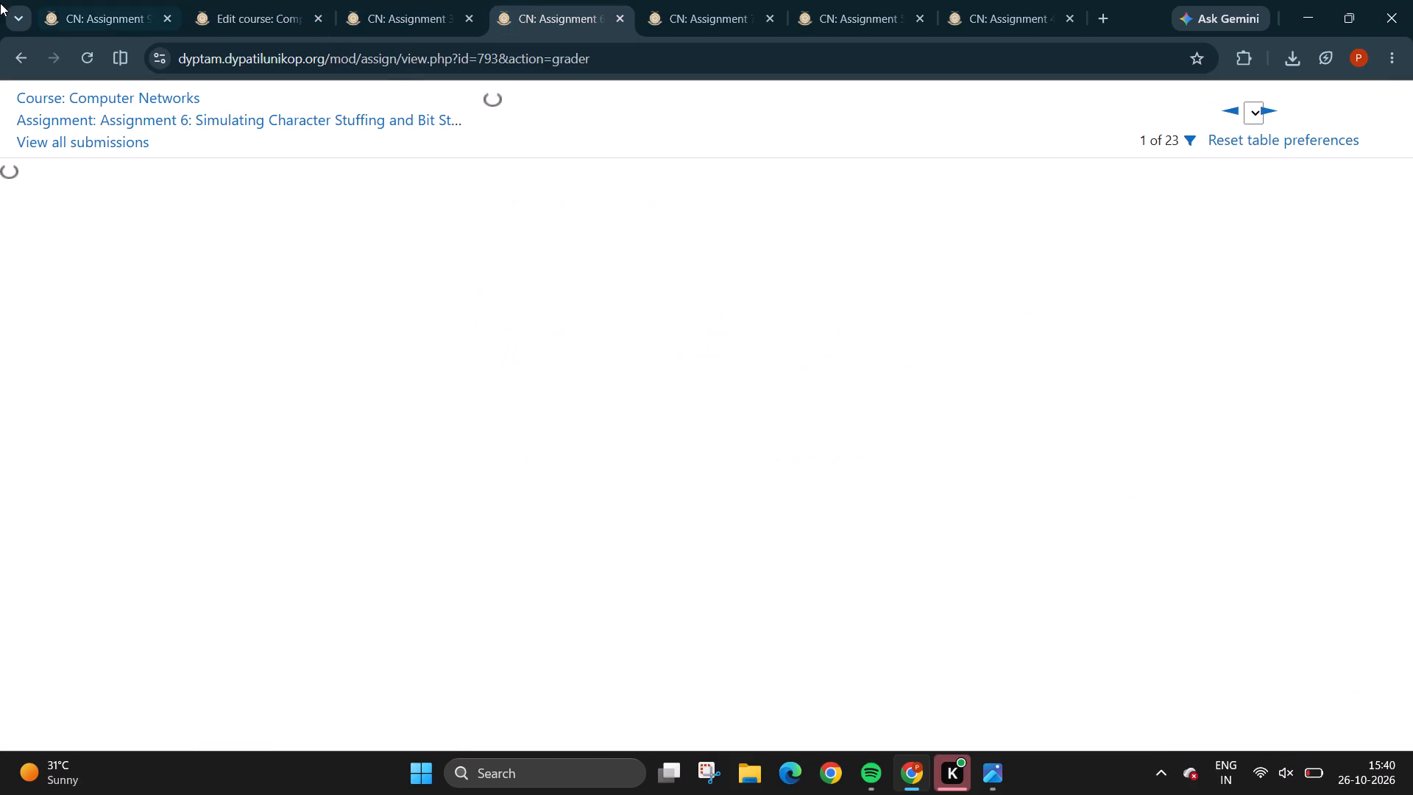
Check the Assignment 9 student list for submissions still needing a grade.
left_click(72, 0)
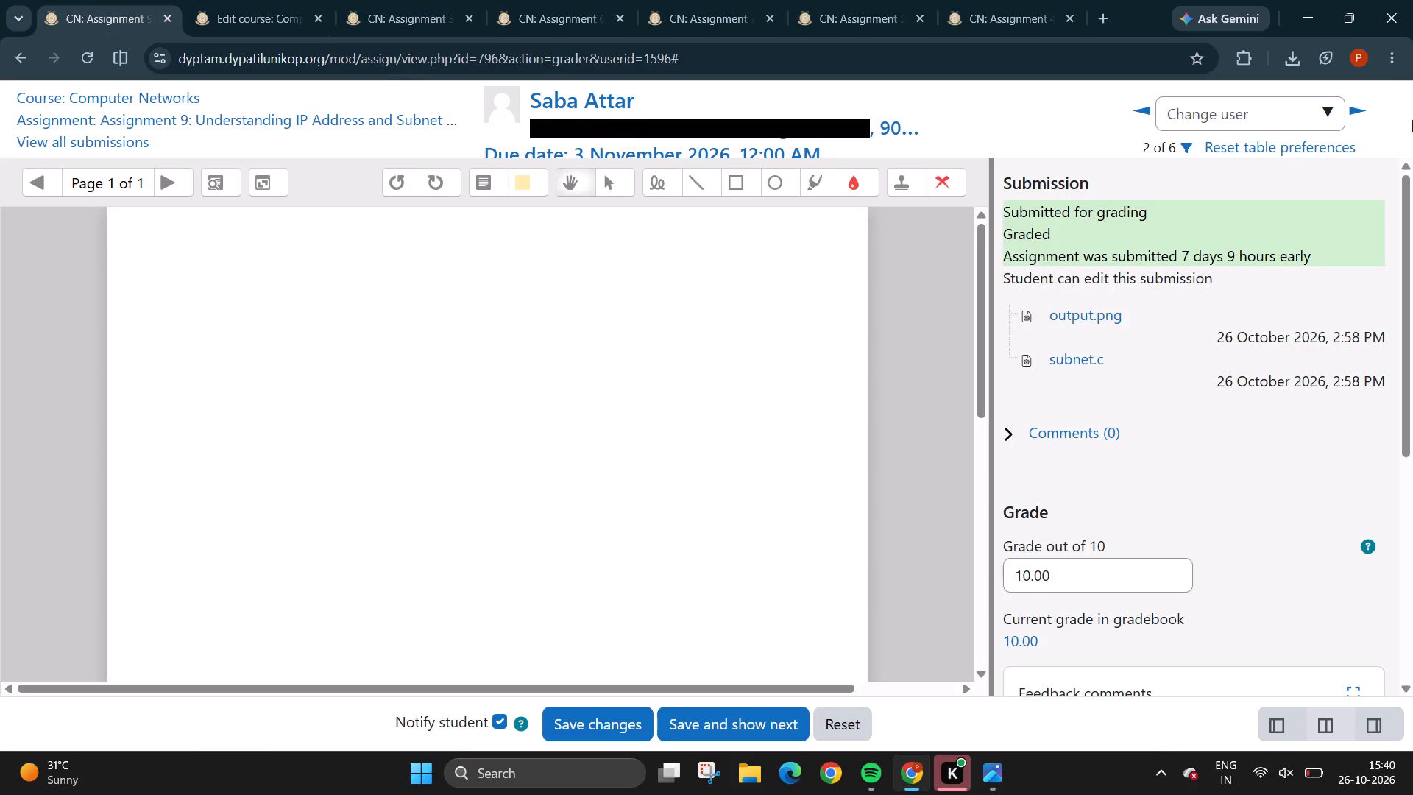
left_click(1325, 117)
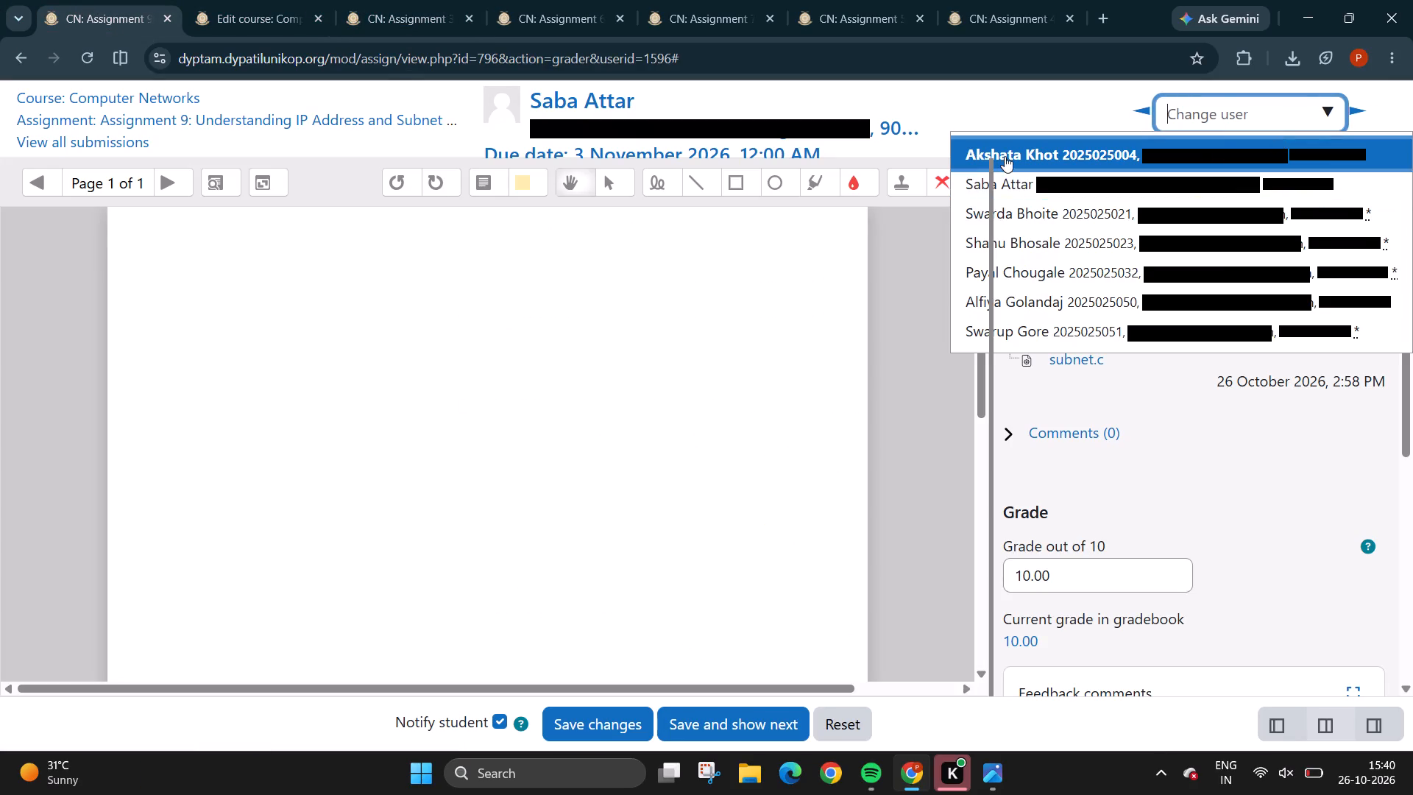
left_click(921, 440)
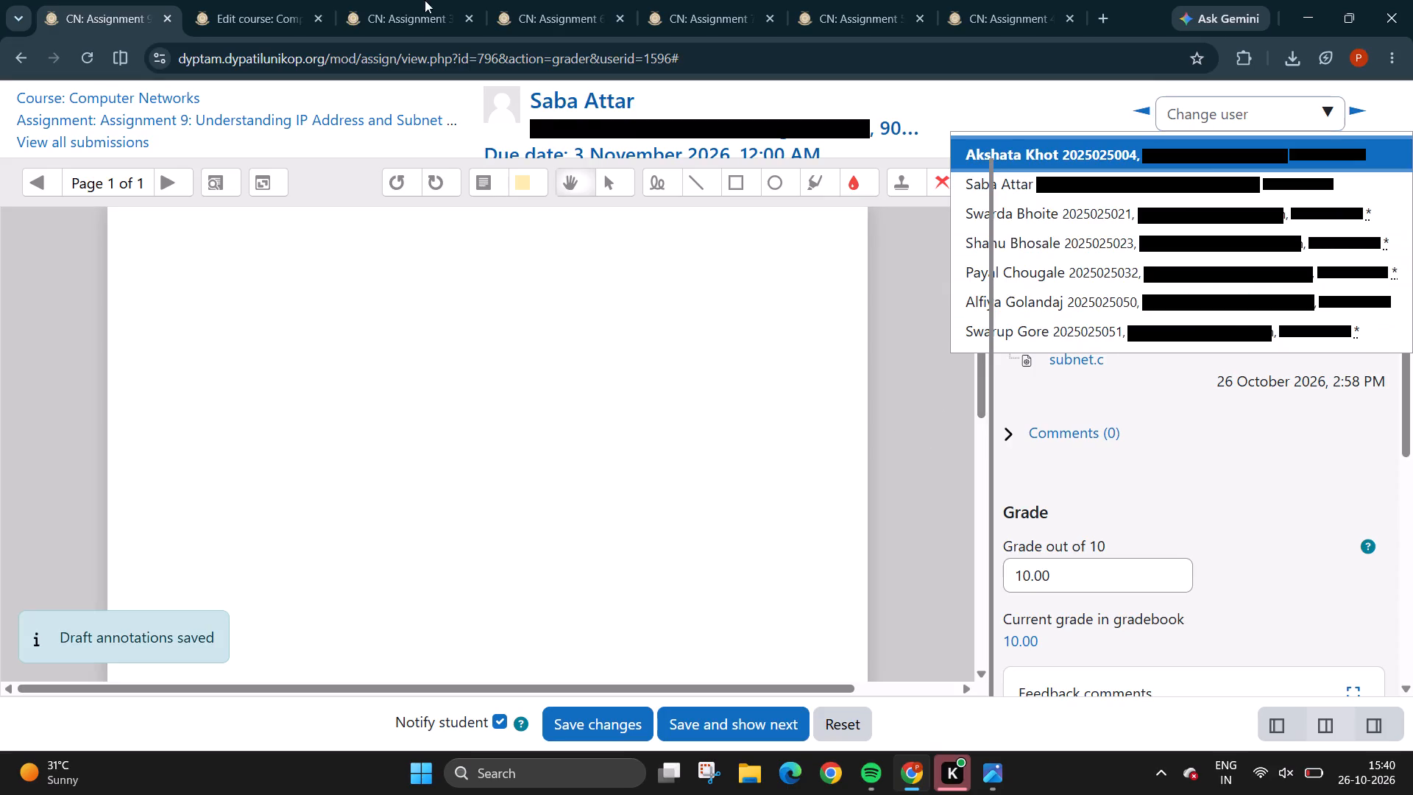
Reload the stalled Assignment 6 grading view from its existing address.
left_click(551, 0)
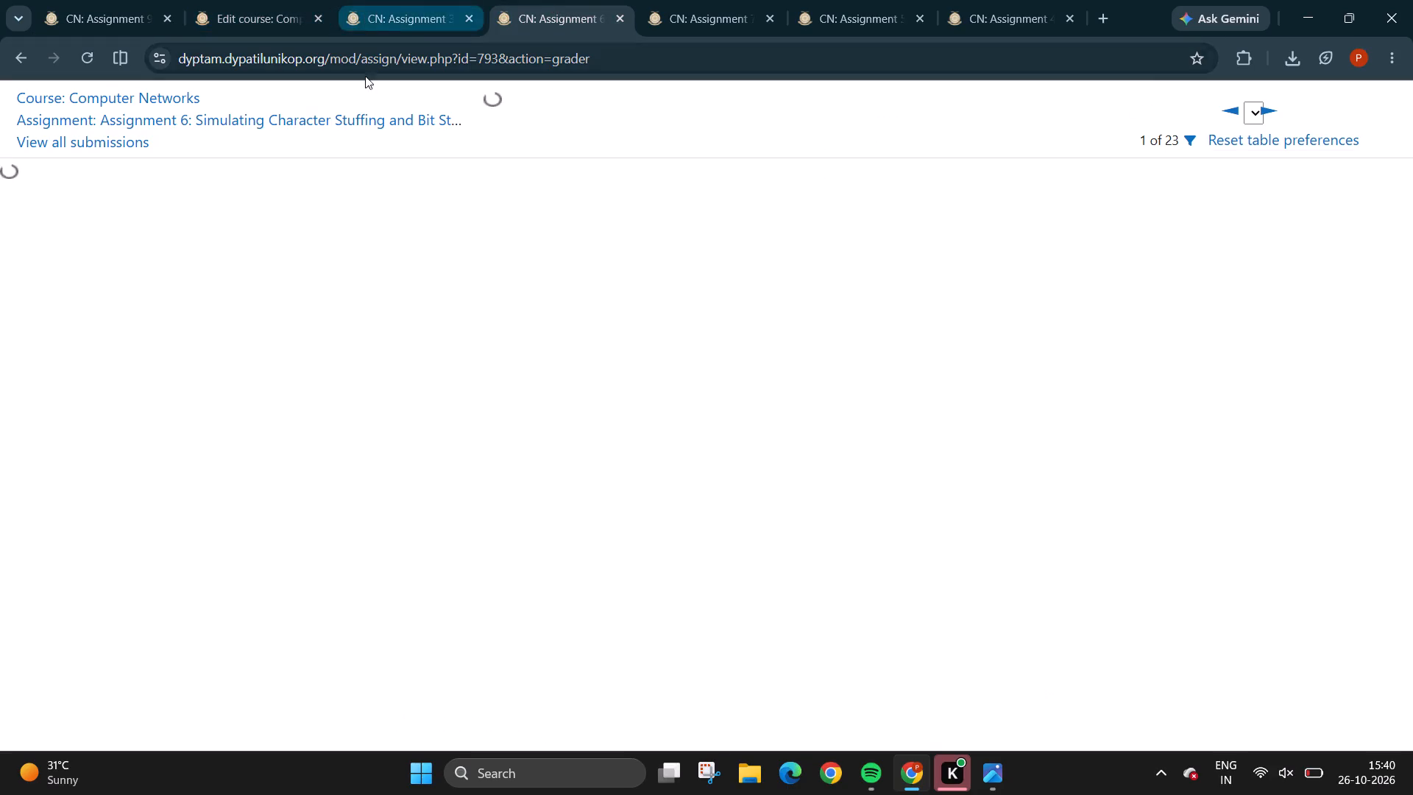
left_click_drag(675, 62, 676, 69)
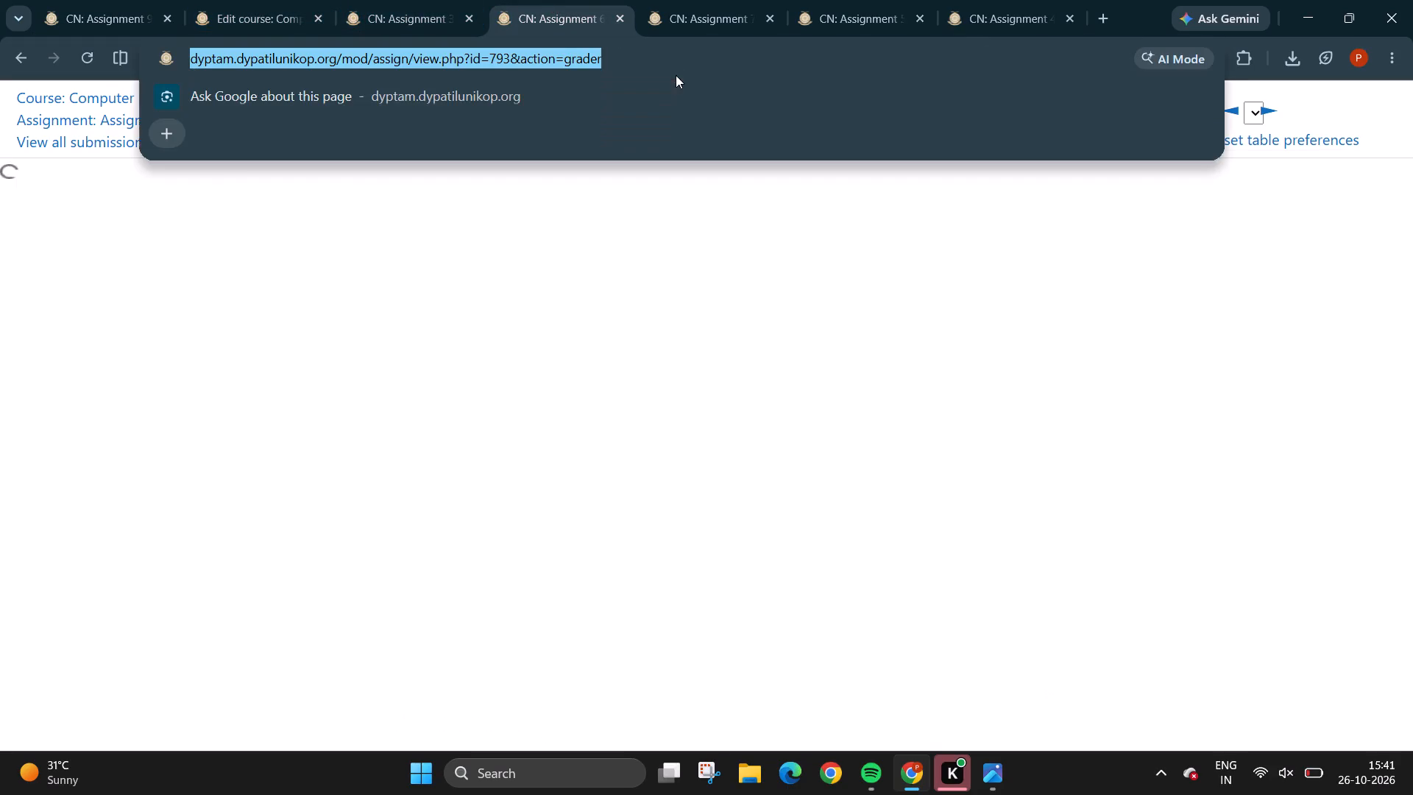
key("Return")
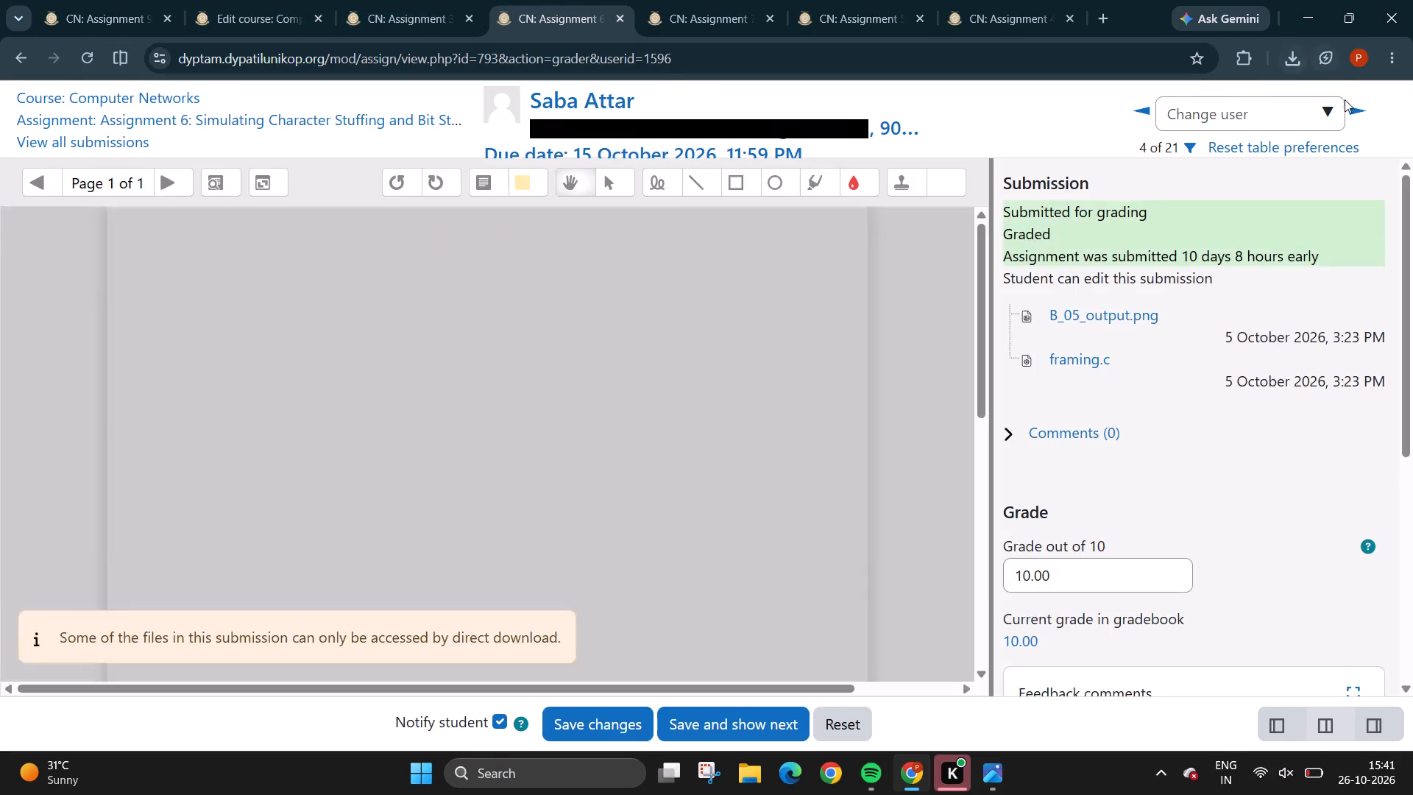
Open the ungraded Assignment 6 submission containing B_08.c and examine the character stuffing output in its screenshot.
left_click(1333, 117)
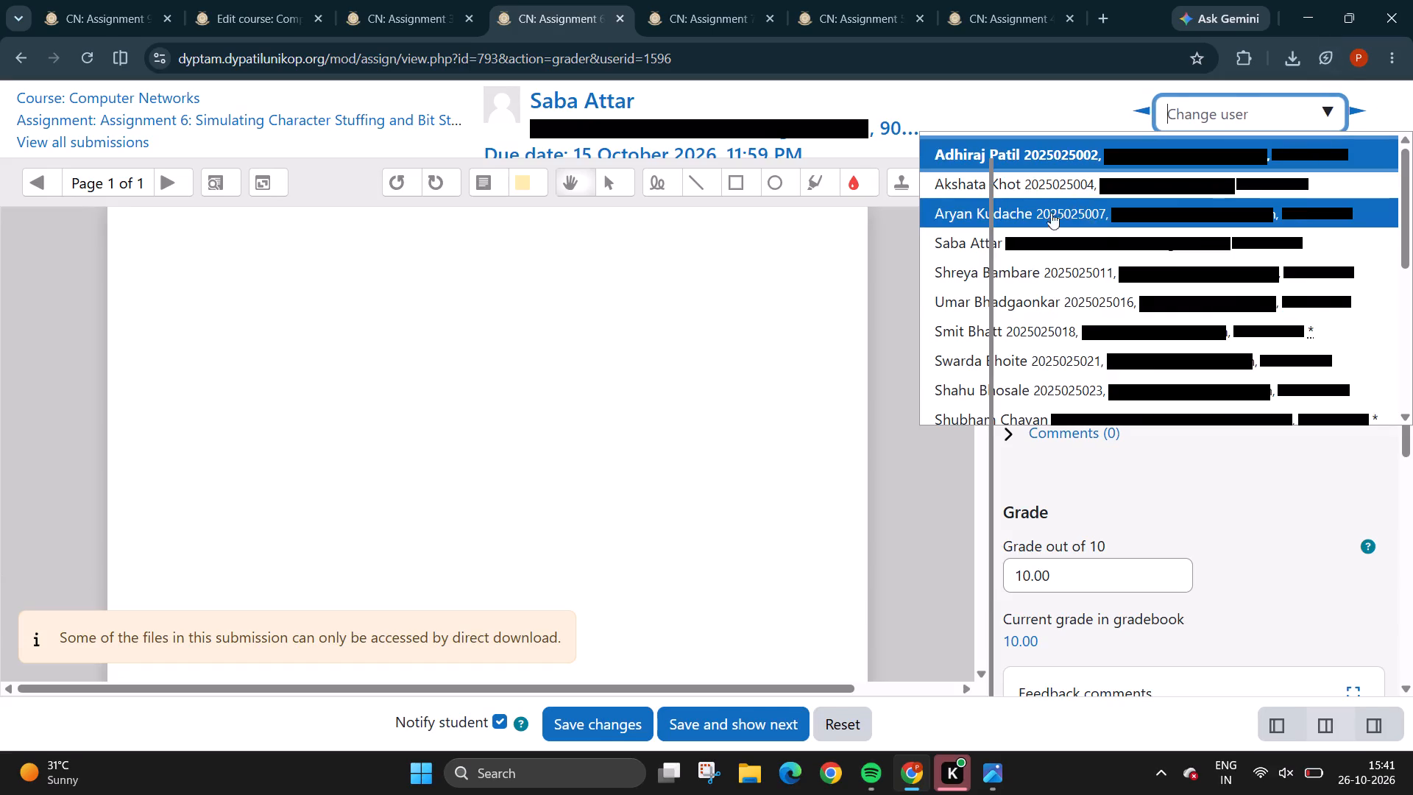
left_click(1010, 339)
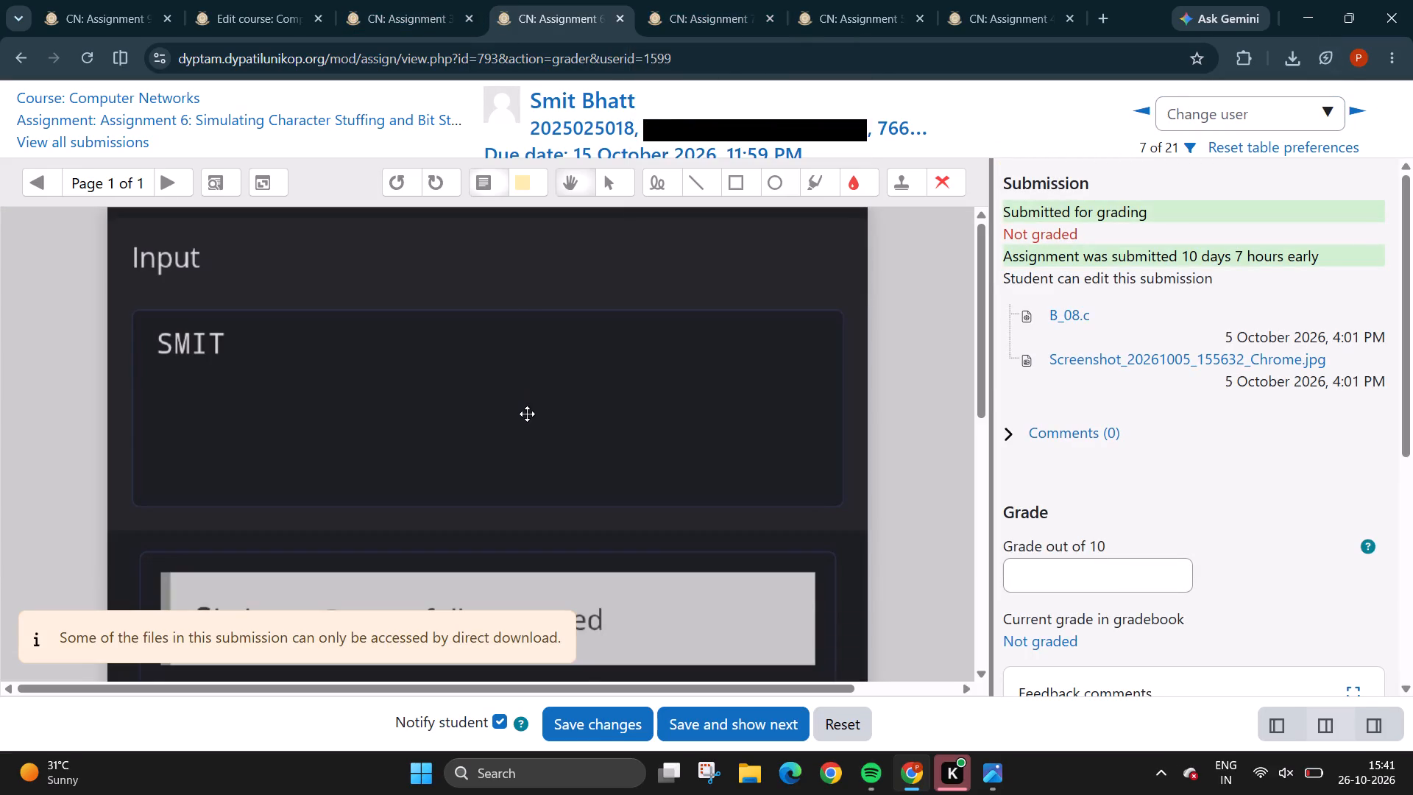
scroll(527, 414, "down", 4)
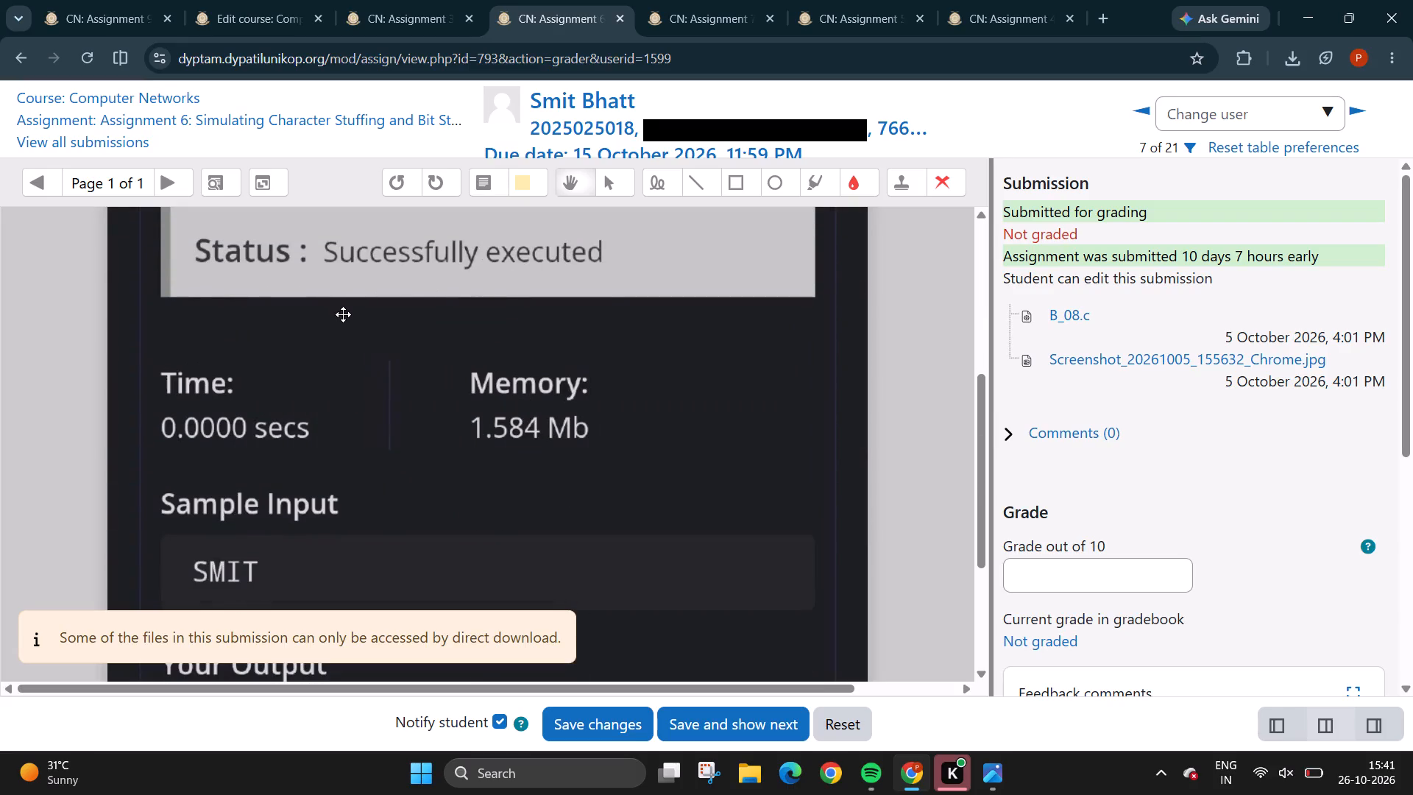
scroll(343, 318, "down", 1)
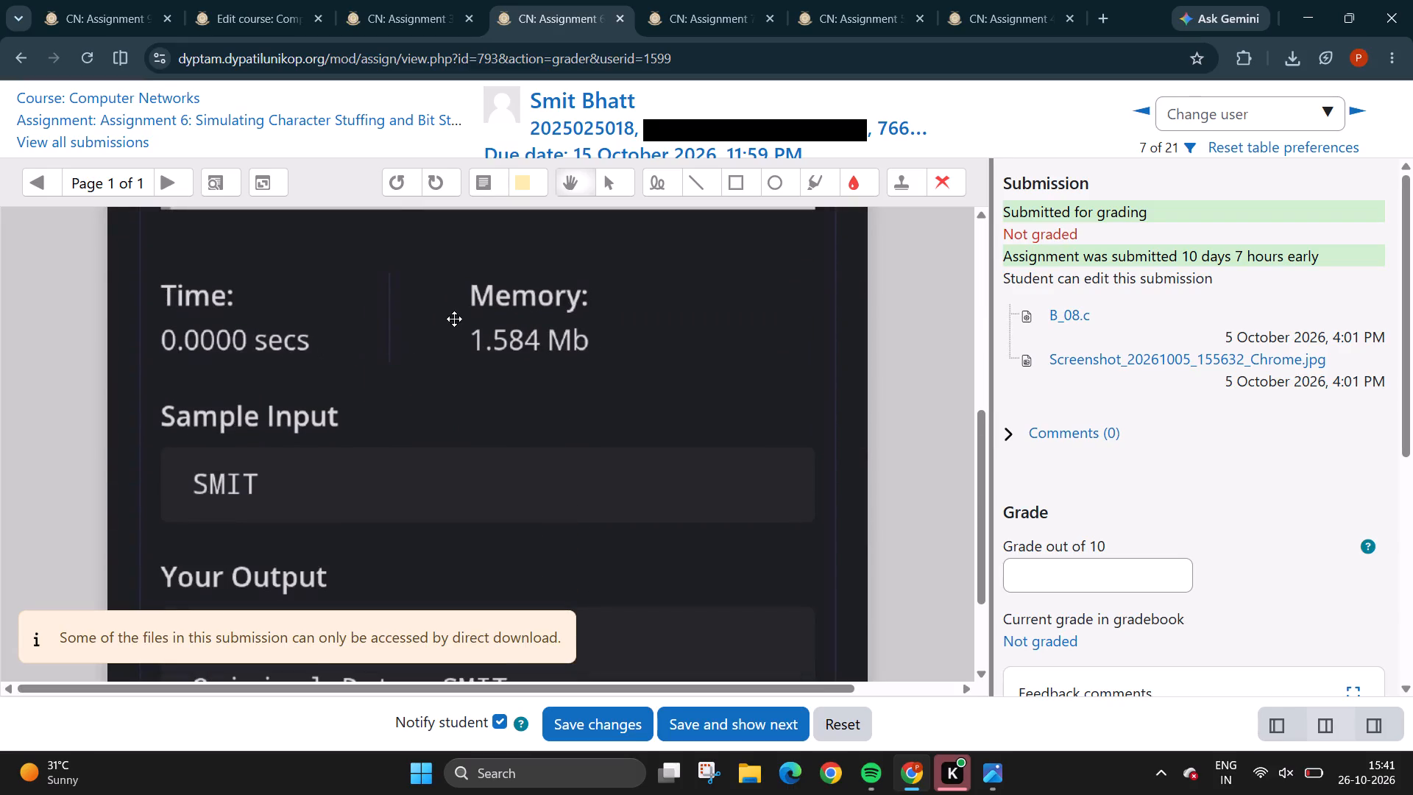
scroll(269, 425, "down", 4)
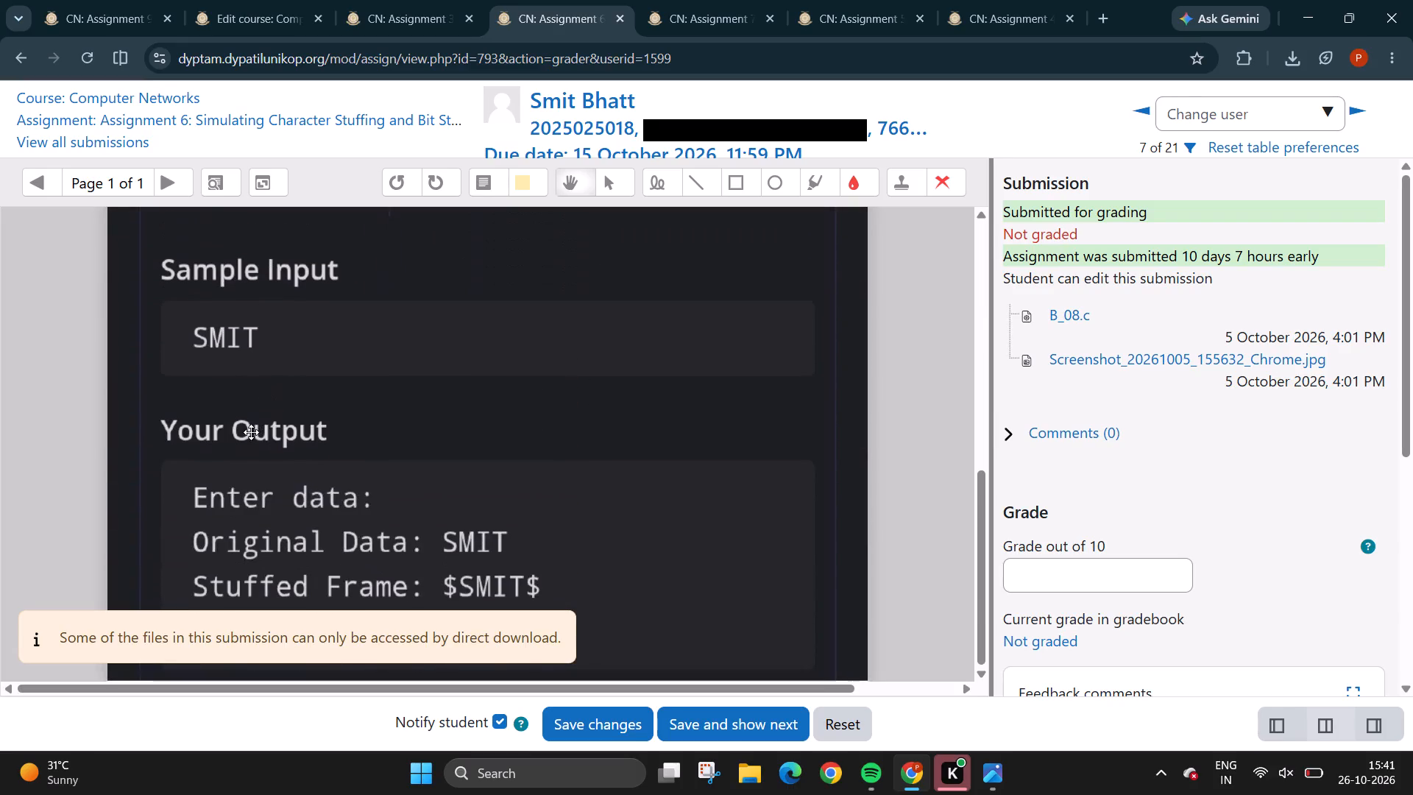
scroll(257, 439, "down", 2)
Download and open the student's B_08.c file, examine the character stuffing and unstuffing code, and close the editor.
left_click(1088, 311)
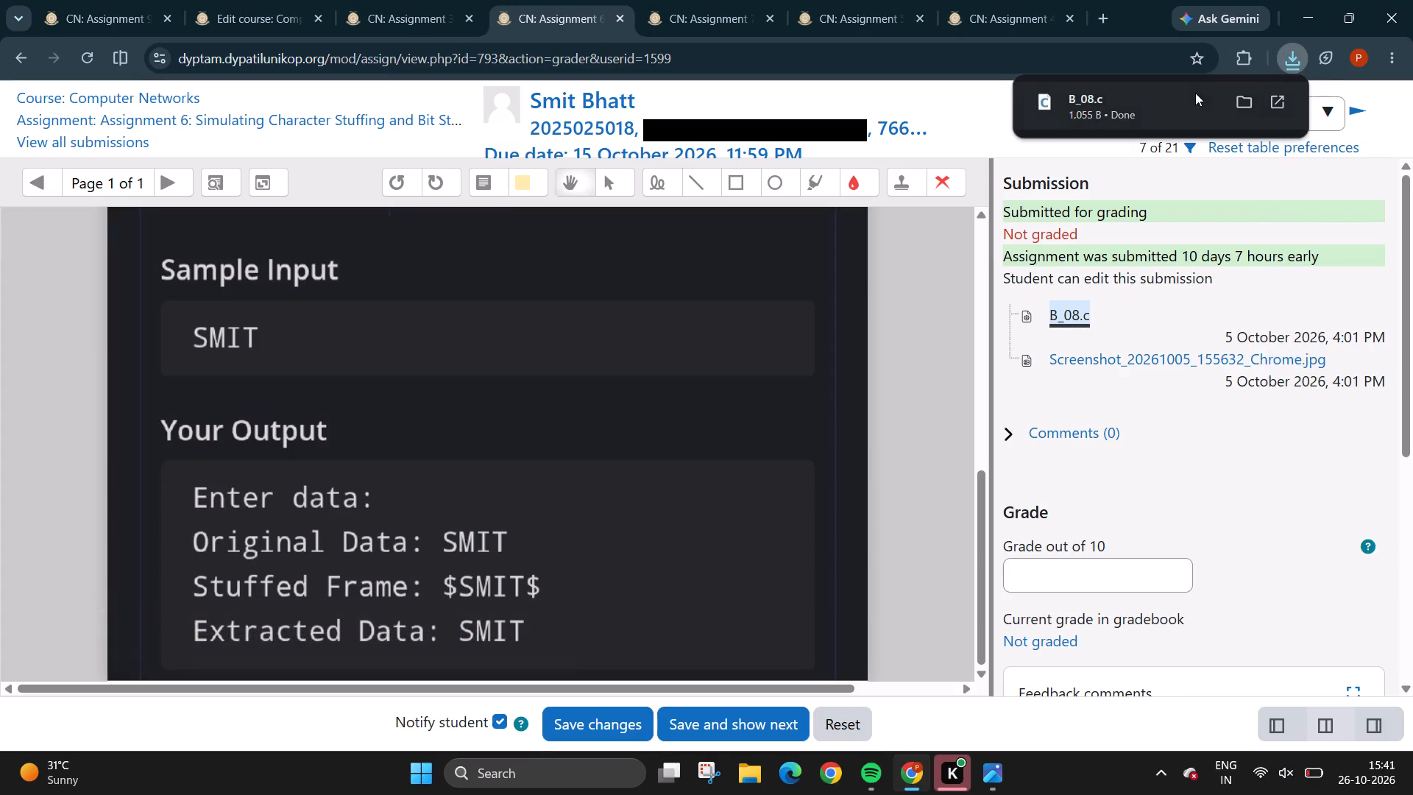
left_click(1195, 93)
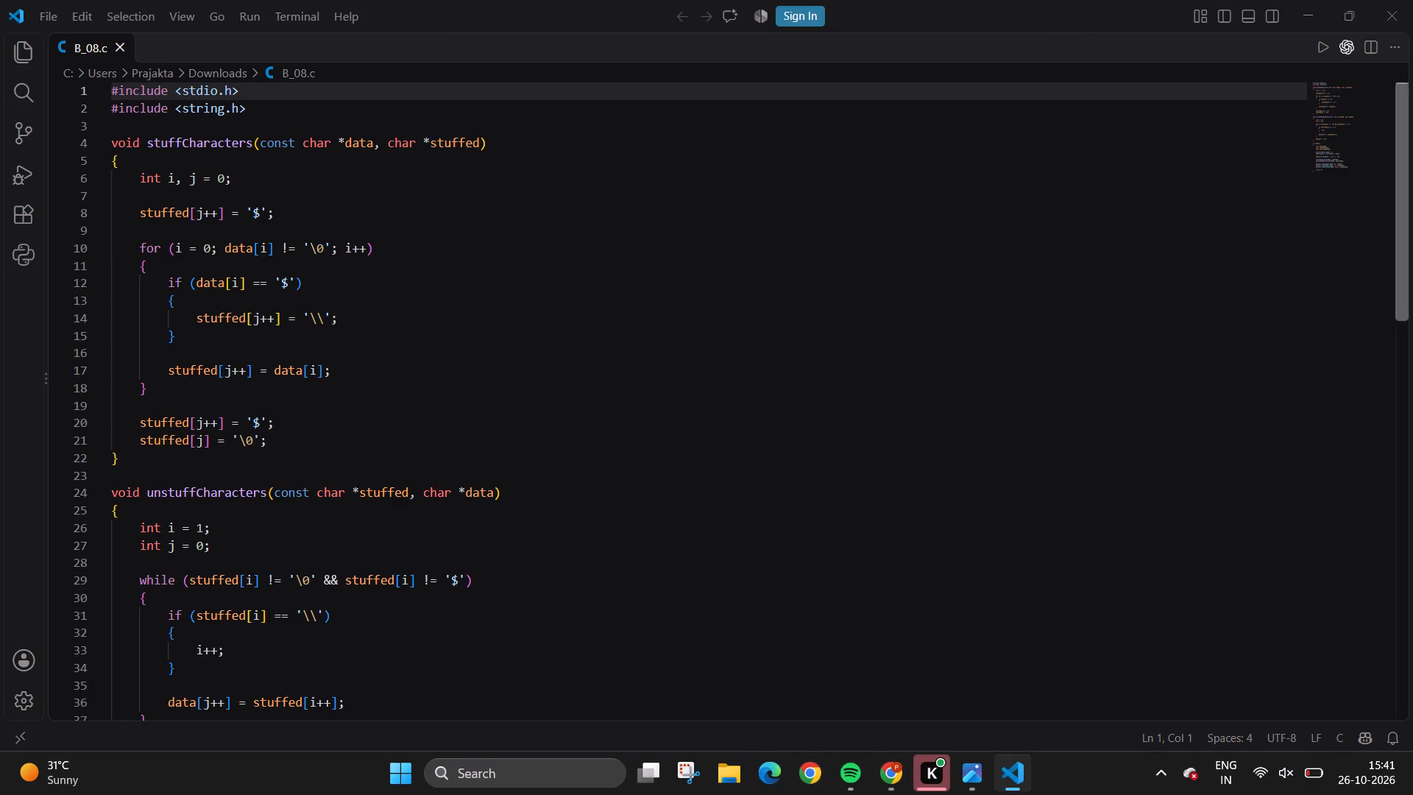
scroll(538, 324, "down", 7)
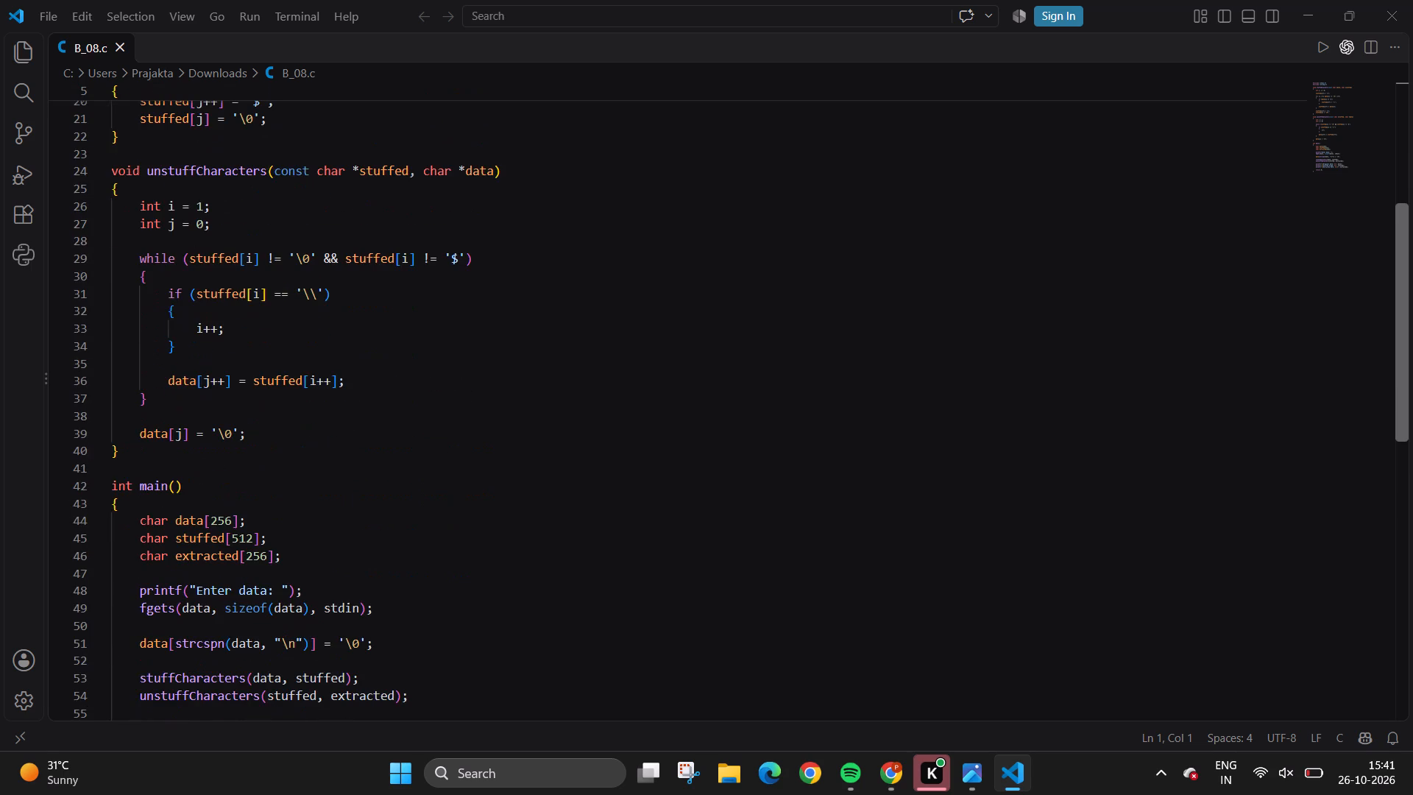
scroll(532, 346, "down", 3)
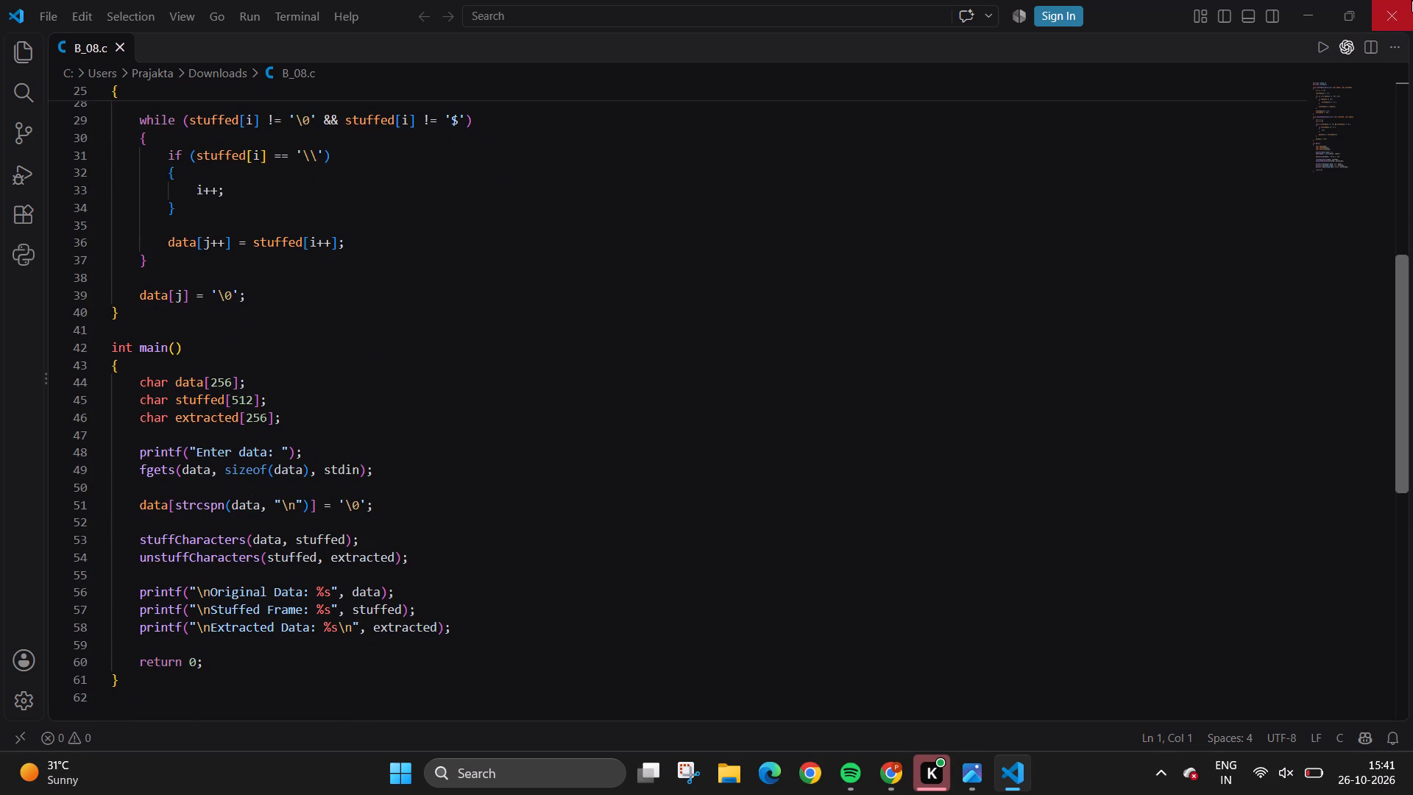
left_click(1410, 0)
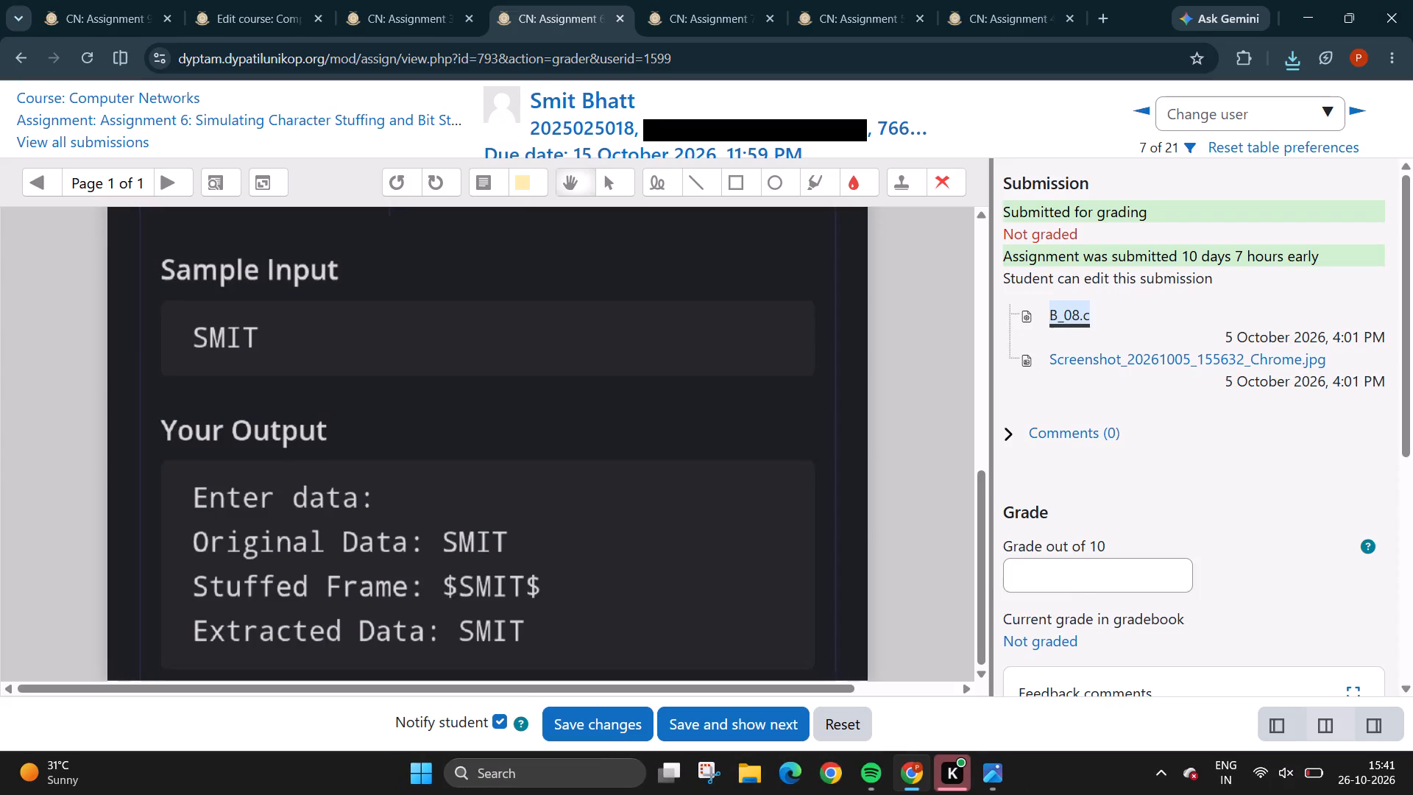
Grade the student's Assignment 6 submission 10 out of 10, save it and show the next student.
left_click(1081, 574)
type("10")
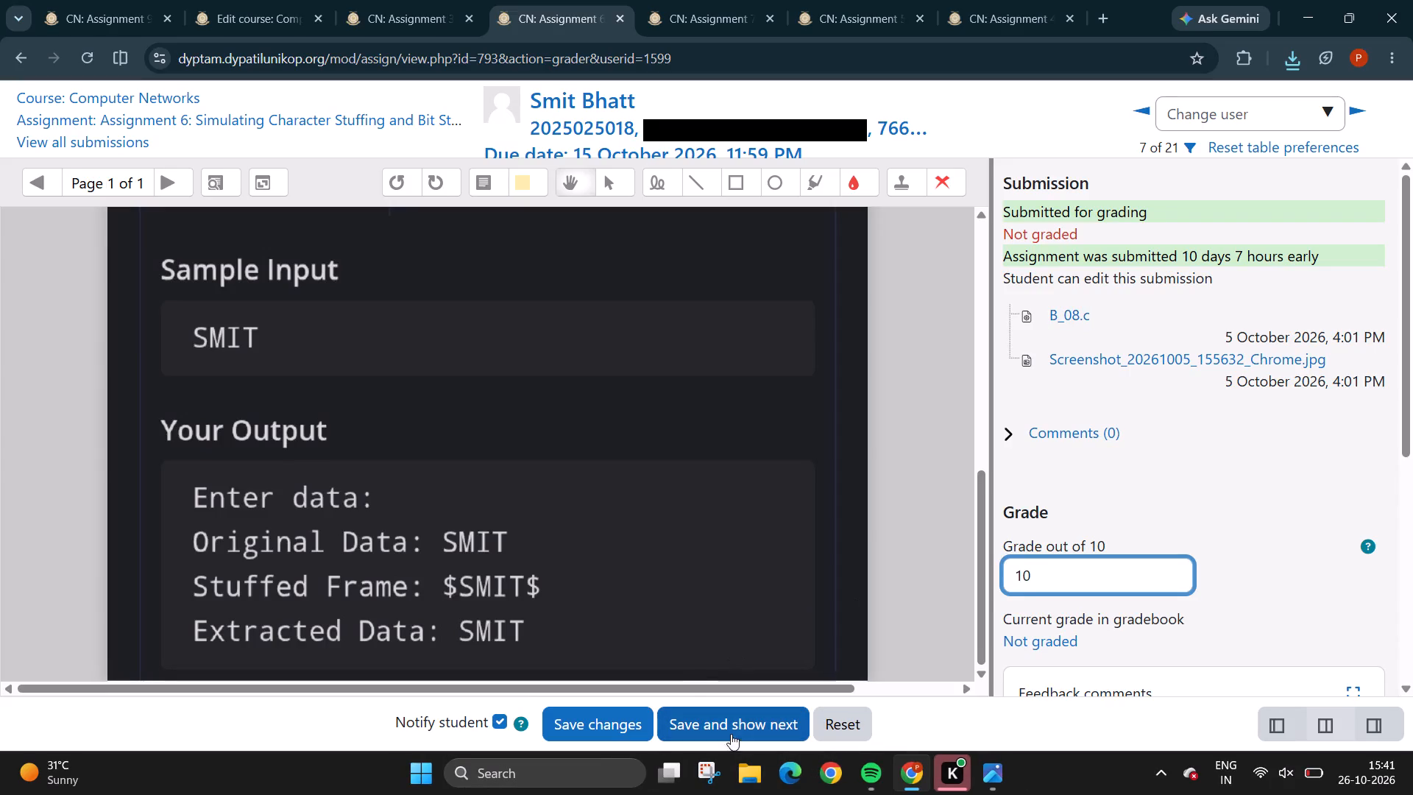
left_click(731, 732)
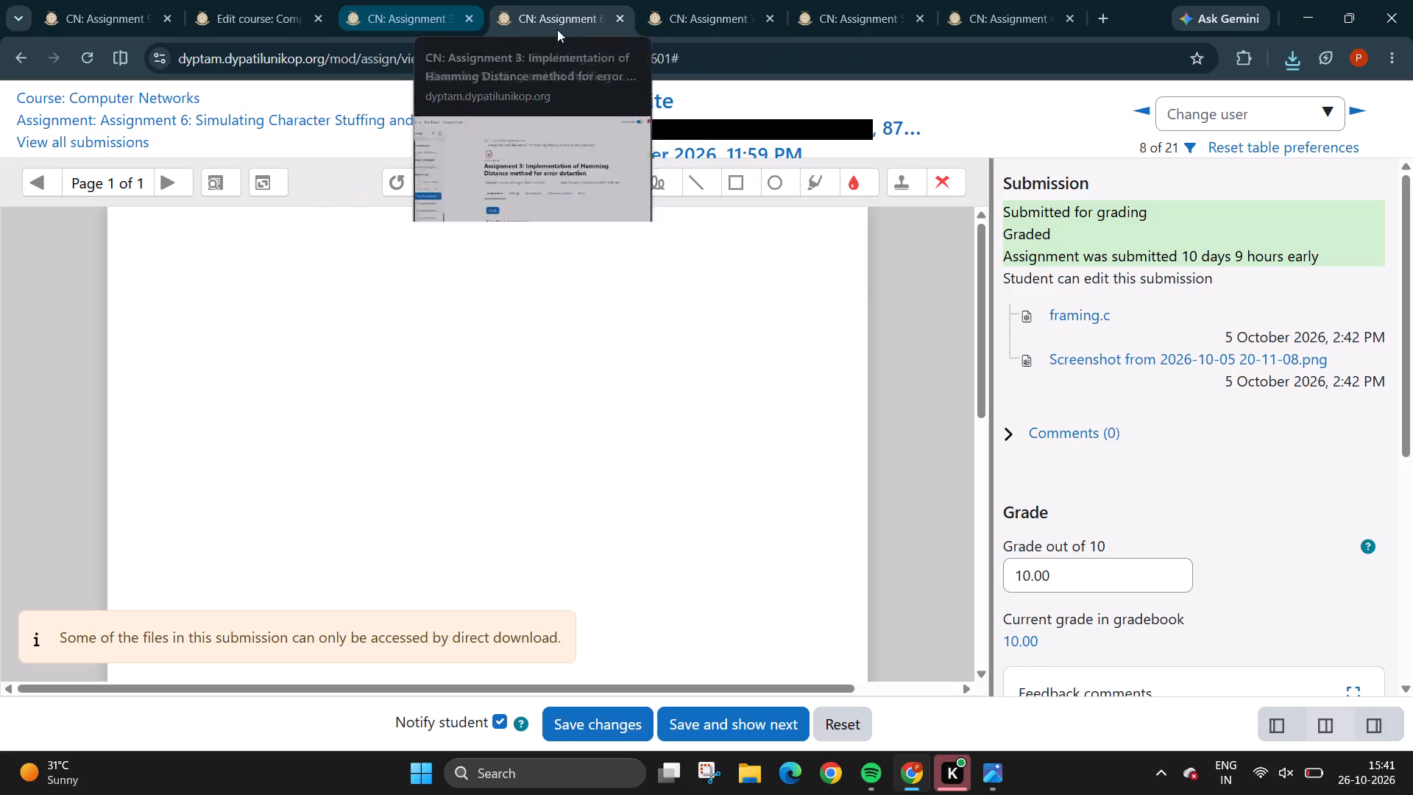
Check the already open course and assignment grading pages for the next assignment to review.
left_click(412, 0)
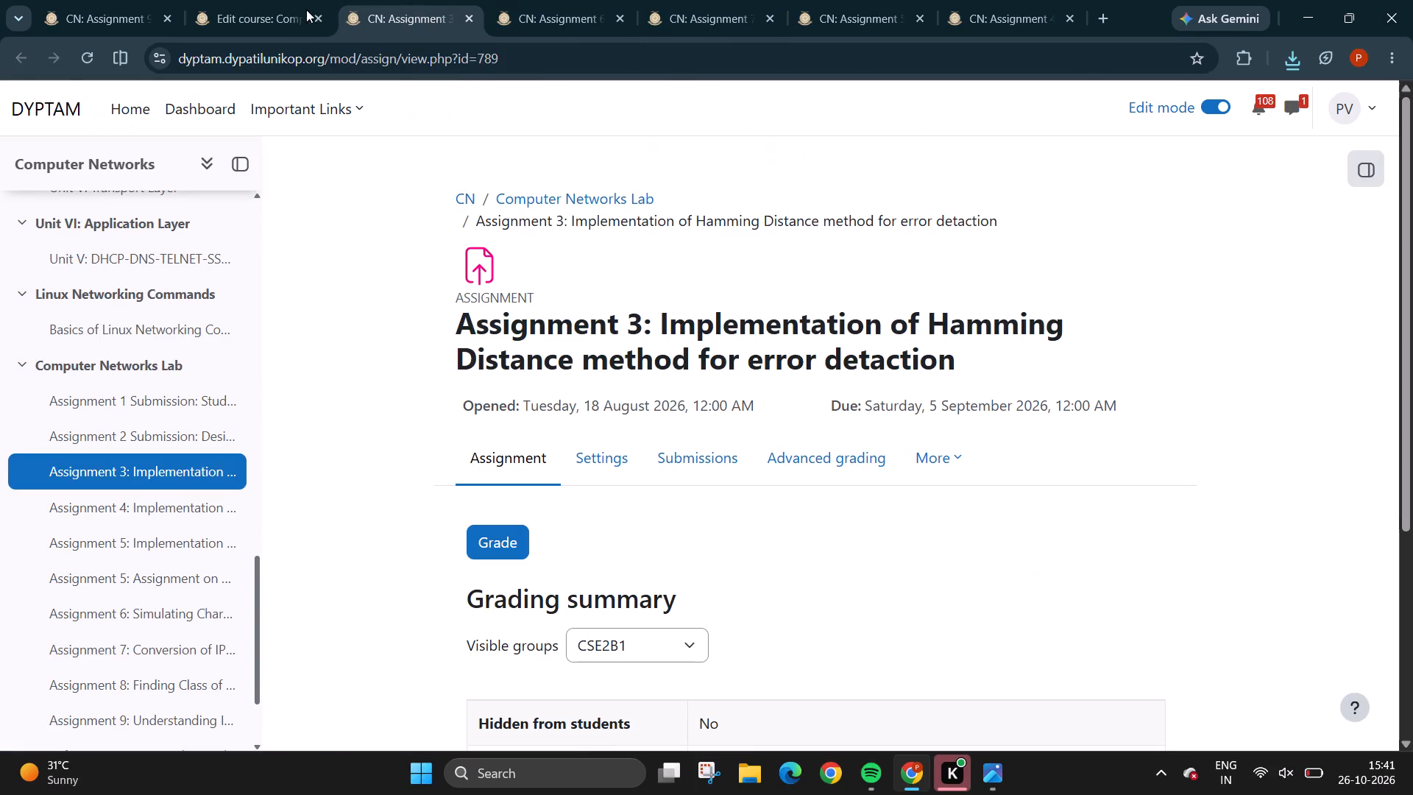
left_click(250, 1)
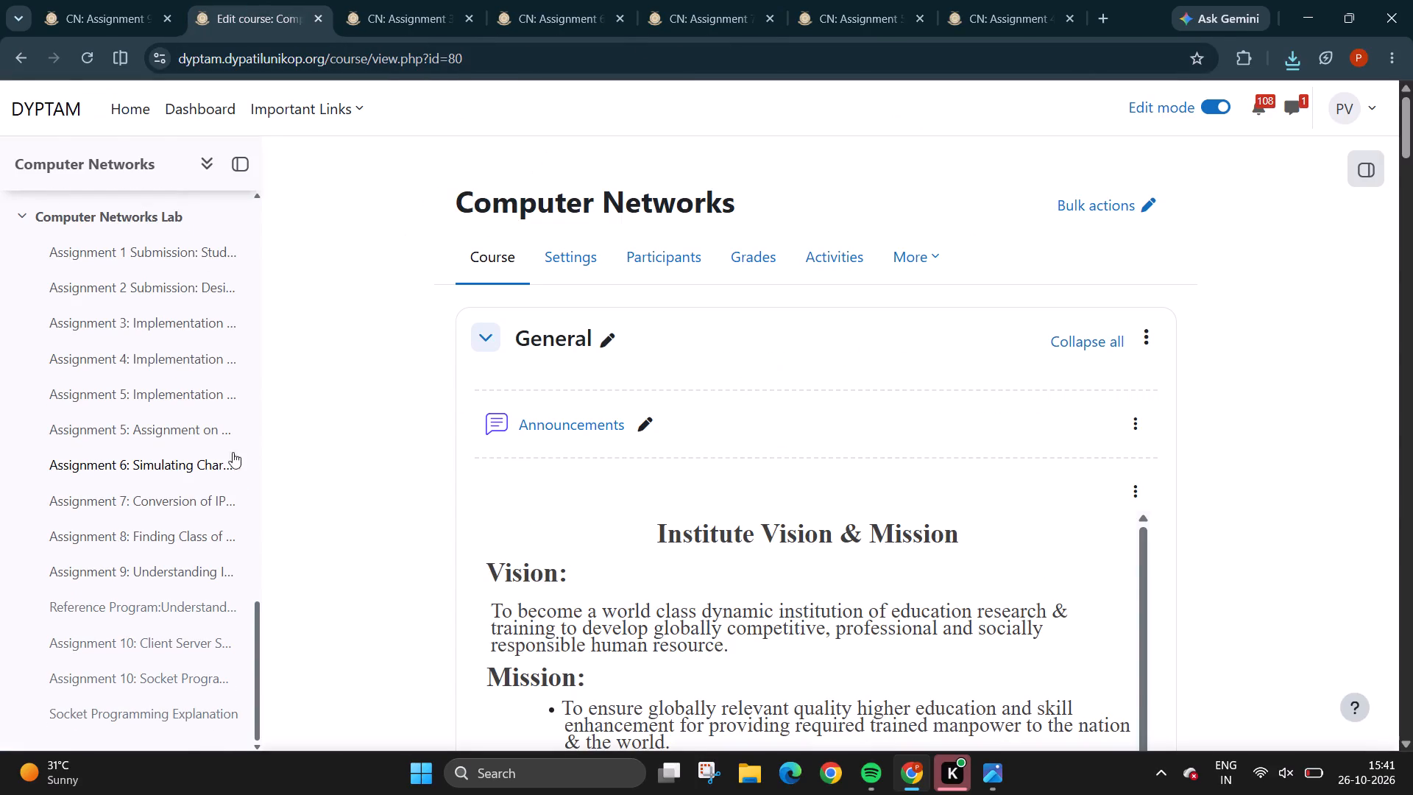
left_click(794, 0)
left_click(726, 0)
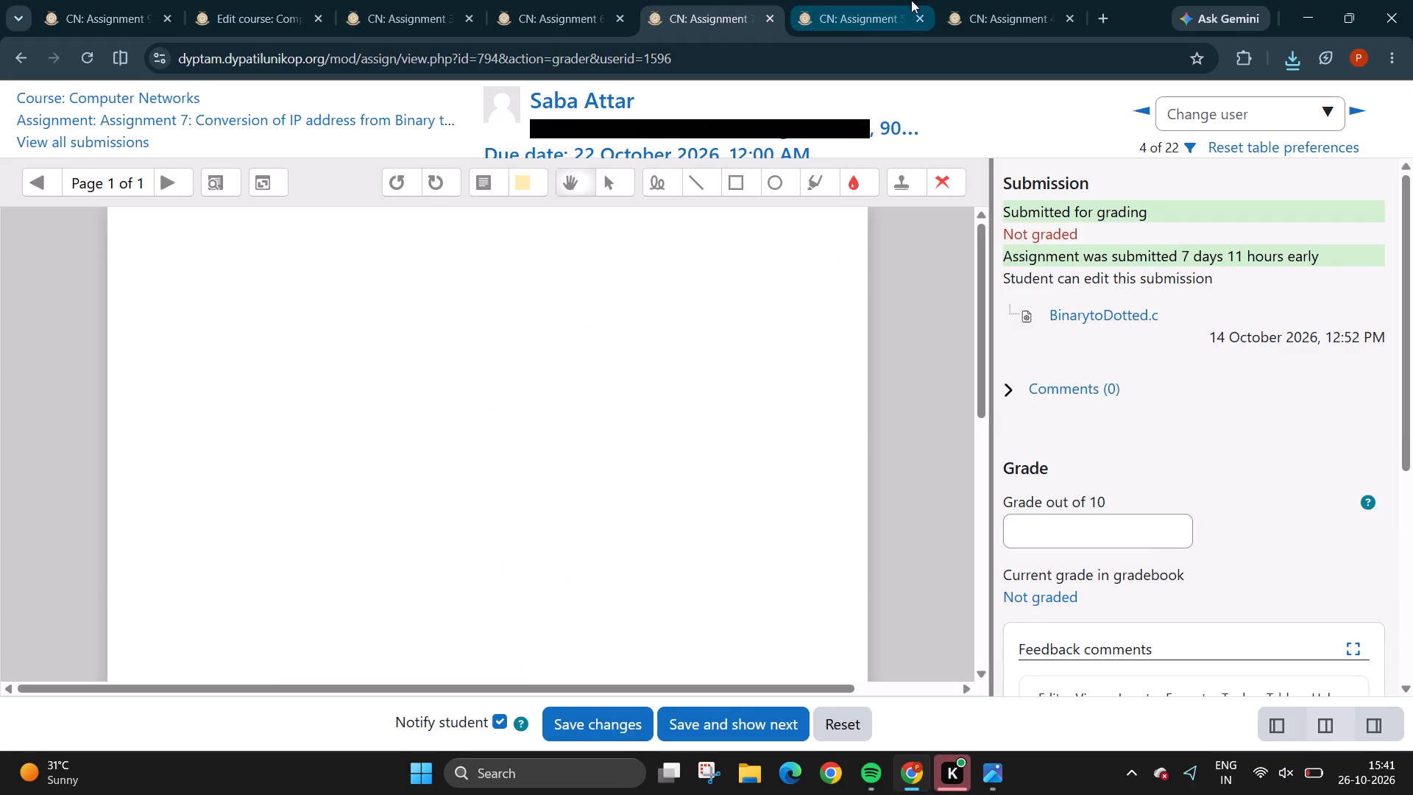
left_click(966, 0)
left_click(880, 0)
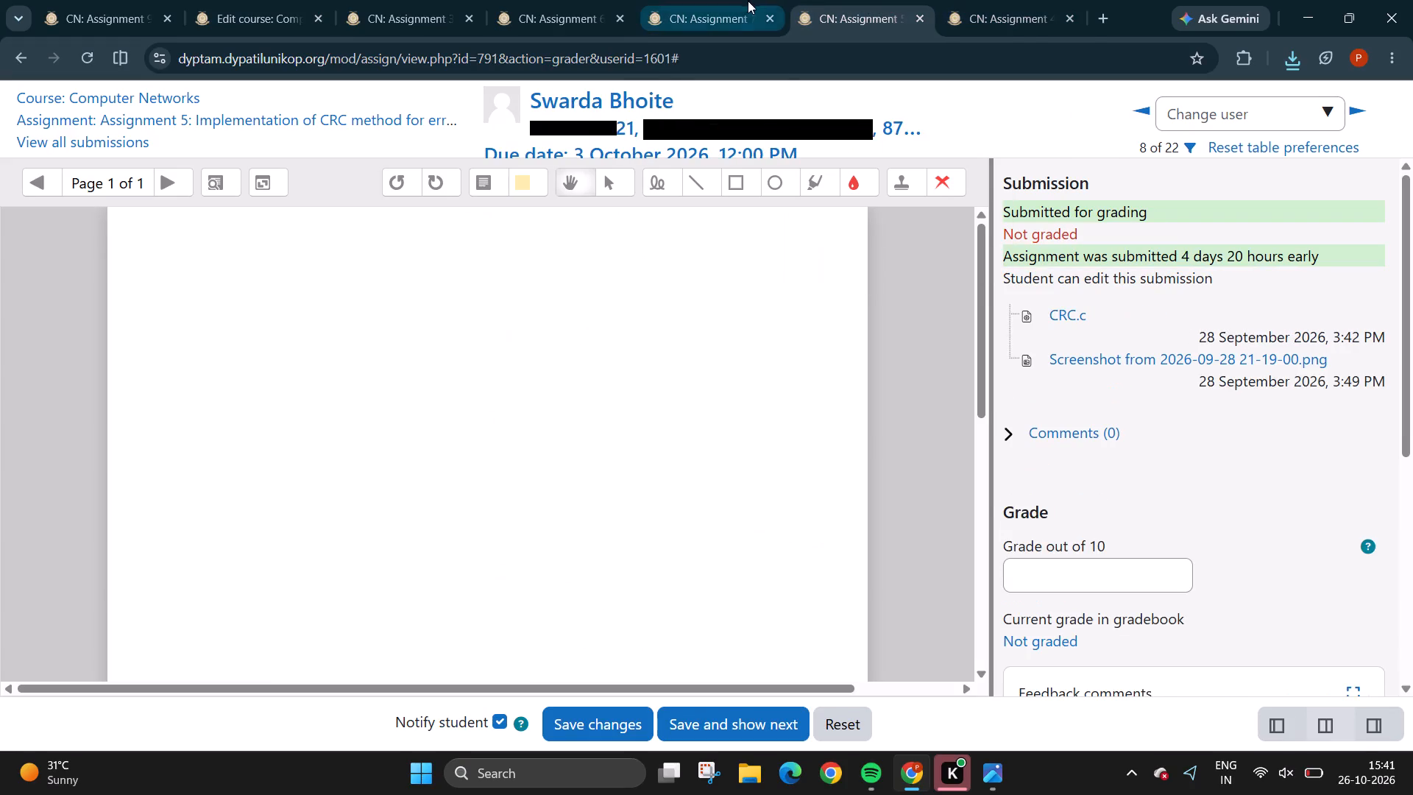
left_click(746, 0)
left_click(576, 0)
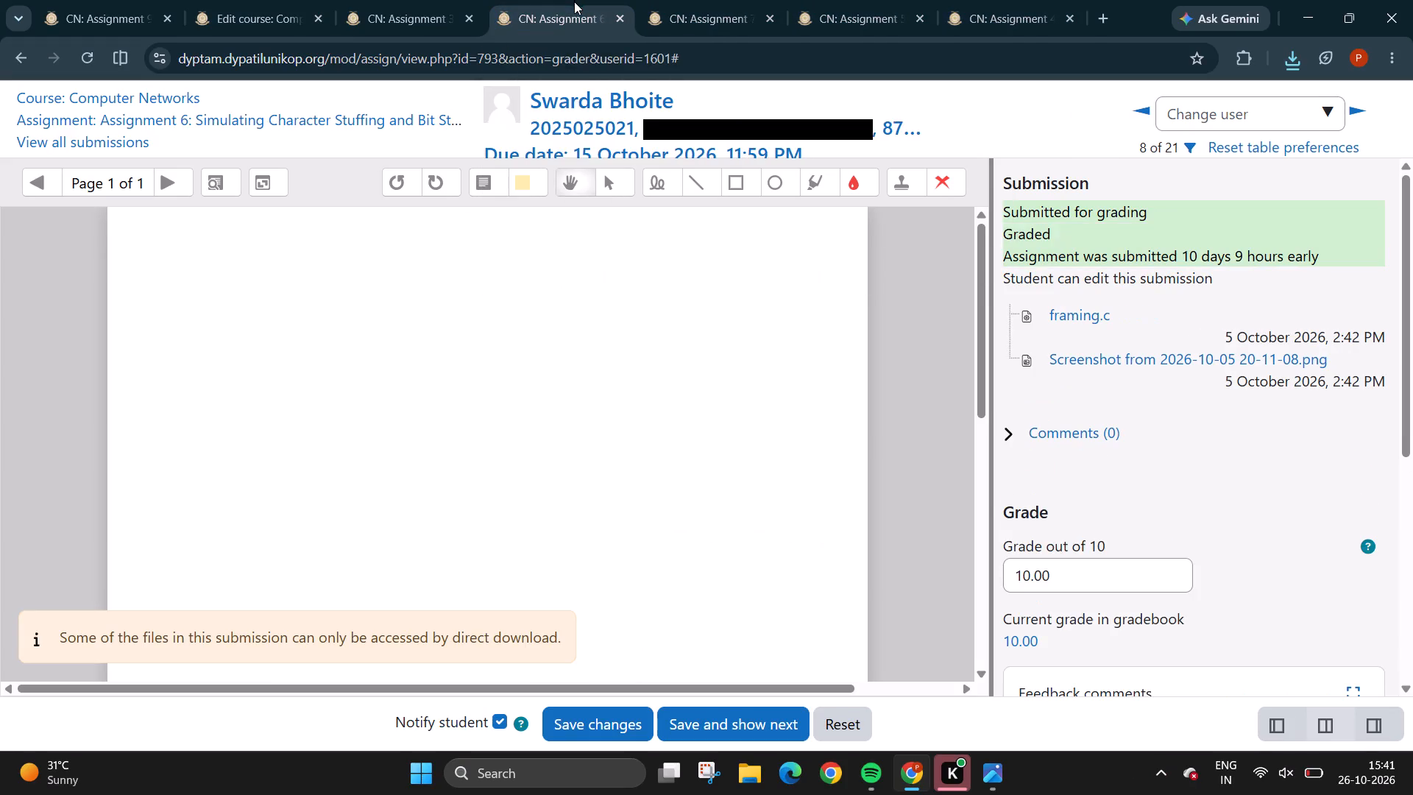
Replace the Assignment 3 page with Assignment 8: Finding Class of an IP address and open its grading view.
left_click(442, 0)
scroll(107, 610, "down", 3)
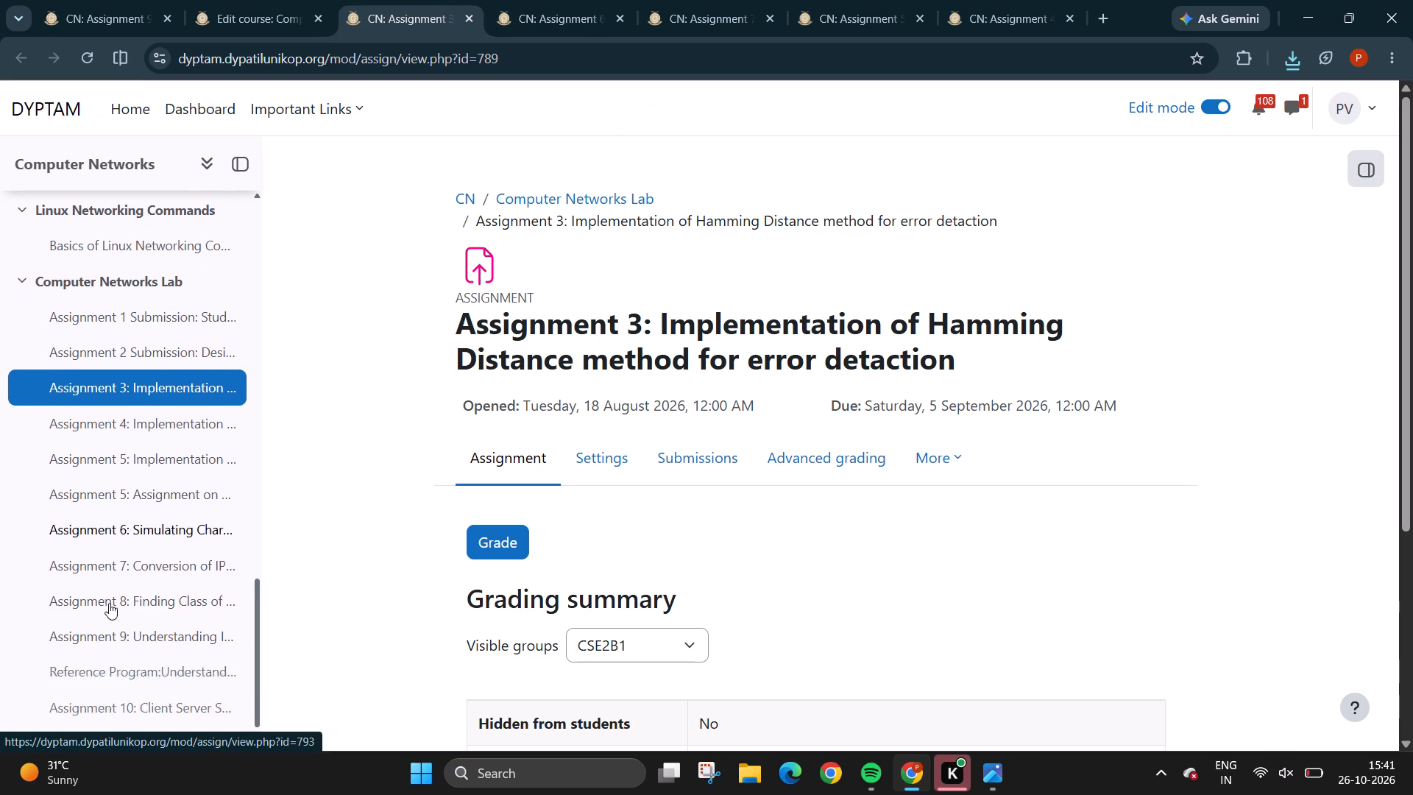
left_click(136, 553)
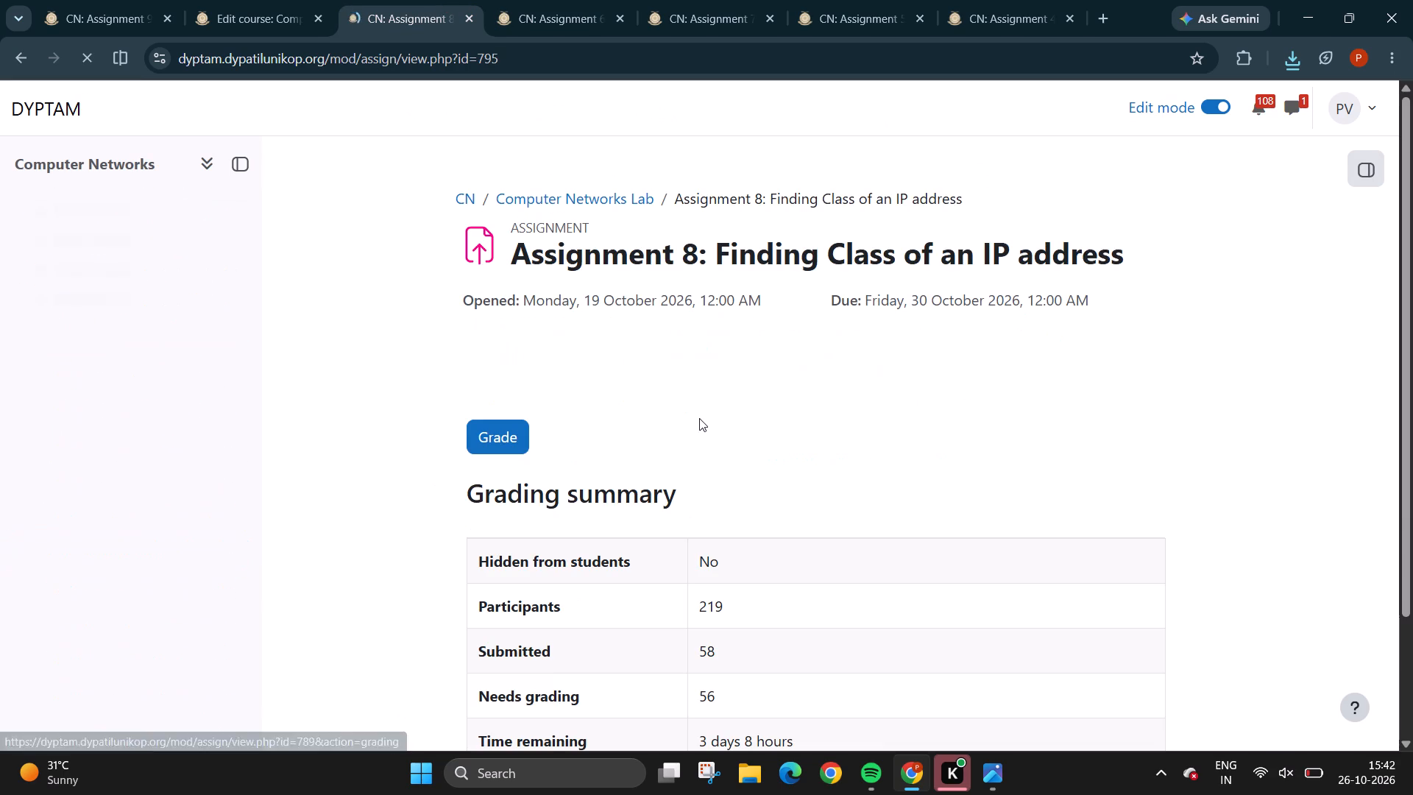
left_click(520, 431)
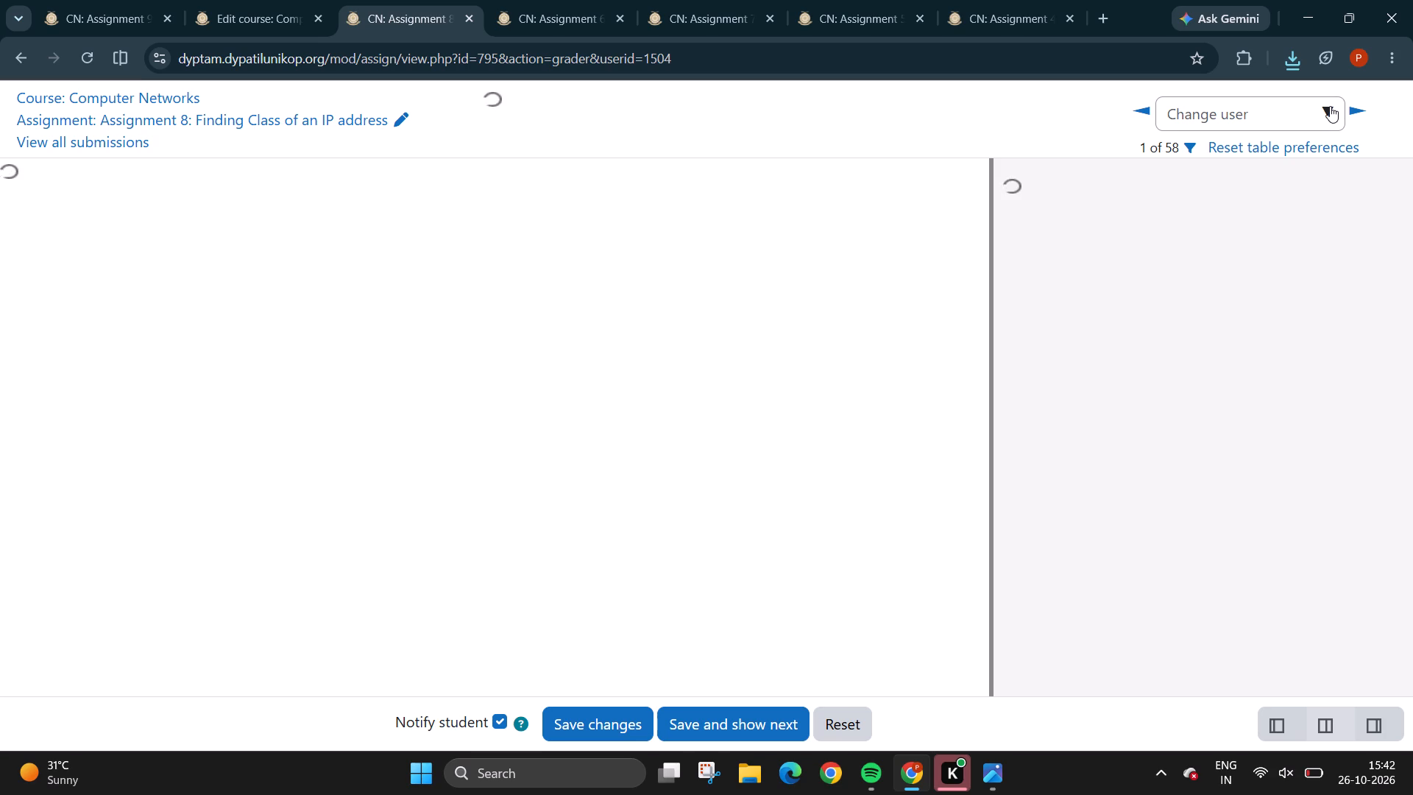
Try to open the Assignment 8 student list, and reload the stalled grading view from its existing address.
left_click(1330, 106)
left_click(1322, 109)
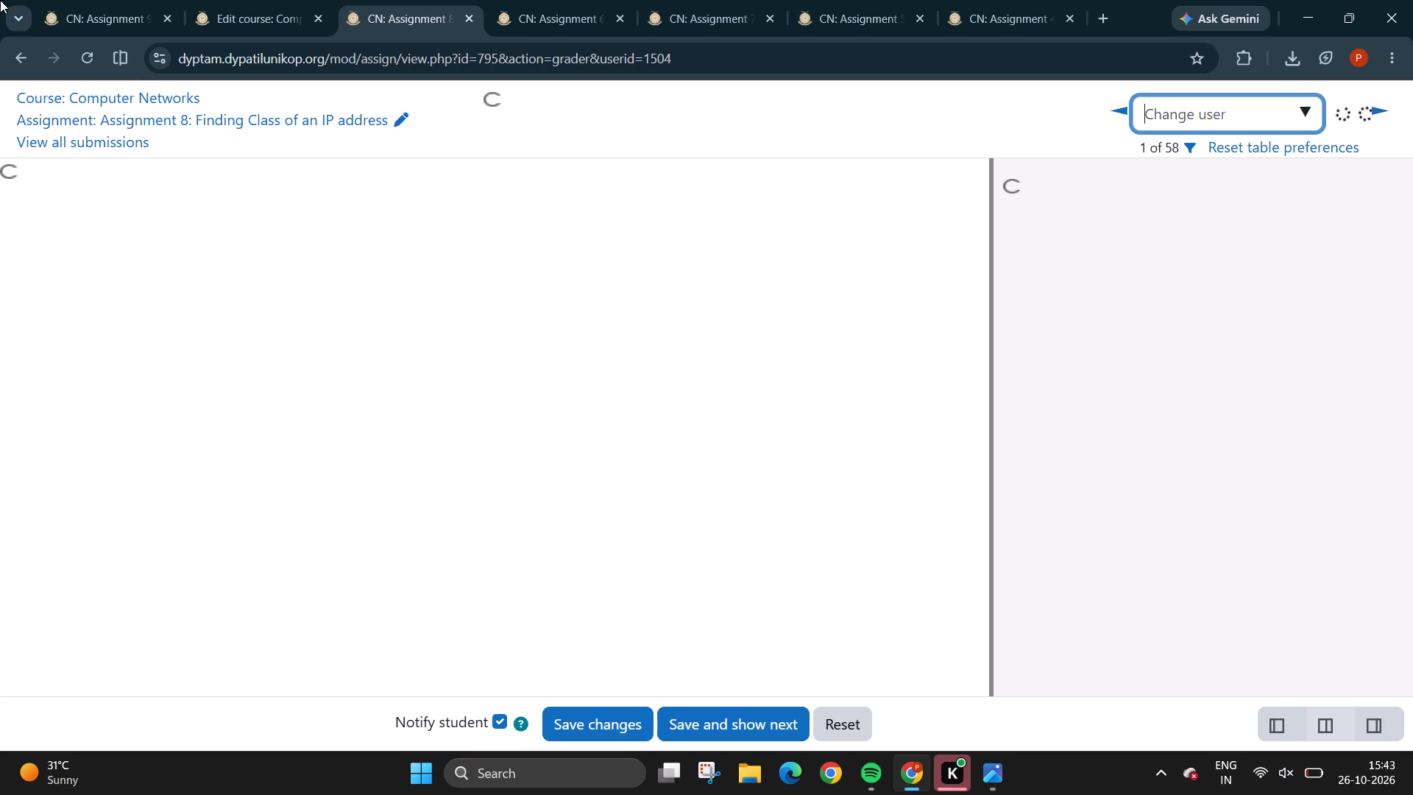
left_click(780, 73)
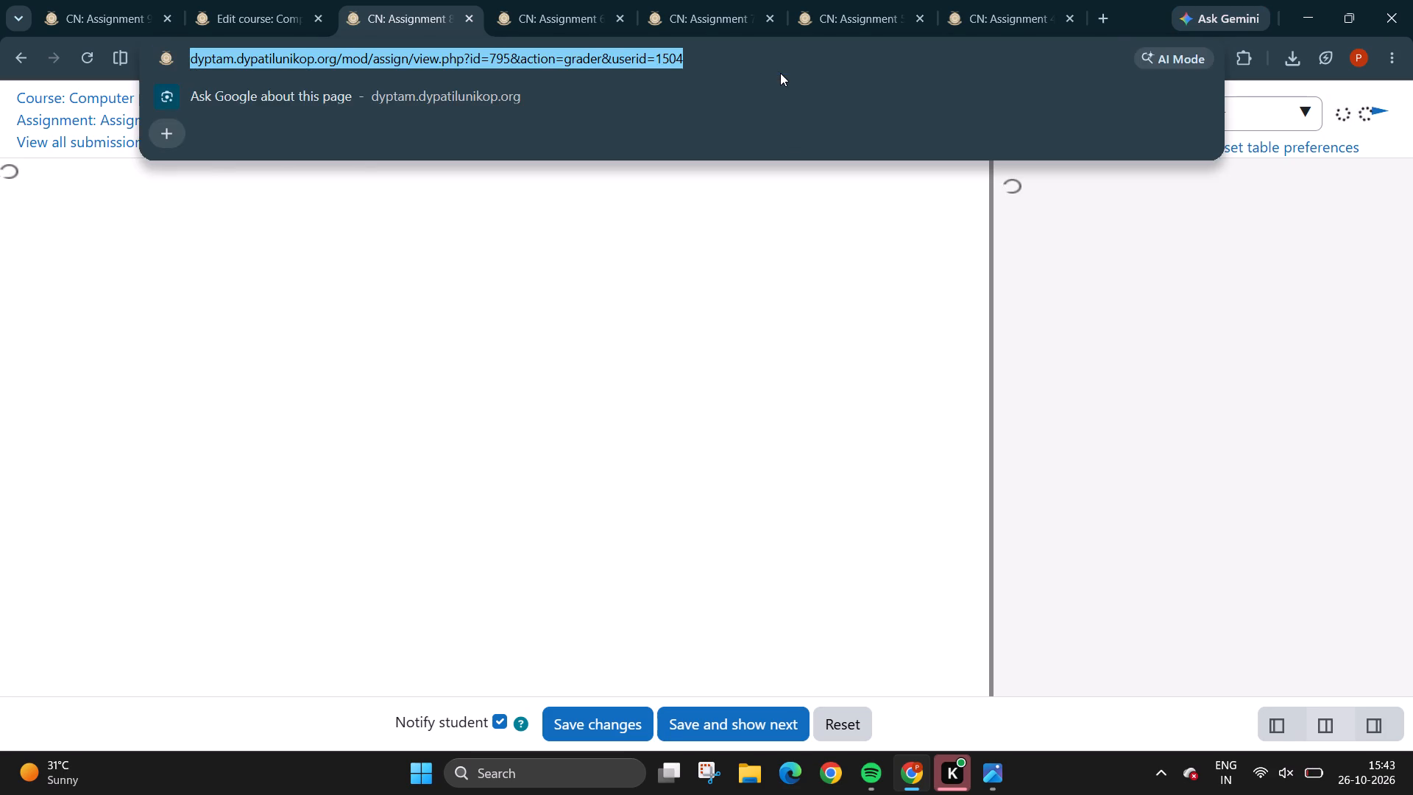
key("Return")
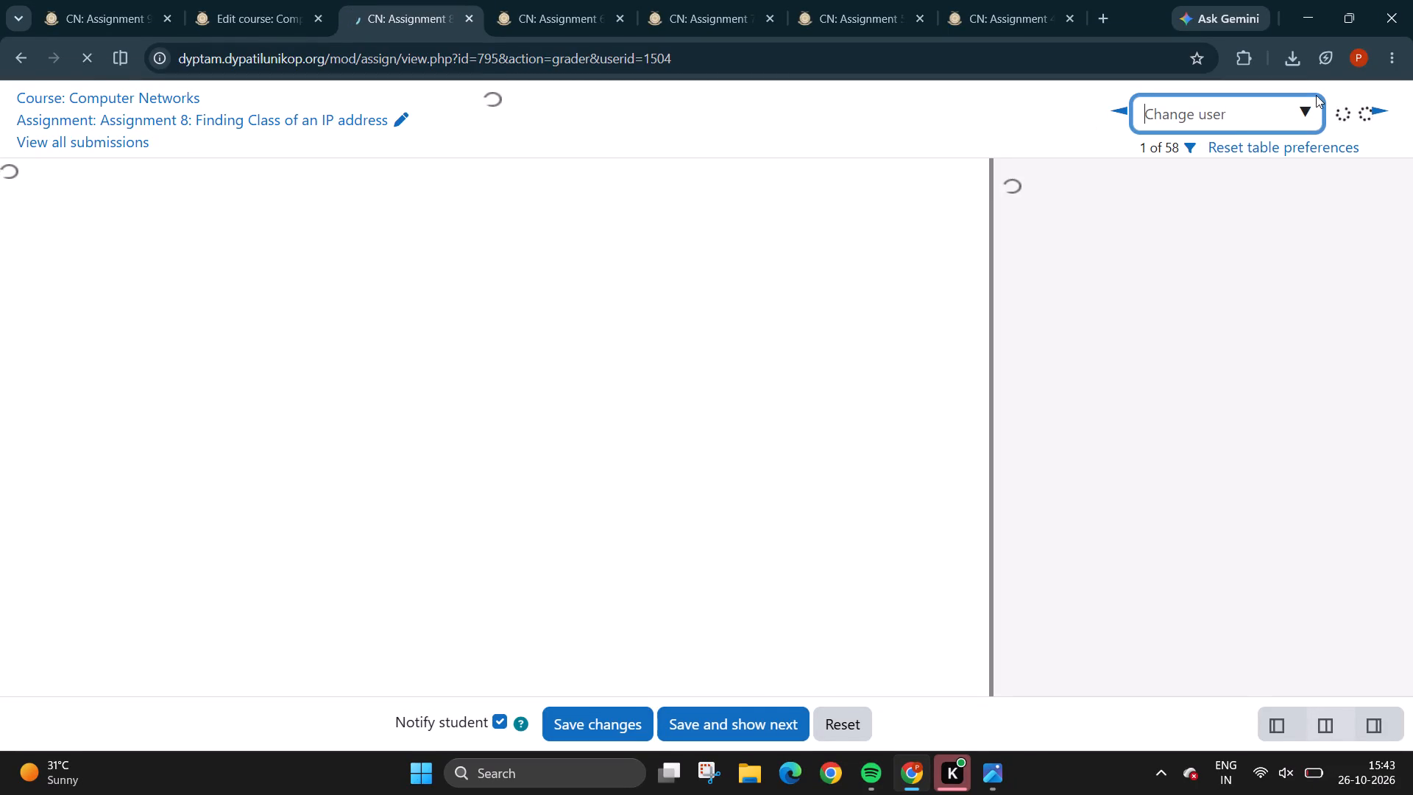
Select the same student just graded for Assignment 6 from the Assignment 8 student list.
left_click(1313, 115)
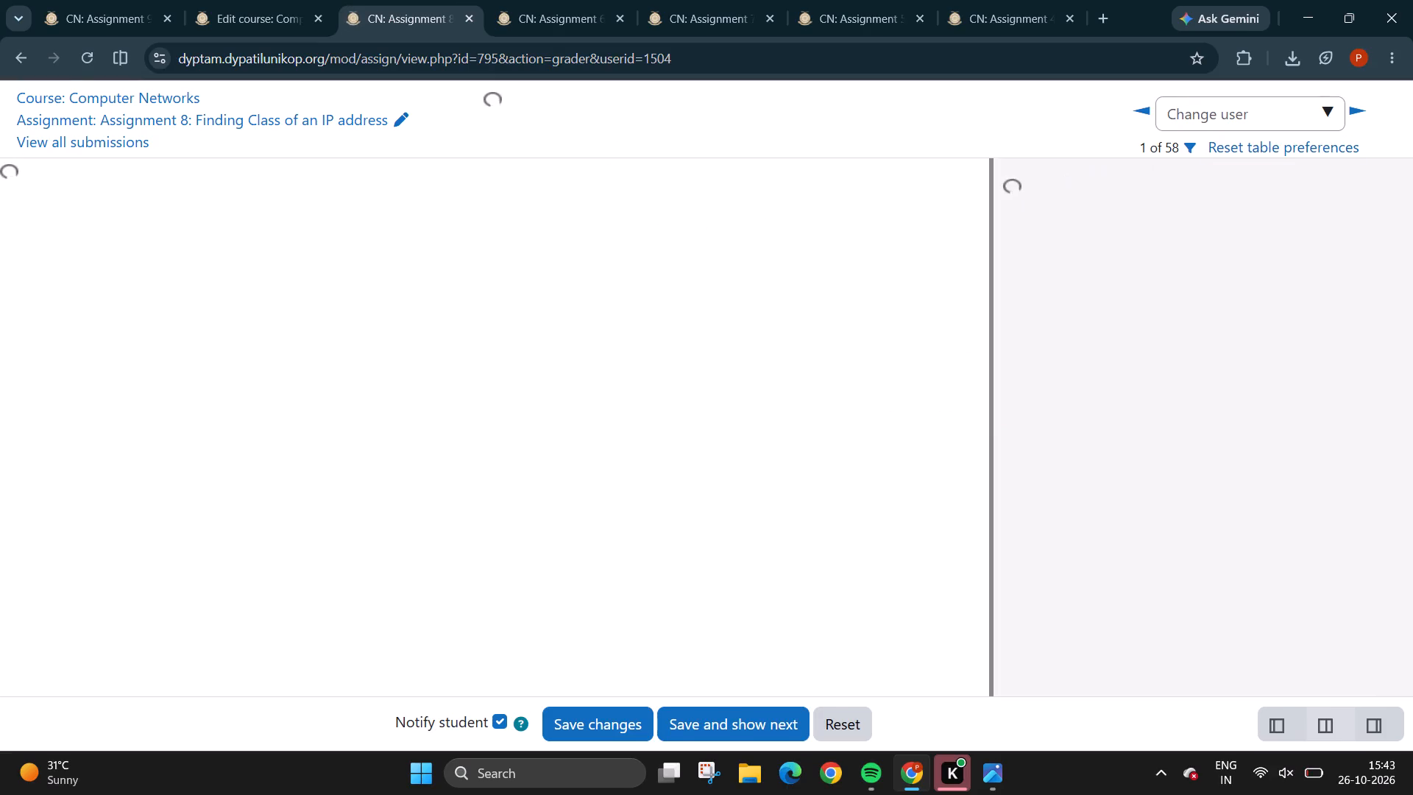
left_click(1326, 112)
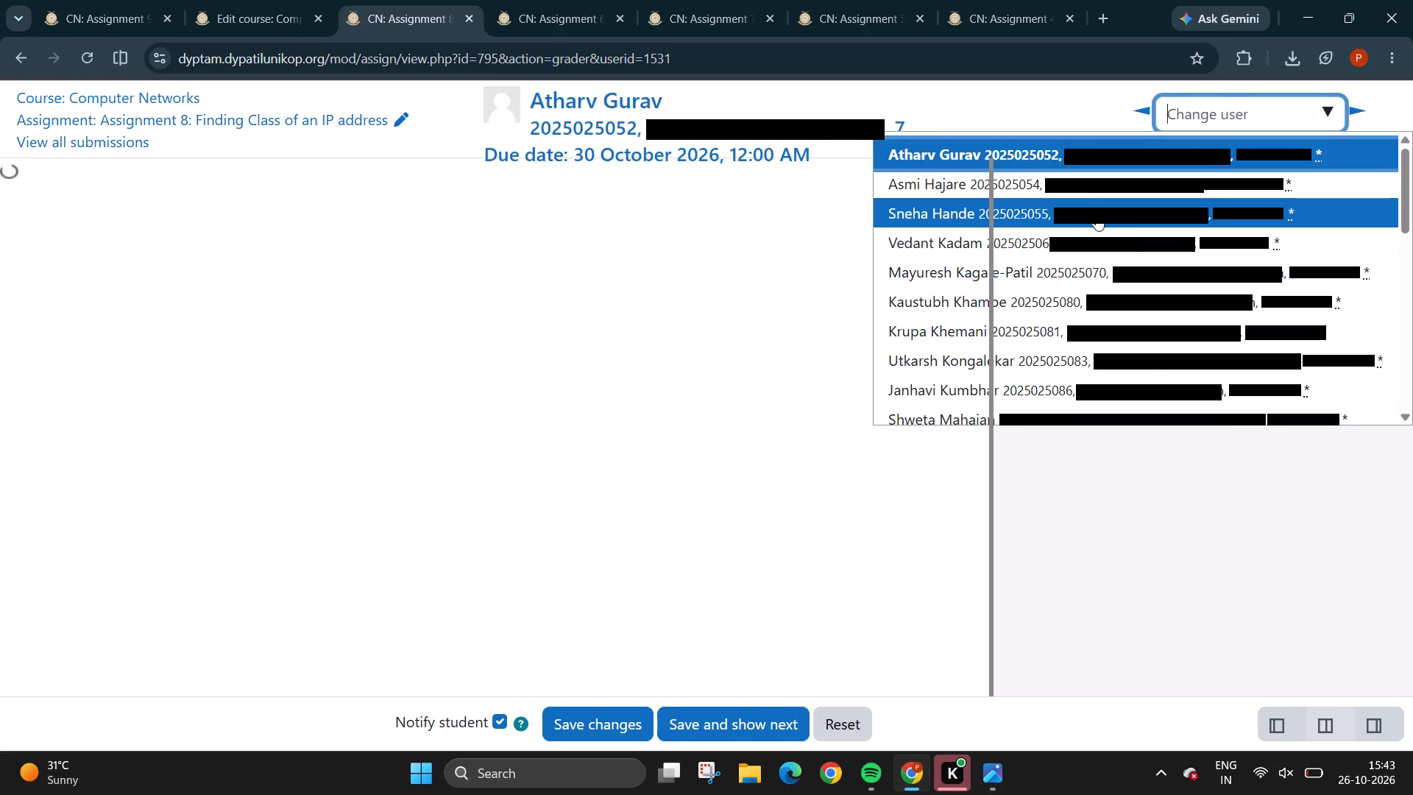
scroll(1023, 321, "down", 3)
left_click(1022, 343)
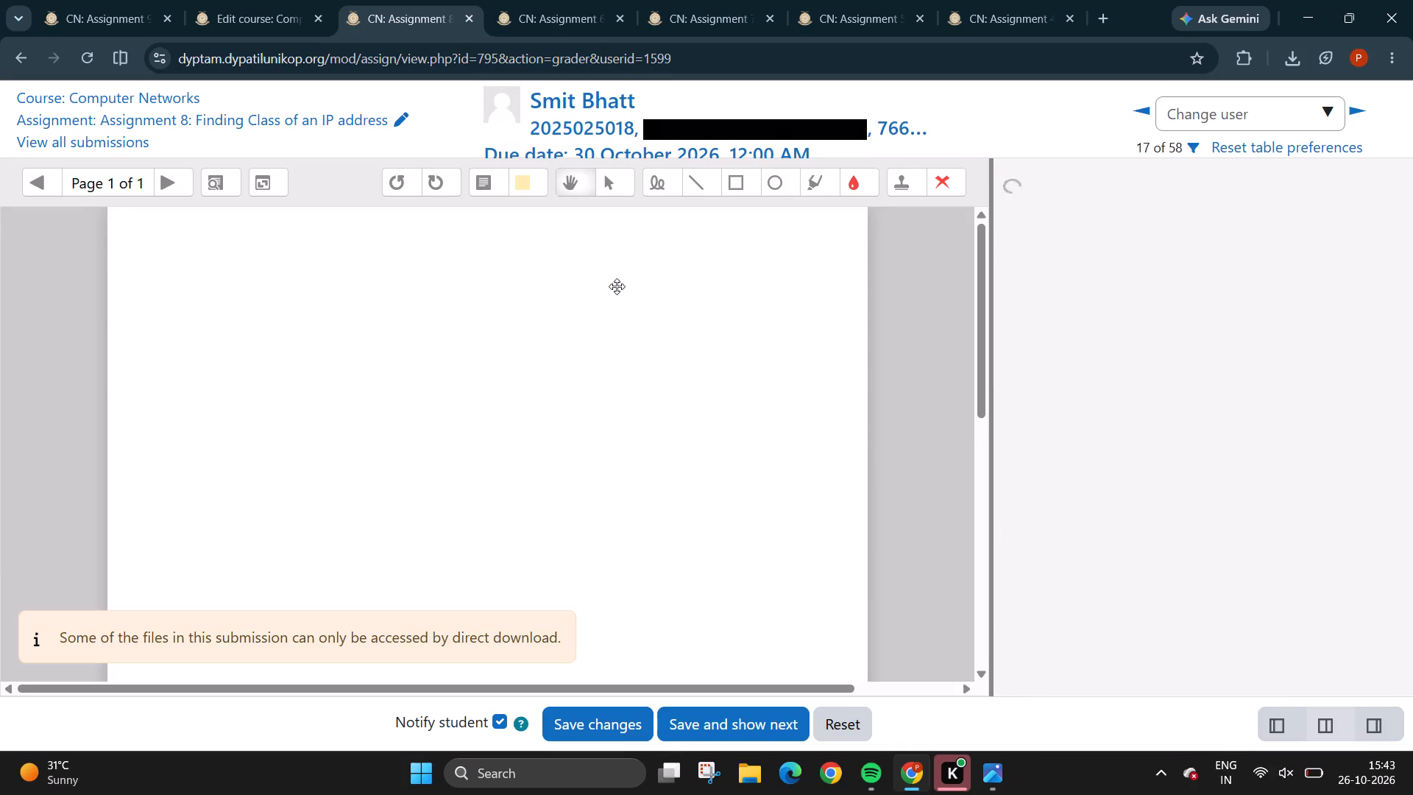
Download and open Screenshot 2026-10-19 142756.png, examine the student's Assignment 8 program output, and close the image.
left_click(1077, 357)
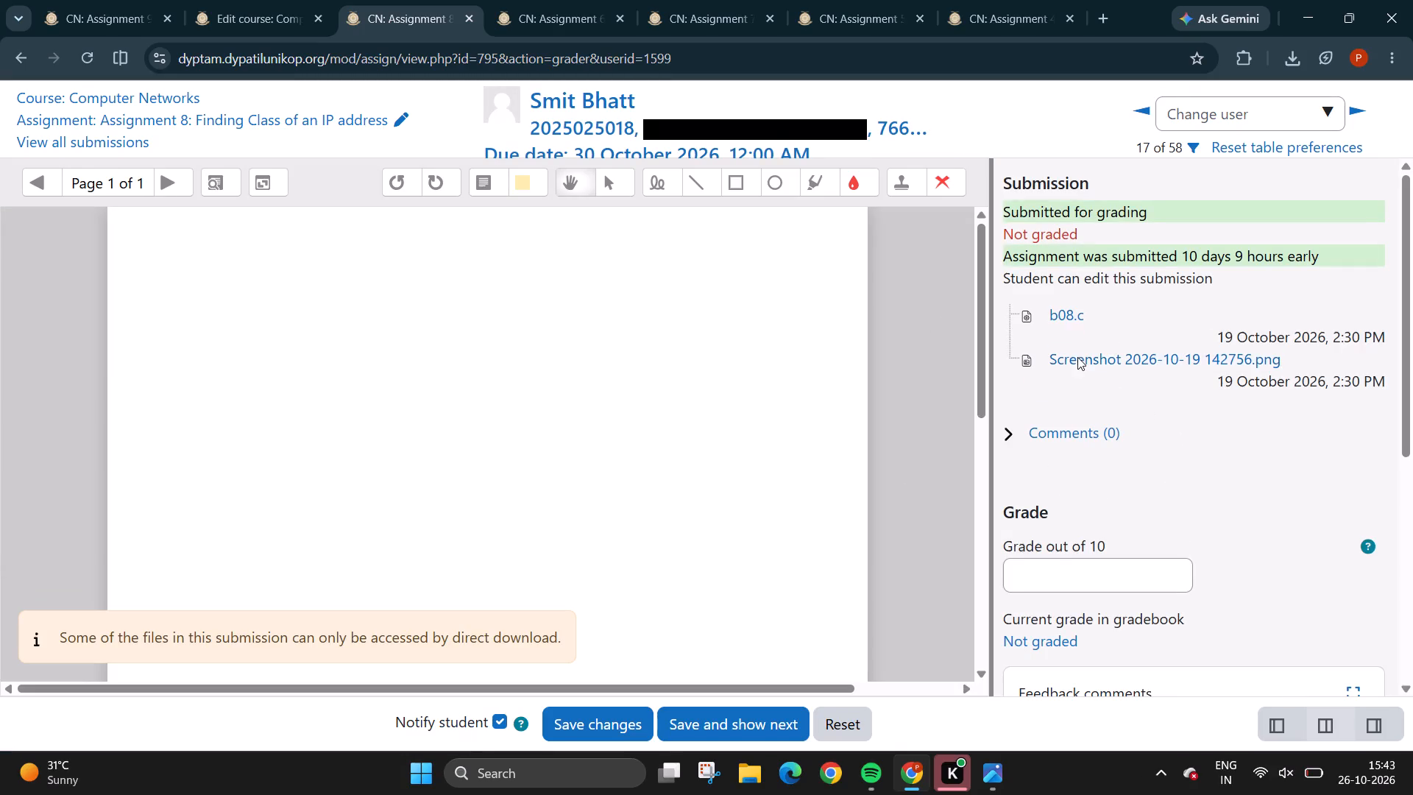
left_click(1215, 113)
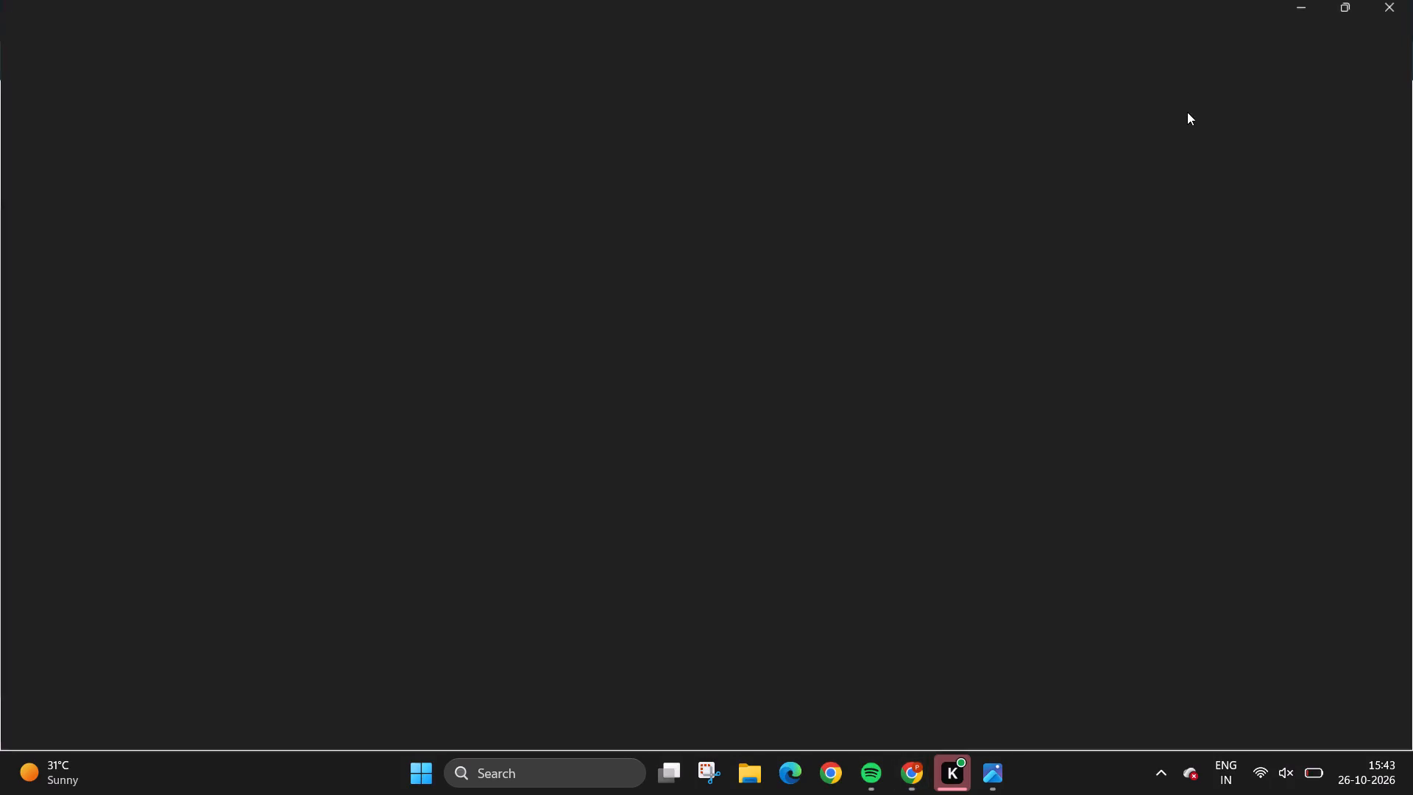
scroll(531, 364, "up", 3)
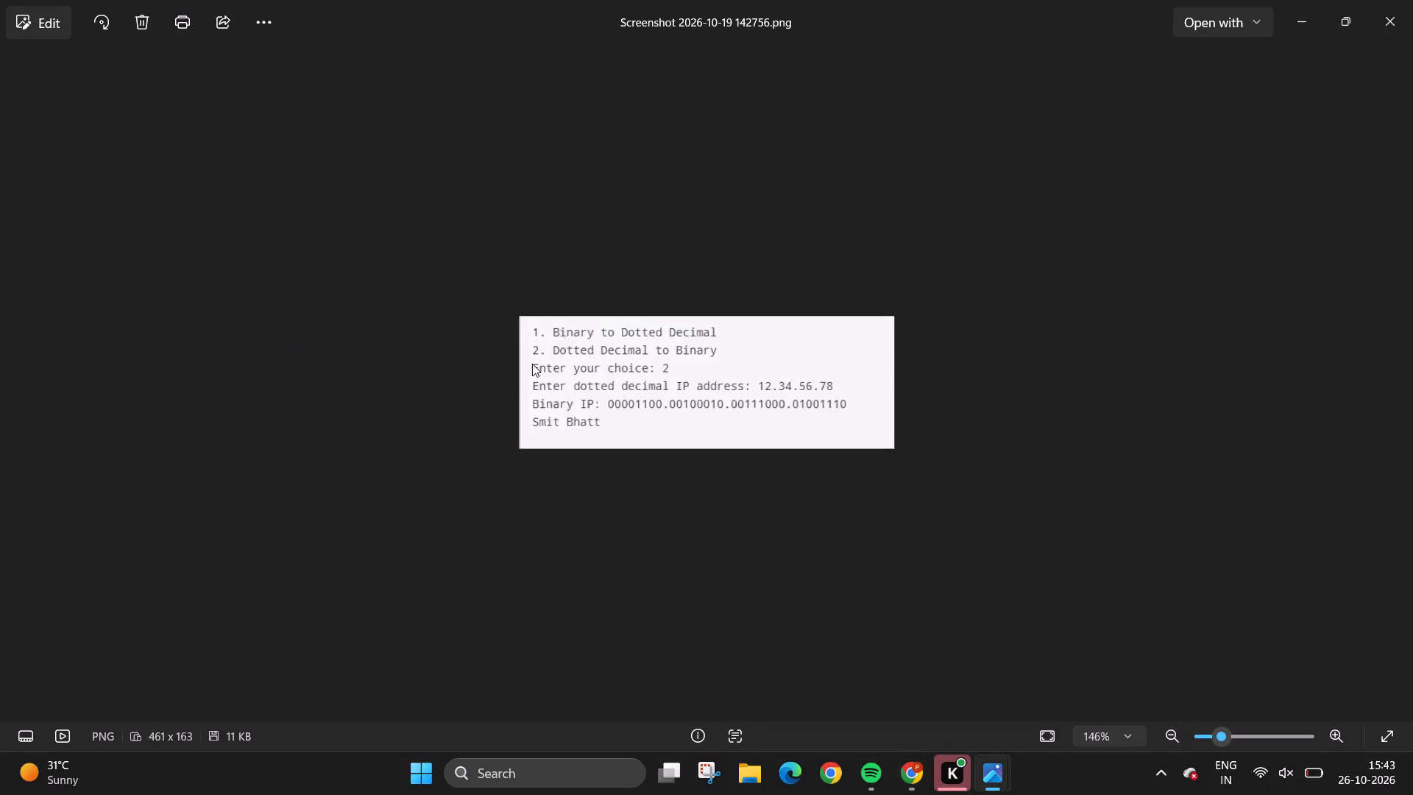
scroll(532, 364, "up", 14)
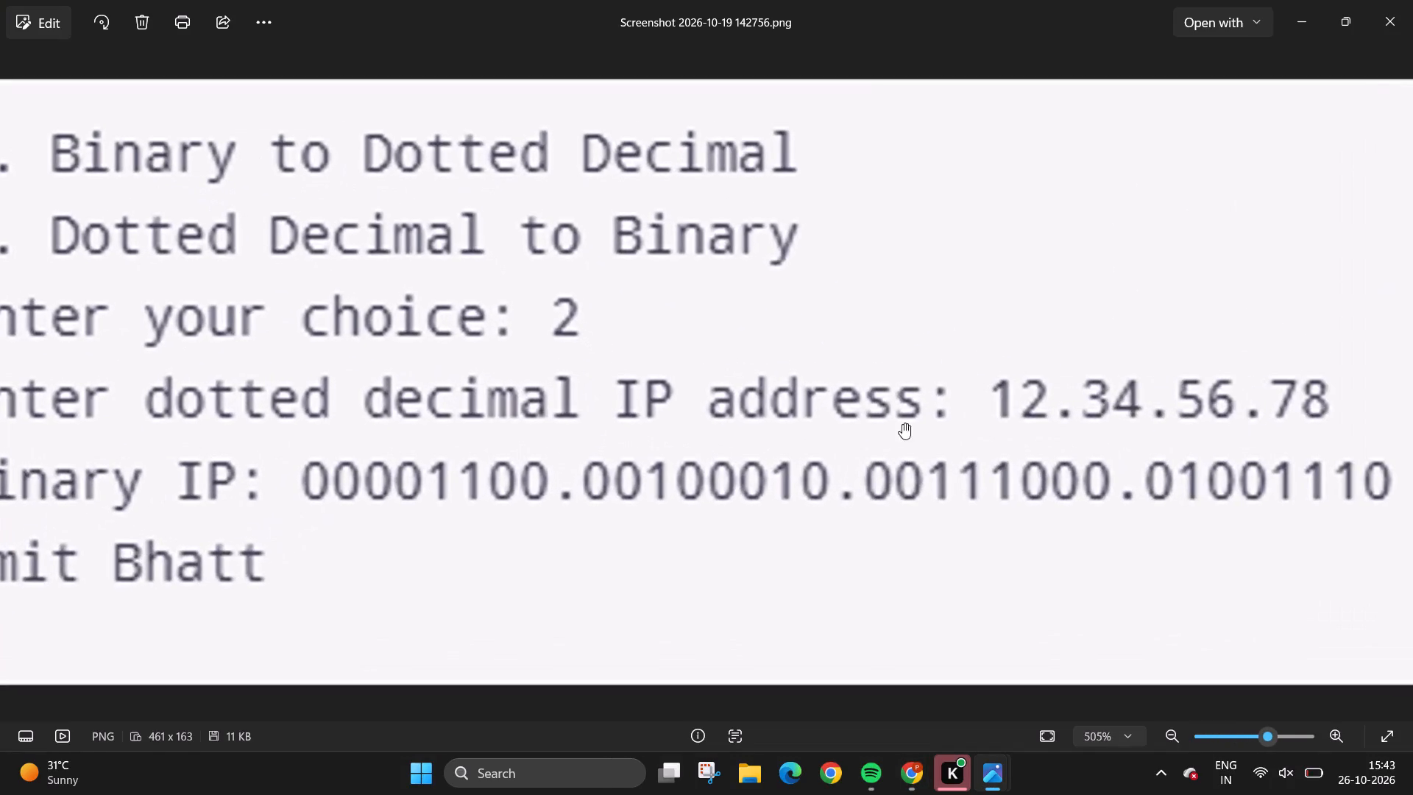
scroll(896, 404, "down", 1)
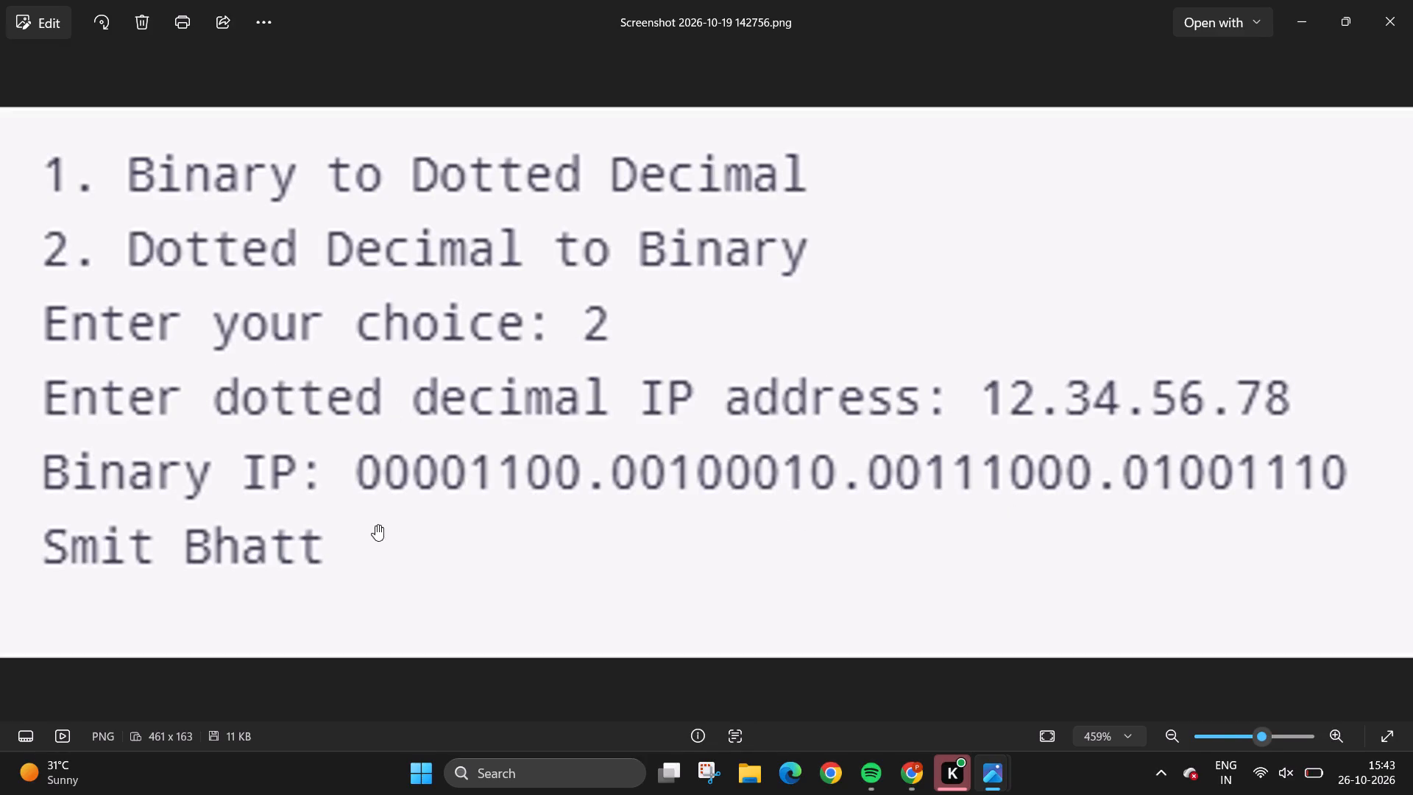
scroll(375, 524, "down", 4)
left_click(1375, 20)
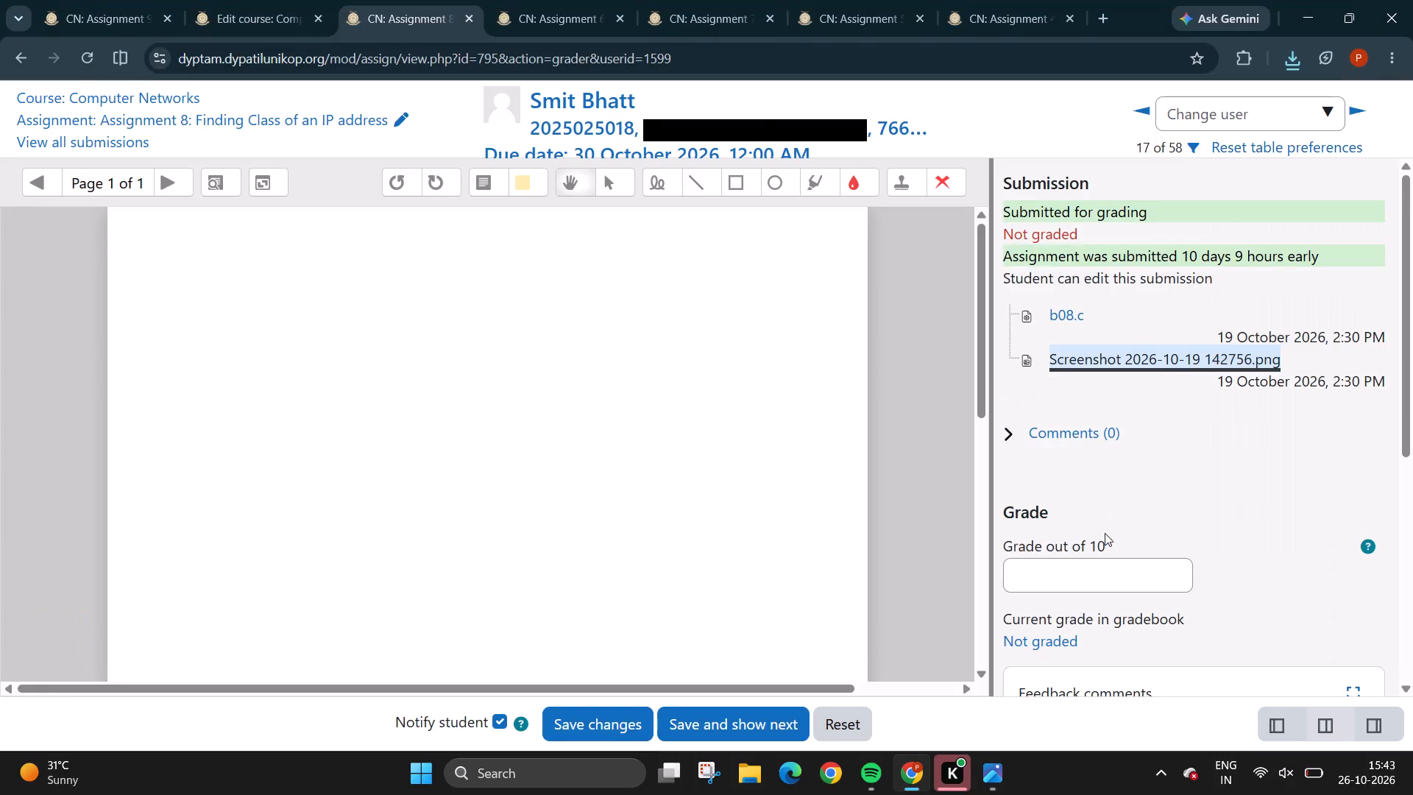
Grade the student's Assignment 8 submission 10 out of 10, save it and show the next student.
left_click(1107, 570)
key("1")
key("0")
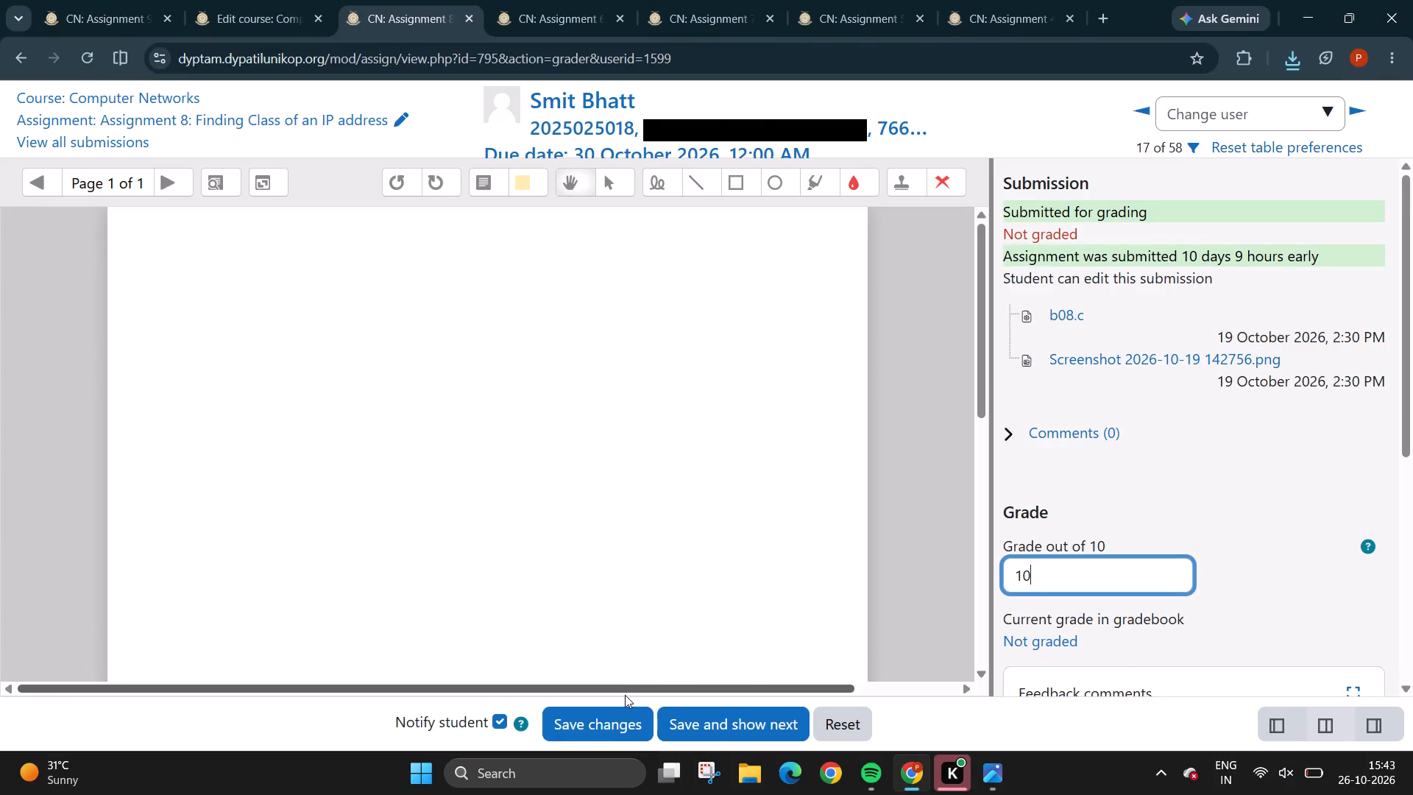
left_click(711, 720)
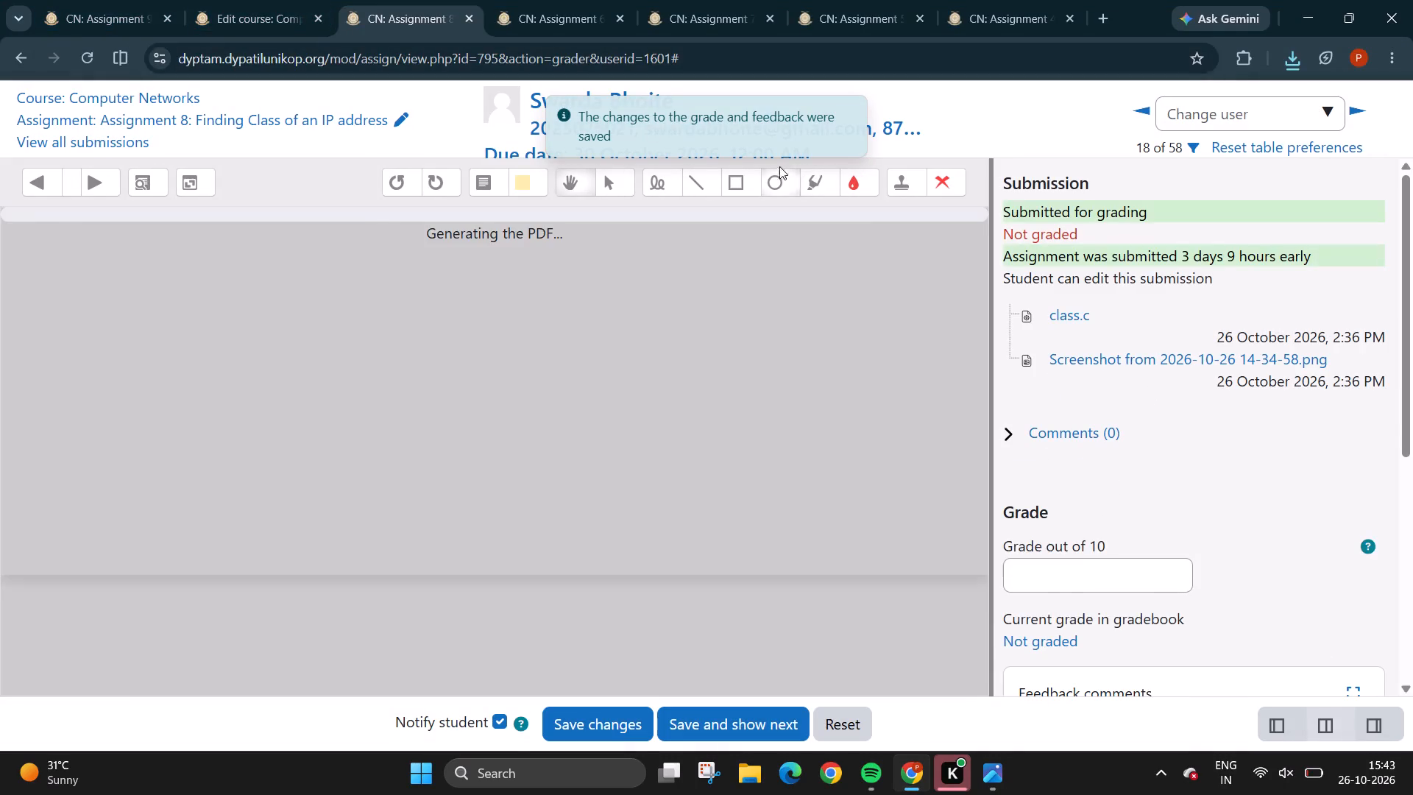
Minimize the browser window.
left_click(1301, 0)
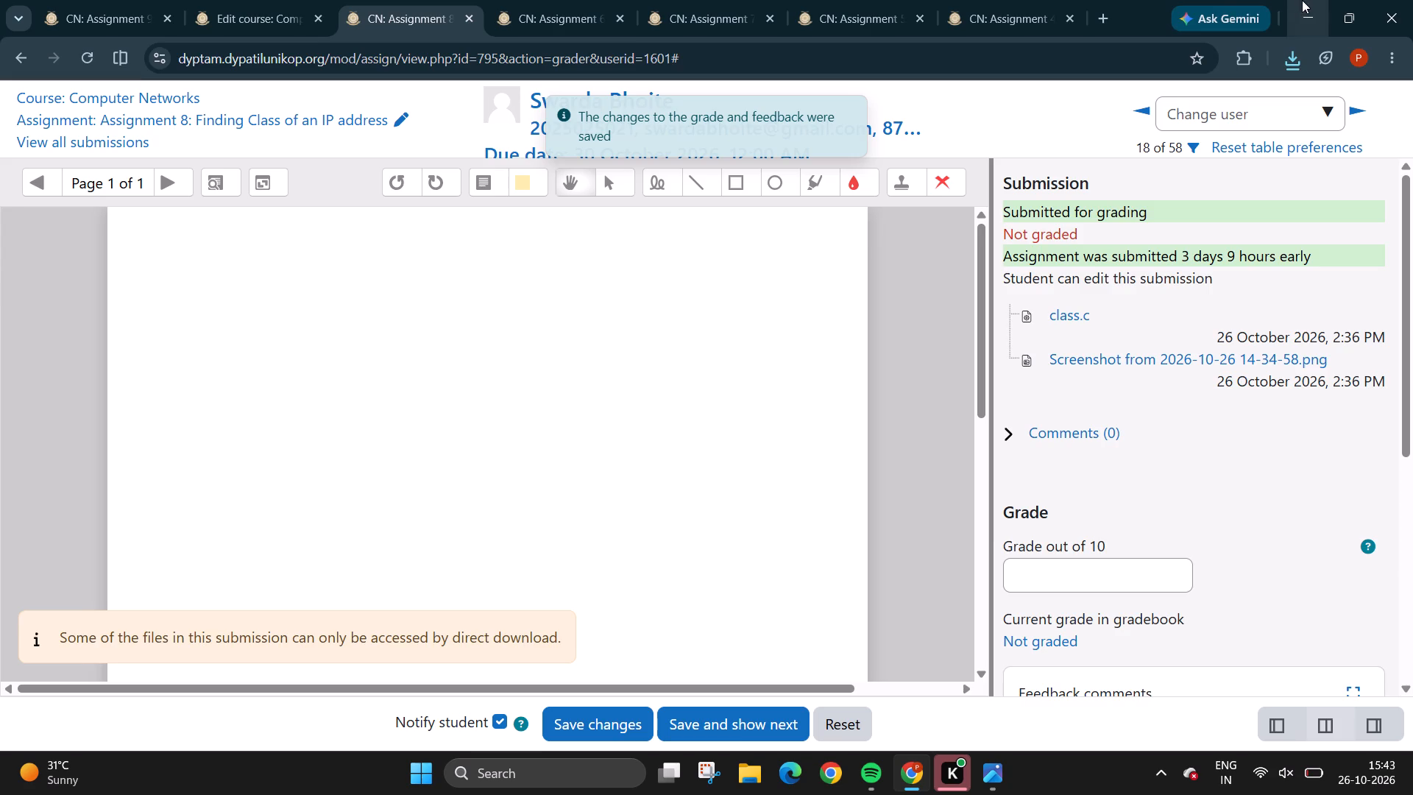